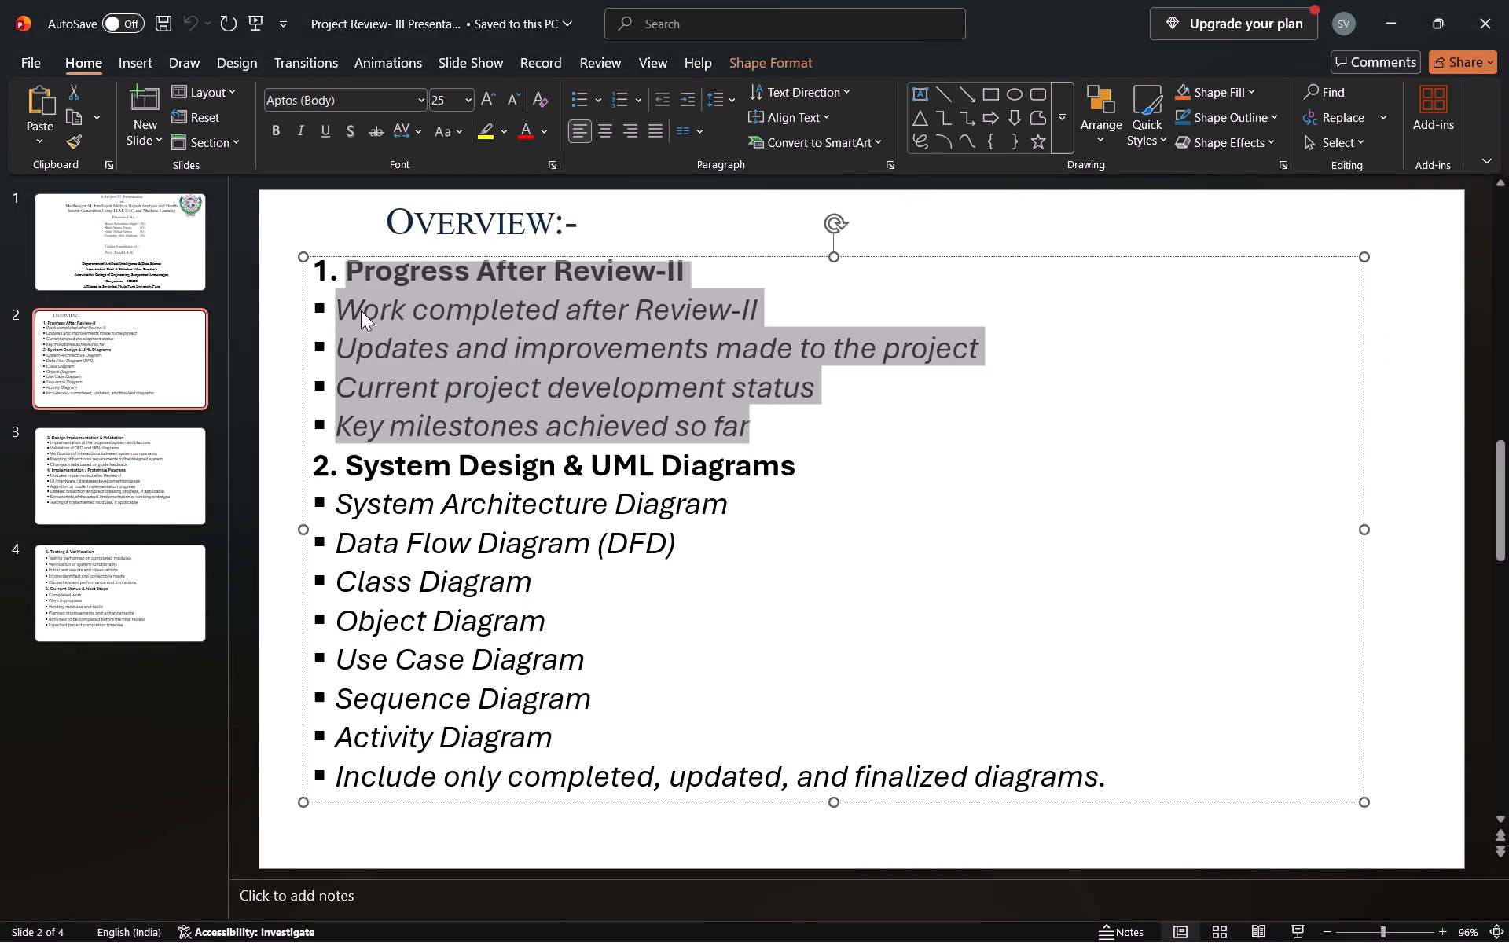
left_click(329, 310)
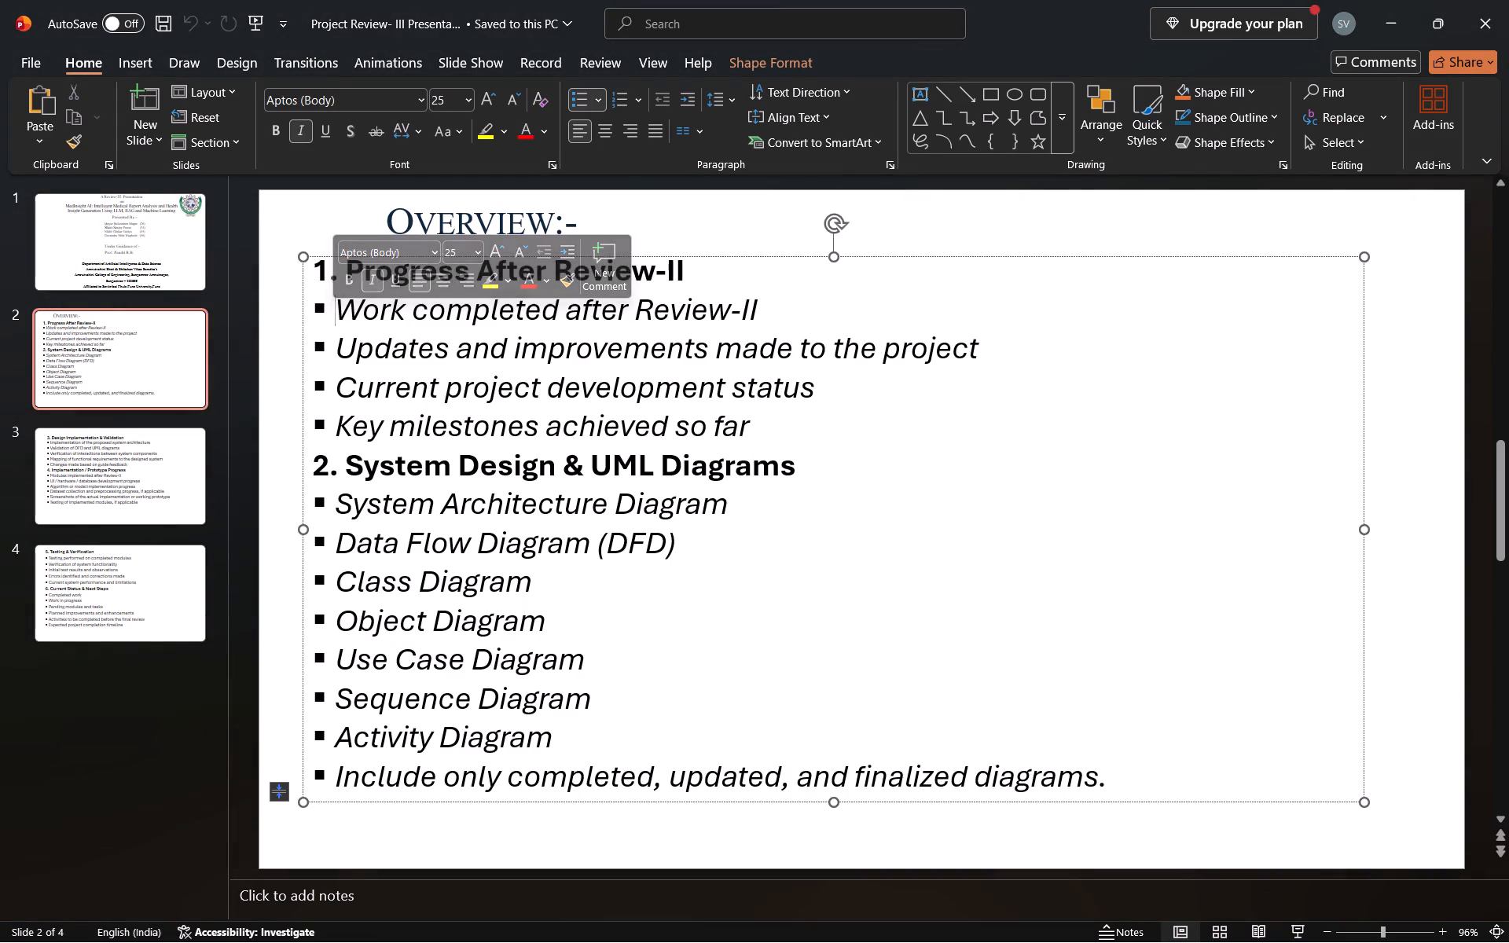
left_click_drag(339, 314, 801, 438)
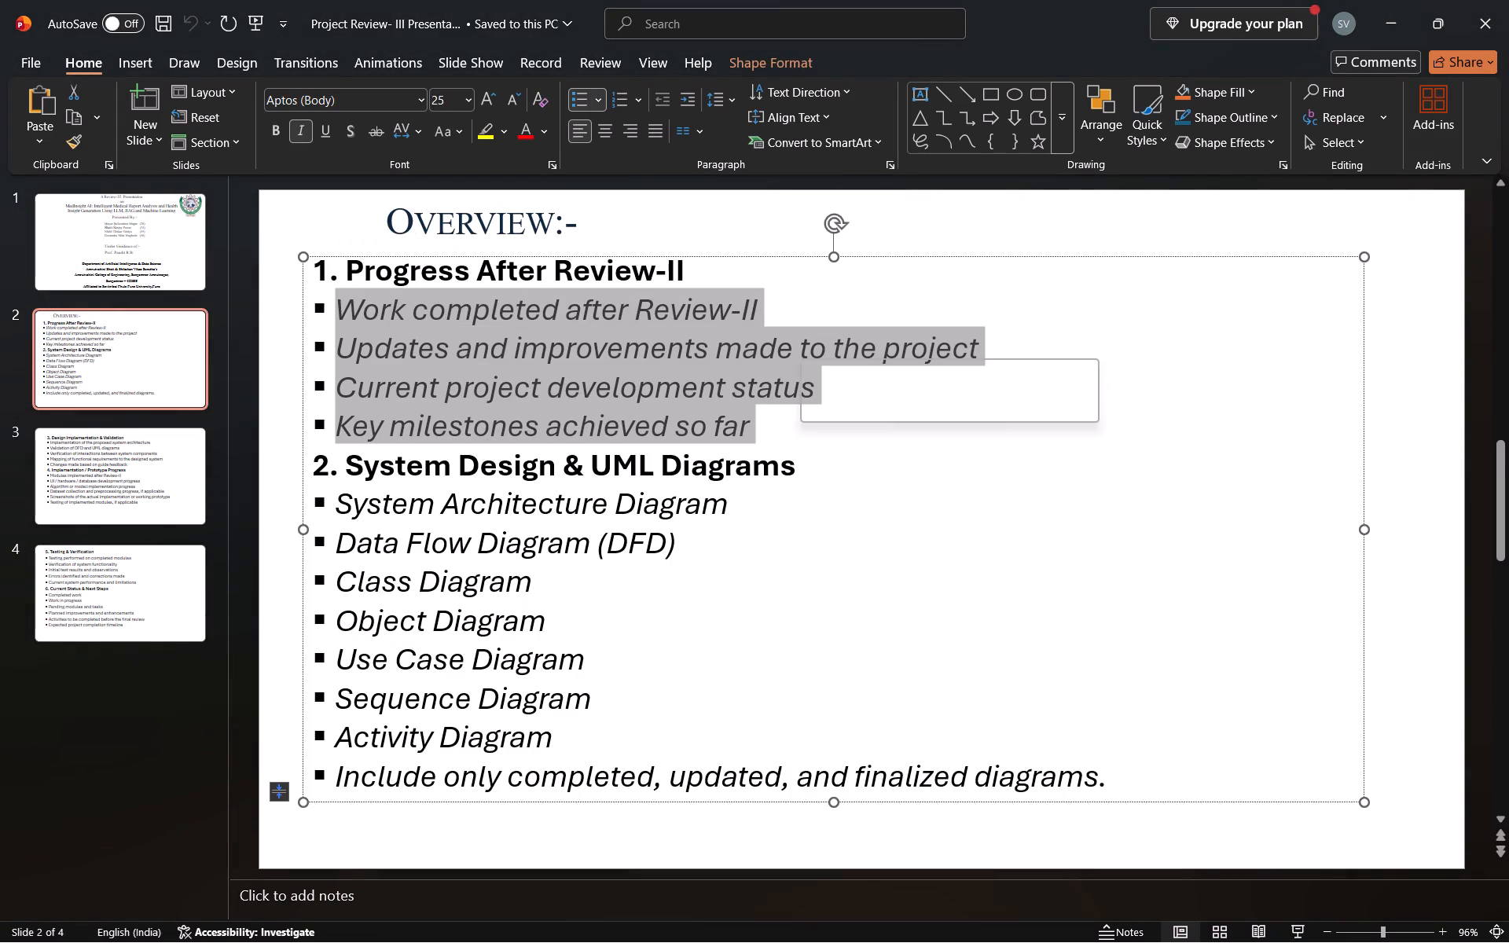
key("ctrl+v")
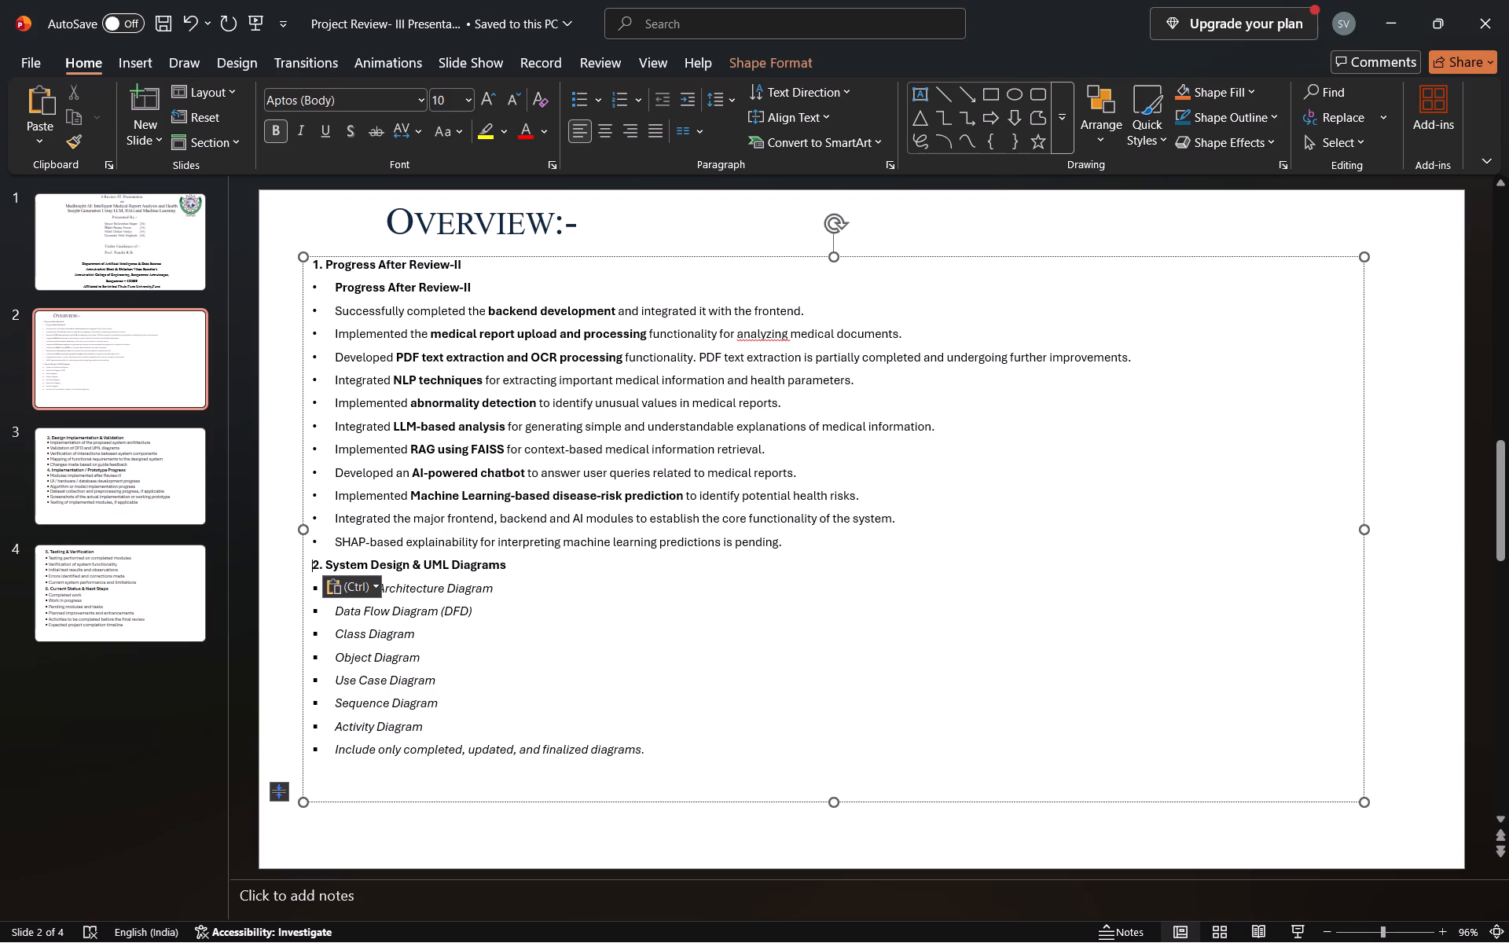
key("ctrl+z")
Delete the four bullets under "1. Progress After Review-II" and insert eight blank lines before "2. System Design & UML Diagrams".
left_click(310, 296)
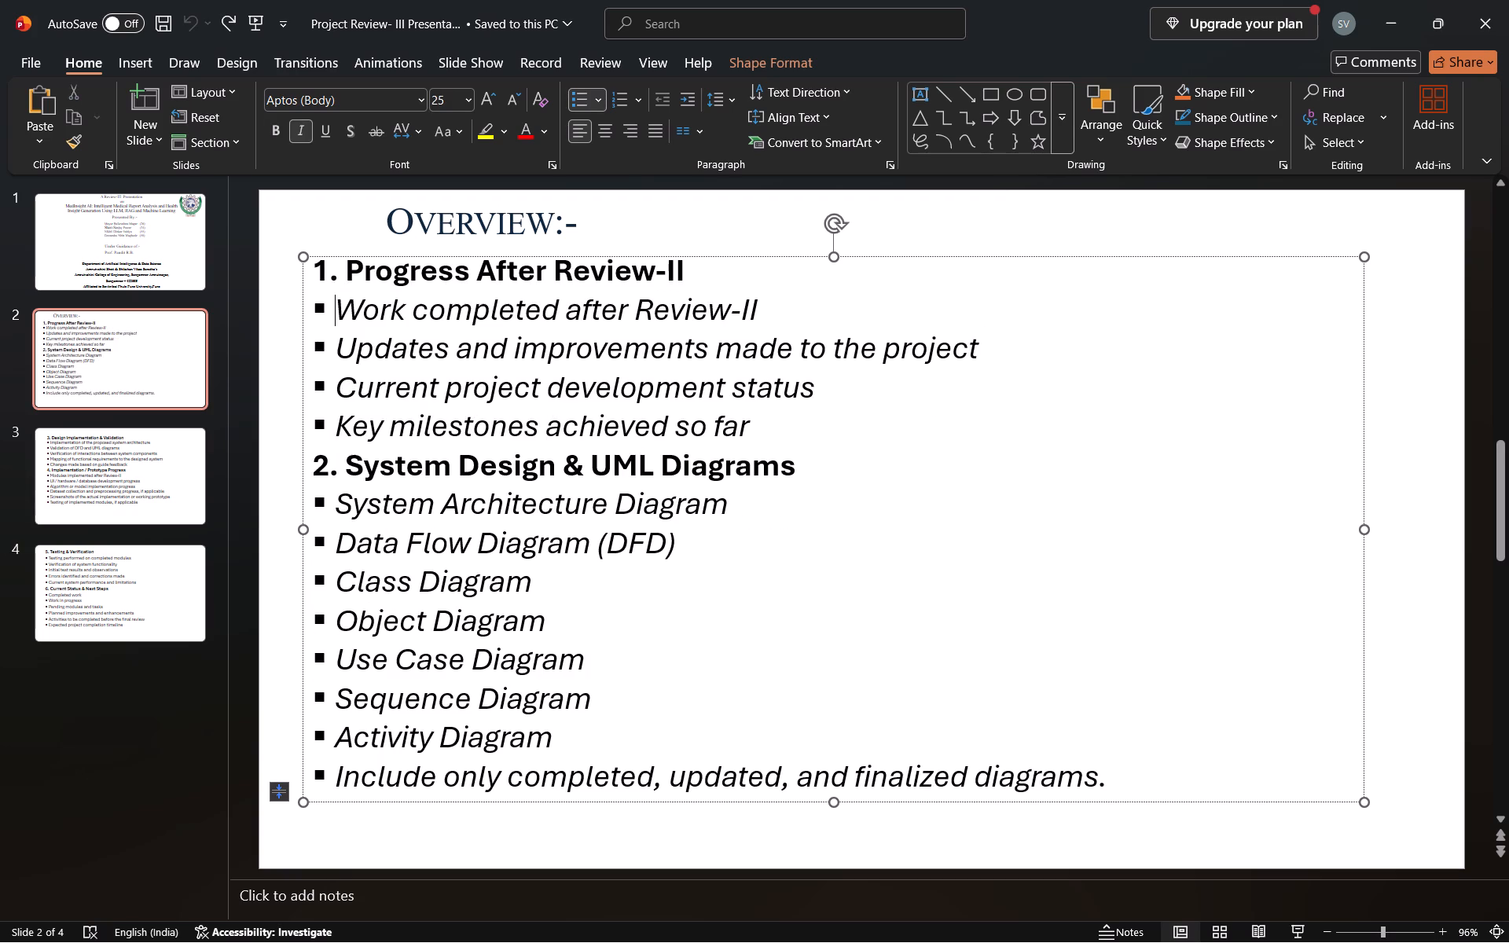
left_click(310, 300)
double_click(312, 310)
left_click_drag(312, 310, 685, 450)
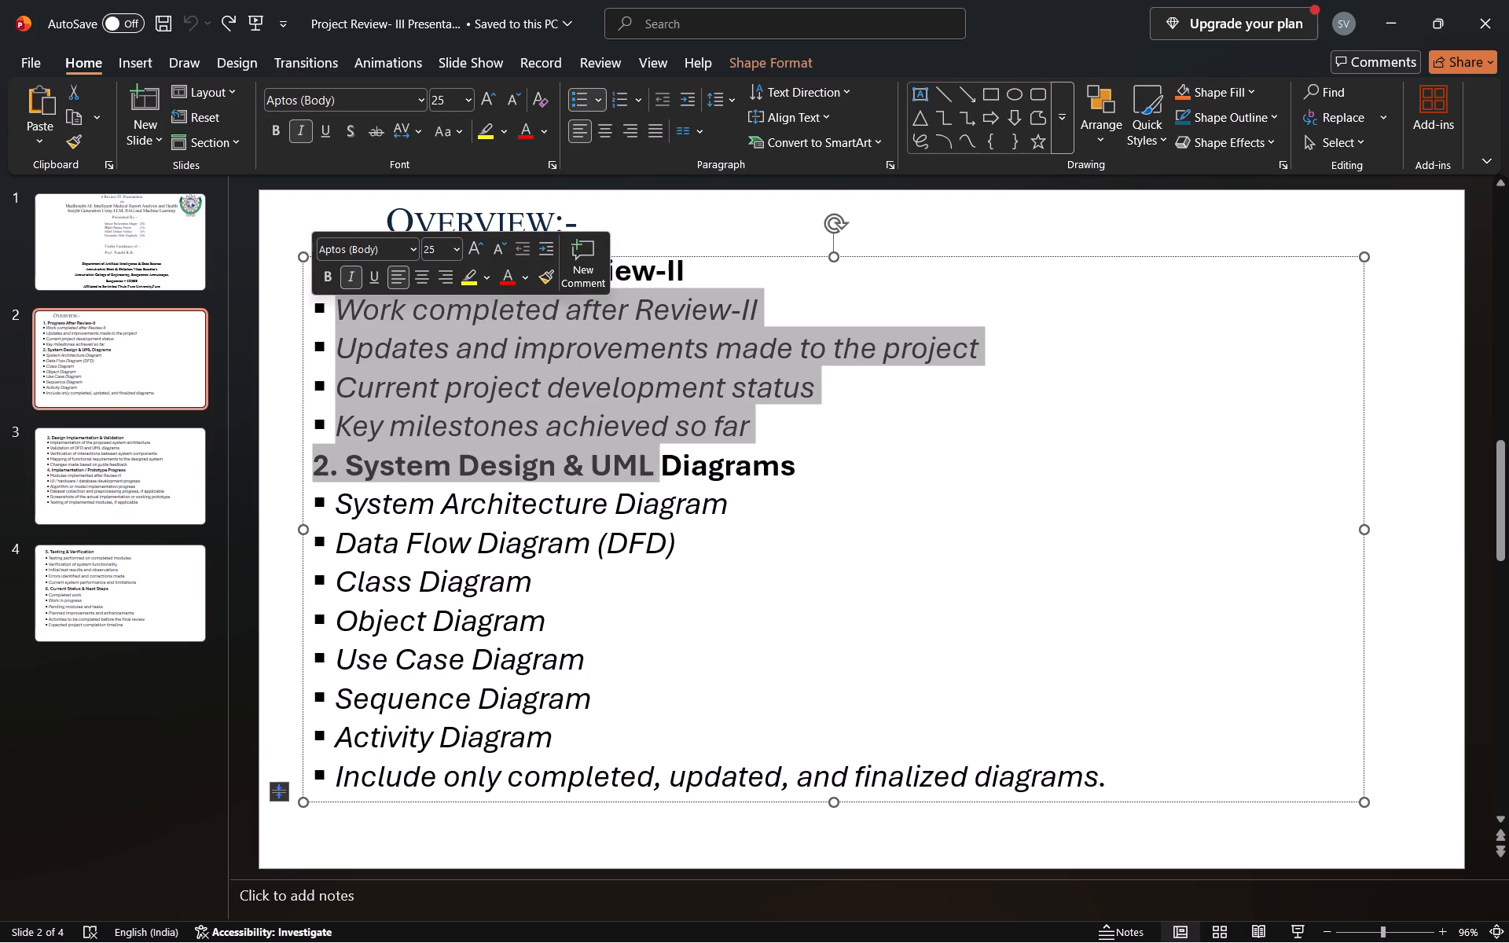
left_click_drag(685, 450, 737, 437)
key("BackSpace")
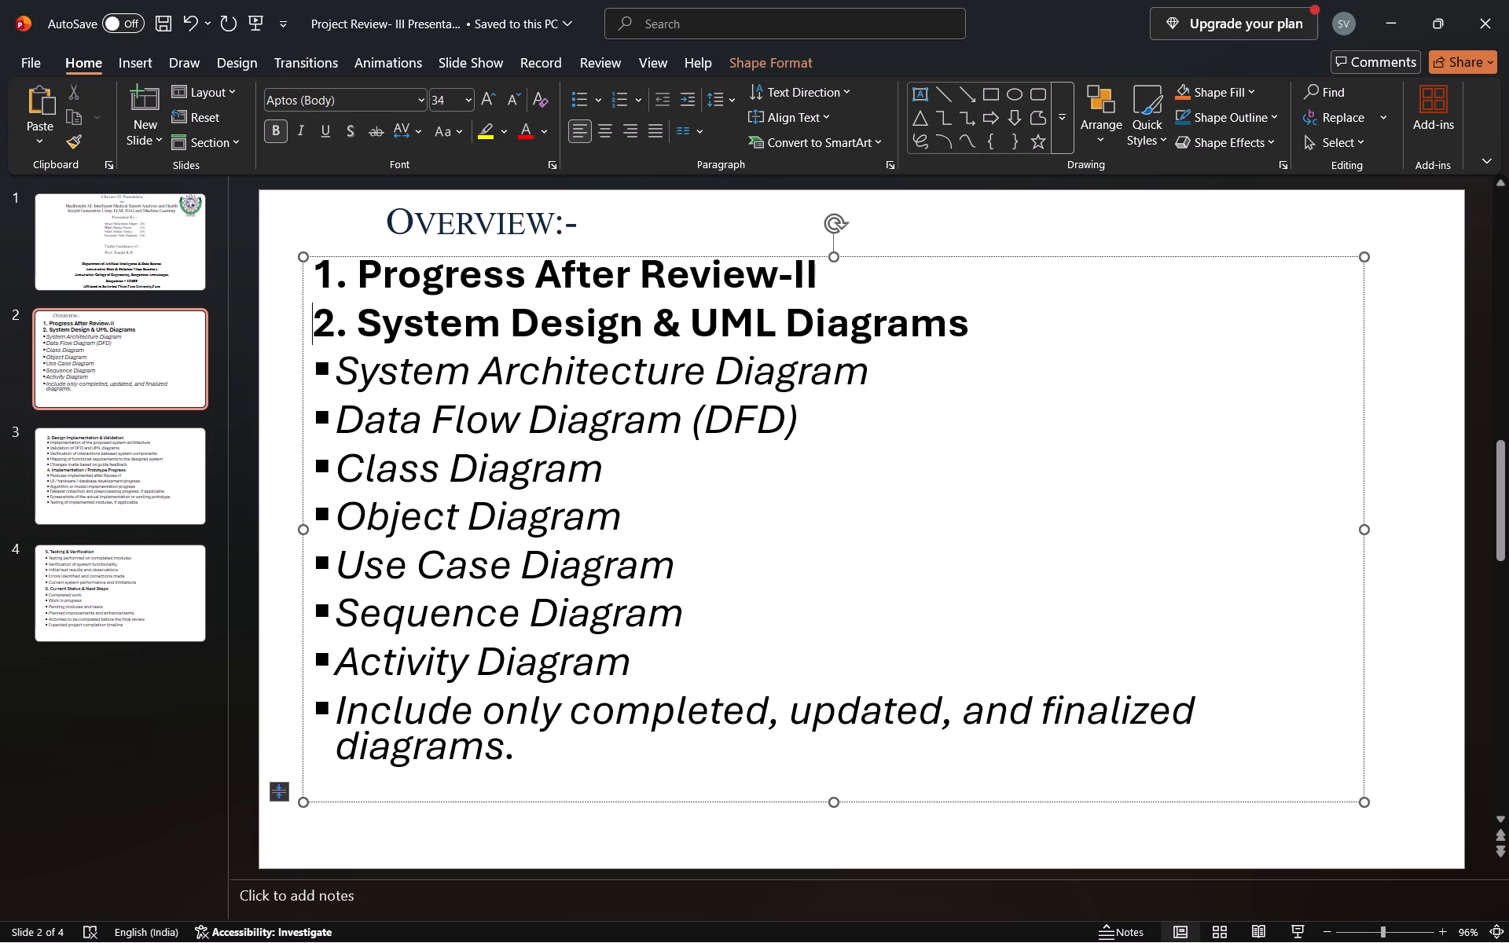
key("Return")
key("Return")
key("Return")
key("Return")
key("Return")
key("Return")
key("Return")
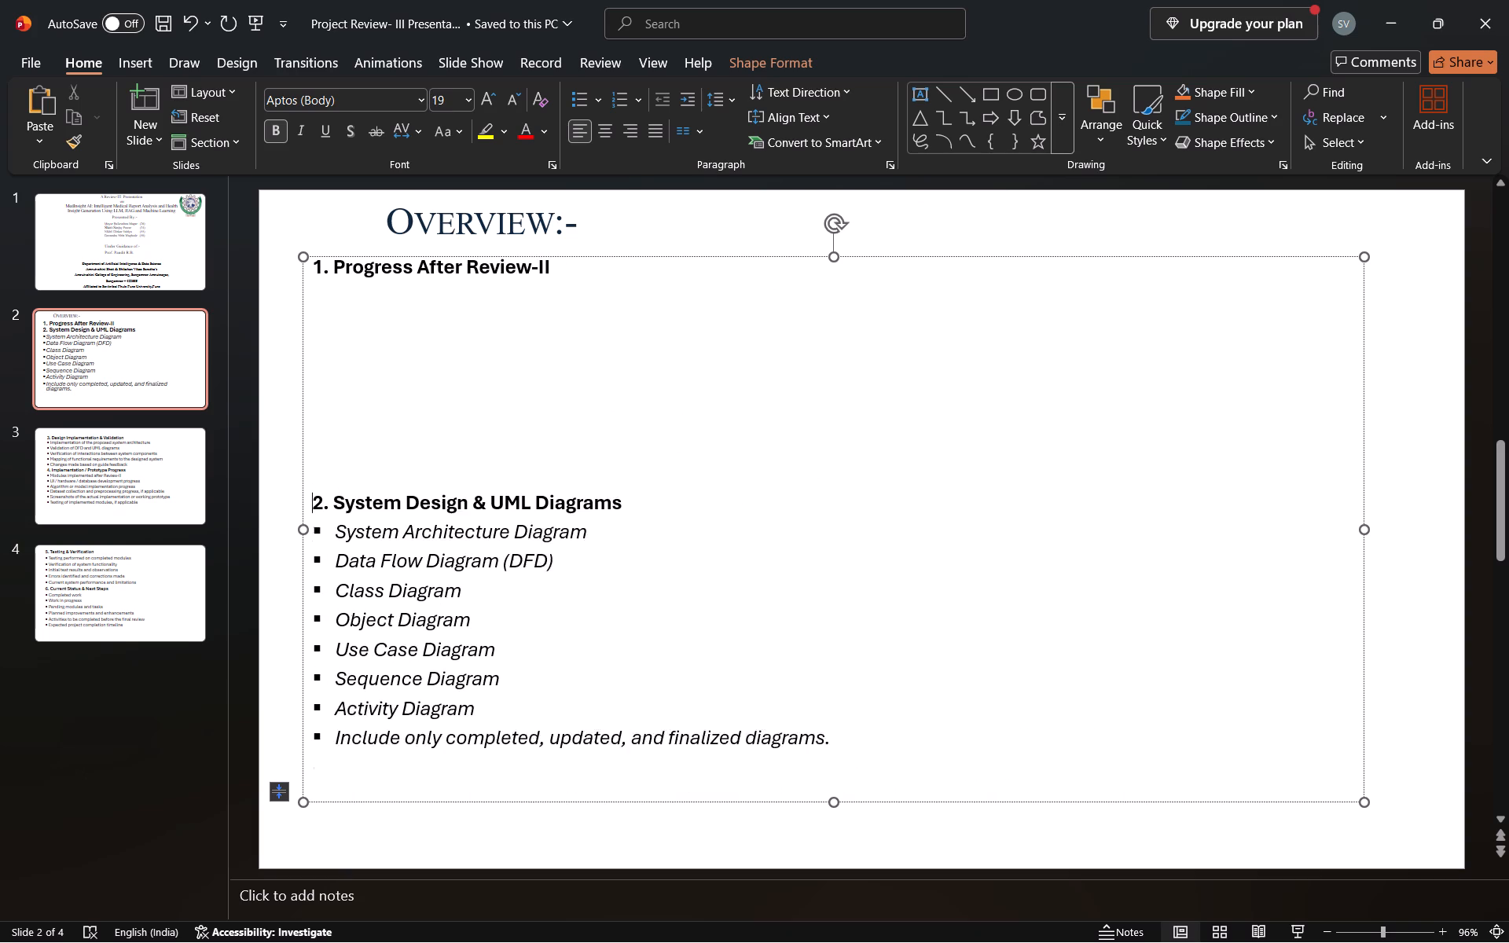
key("Return")
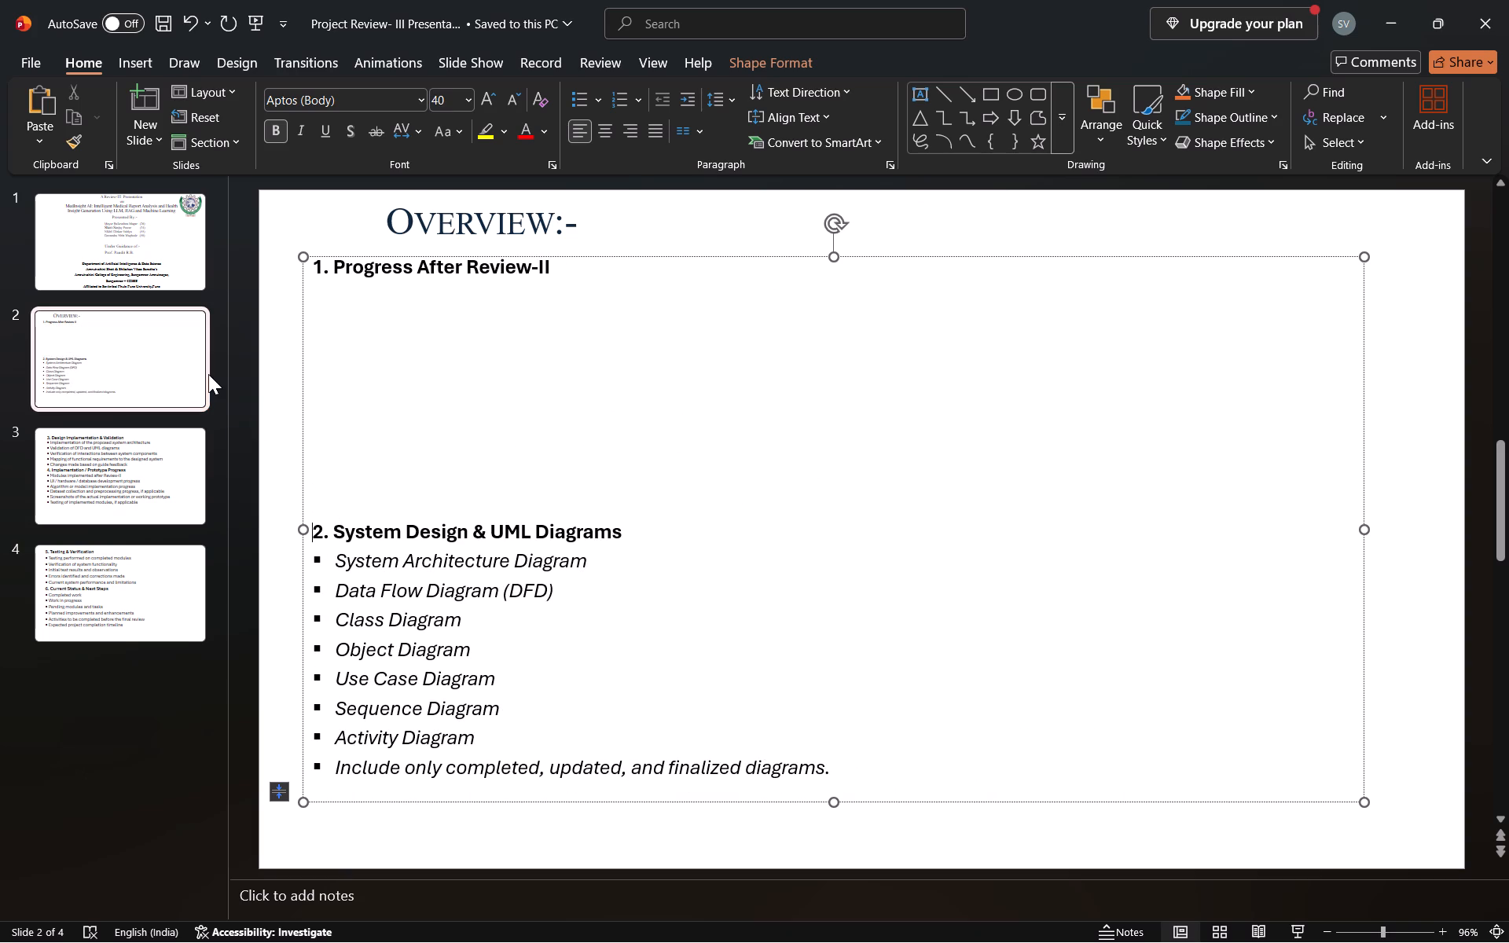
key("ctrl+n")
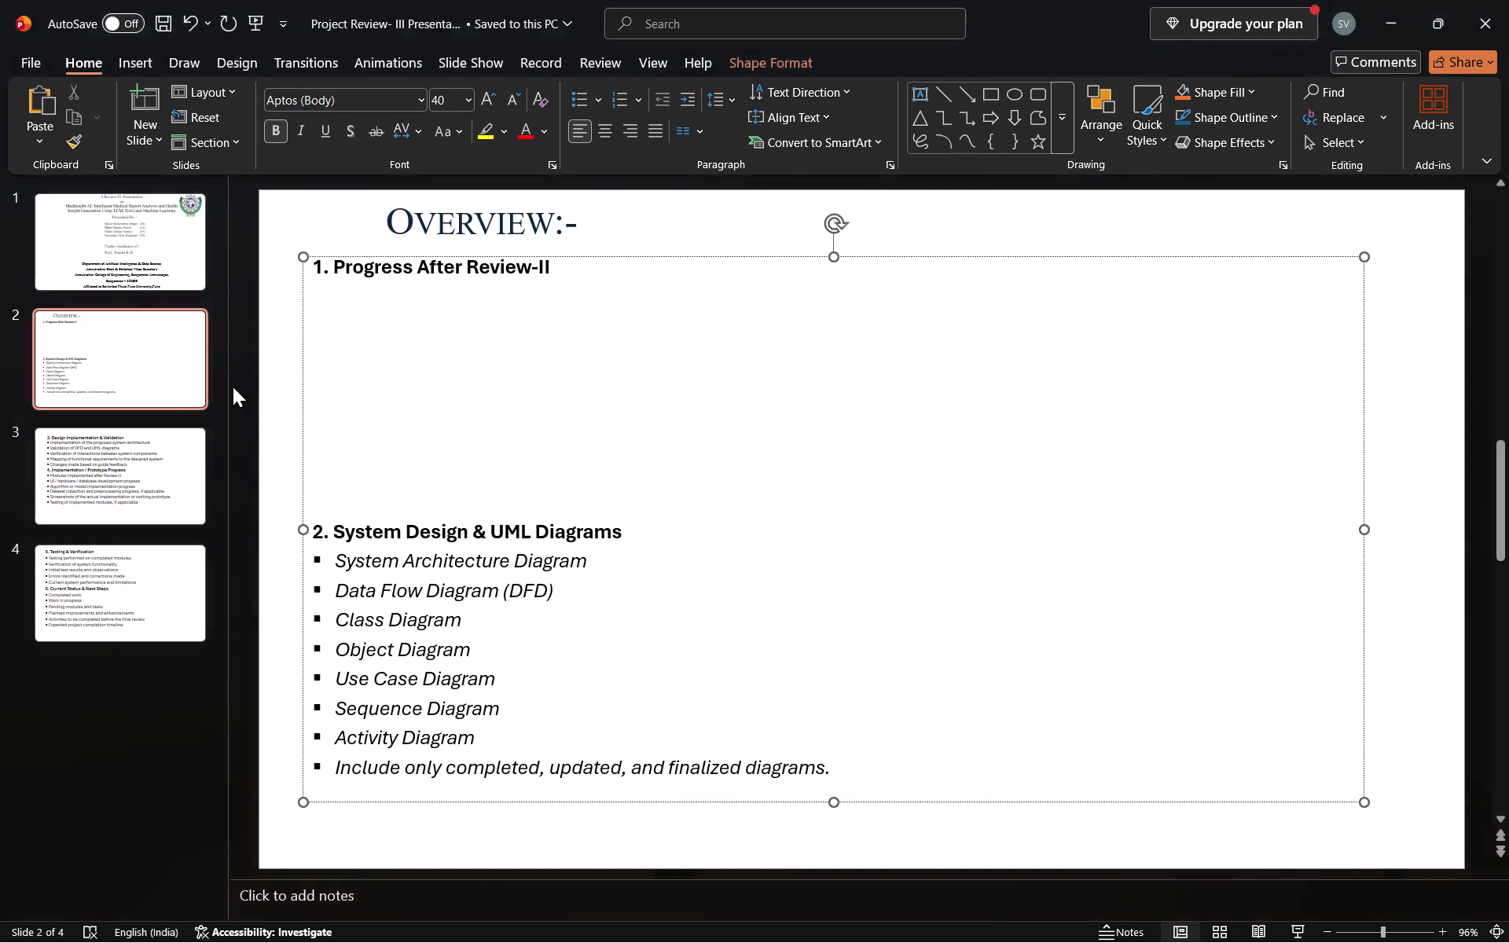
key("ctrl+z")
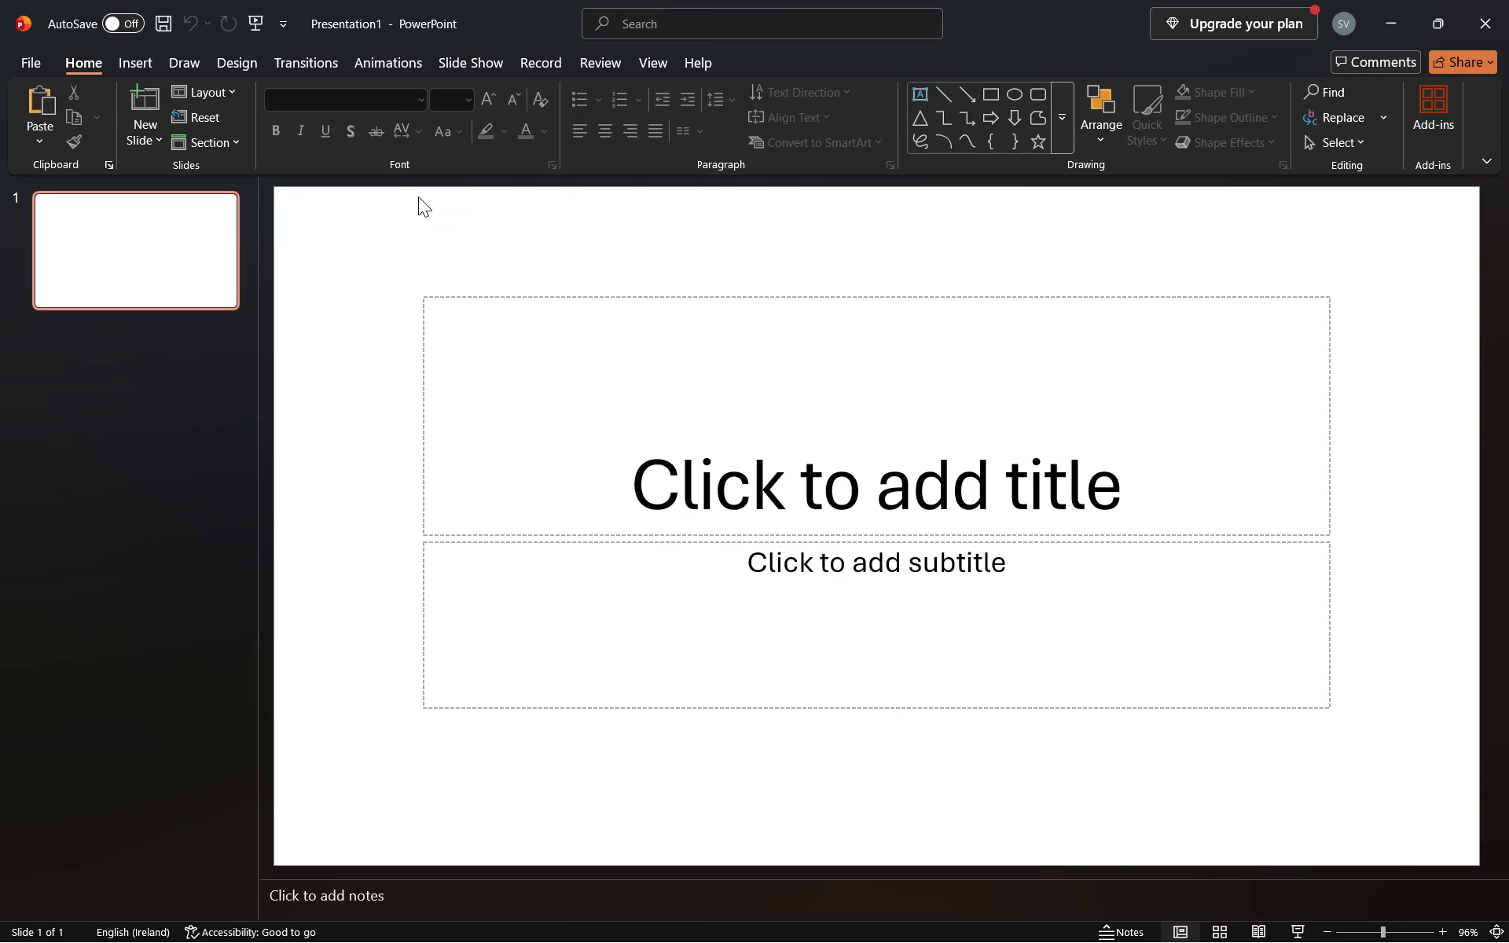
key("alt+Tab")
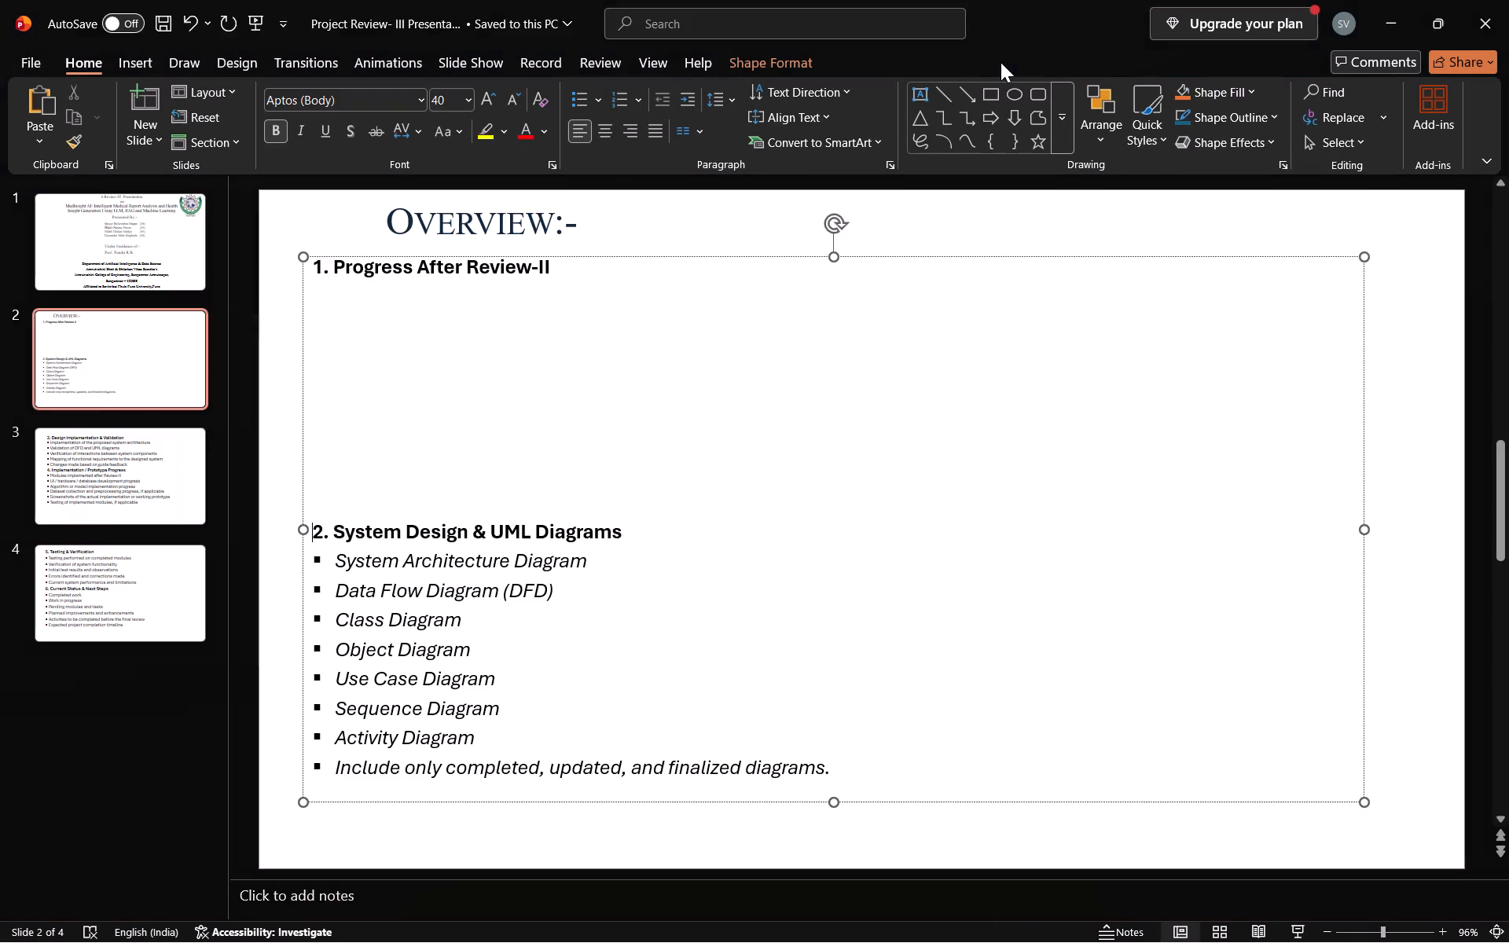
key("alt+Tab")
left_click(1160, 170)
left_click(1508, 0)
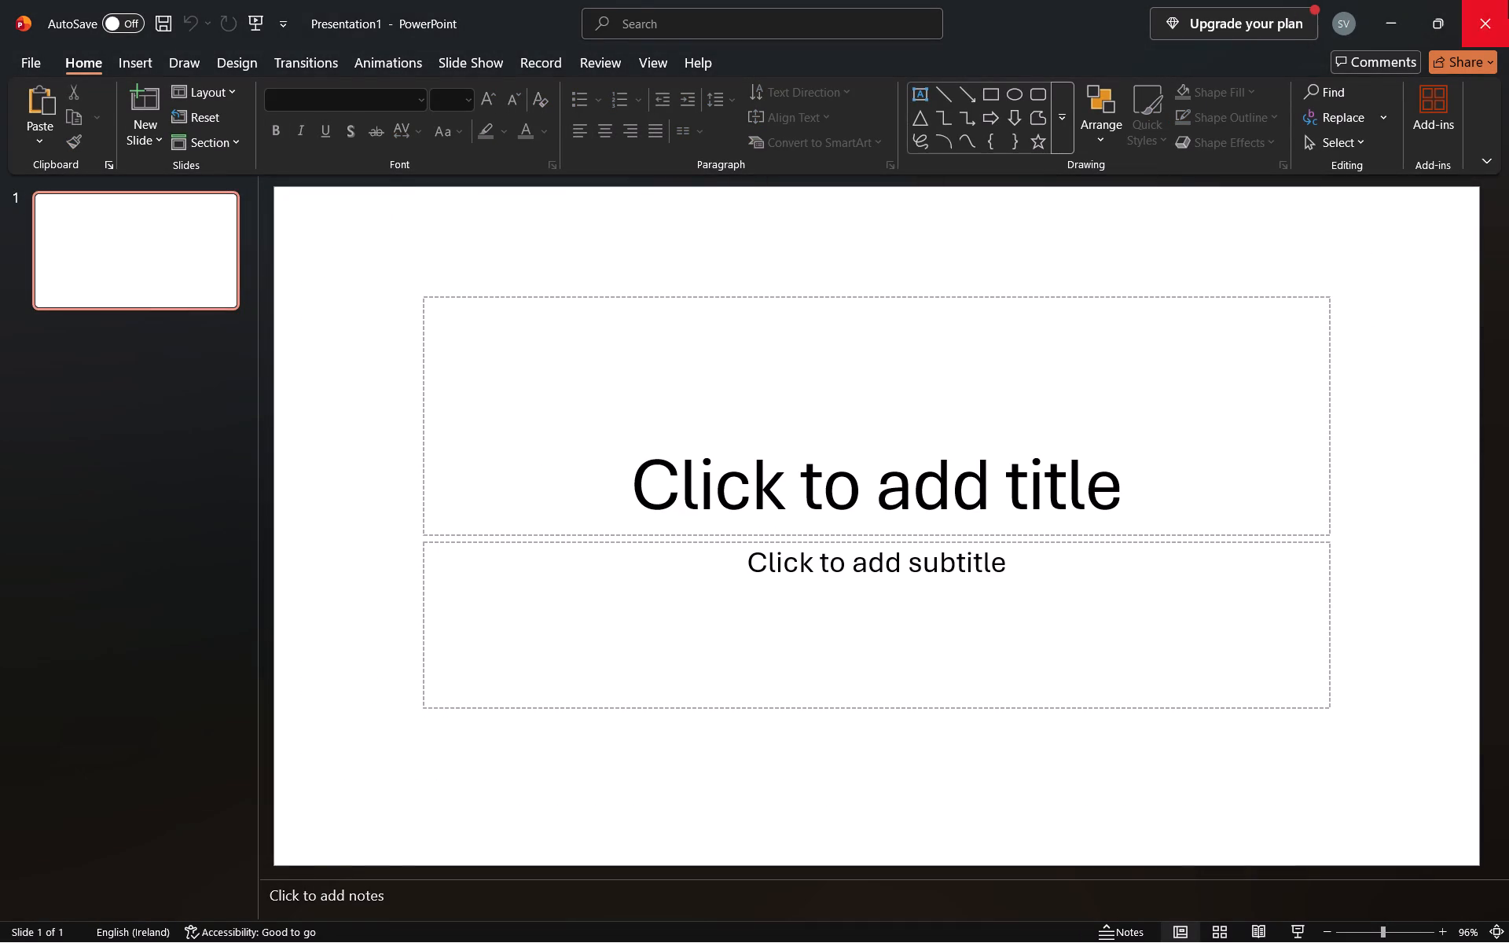
Add a blank slide to the Review-III presentation and place it directly after slide 2.
right_click(78, 777)
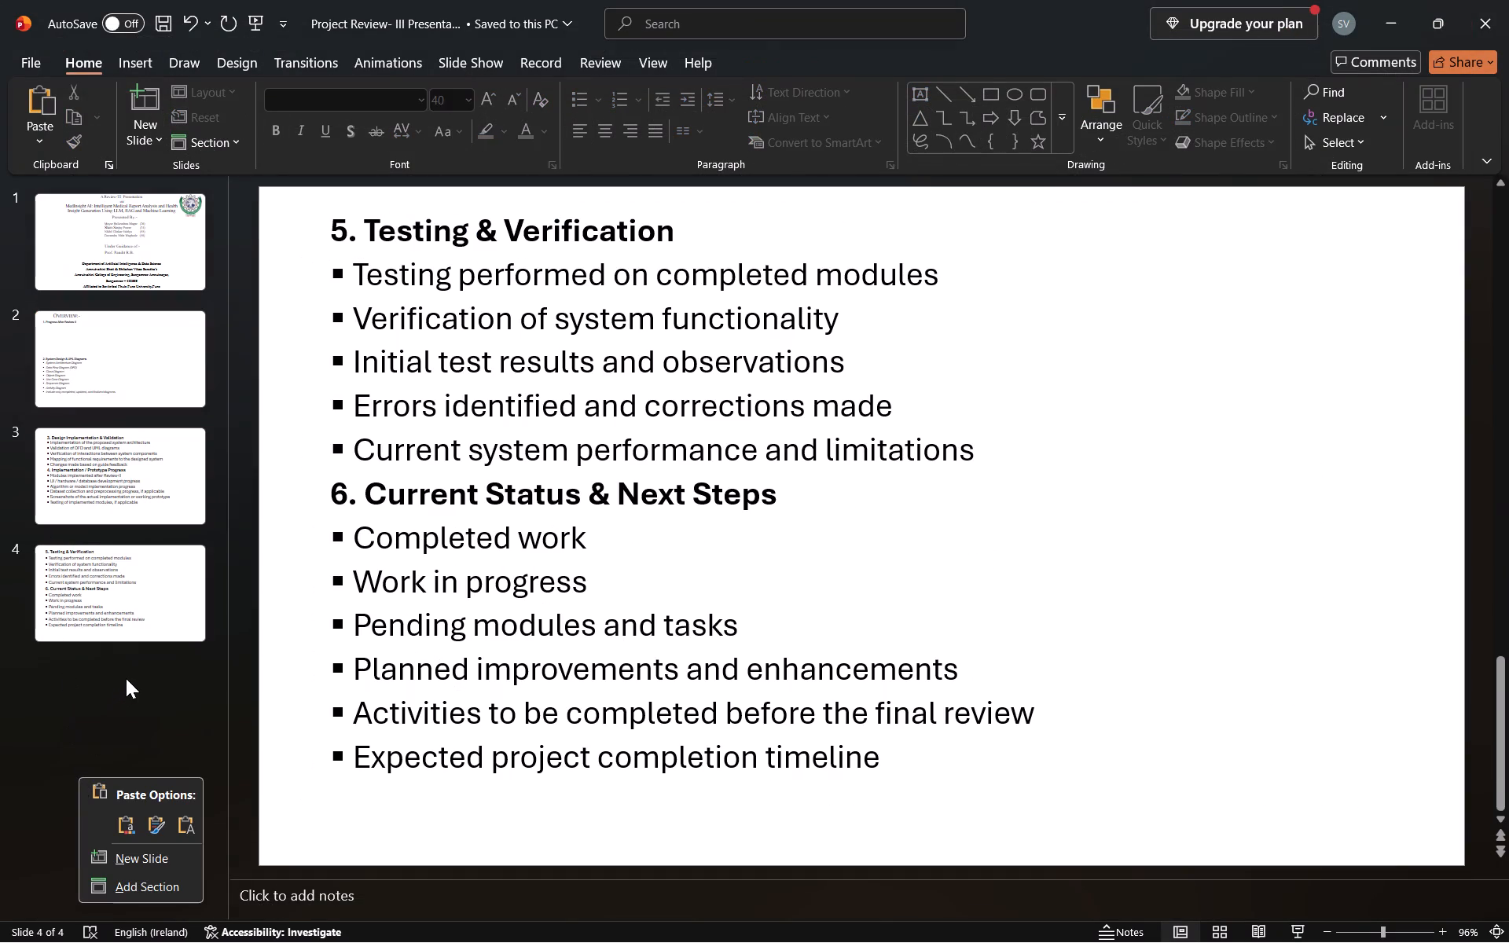
right_click(127, 677)
left_click(176, 754)
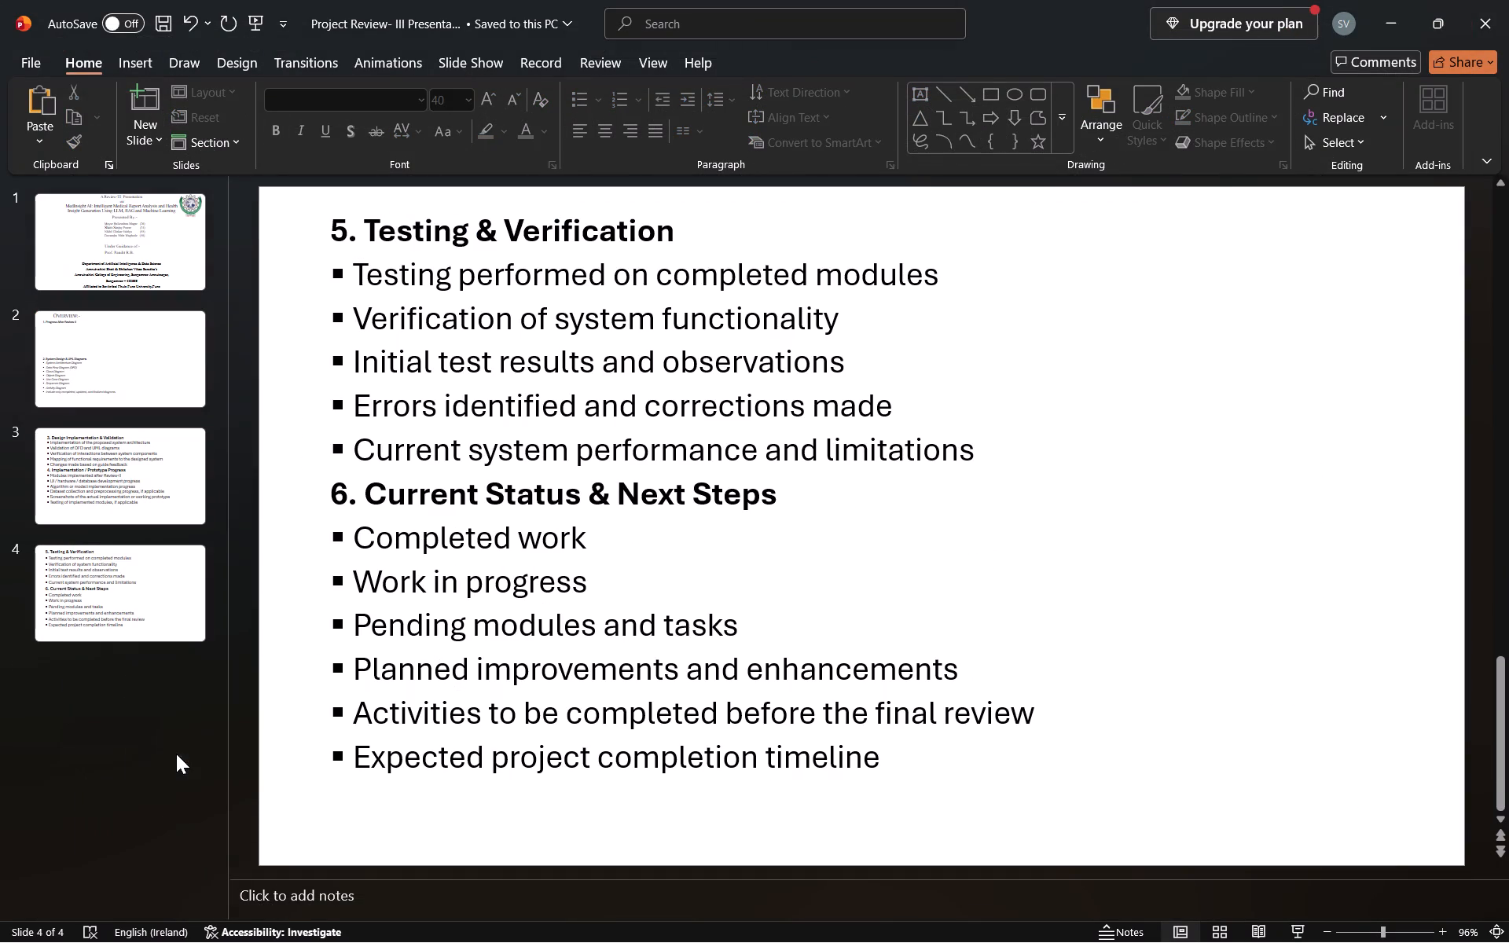
left_click_drag(119, 705, 112, 441)
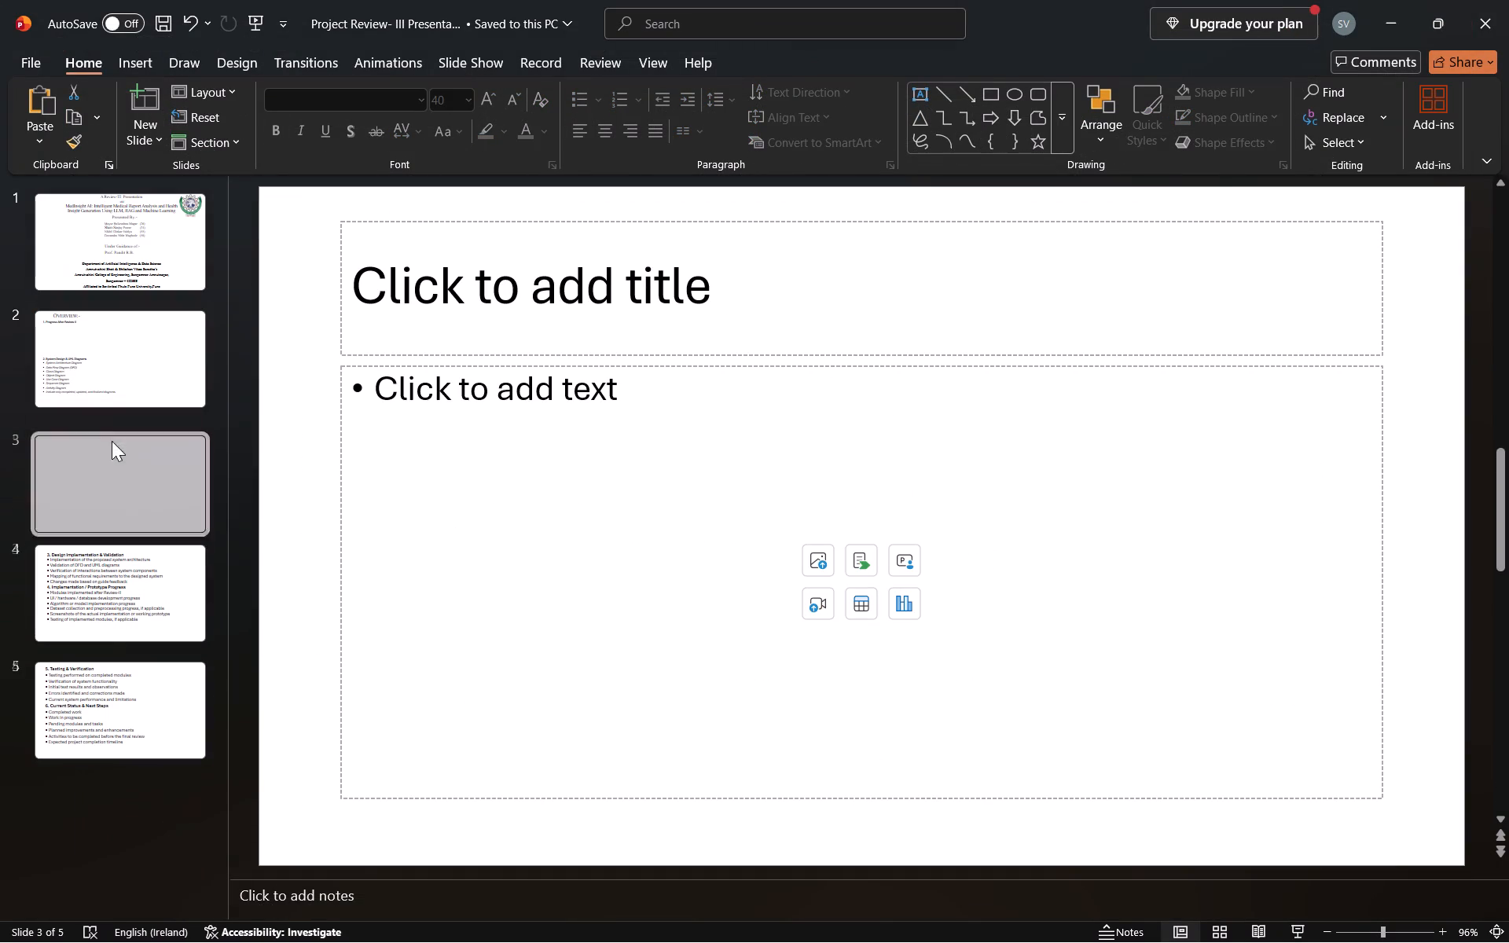
Cut the "2. System Design & UML Diagrams" heading and its bullets from slide 2 and paste them into slide 3's body placeholder.
left_click(126, 341)
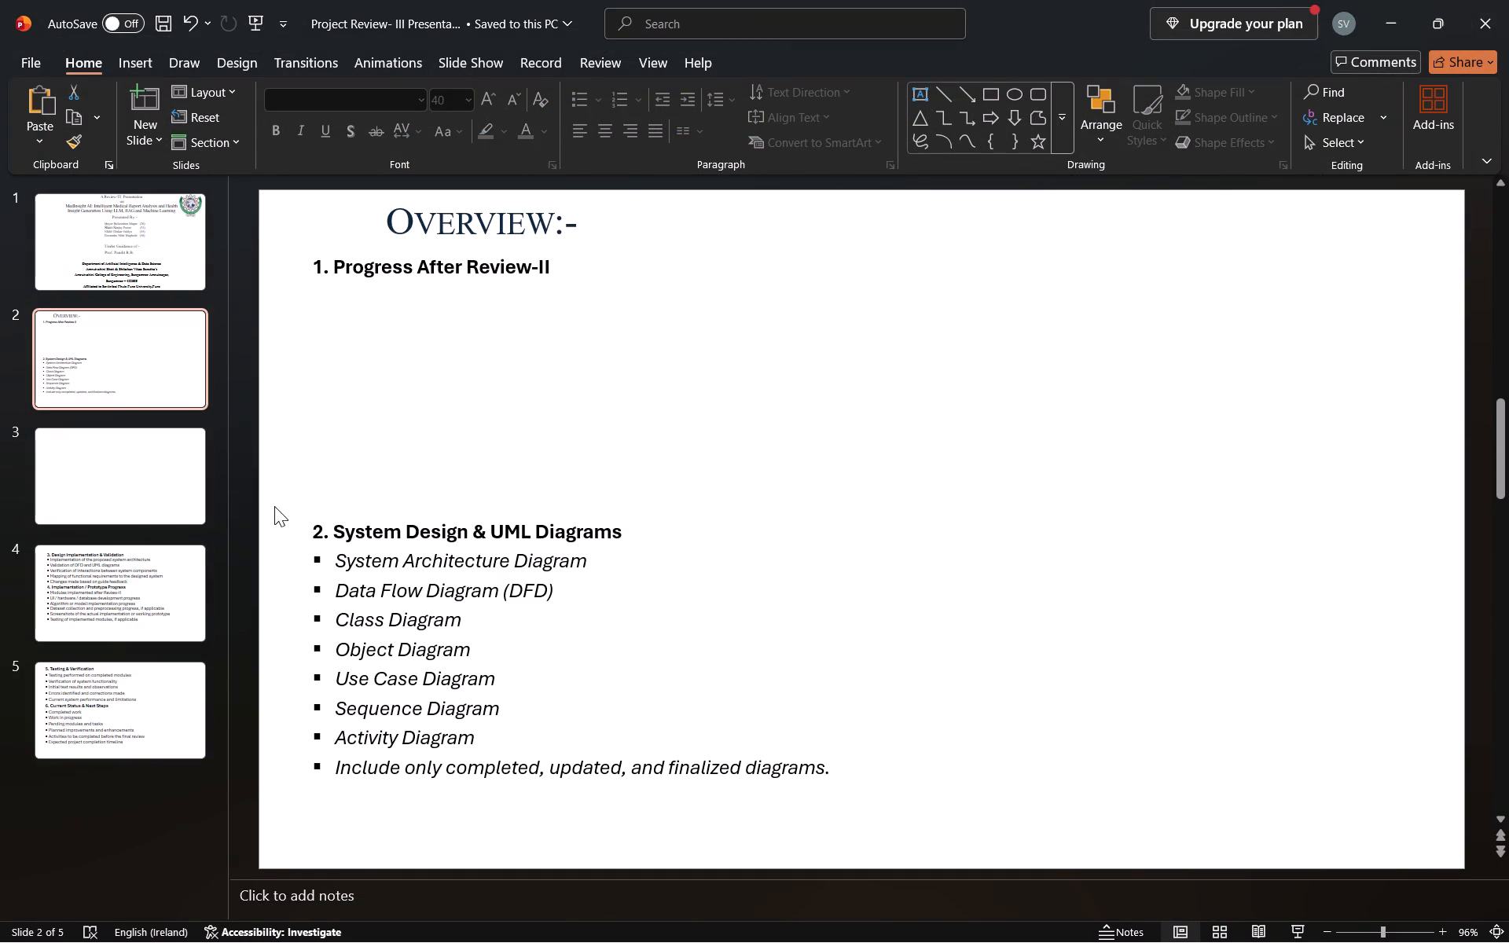
left_click(315, 534)
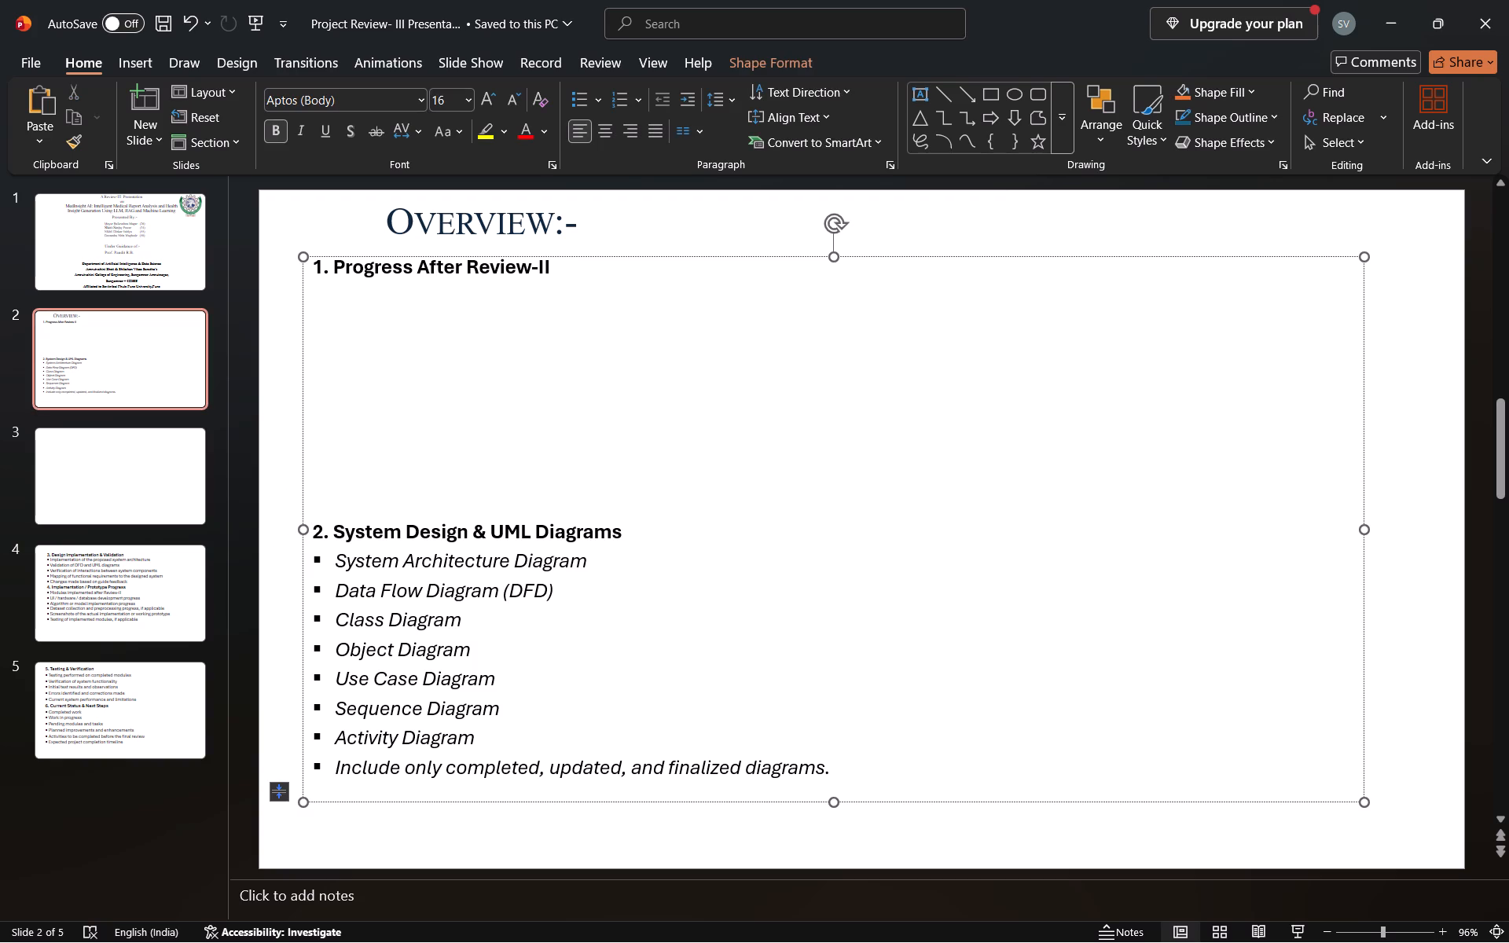
left_click_drag(311, 528, 986, 812)
key("ctrl+x")
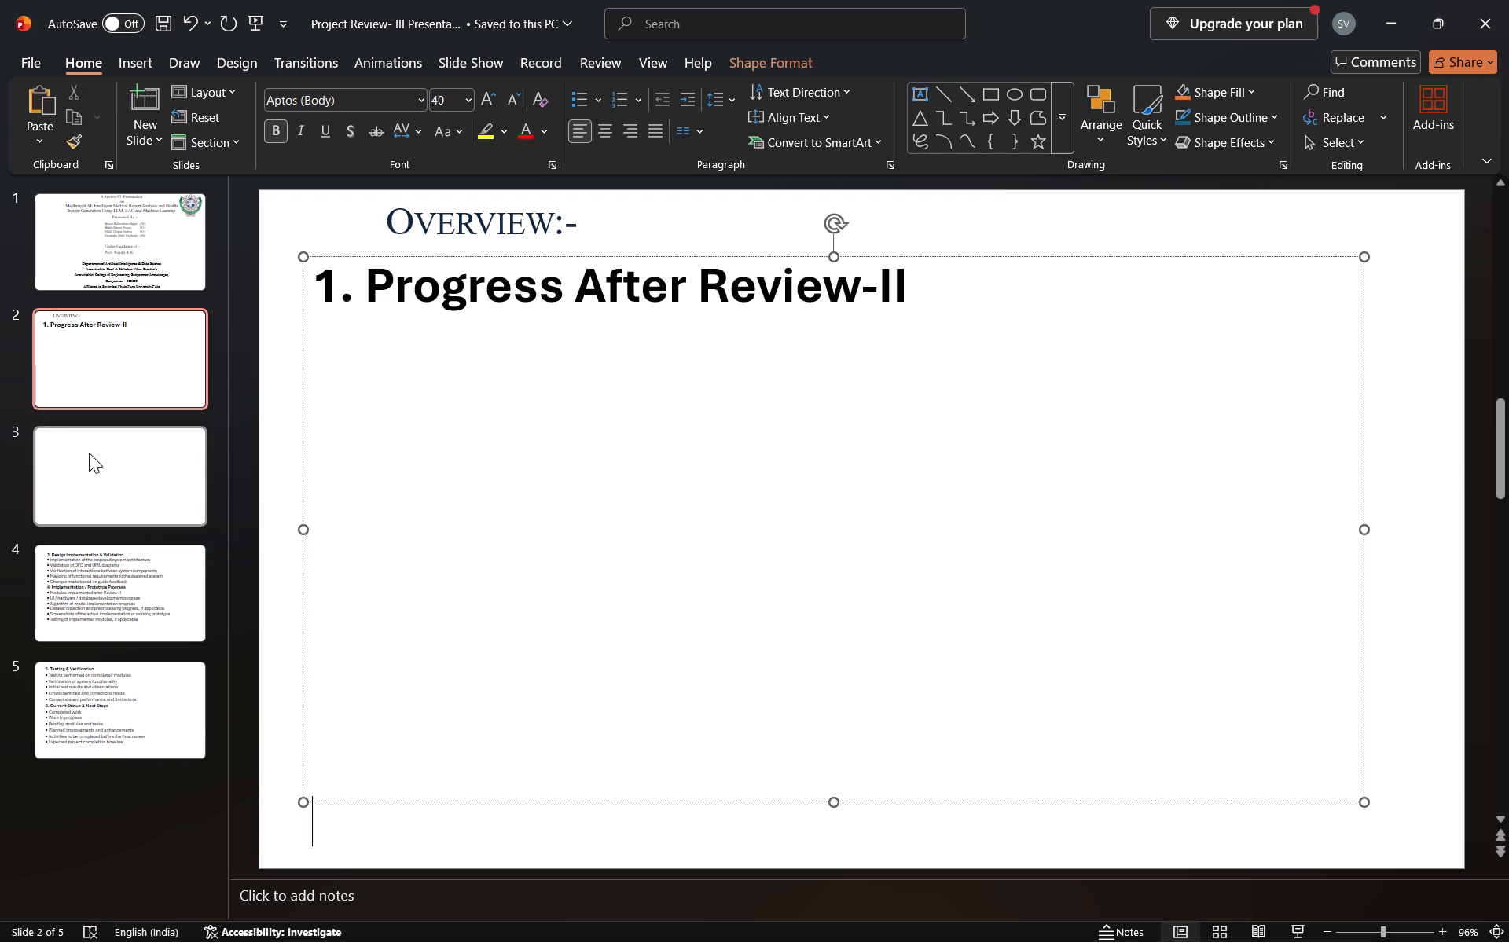
left_click(55, 468)
left_click(508, 387)
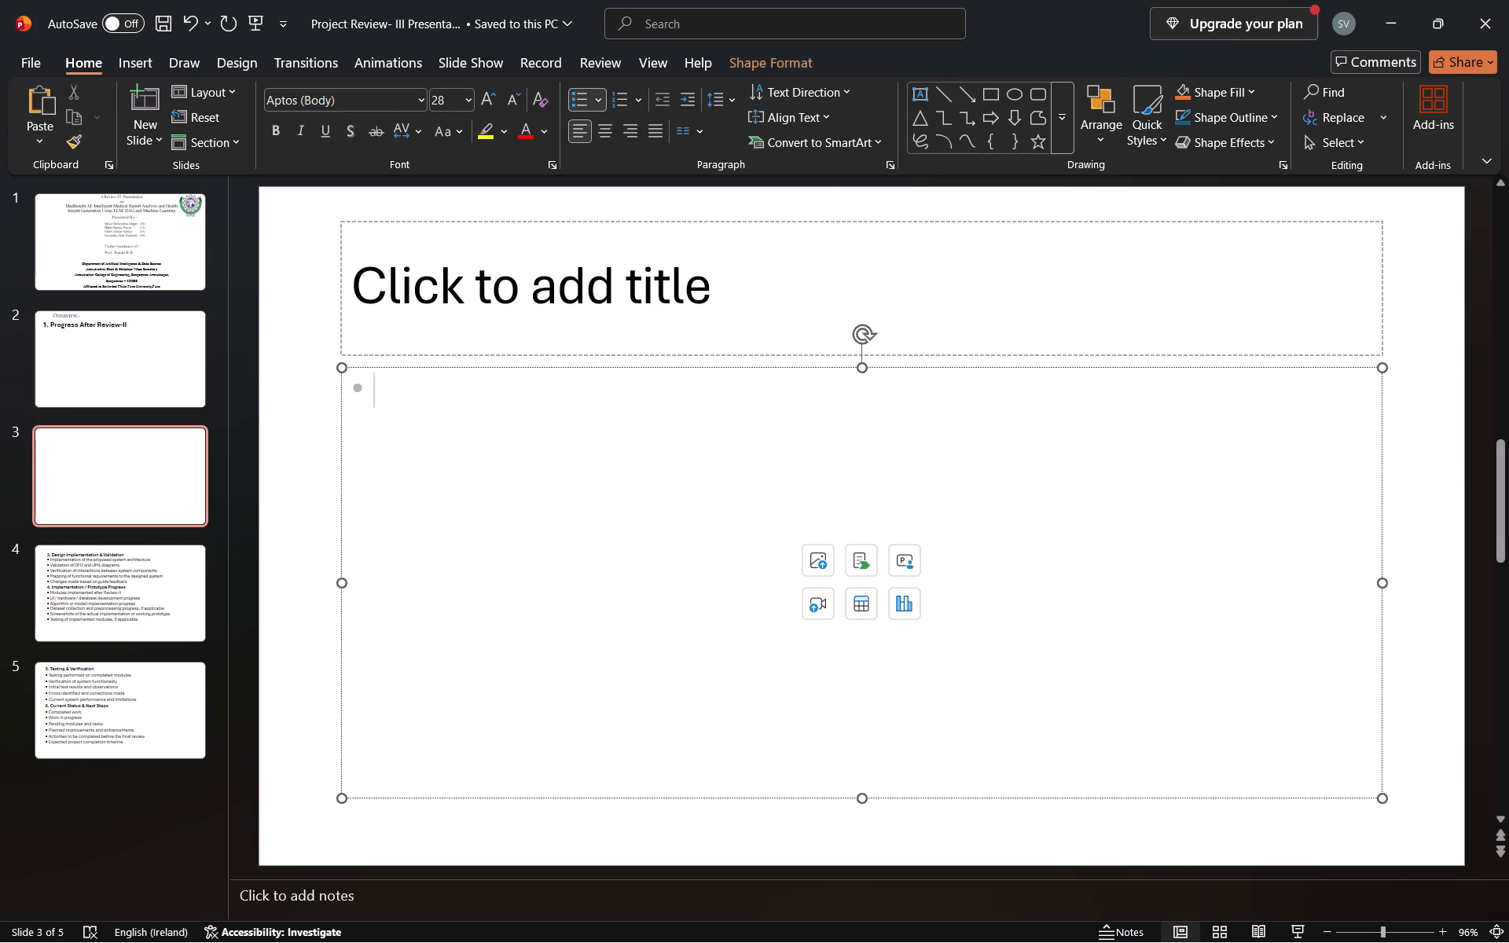
left_click(486, 318)
key("ctrl+v")
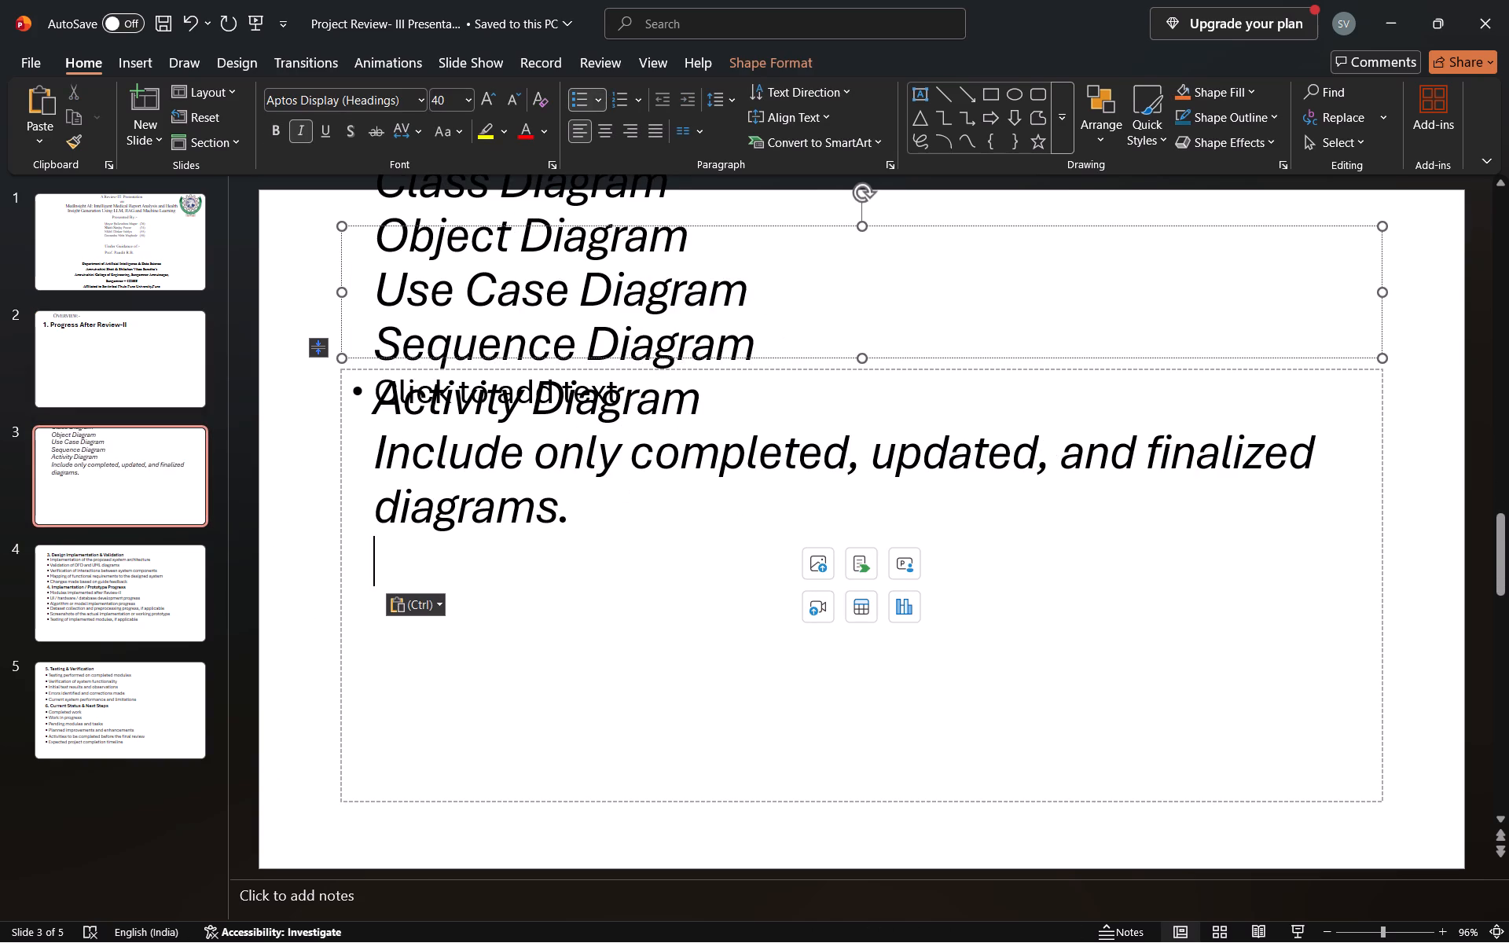
key("ctrl+z")
left_click(469, 411)
key("ctrl+v")
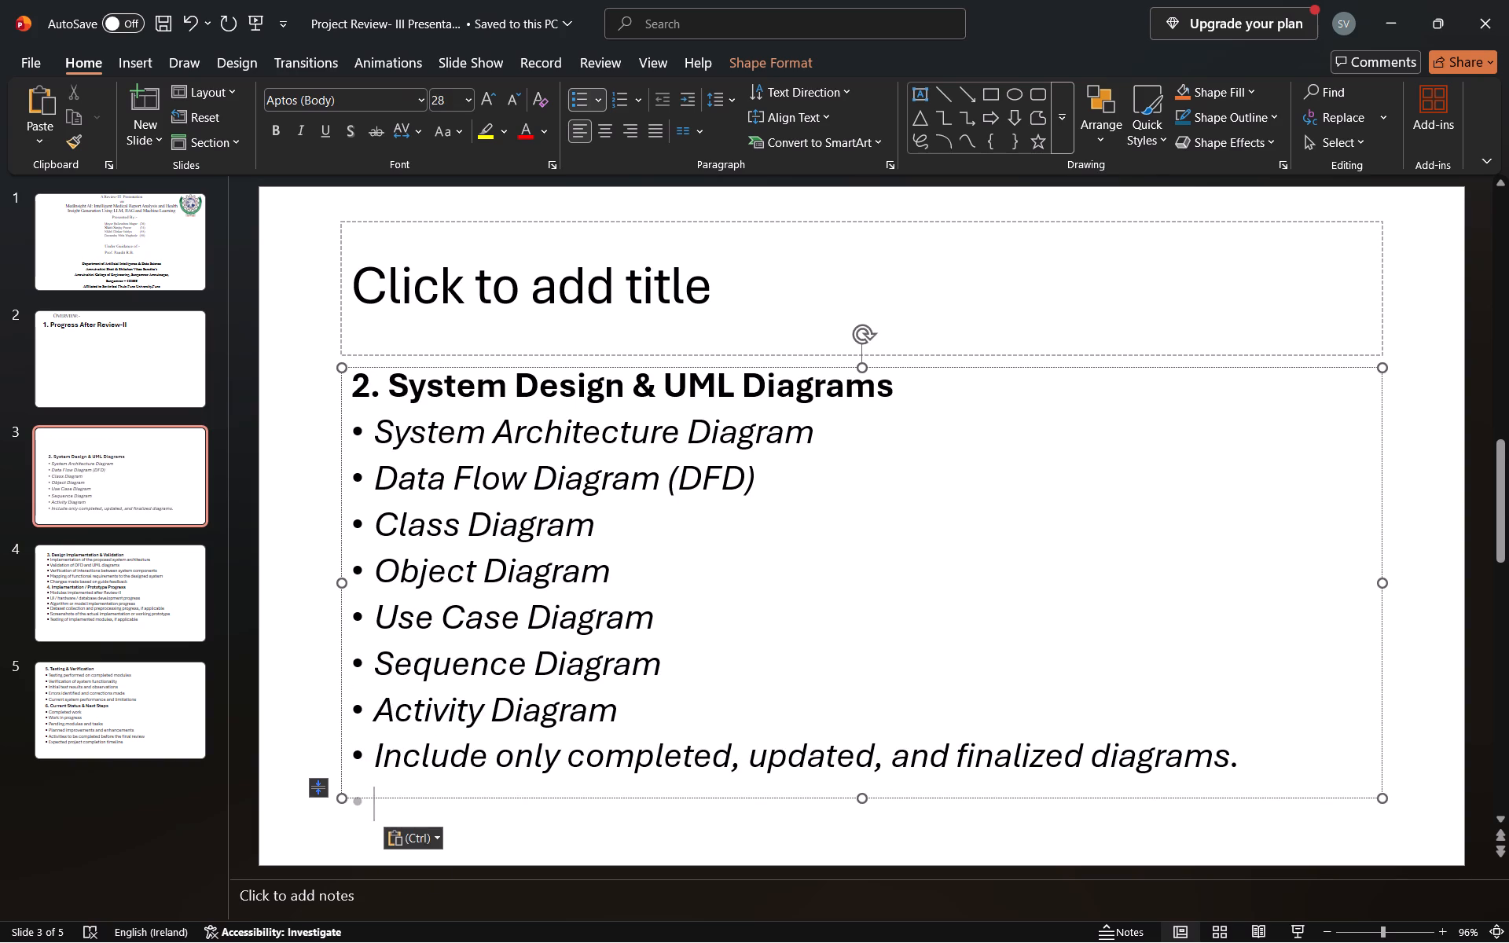
Replace slide 2's "1. Progress After Review-II" heading with the "Progress After Review-II" heading copied from slide 2 of the Review-II presentation.
left_click(182, 347)
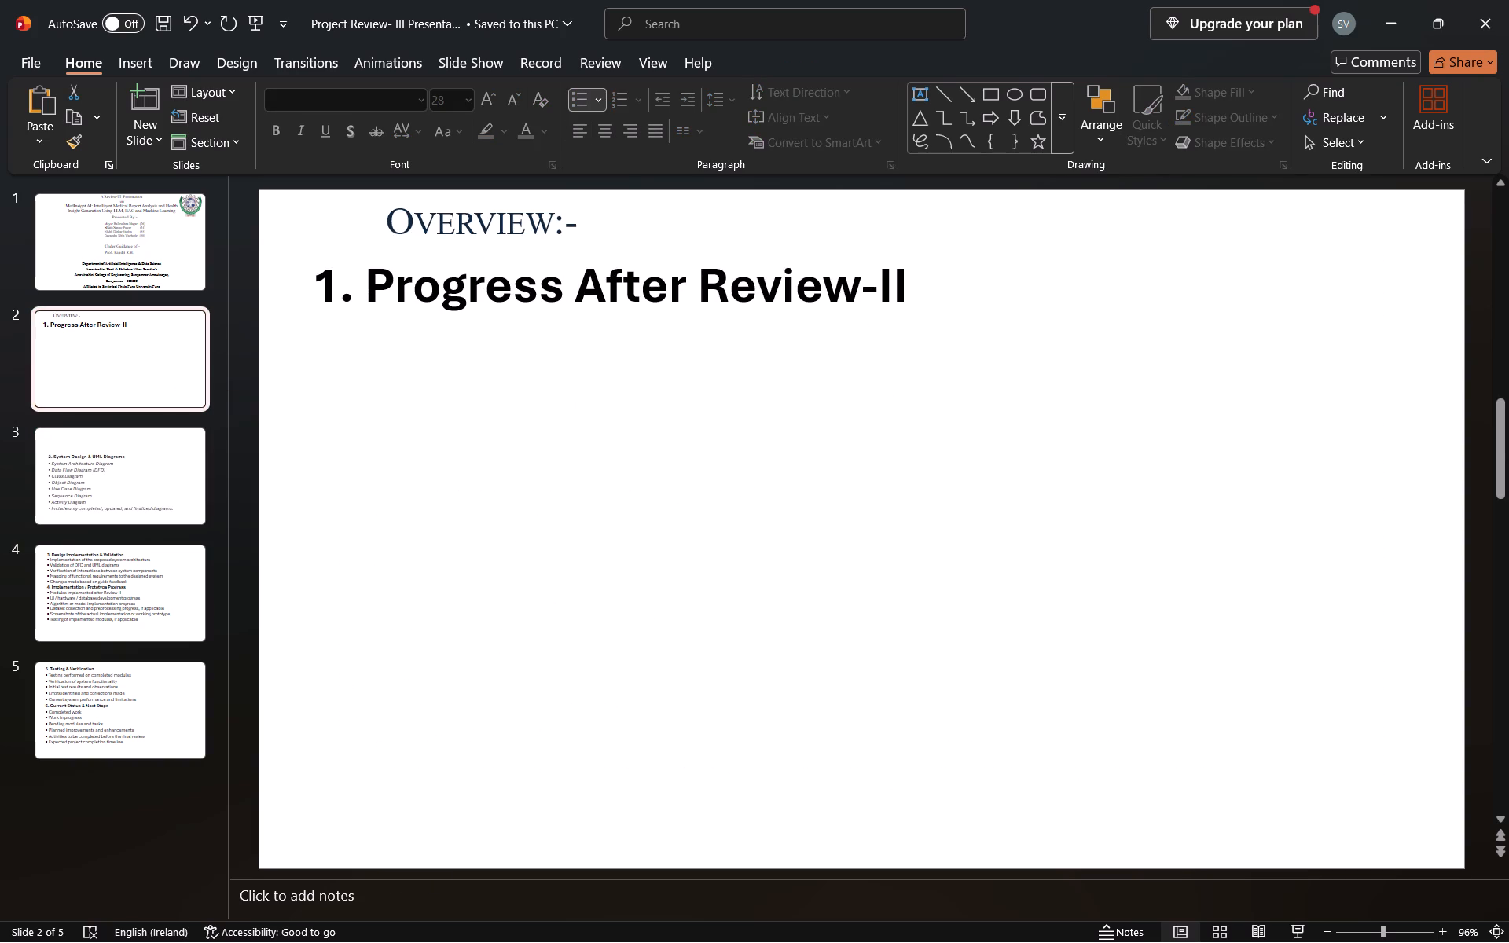
key("alt+Tab")
left_click(642, 276)
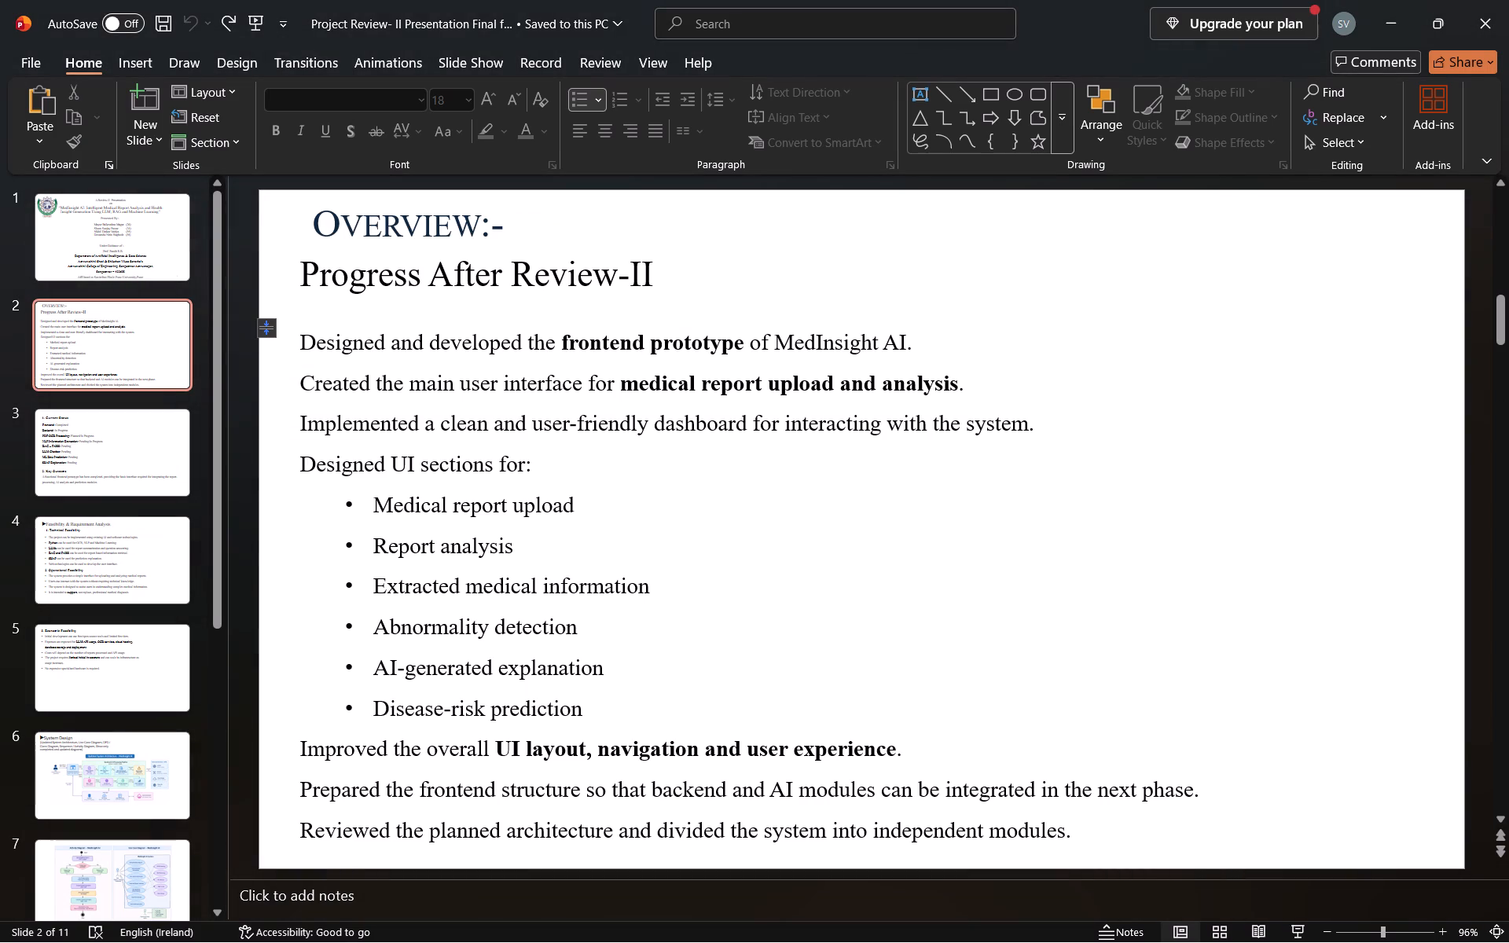
left_click_drag(673, 277, 282, 275)
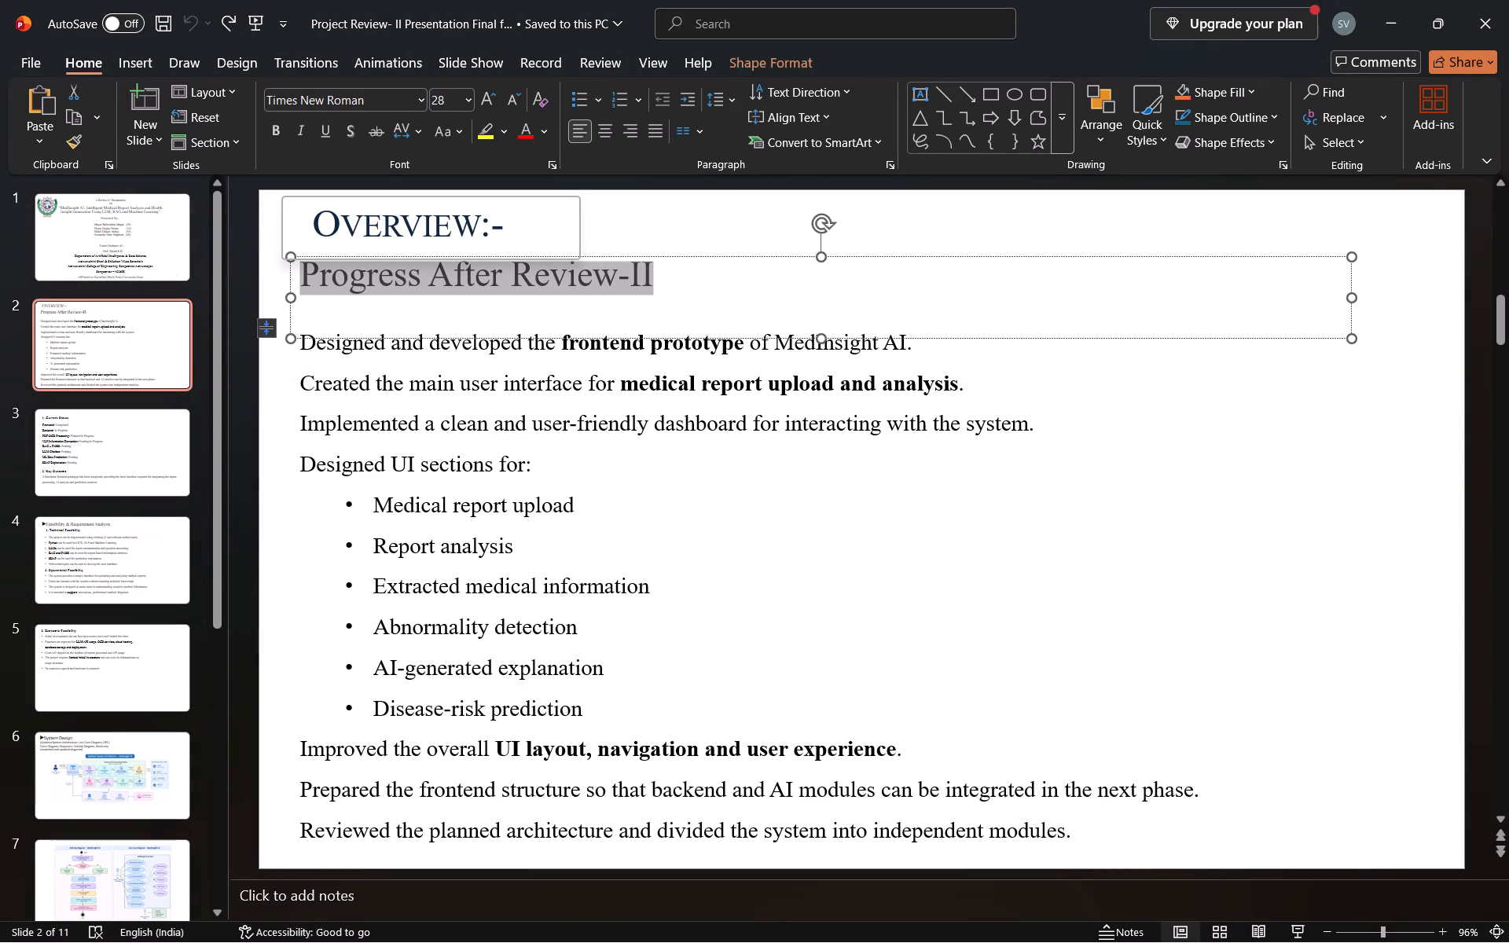
key("ctrl+c")
key("alt+Tab")
left_click(909, 288)
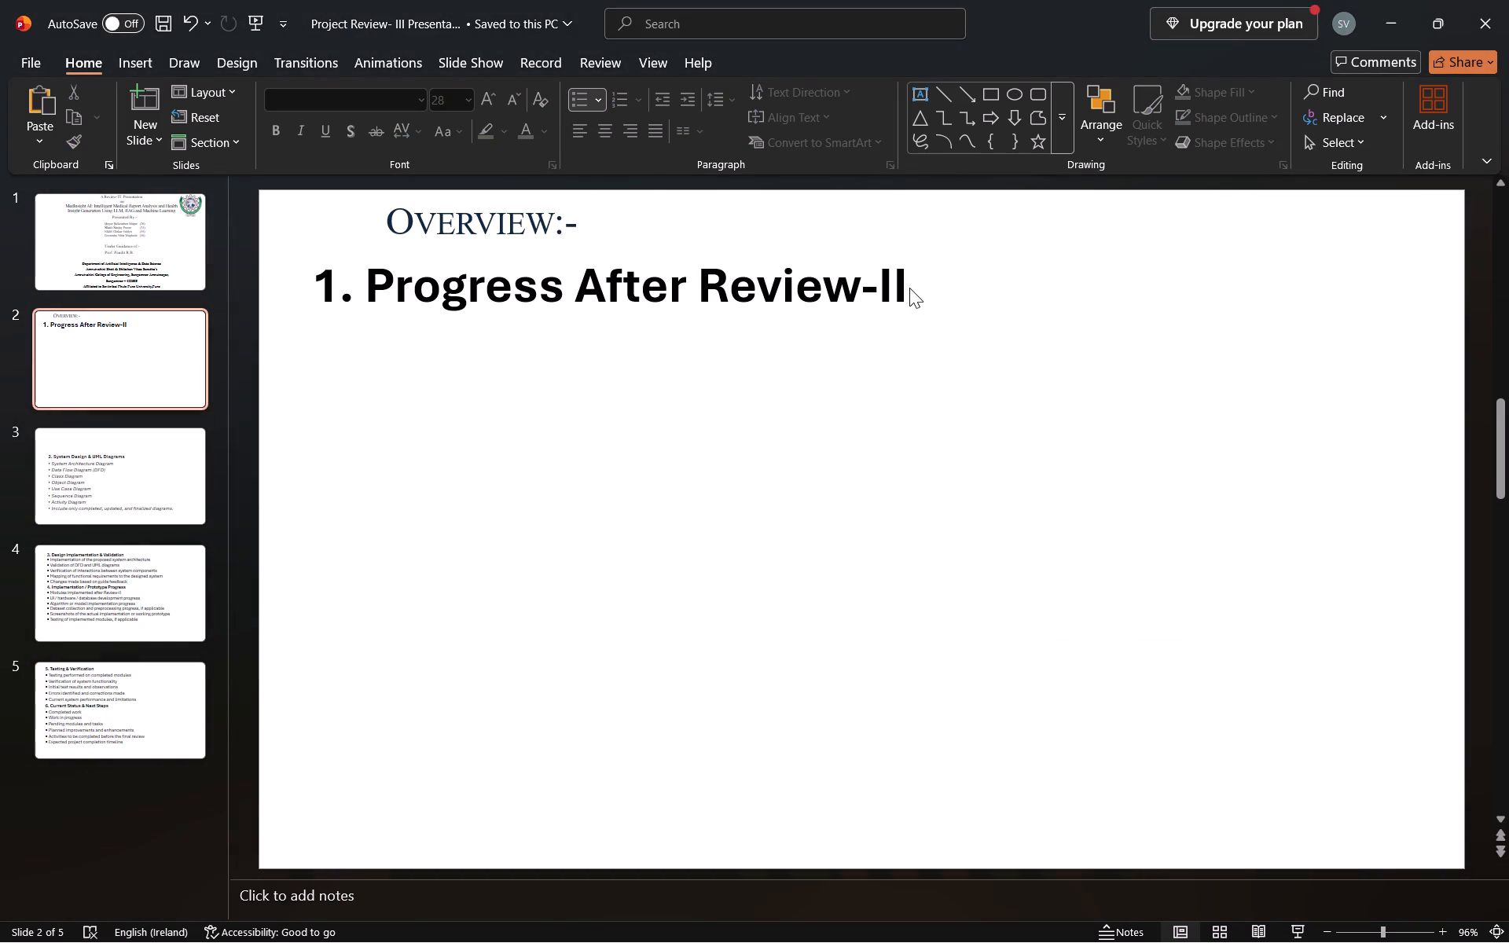
left_click(769, 274)
left_click_drag(912, 285, 529, 291)
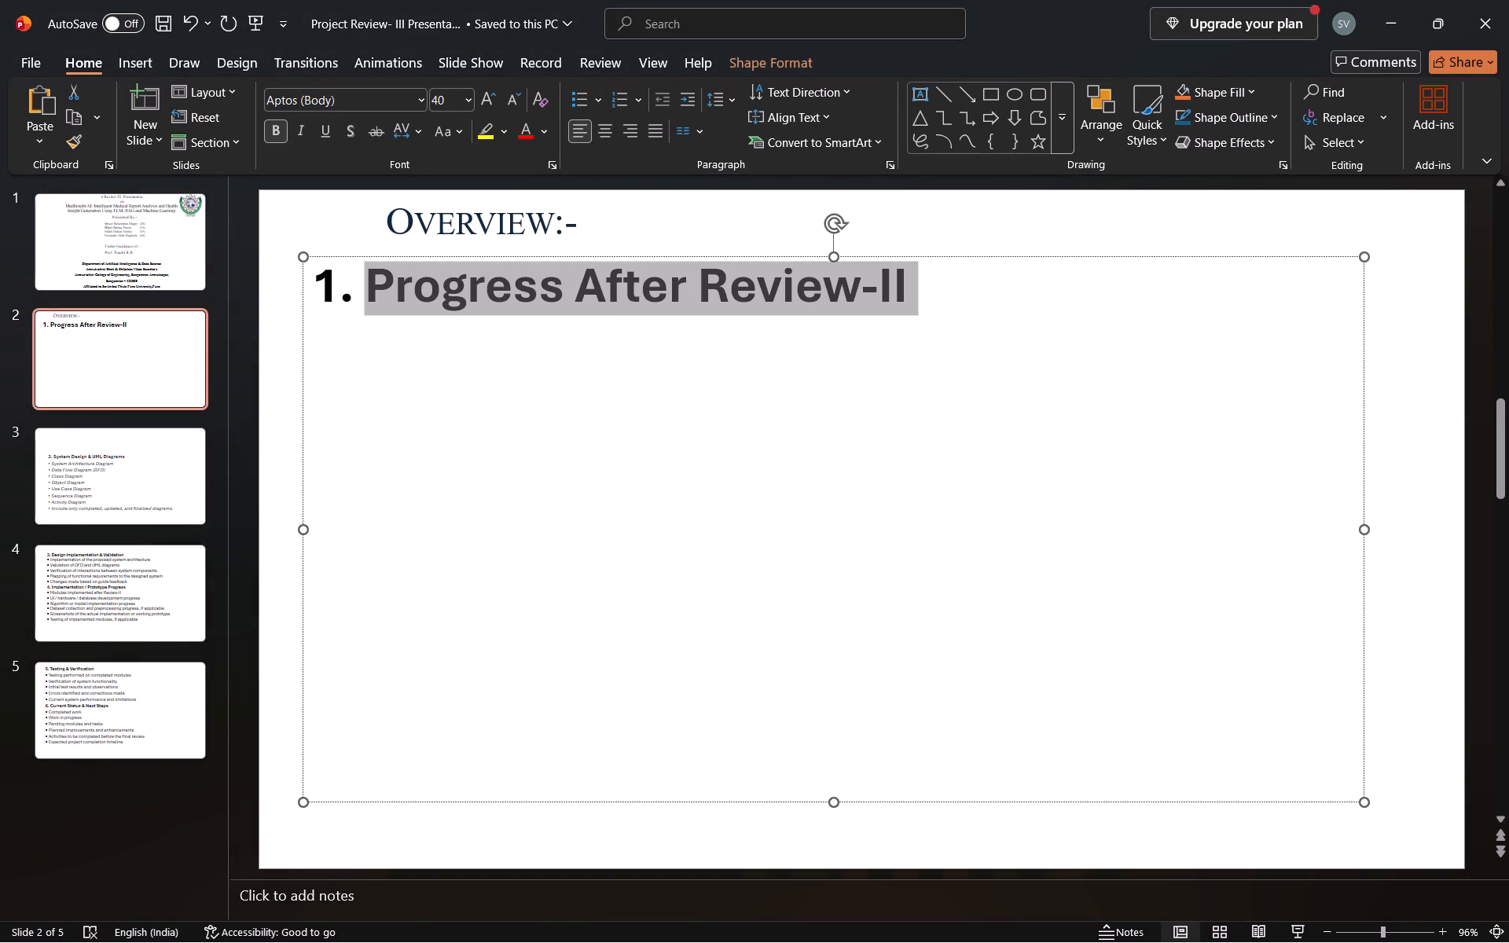
left_click_drag(529, 291, 347, 300)
left_click(347, 300)
left_click_drag(314, 293, 610, 297)
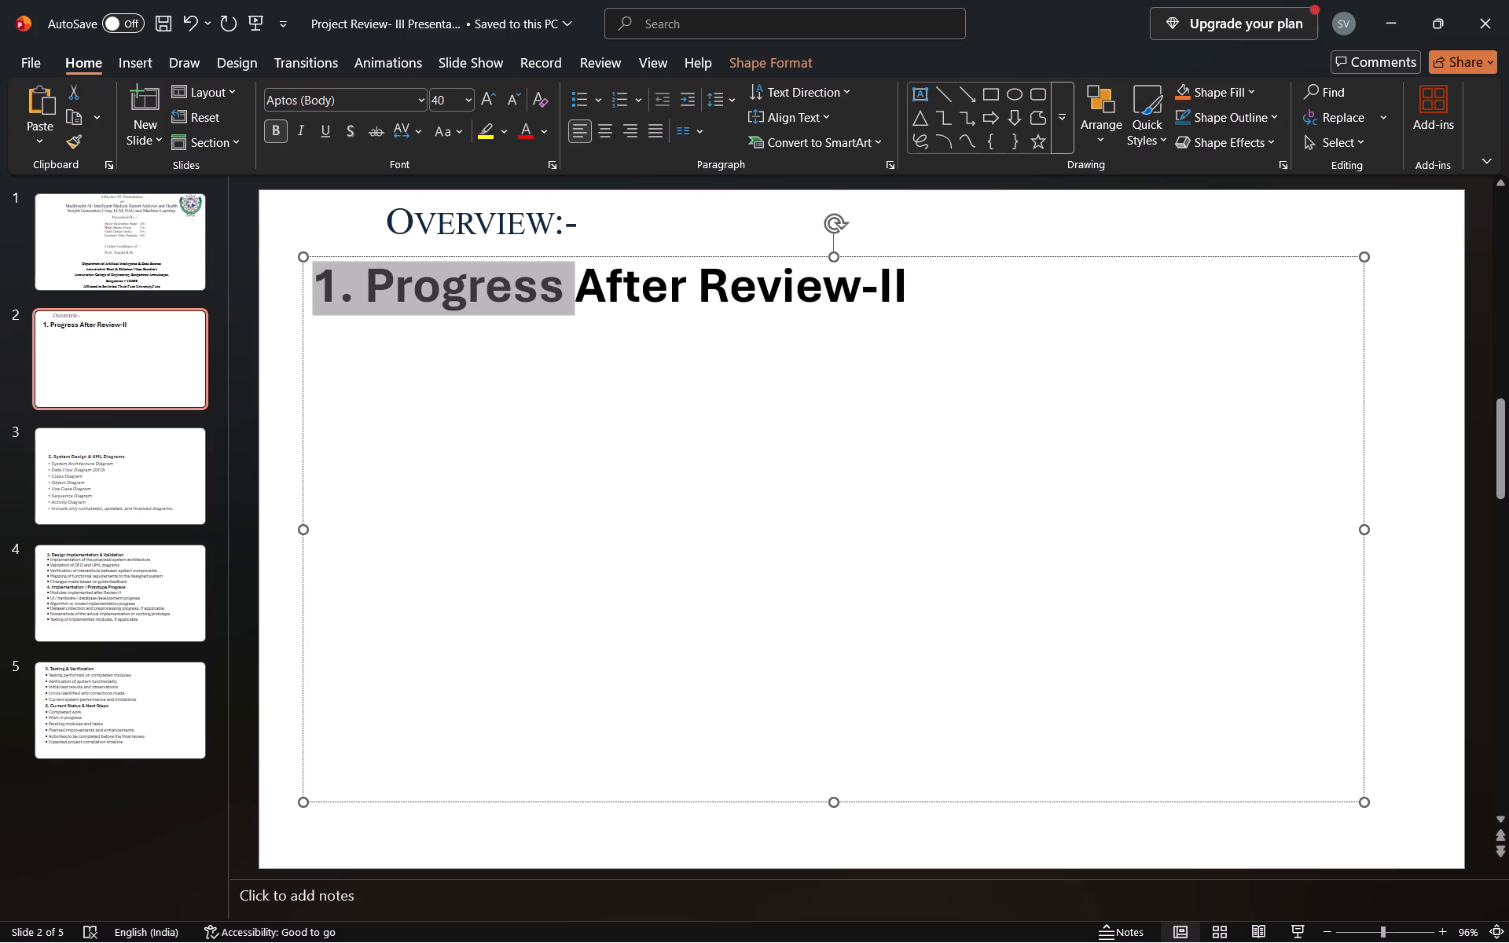
left_click_drag(610, 297, 904, 321)
key("ctrl+v")
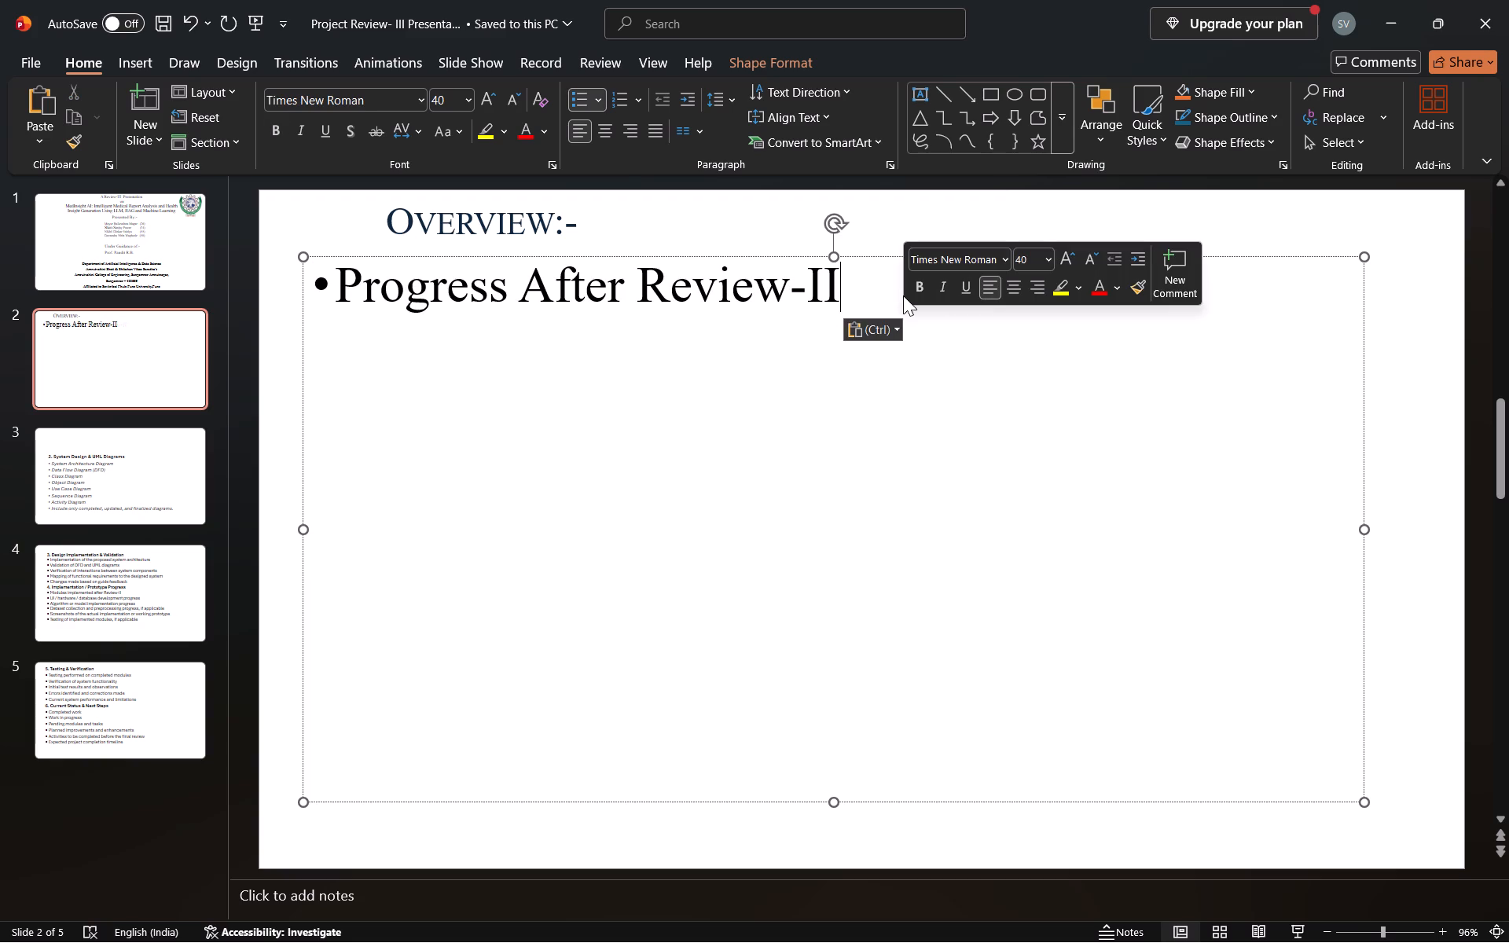
Set the pasted "Progress After Review-II" heading to size 28 to match the Review-II slide, and remove its bullet.
double_click(468, 296)
key("alt+Tab")
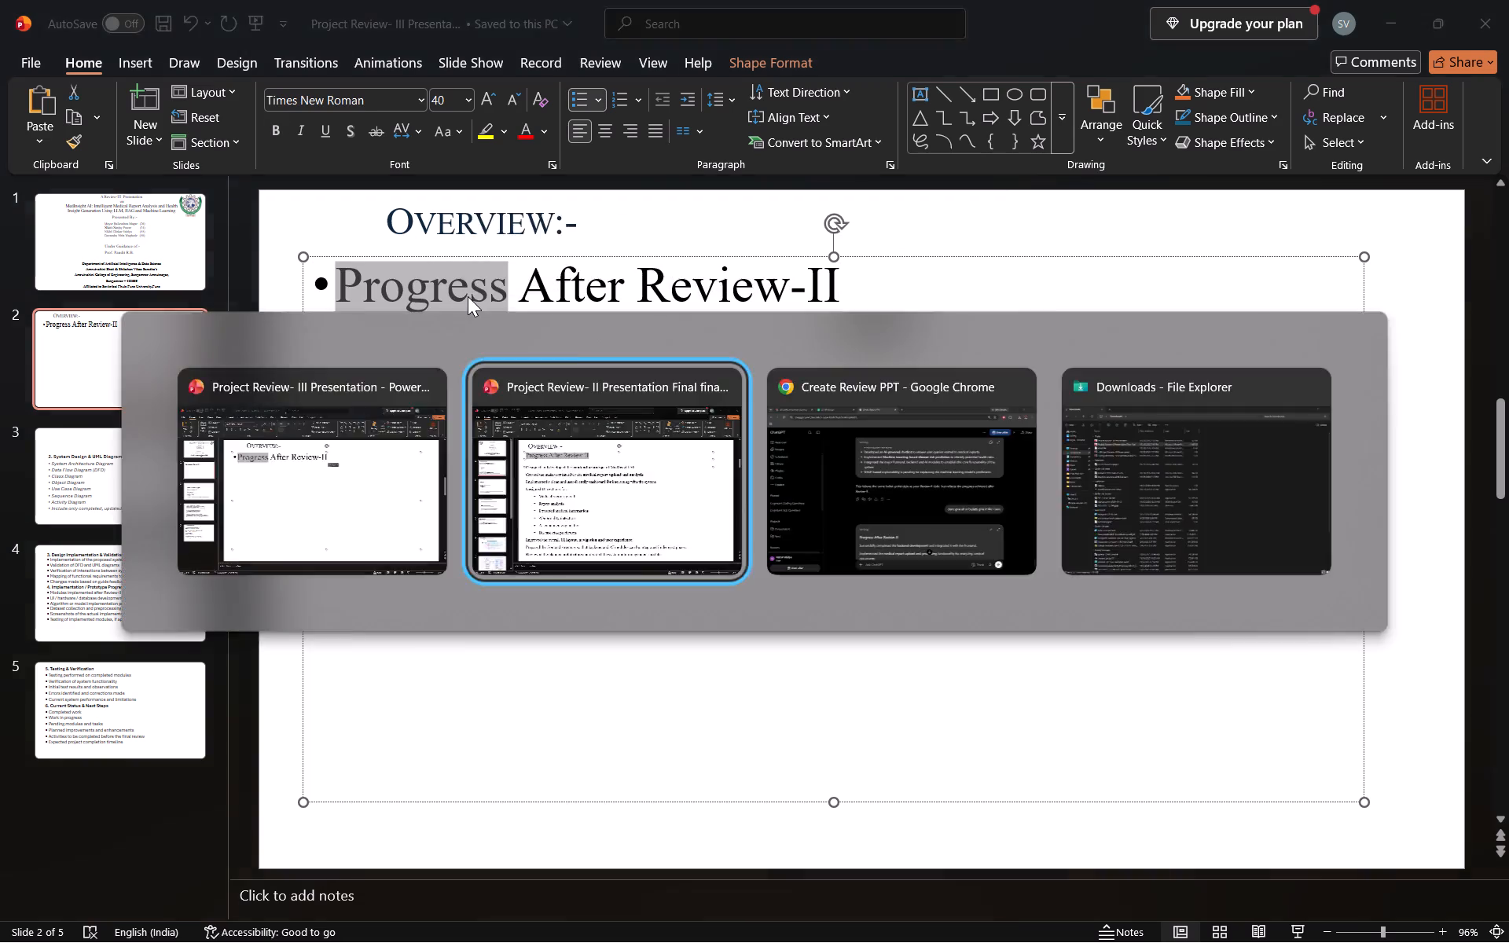
key("alt+Tab")
left_click_drag(847, 277, 655, 282)
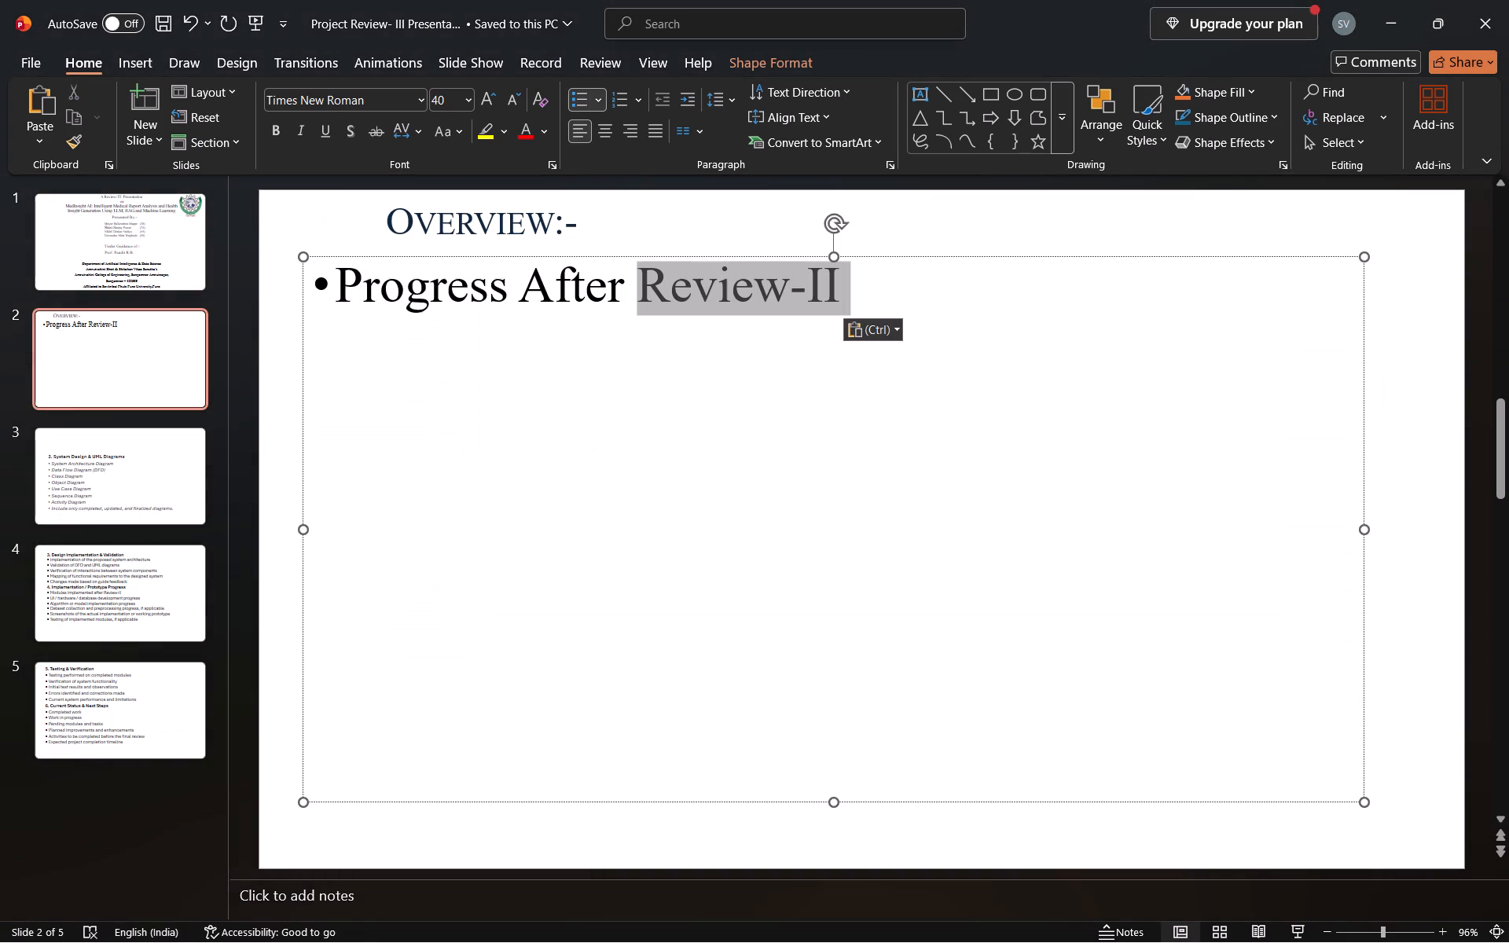
left_click_drag(655, 282, 325, 288)
left_click(464, 113)
left_click(464, 98)
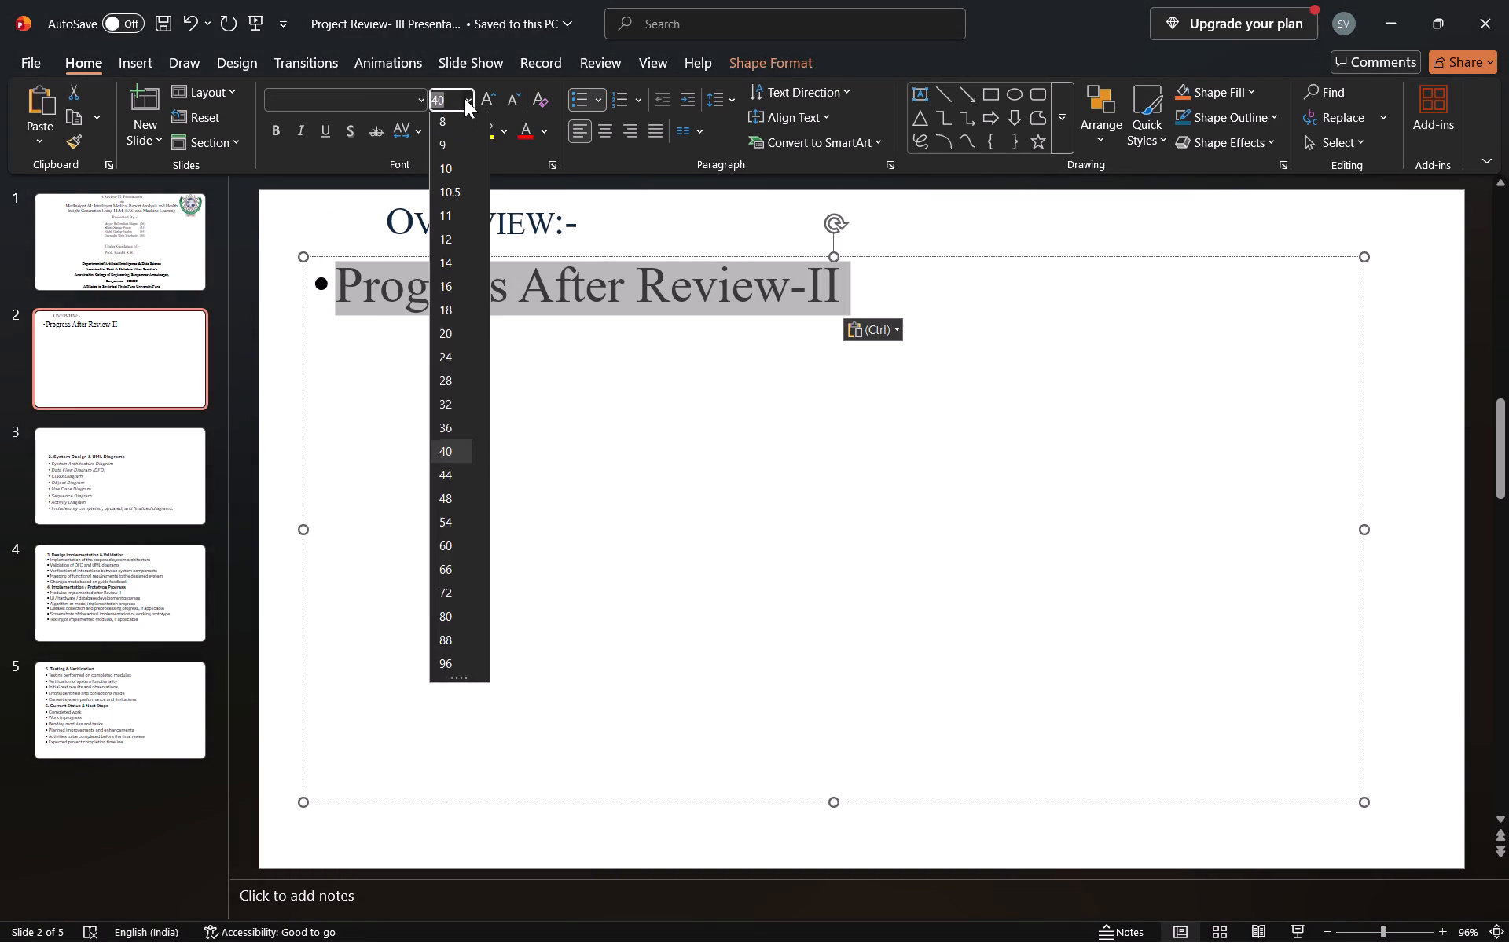
left_click(446, 380)
key("alt+Tab")
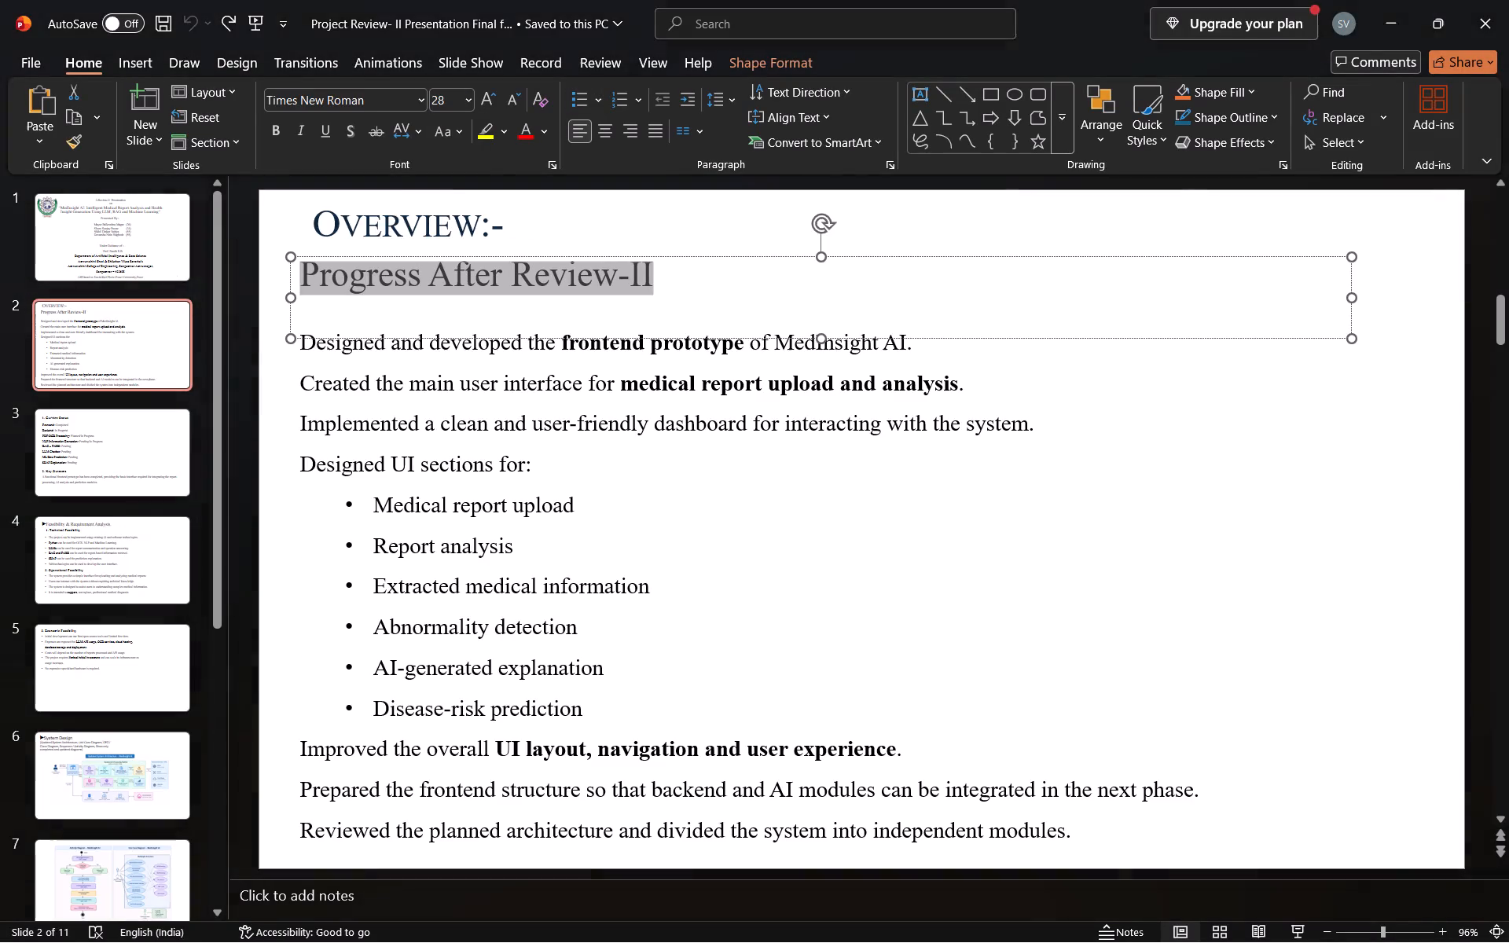
key("alt+Tab")
left_click(325, 272)
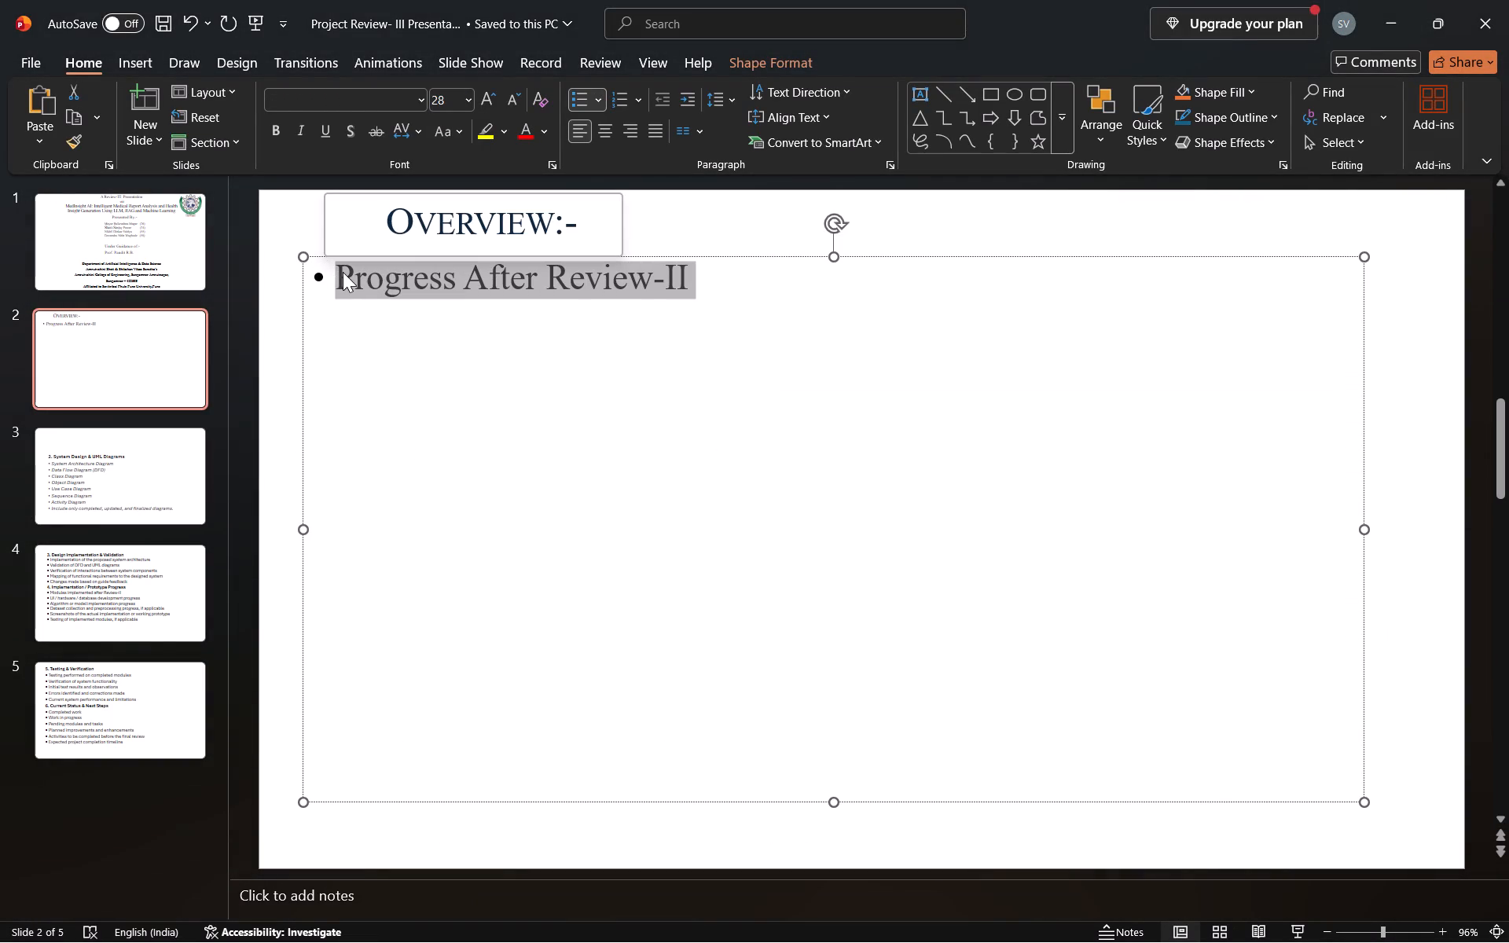
left_click(343, 272)
key("BackSpace")
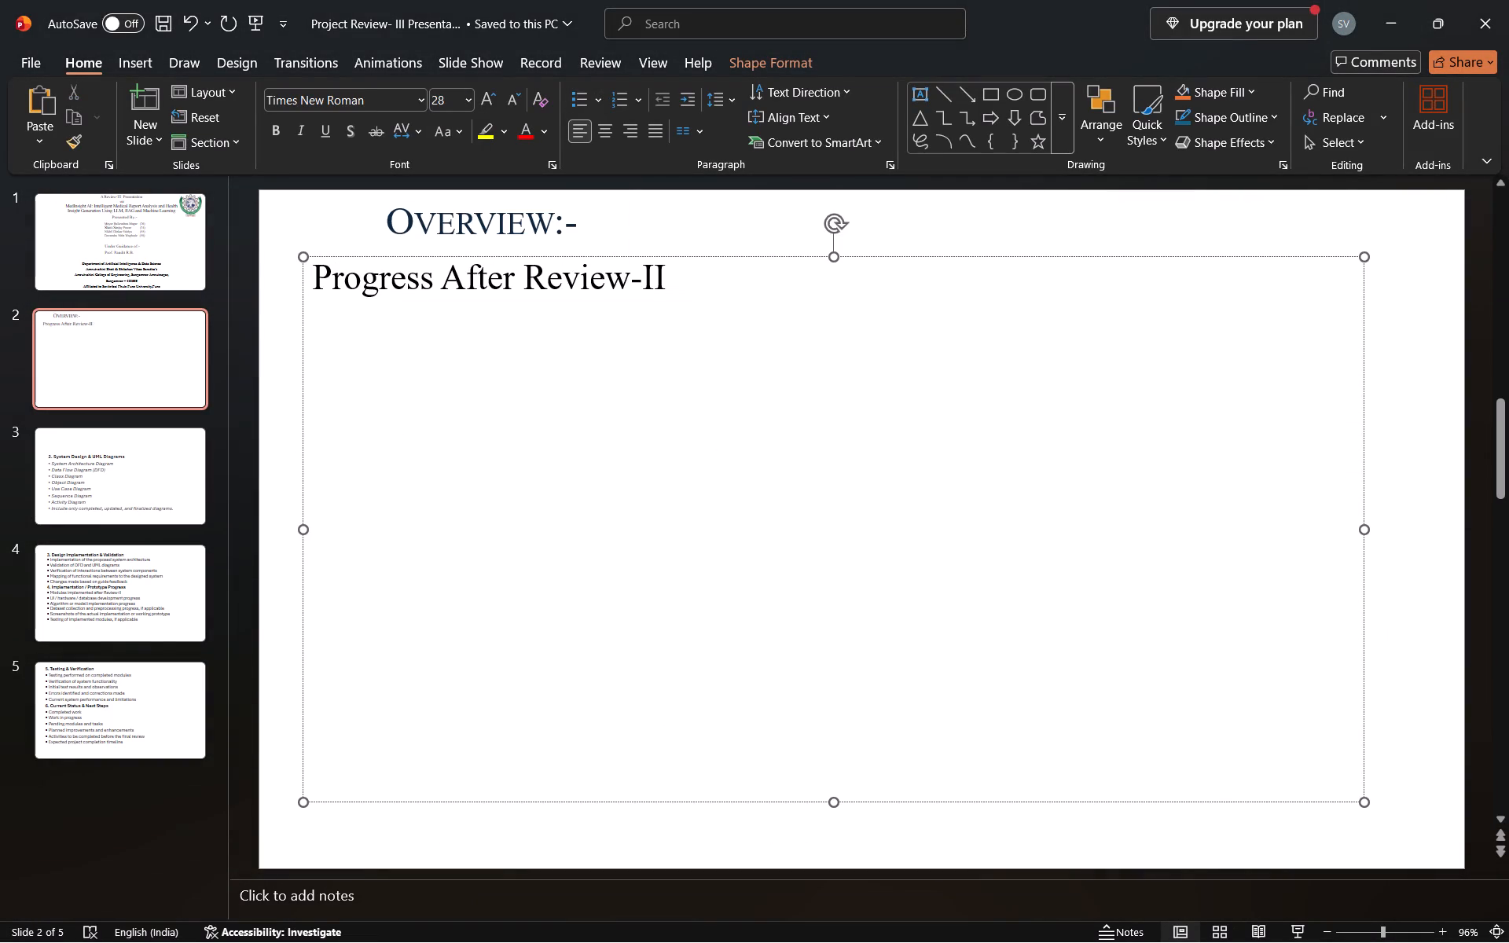
Compare the "Overview:-" title with the Review-II slide and shift it left to roughly line up with the heading below.
left_click(406, 229)
key("alt+Tab")
key("alt+Tab")
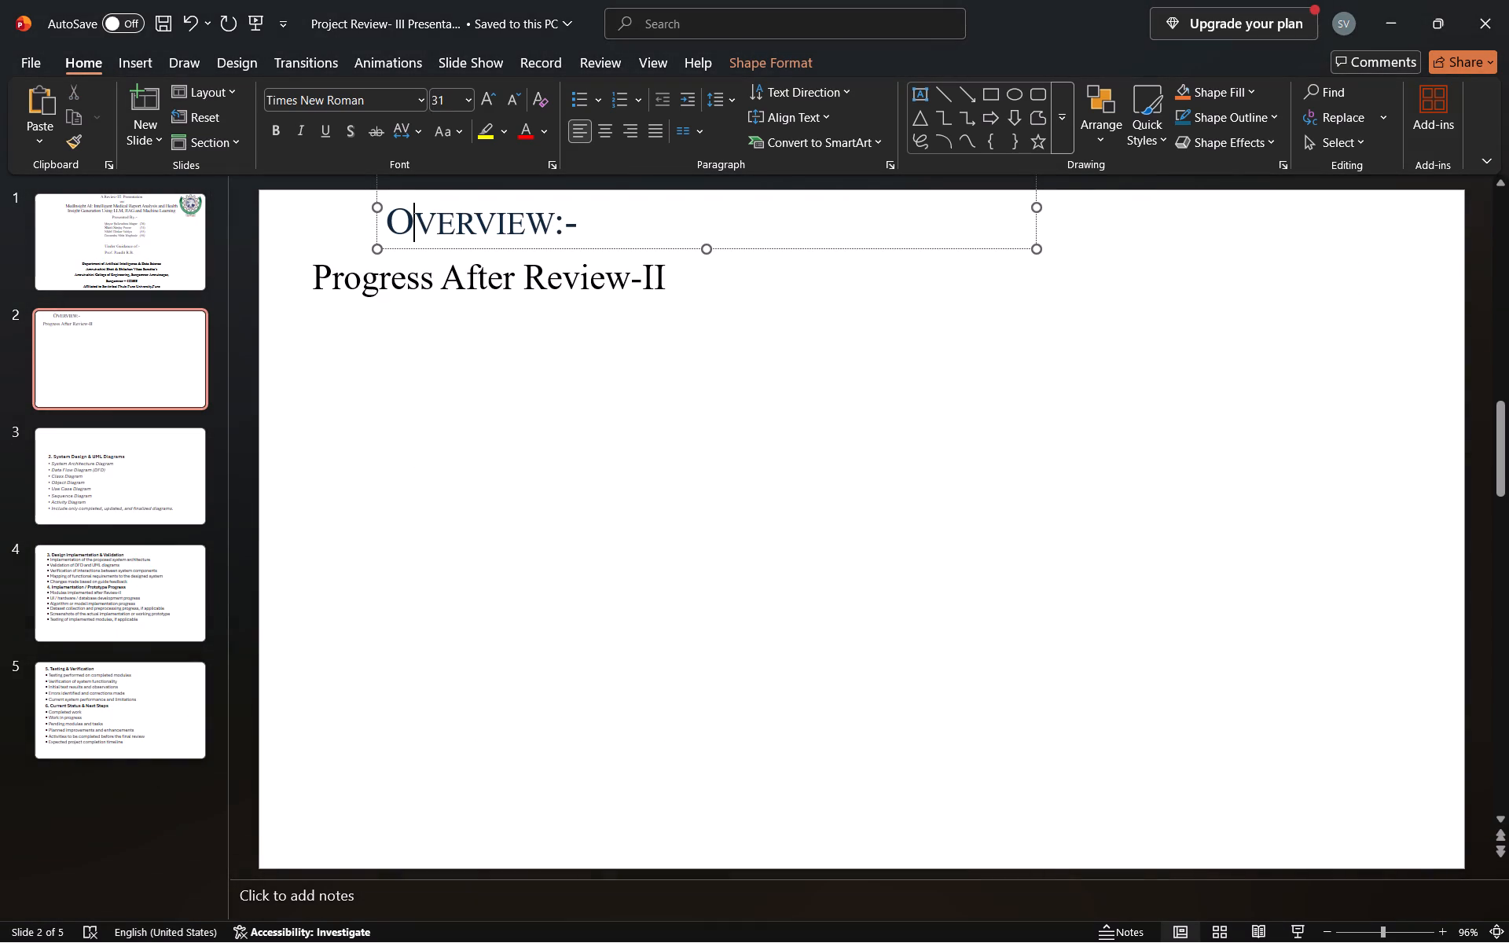
scroll(398, 349, "up", 1)
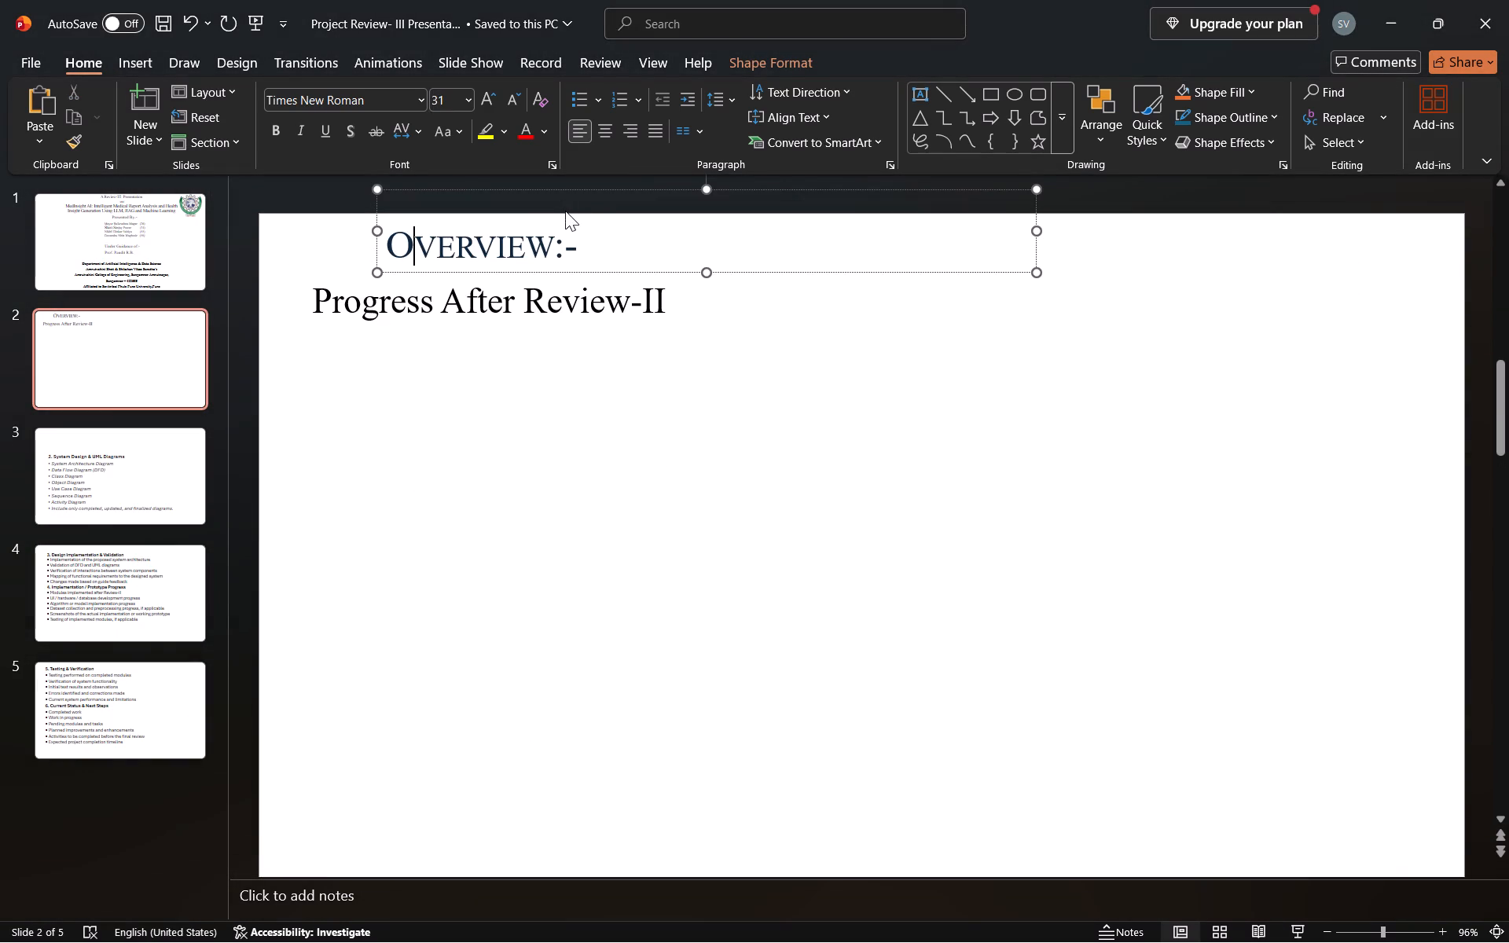
key("alt+Tab")
left_click(554, 225)
left_click(435, 214)
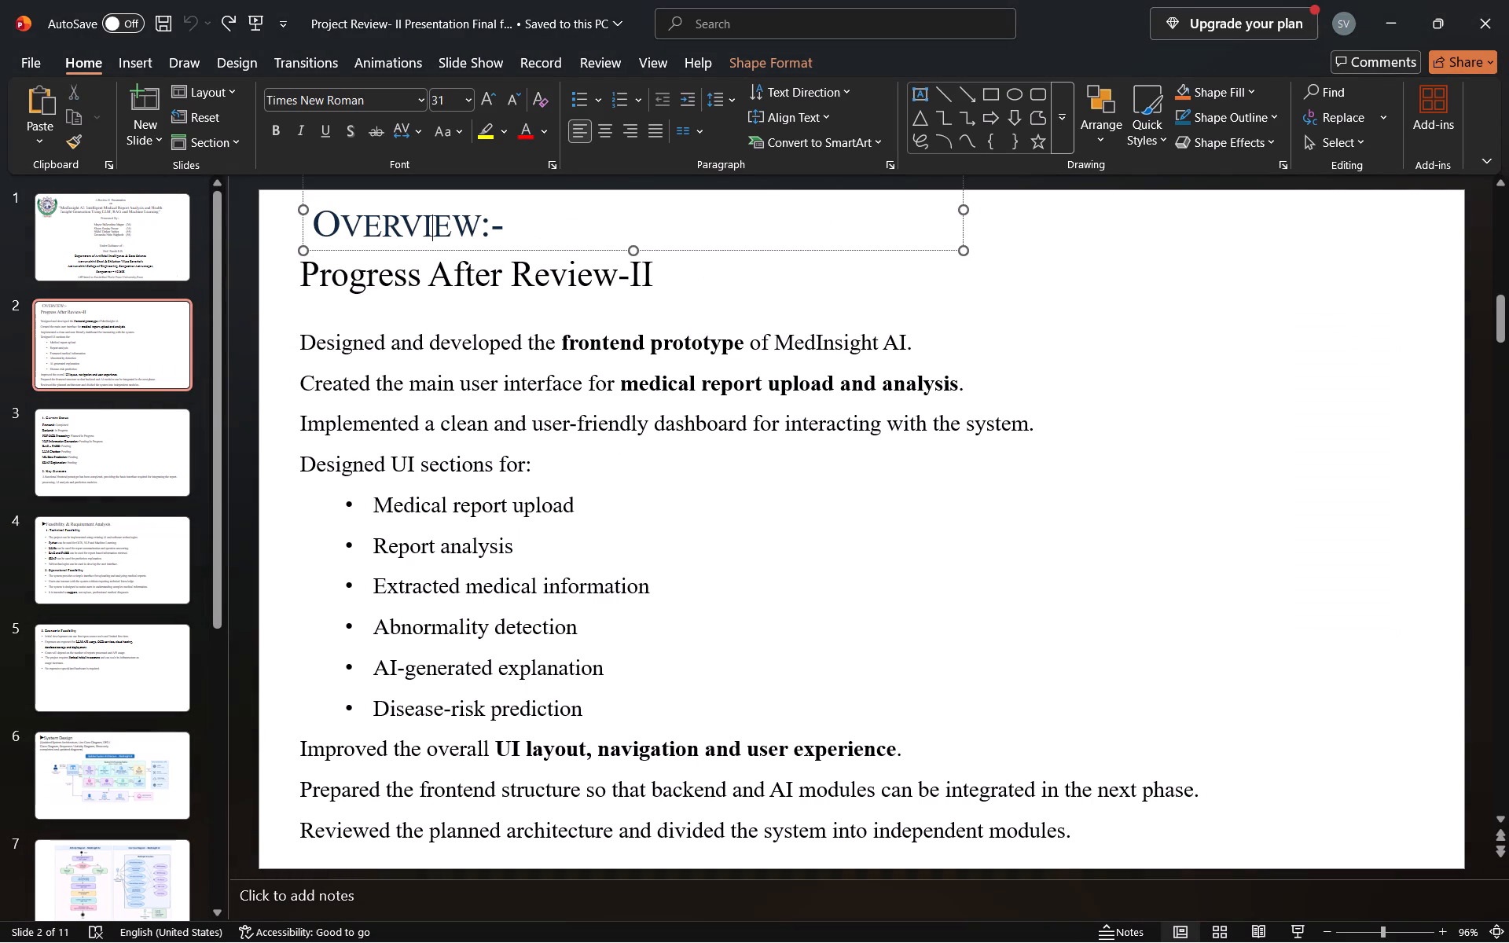
key("alt+Tab")
left_click(480, 222)
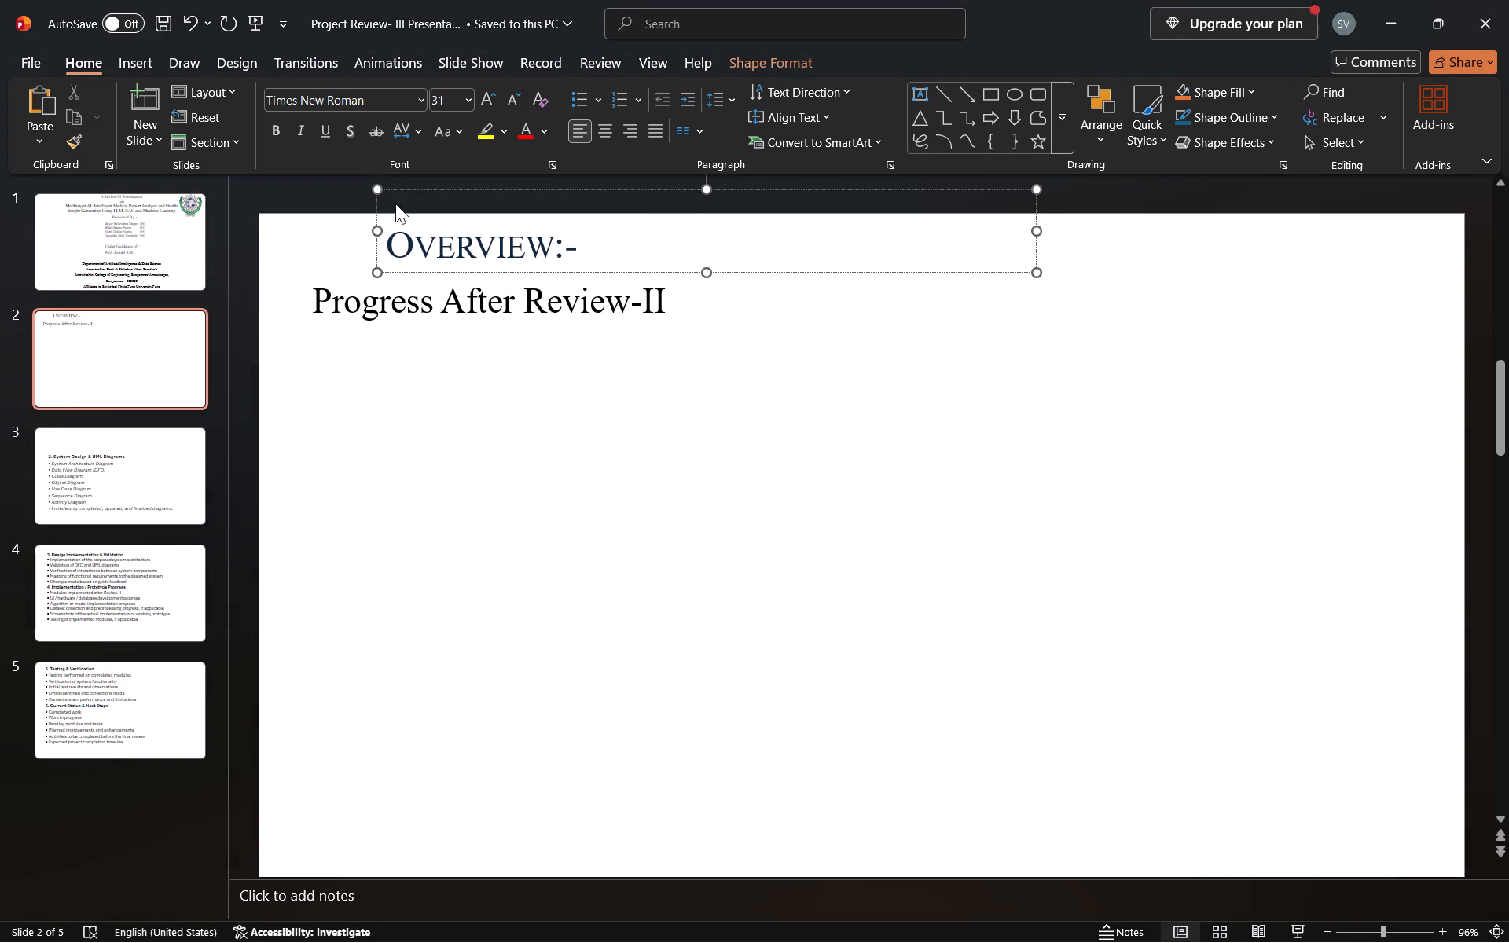
left_click_drag(395, 196, 327, 196)
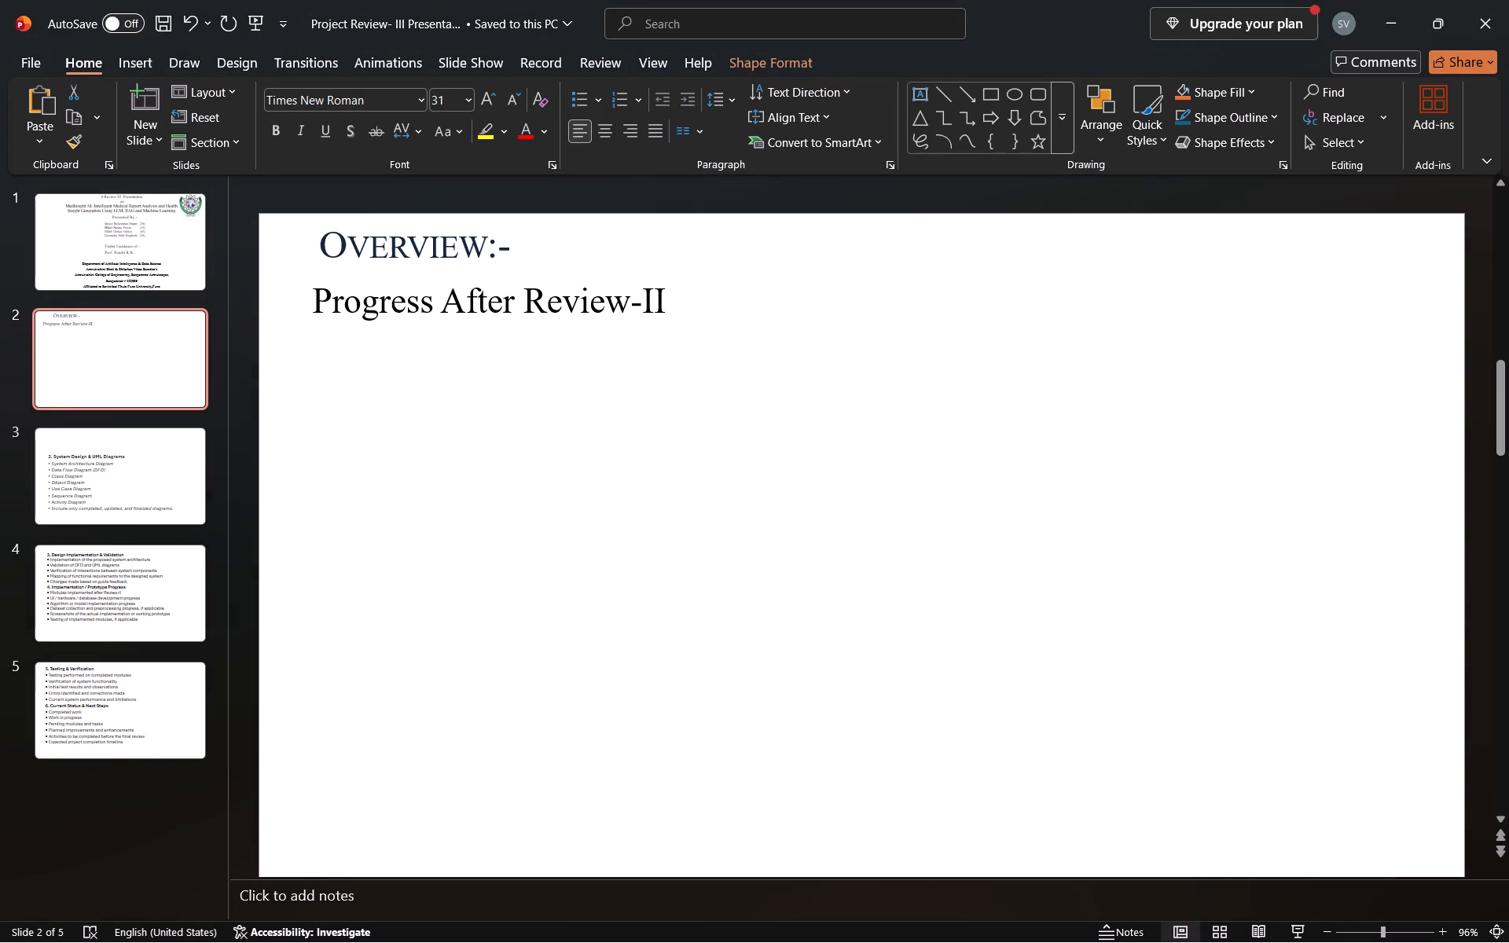
left_click_drag(327, 196, 330, 196)
Shrink the "Progress After Review-II" text box's height to fit just the heading line.
left_click(380, 299)
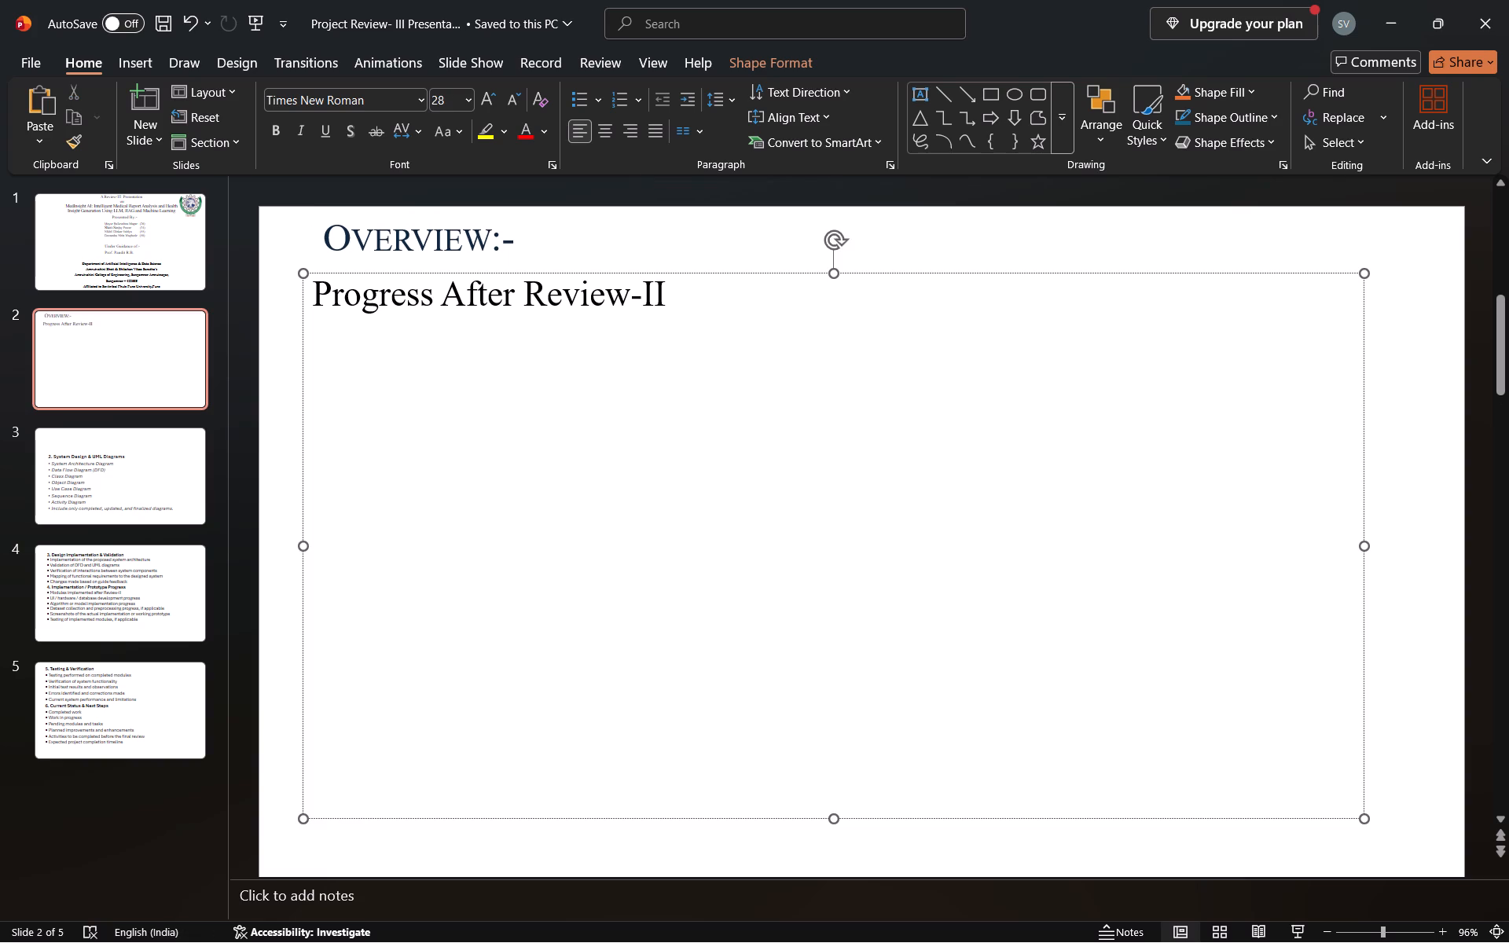
left_click_drag(829, 823, 805, 473)
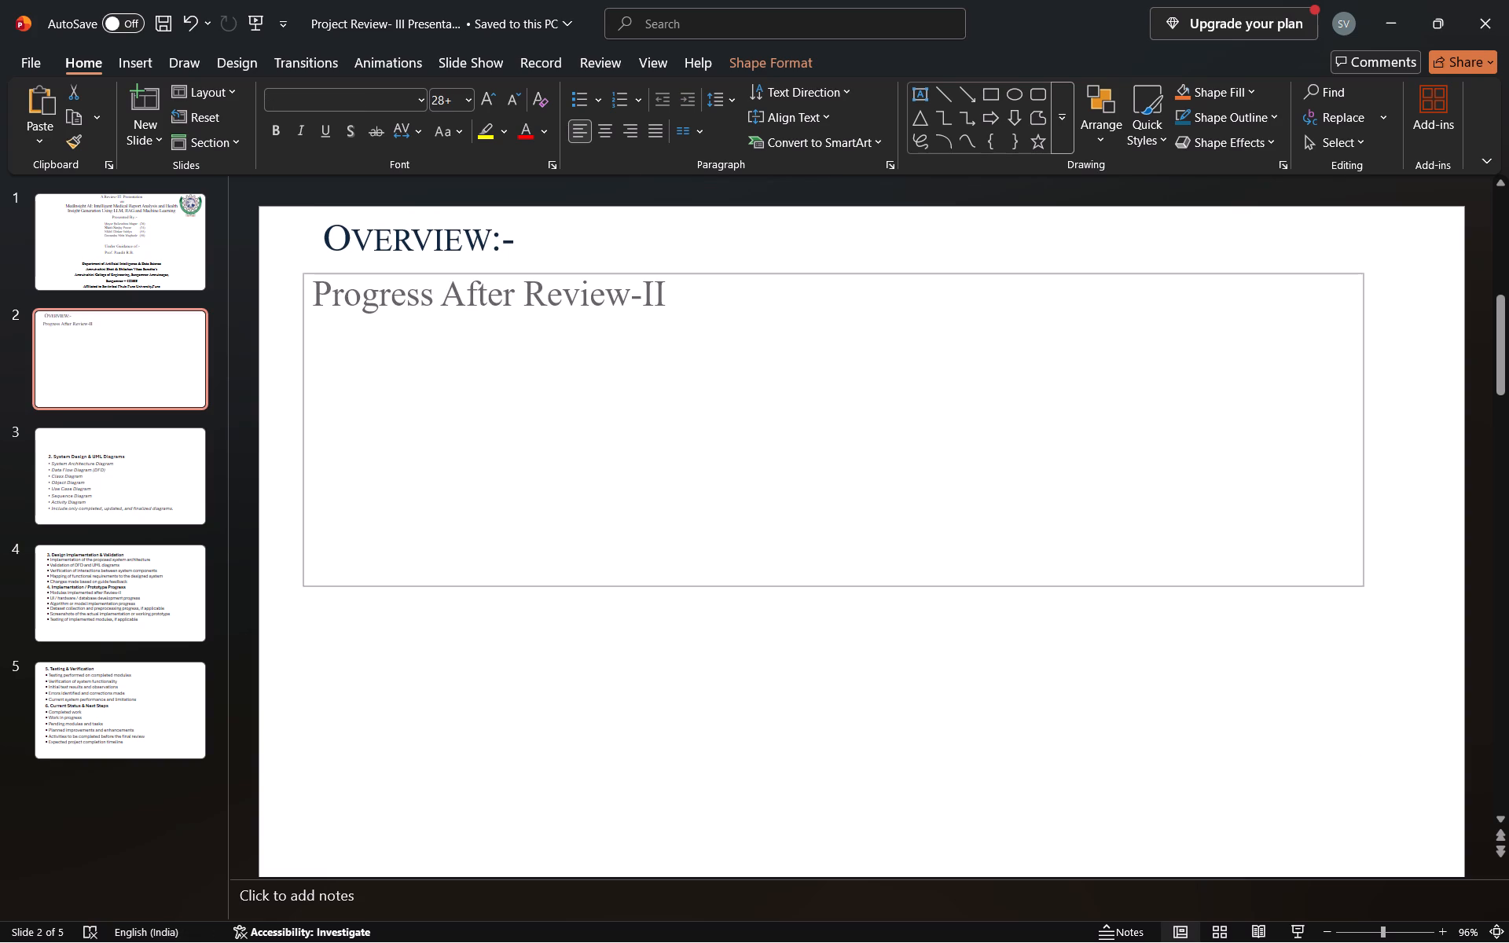
left_click_drag(805, 473, 771, 321)
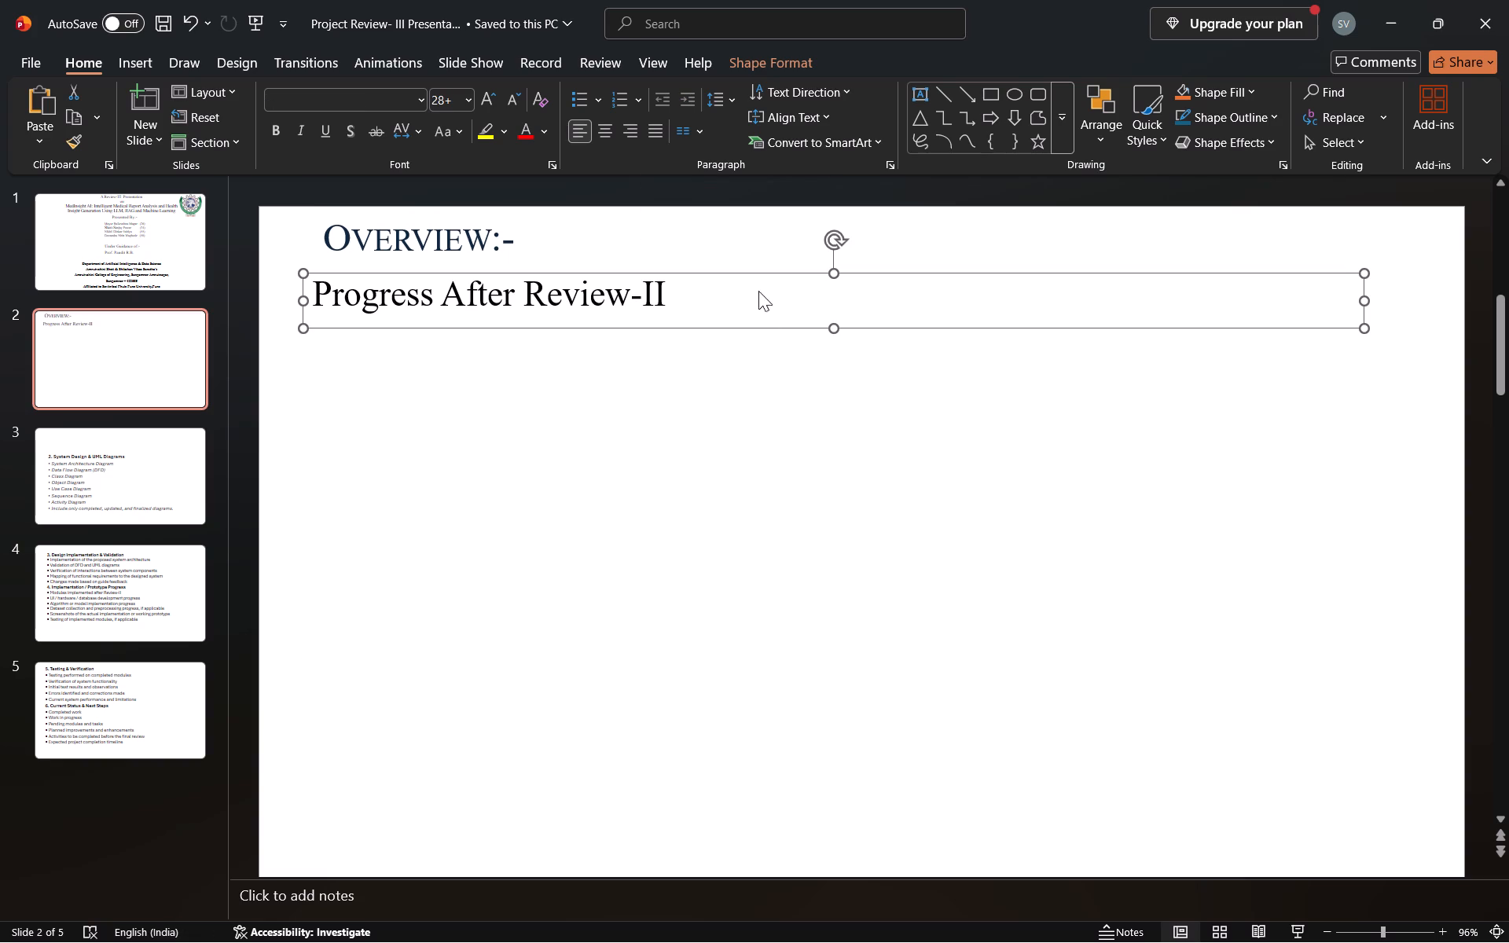
Duplicate the "Progress After Review-II" text box and place the copy just below the original, left-aligned with it.
left_click(763, 278)
key("ctrl+c")
left_click(549, 425)
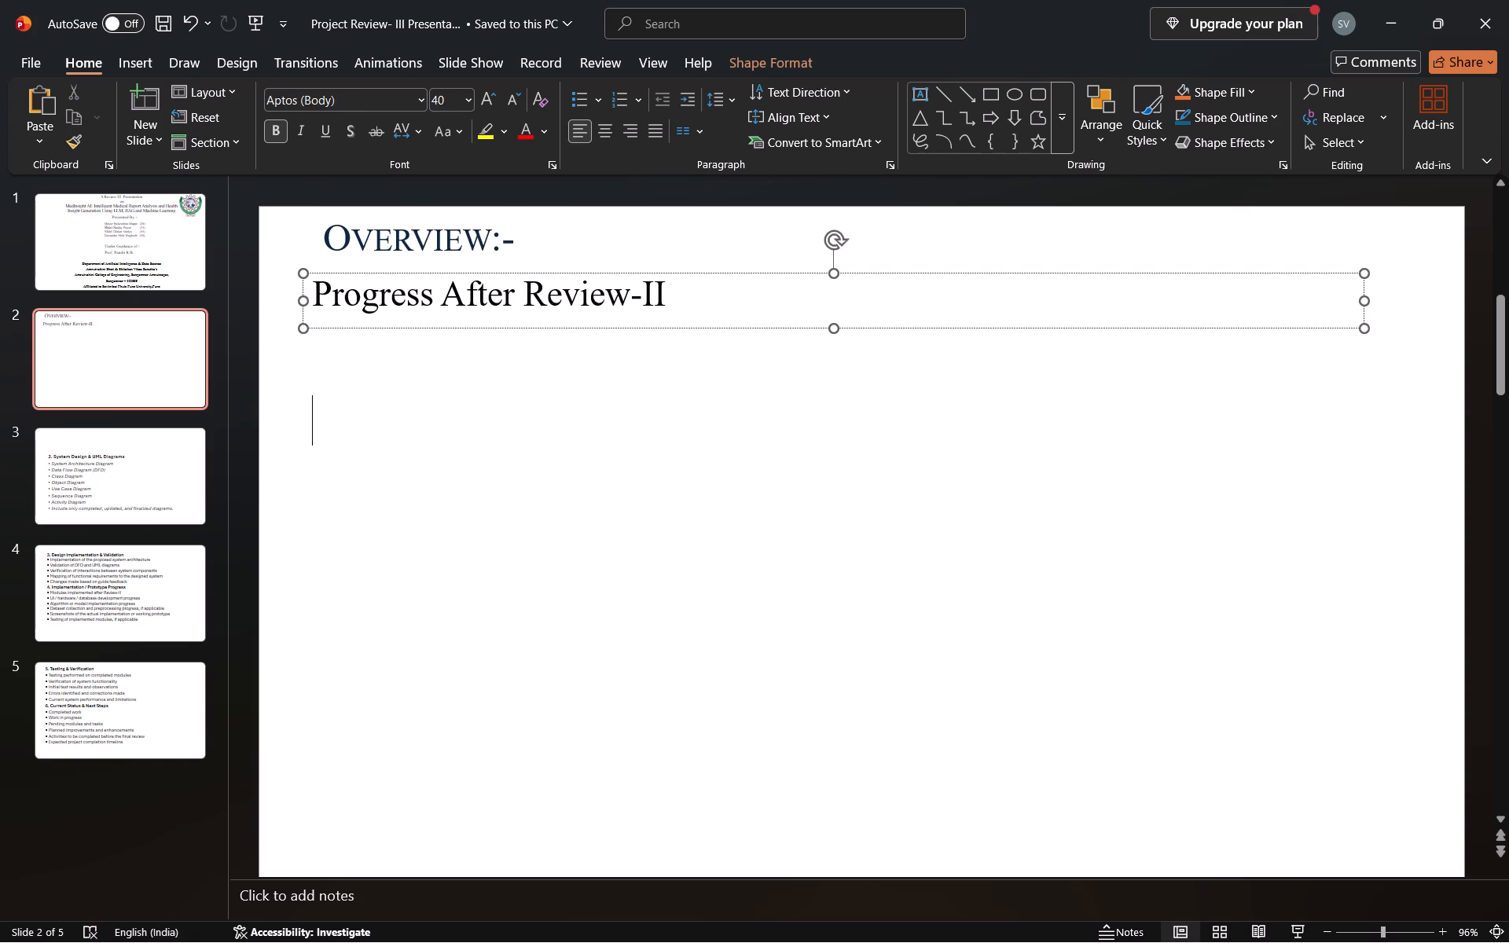
key("ctrl+v")
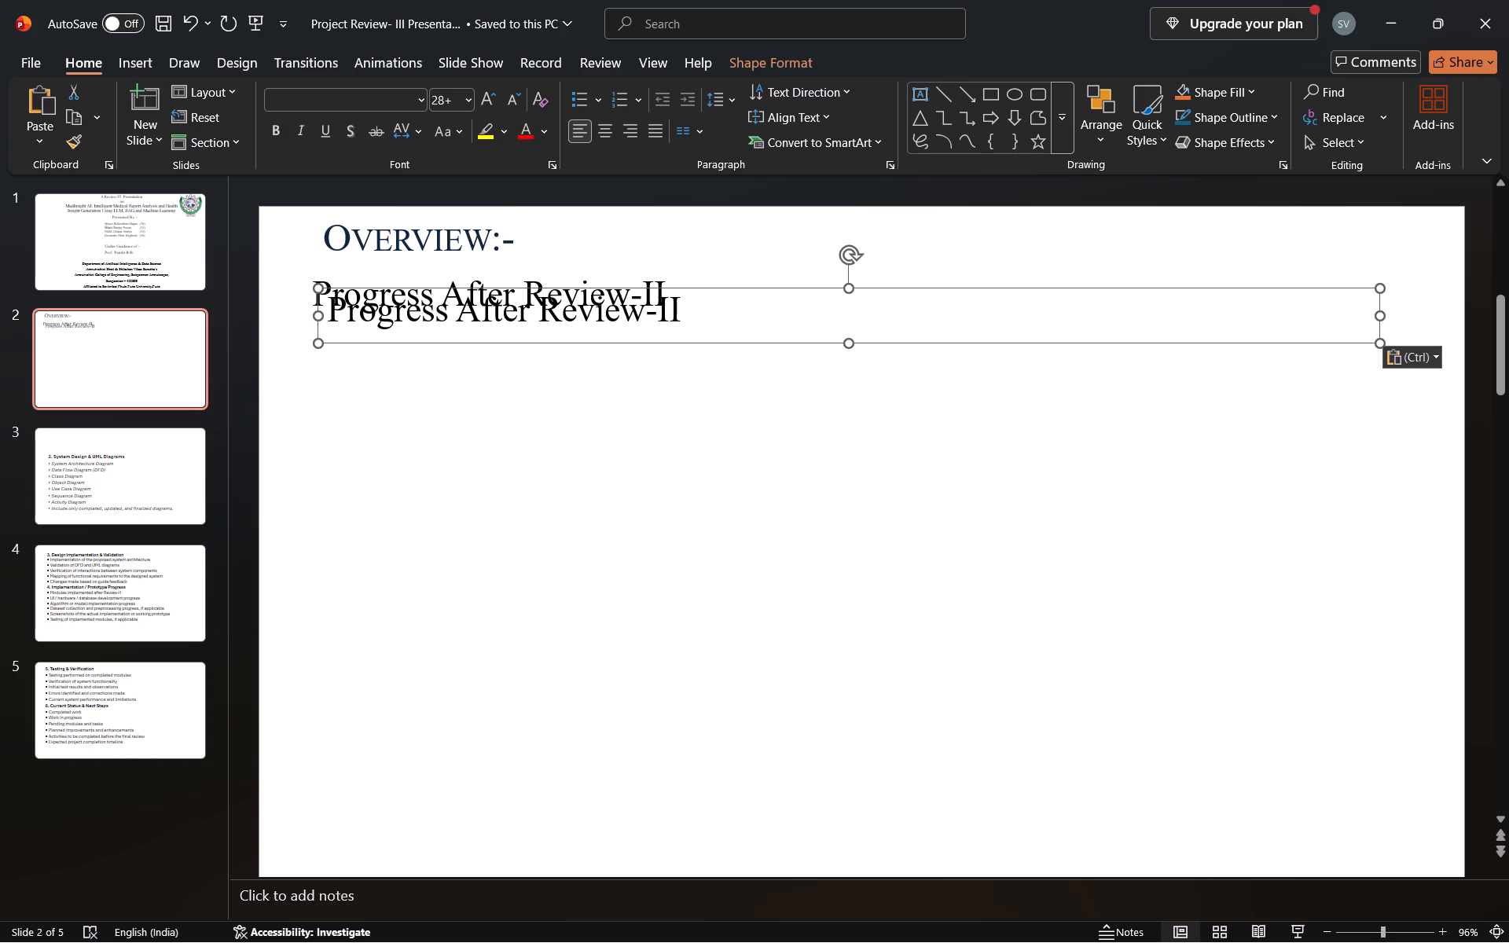
left_click(670, 322)
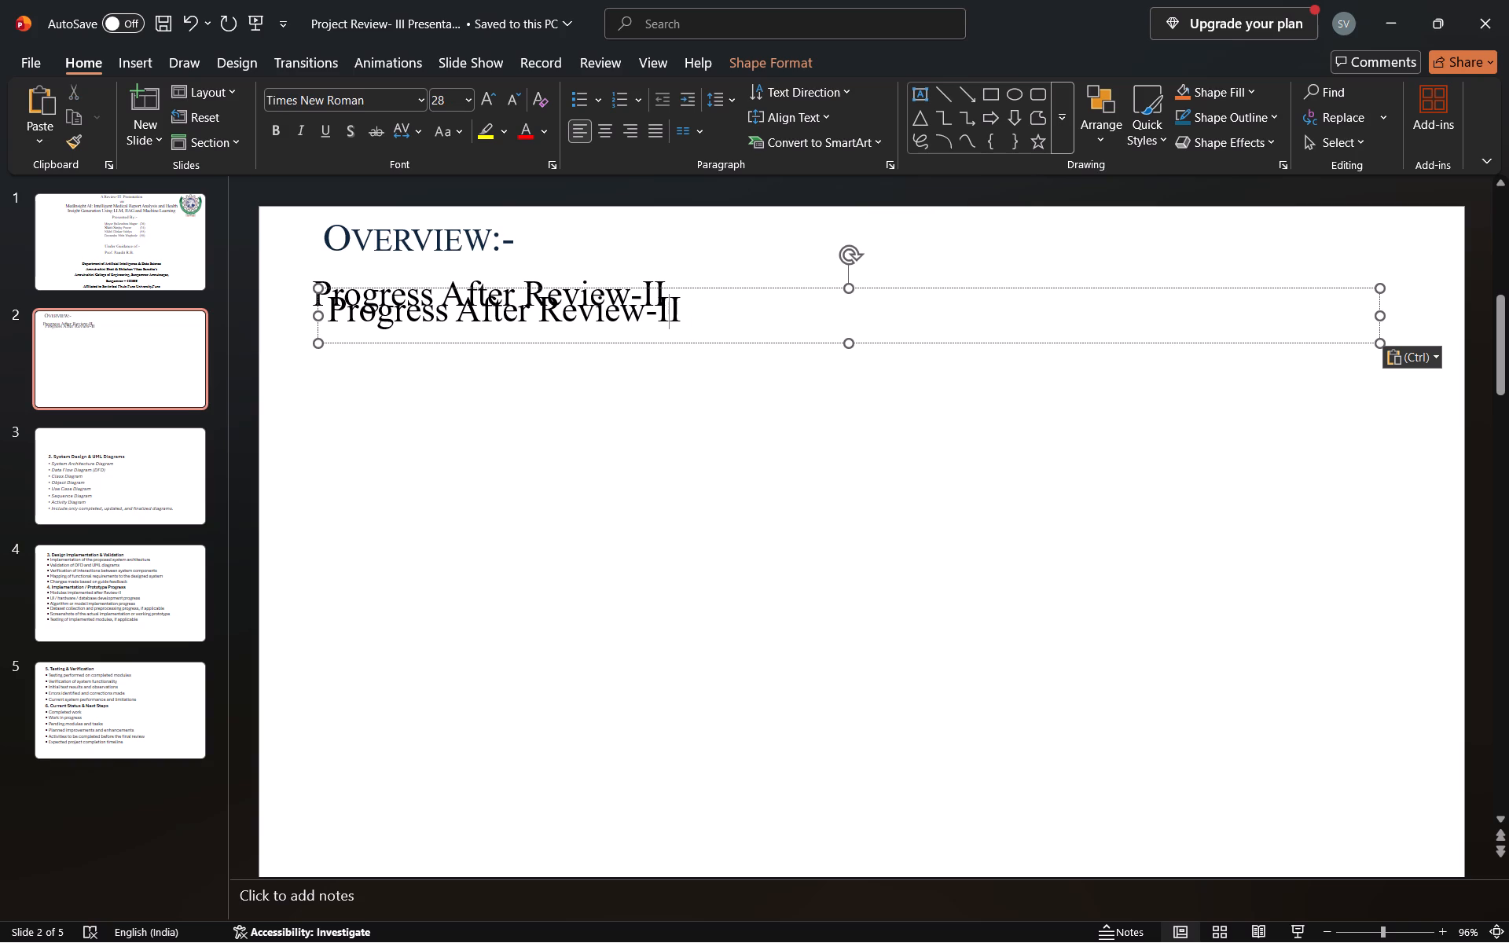
left_click_drag(361, 290, 359, 332)
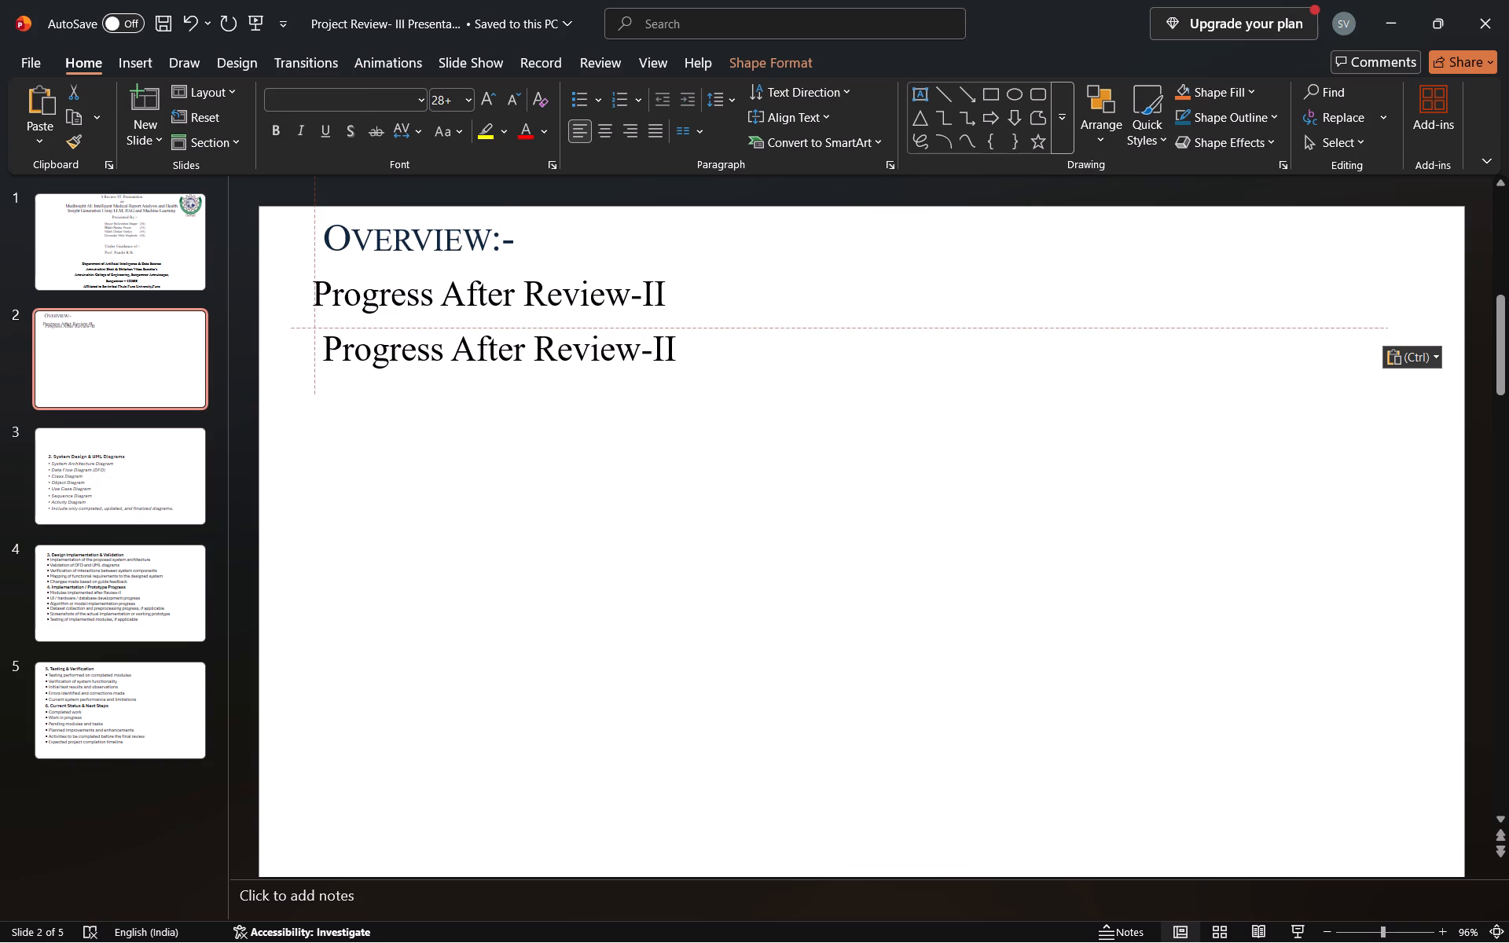
left_click_drag(359, 332, 338, 344)
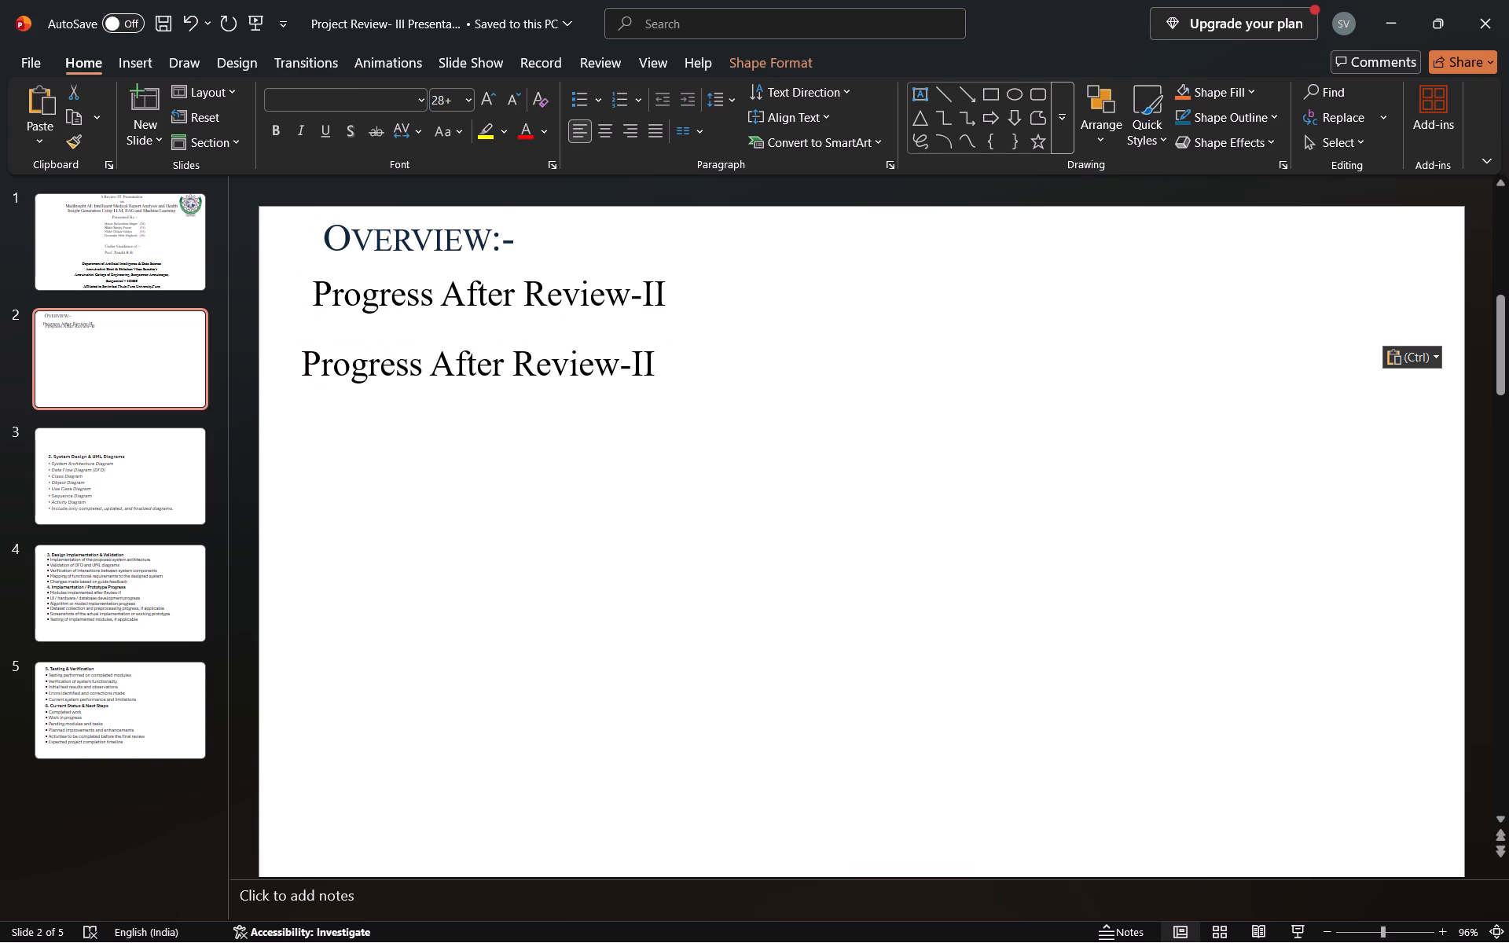
left_click_drag(338, 344, 347, 344)
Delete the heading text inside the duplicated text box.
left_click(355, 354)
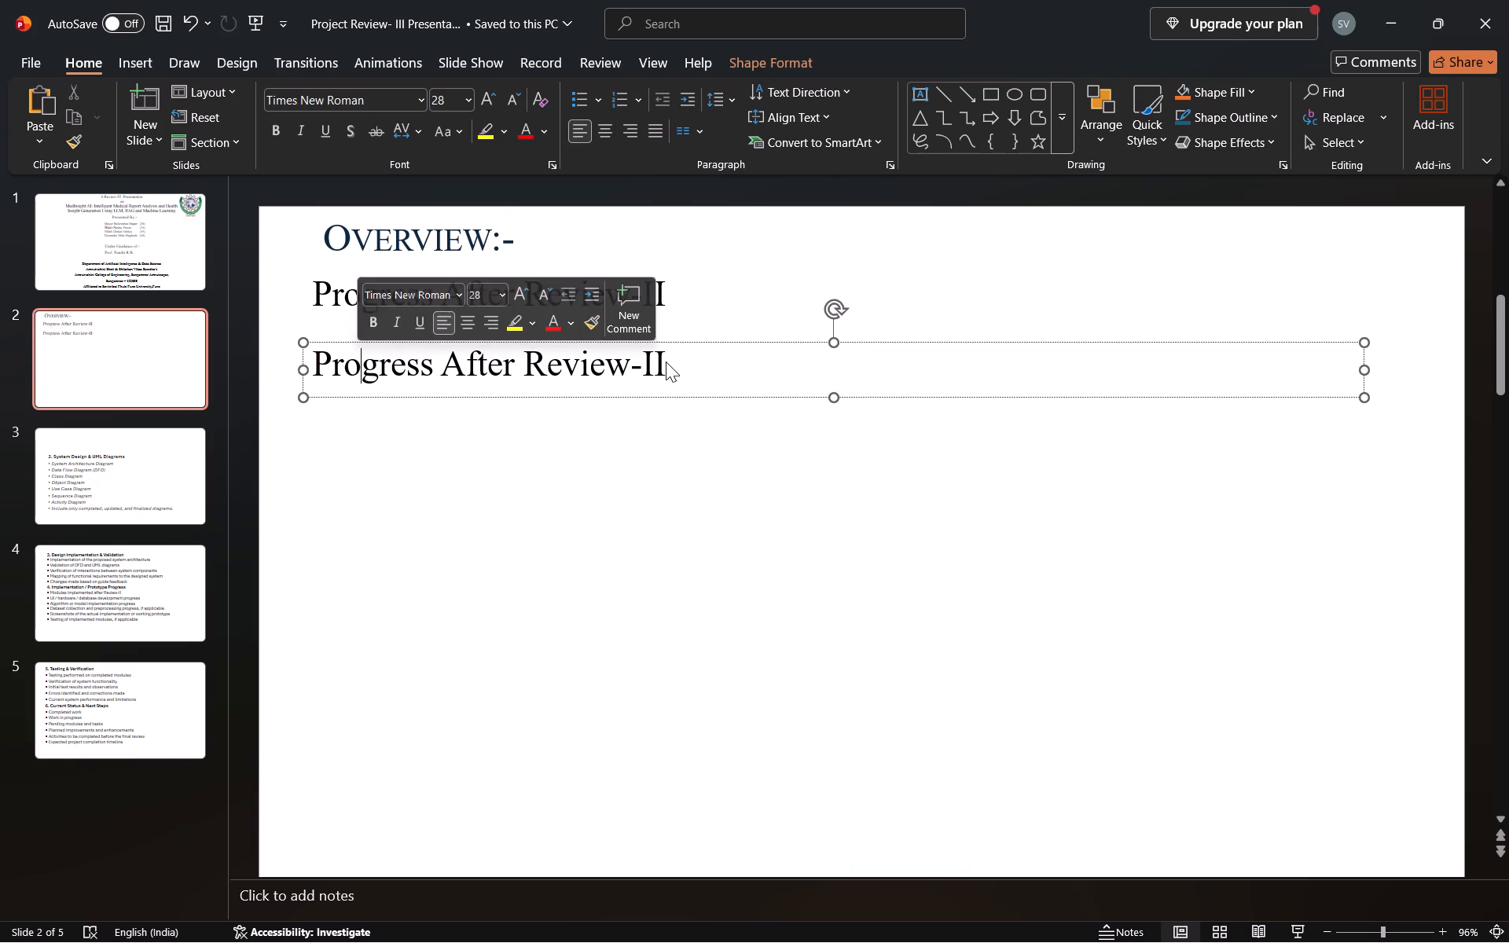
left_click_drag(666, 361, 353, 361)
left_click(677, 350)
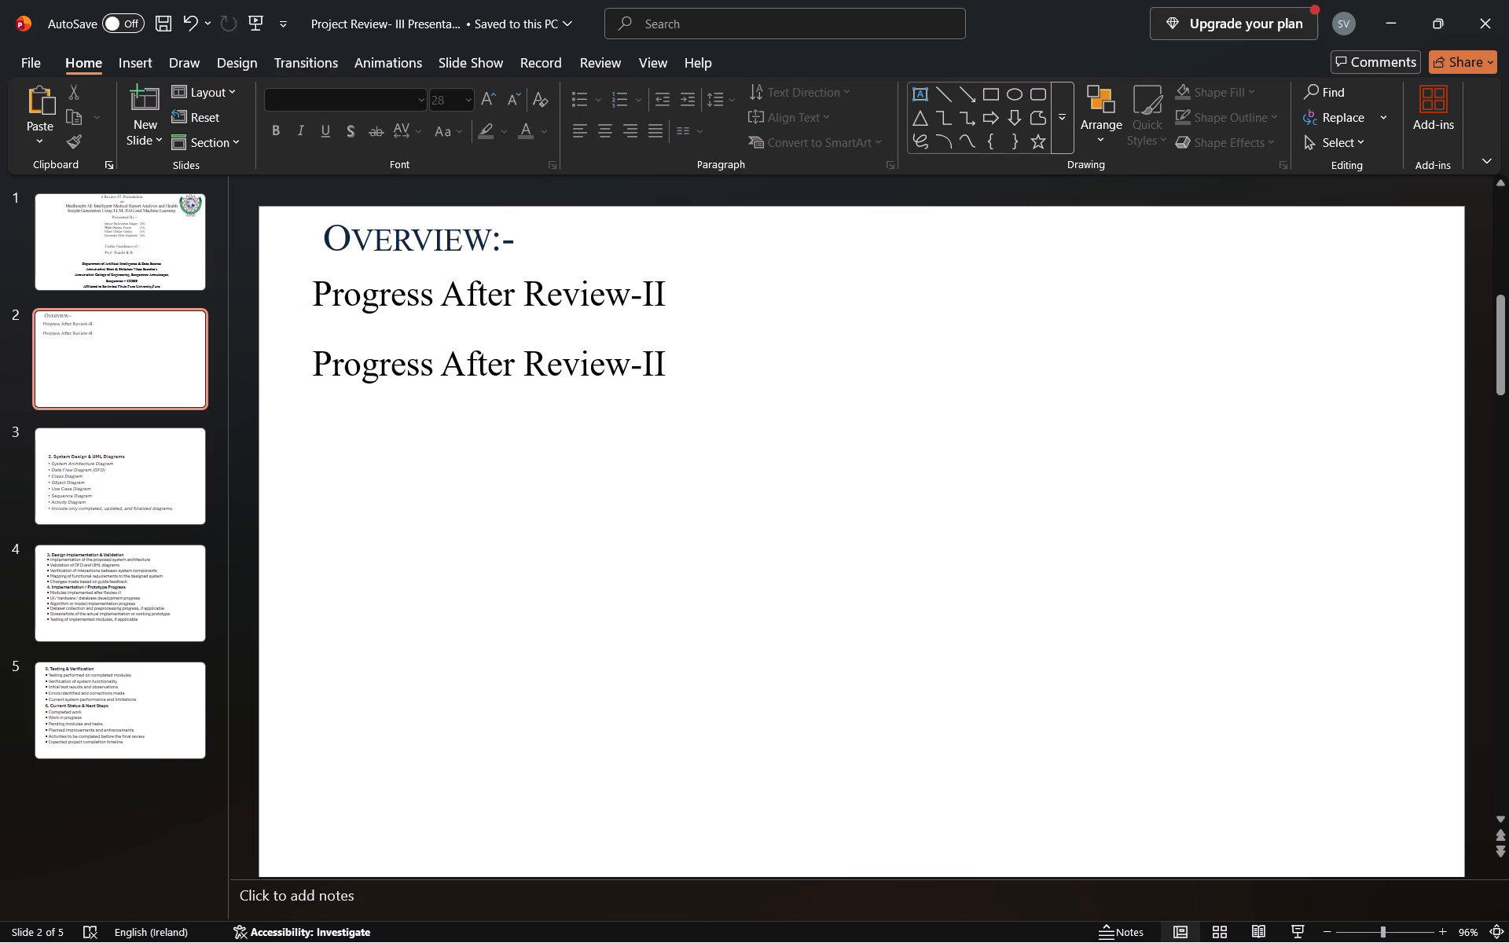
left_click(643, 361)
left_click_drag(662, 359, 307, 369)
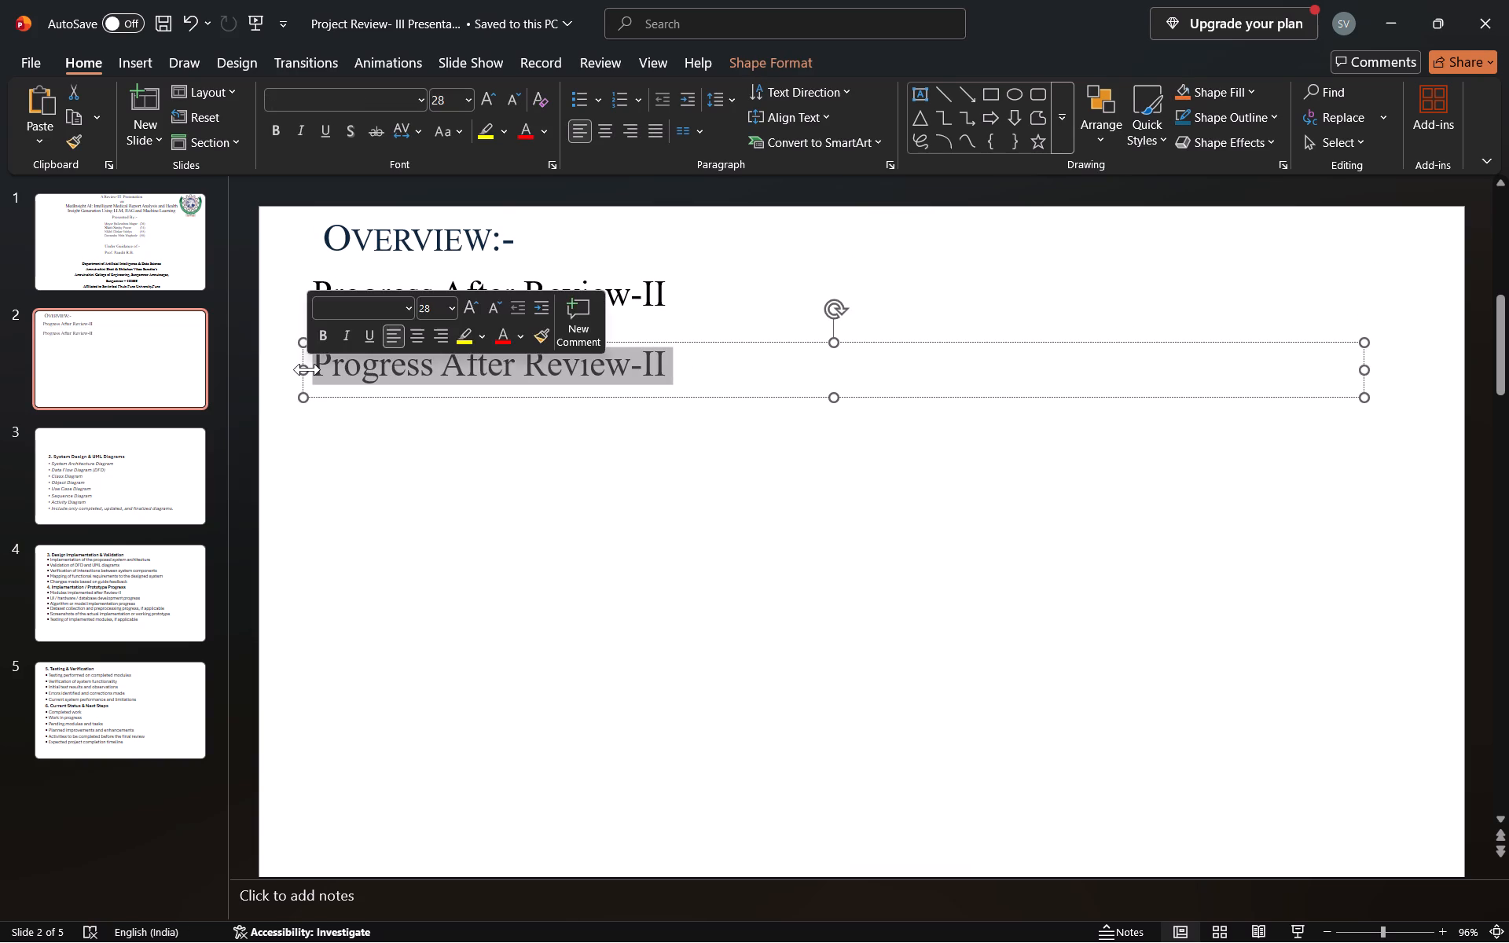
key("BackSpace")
Switch to ChatGPT in Chrome and copy its latest, non-bulleted "Progress After Review-II" reply.
key("alt+Tab")
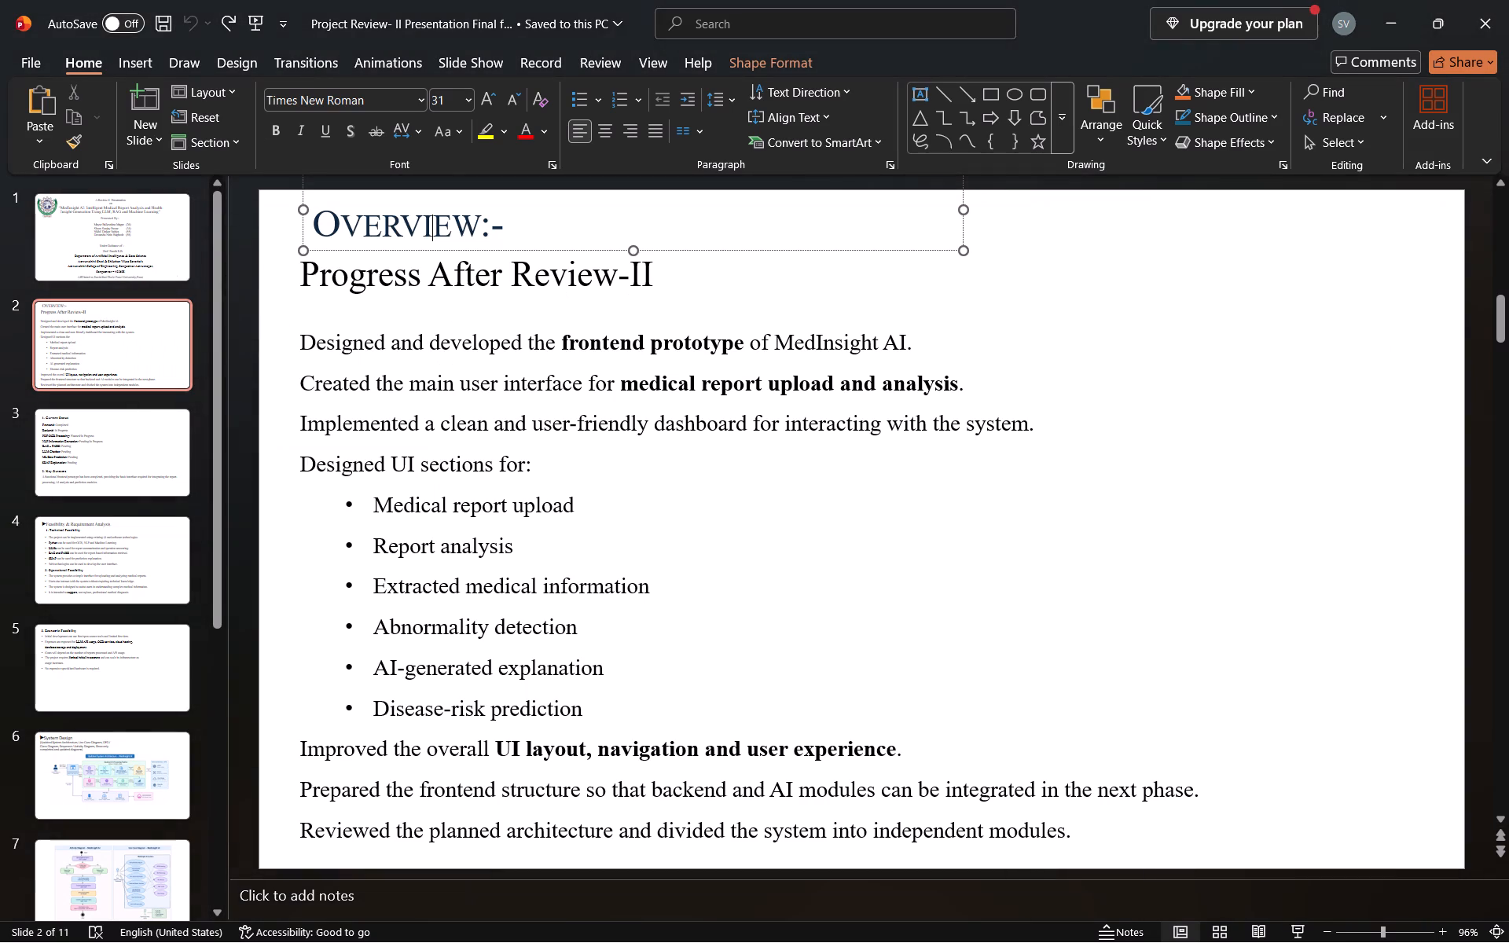
key("alt+Tab")
key("alt+Tab")
key("alt+Tab")
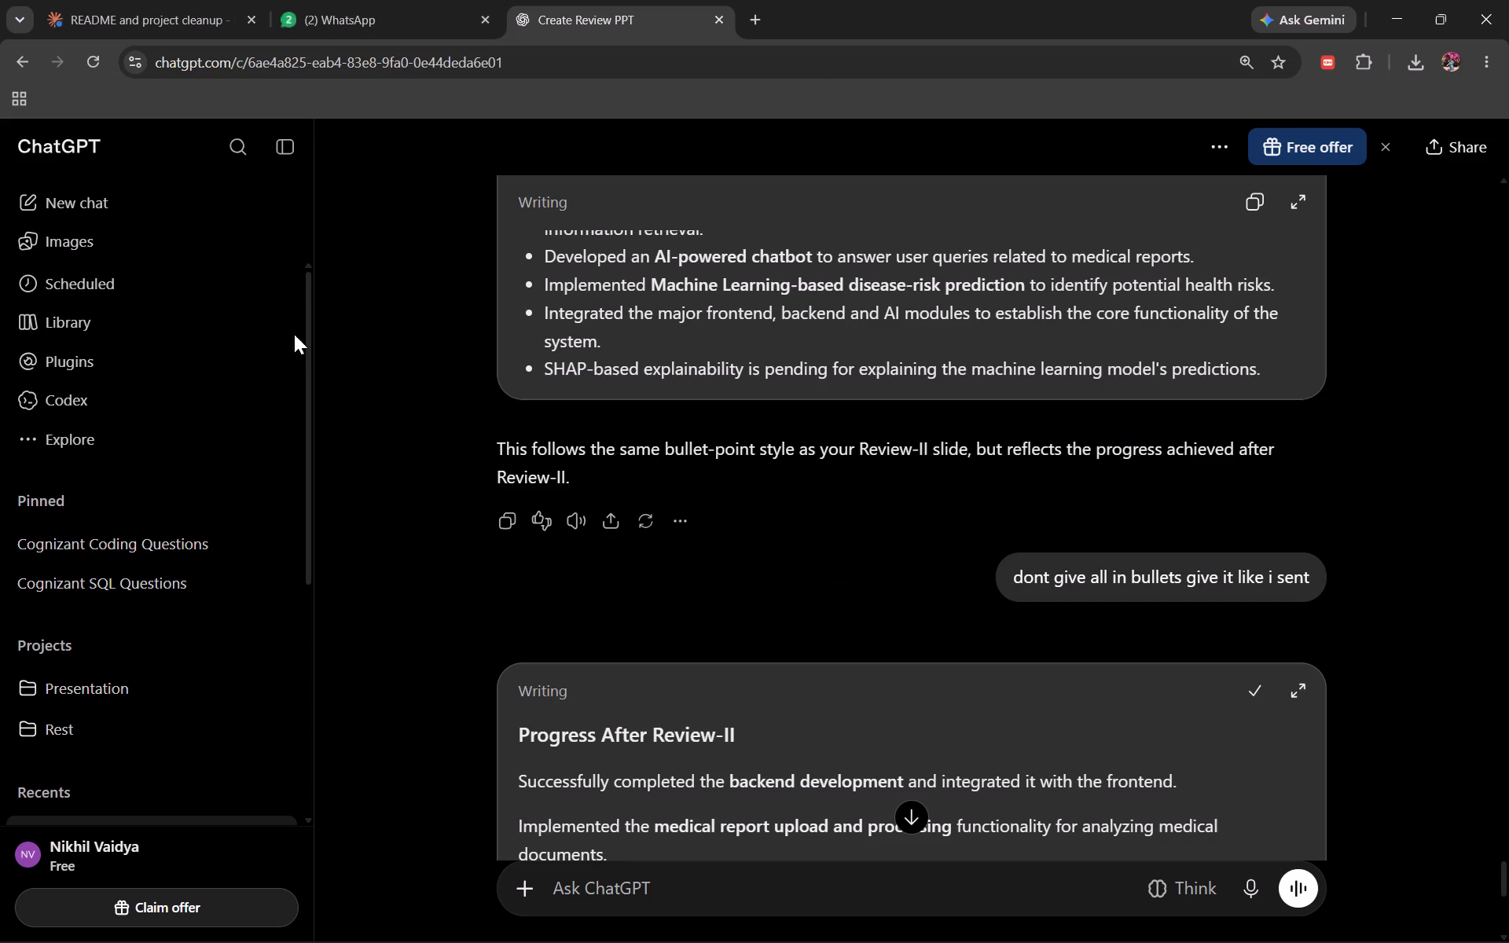
left_click(1248, 686)
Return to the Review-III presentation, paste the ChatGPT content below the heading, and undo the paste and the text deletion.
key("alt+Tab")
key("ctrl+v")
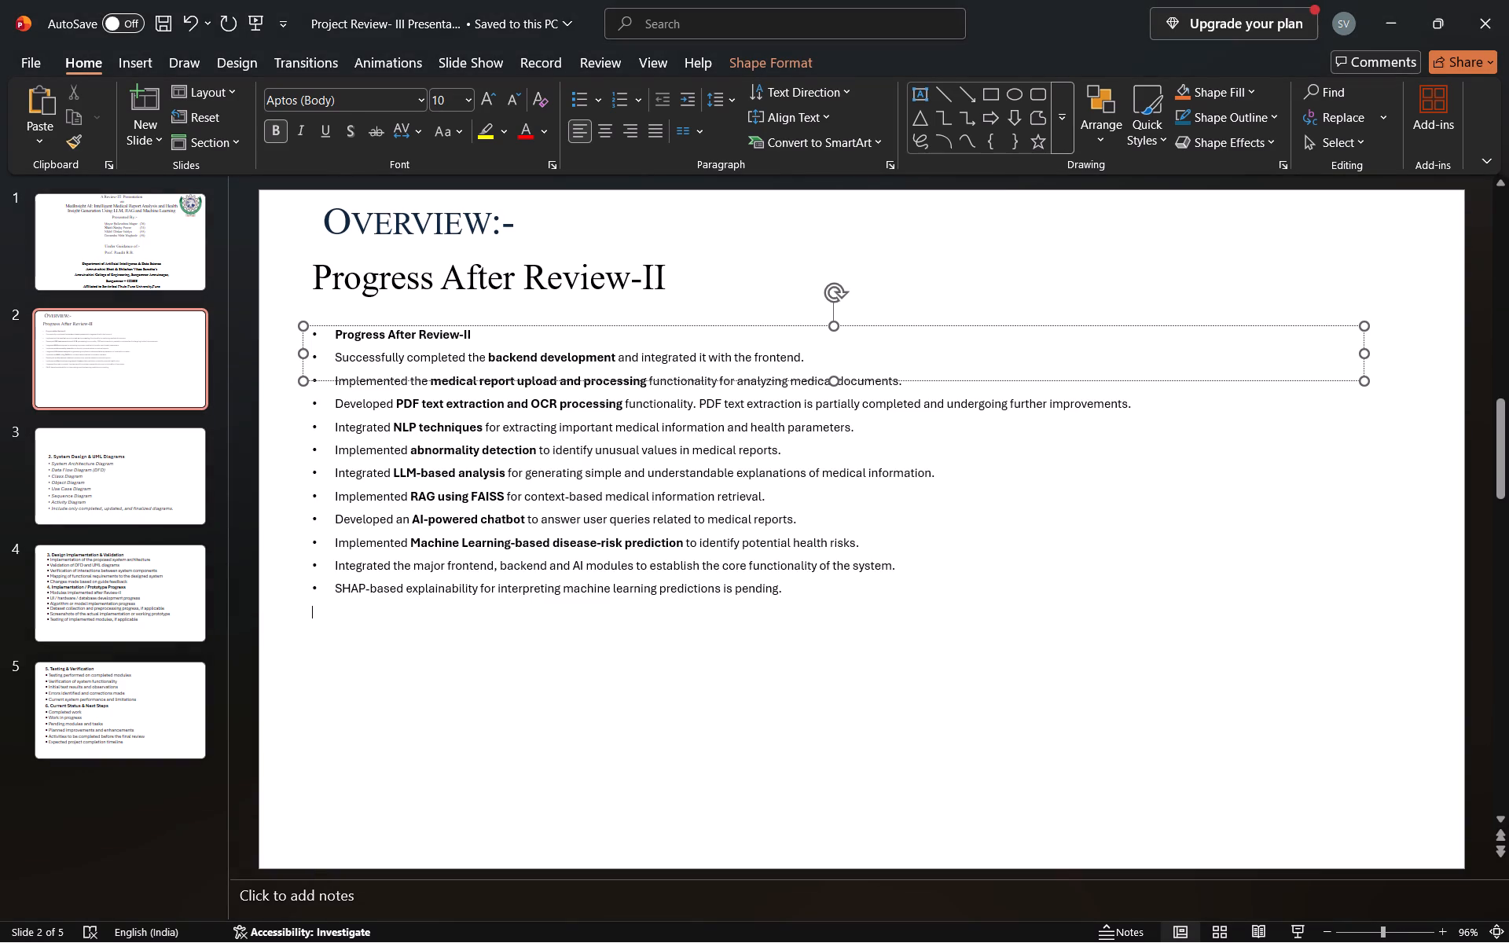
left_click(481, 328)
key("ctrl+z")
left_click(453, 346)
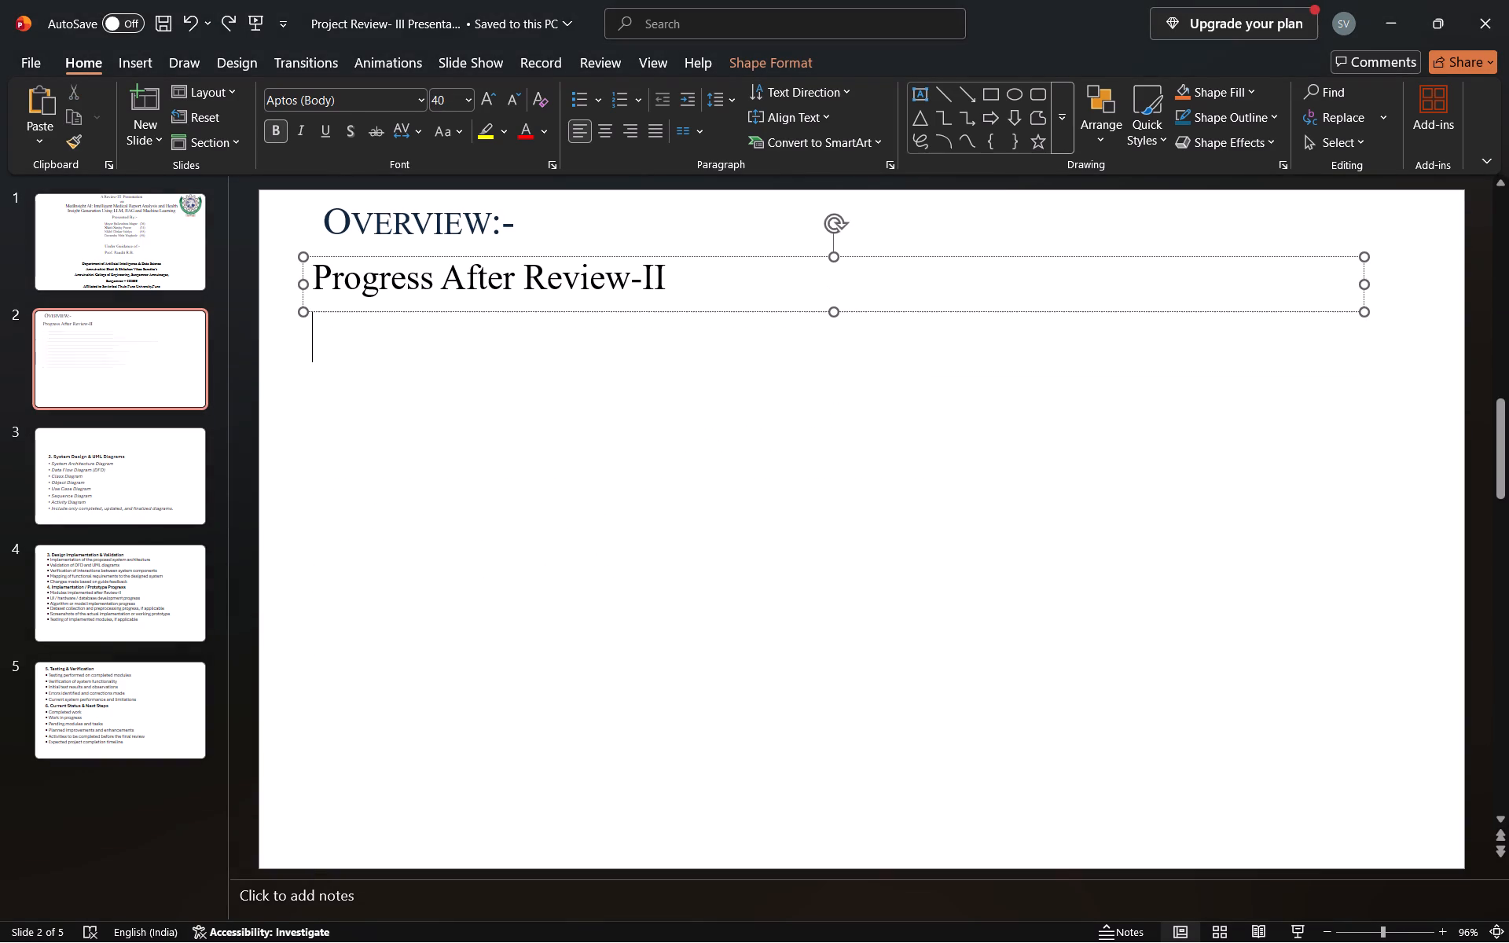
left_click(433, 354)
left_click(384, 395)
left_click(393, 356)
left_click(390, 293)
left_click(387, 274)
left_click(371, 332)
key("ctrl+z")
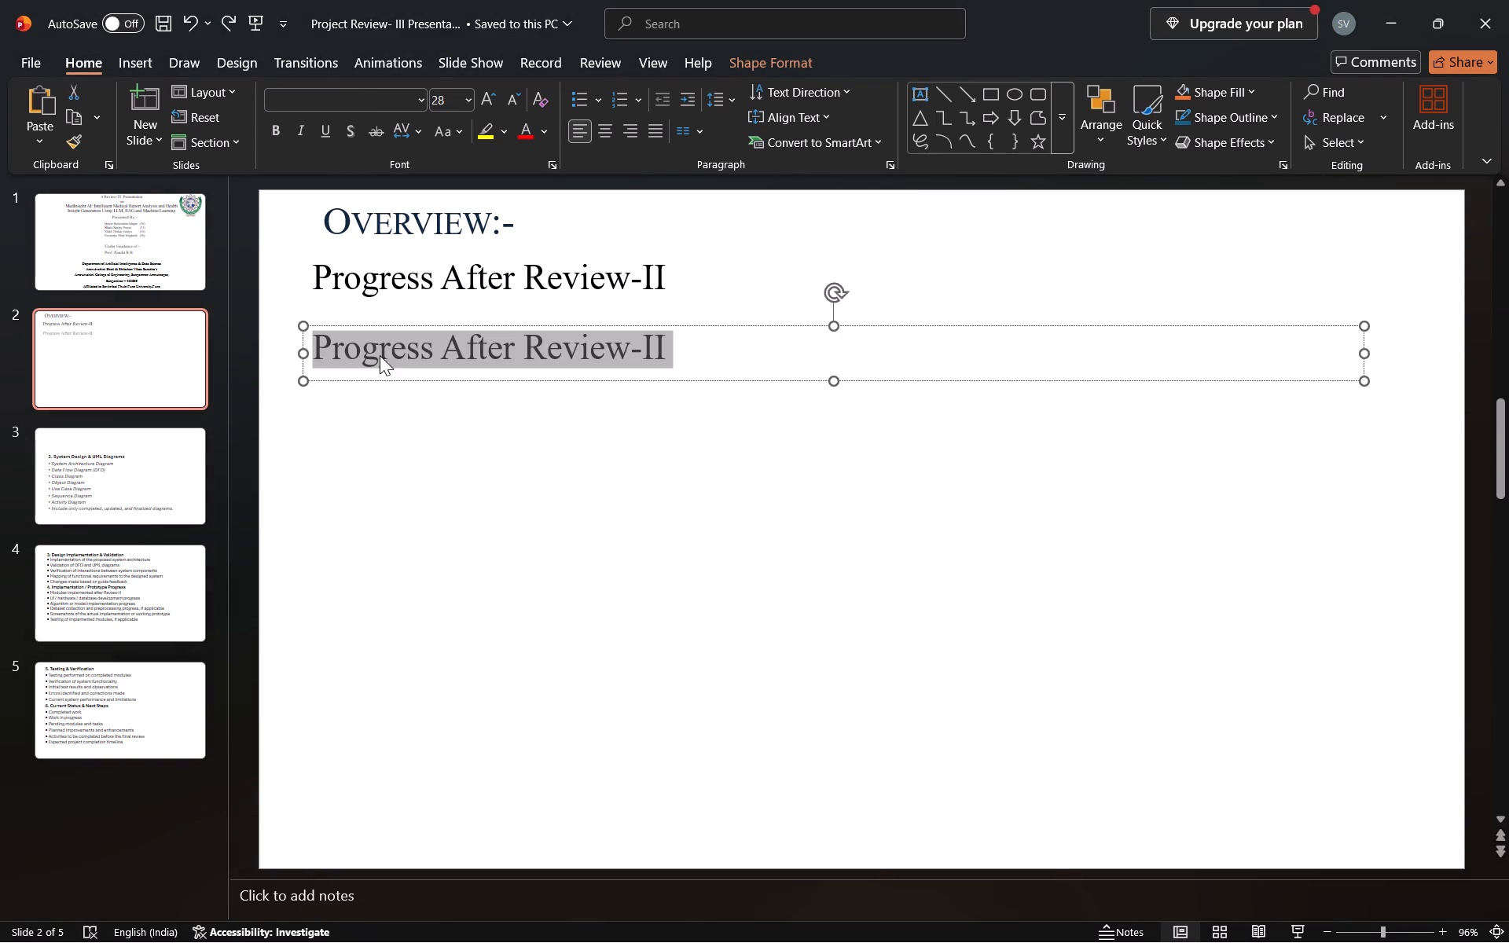
Replace the text in the duplicated text box with the copied ChatGPT progress content.
left_click(475, 341)
left_click_drag(665, 347, 335, 351)
key("BackSpace")
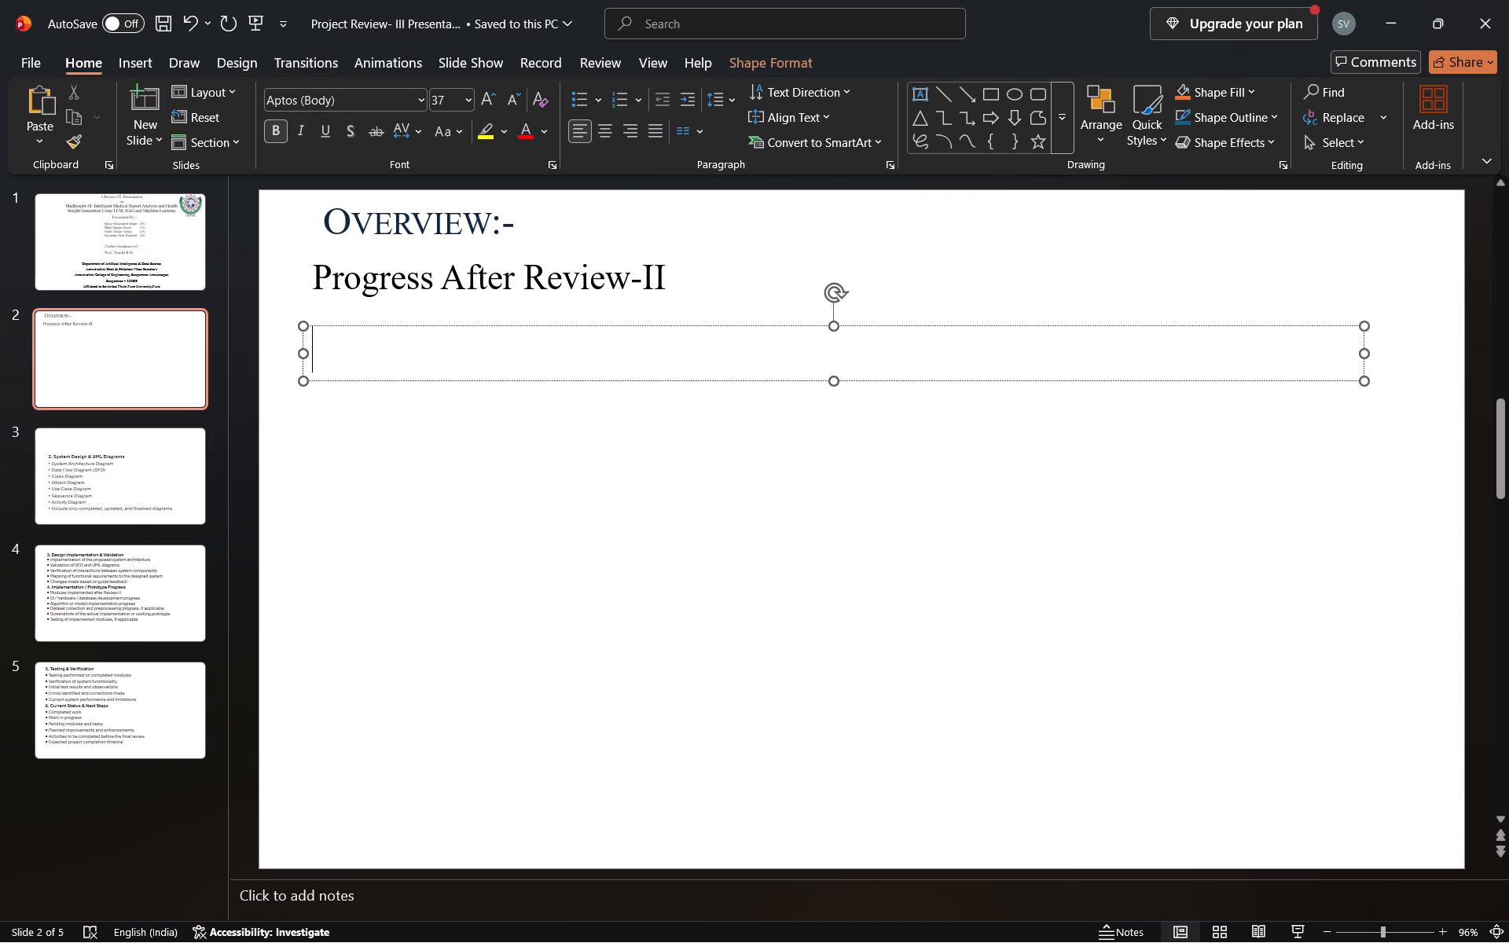
key("ctrl+v")
Extend the lower text box's height downward so it encloses all the pasted progress lines.
left_click(468, 376)
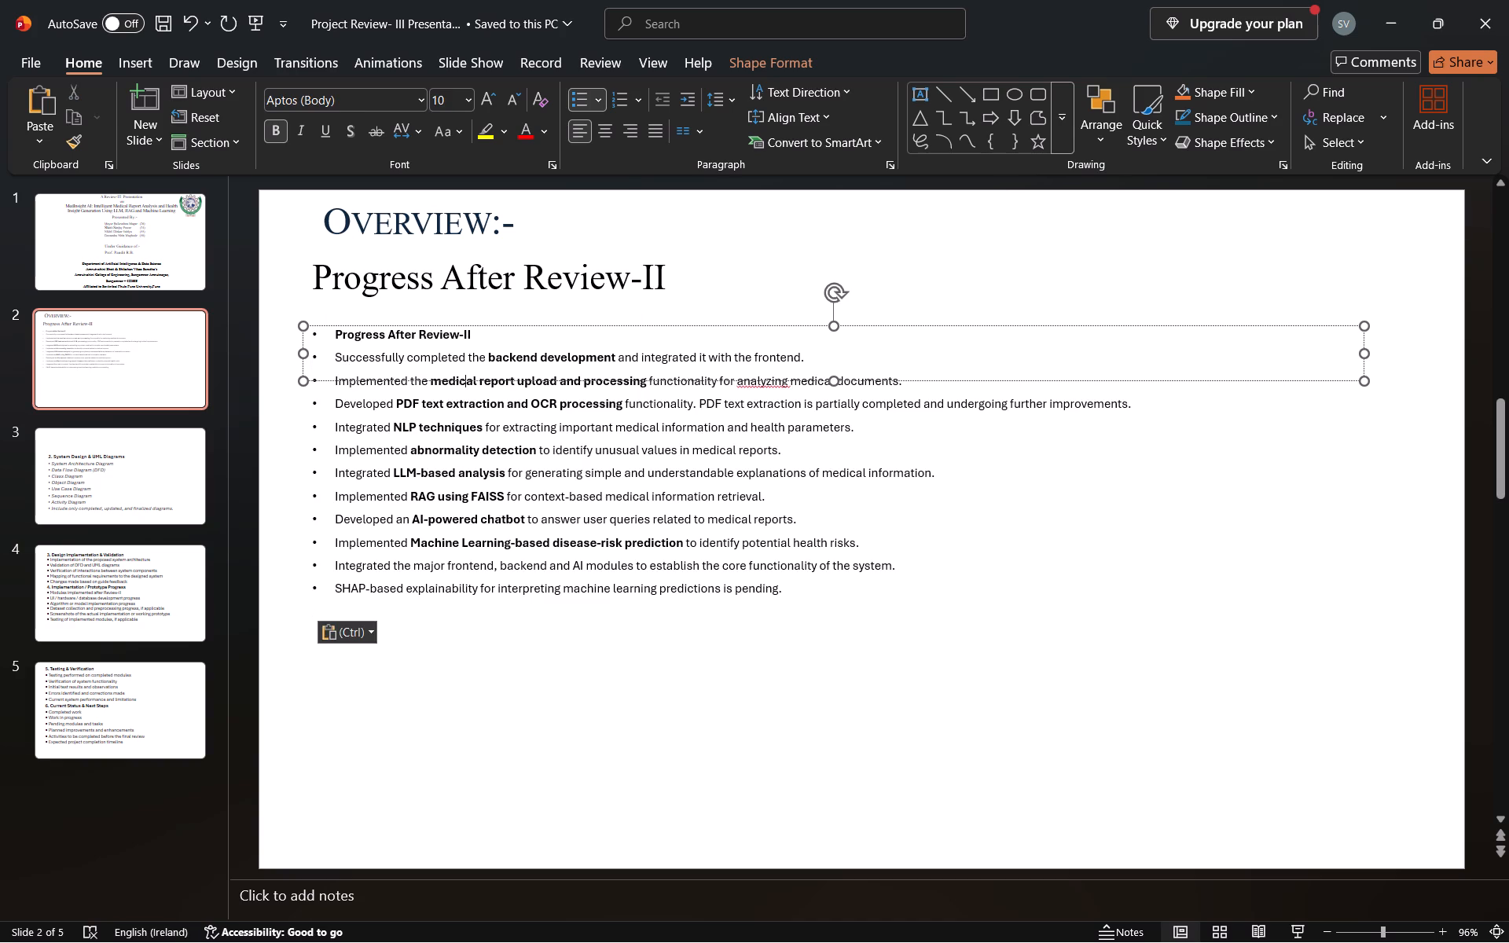
left_click_drag(831, 382, 829, 403)
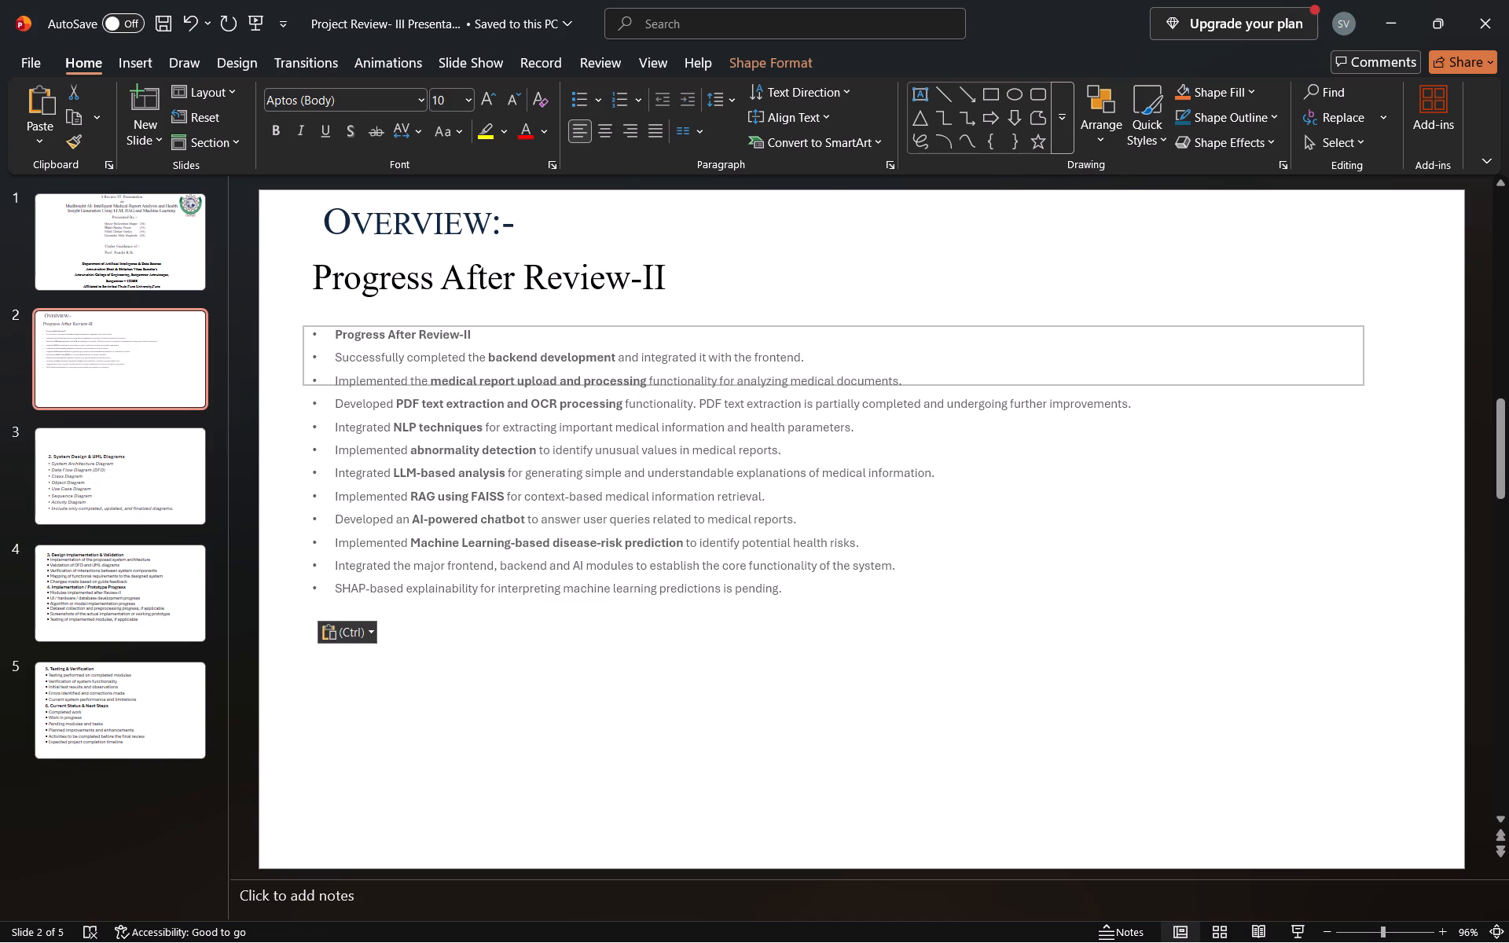
left_click_drag(829, 403, 808, 616)
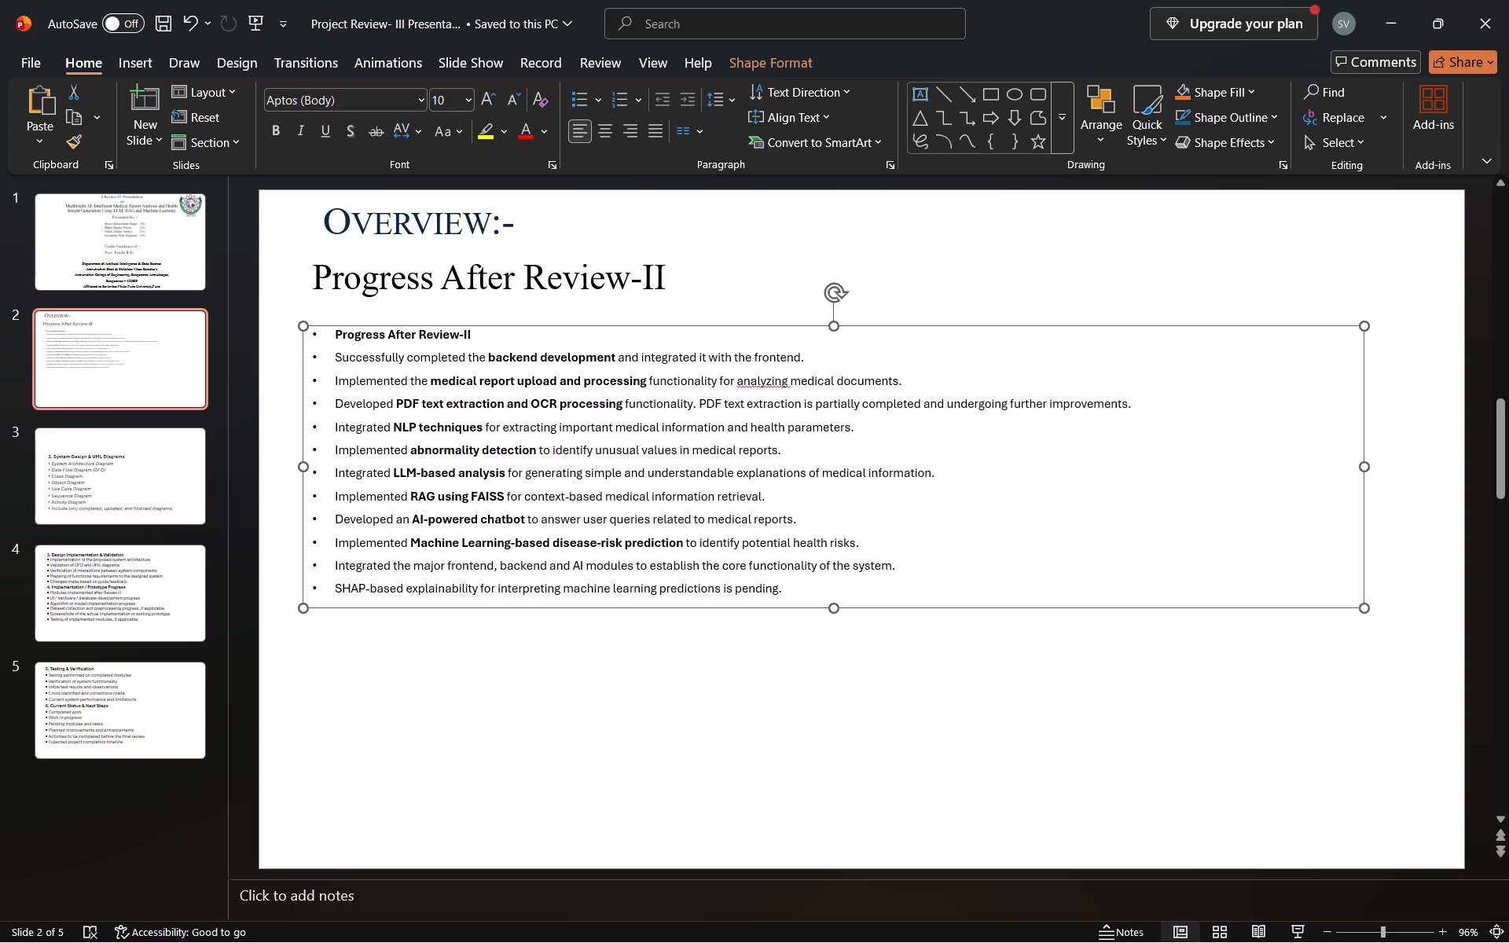
Delete the repeated "Progress After Review-II" line at the start of the pasted list.
left_click(532, 329)
left_click(497, 332)
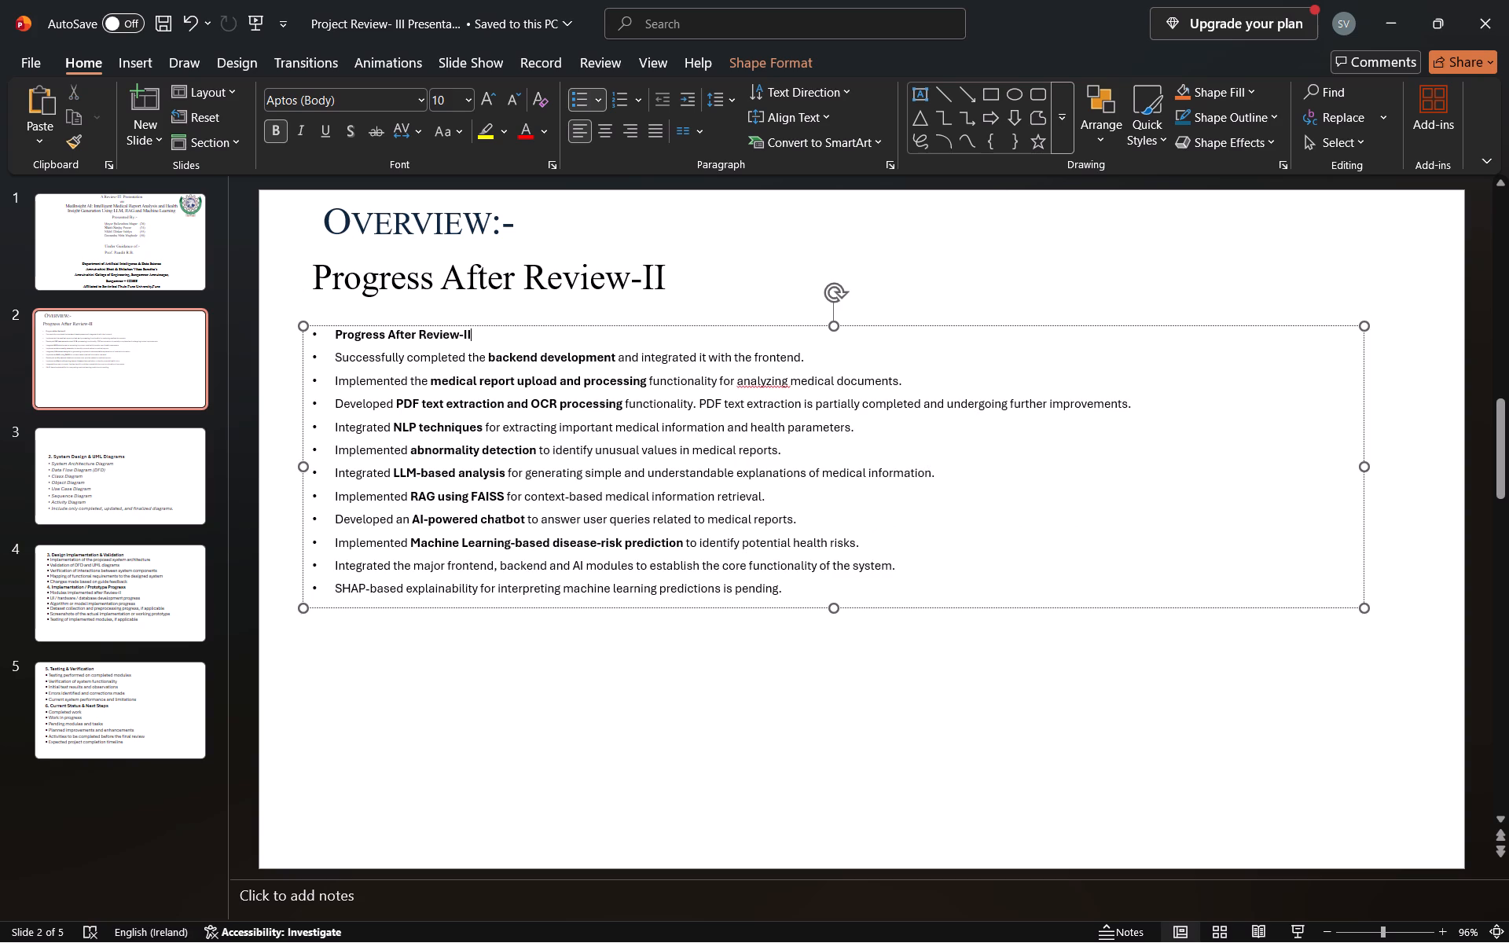
left_click_drag(493, 333, 327, 333)
key("BackSpace")
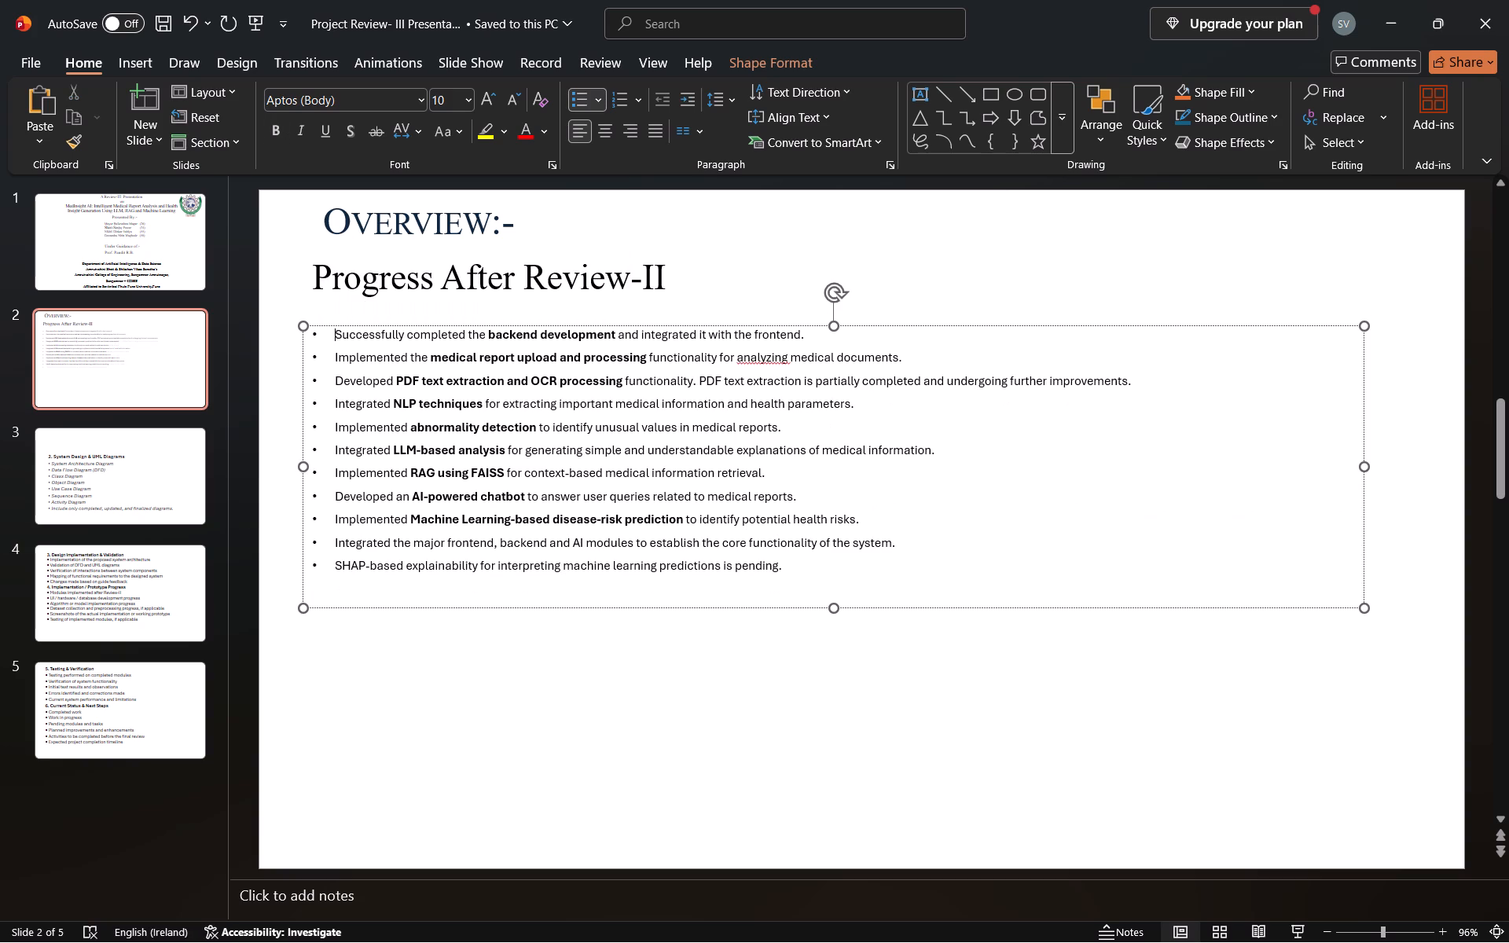
Compare the list layout with slide 2 of the Review-II presentation and remove the bullet from the "Successfully completed the backend development" line.
key("BackSpace")
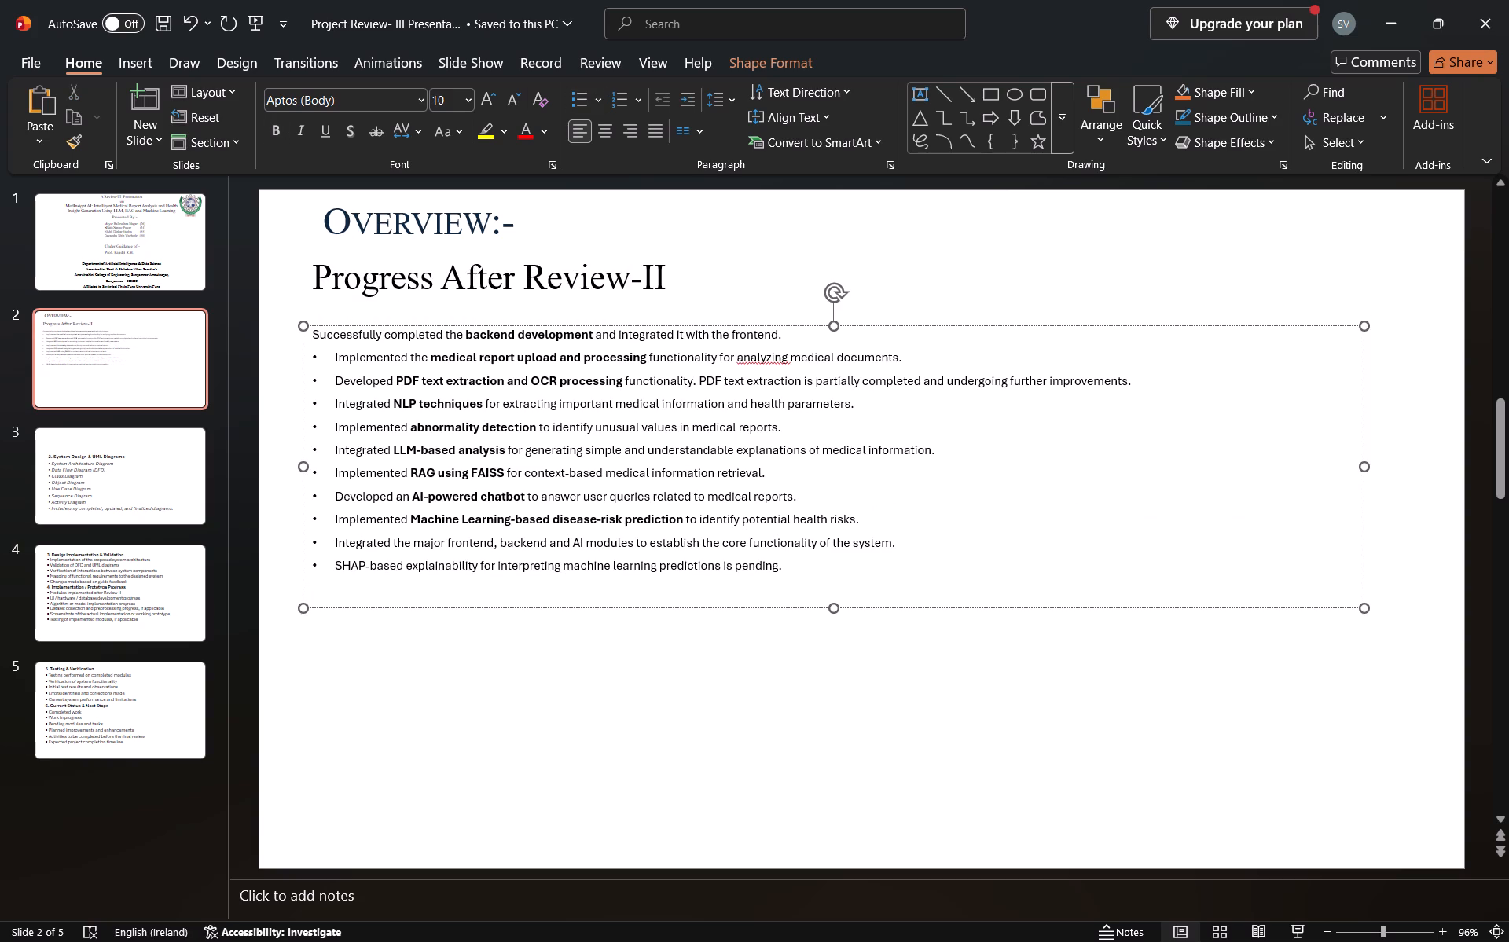
key("ctrl+z")
key("alt+Tab")
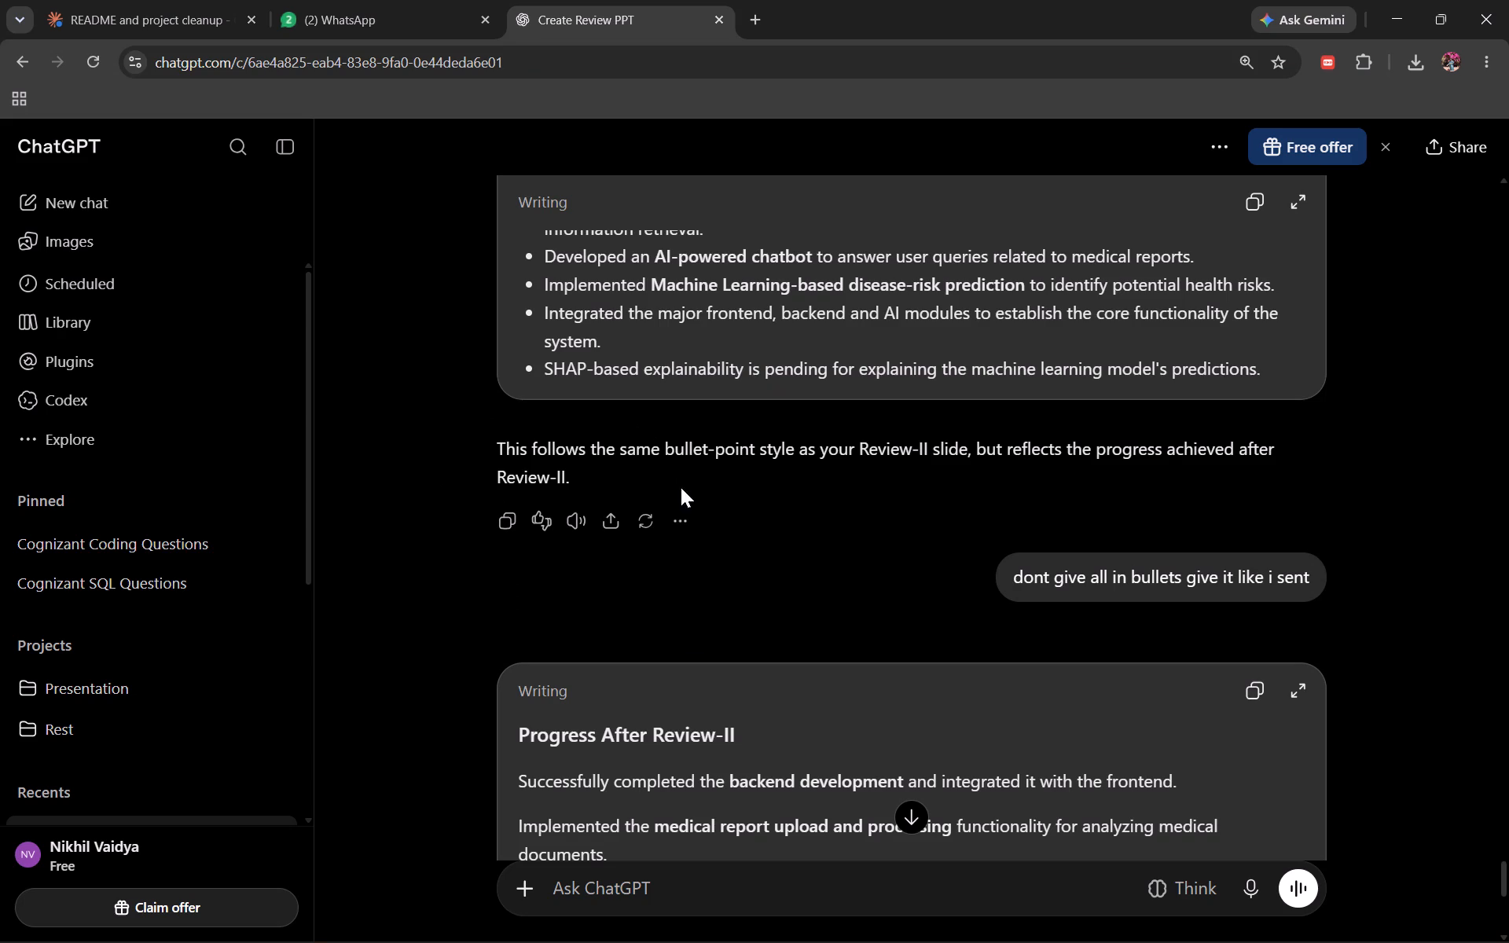
key("alt+Tab")
key("alt+Tab")
key("alt+Tab")
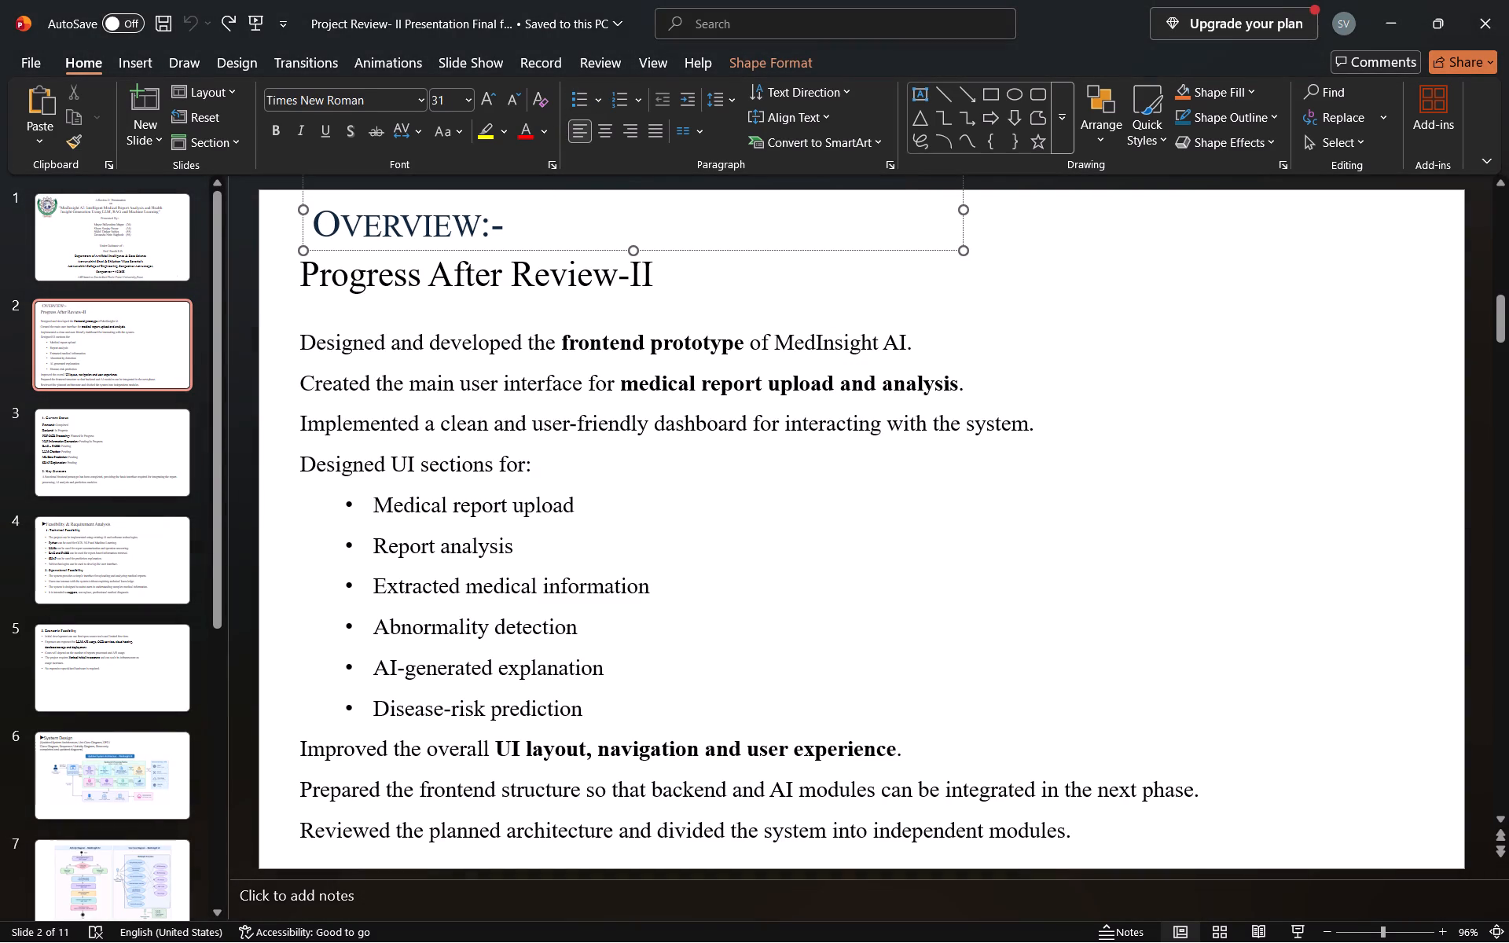
key("alt+Tab")
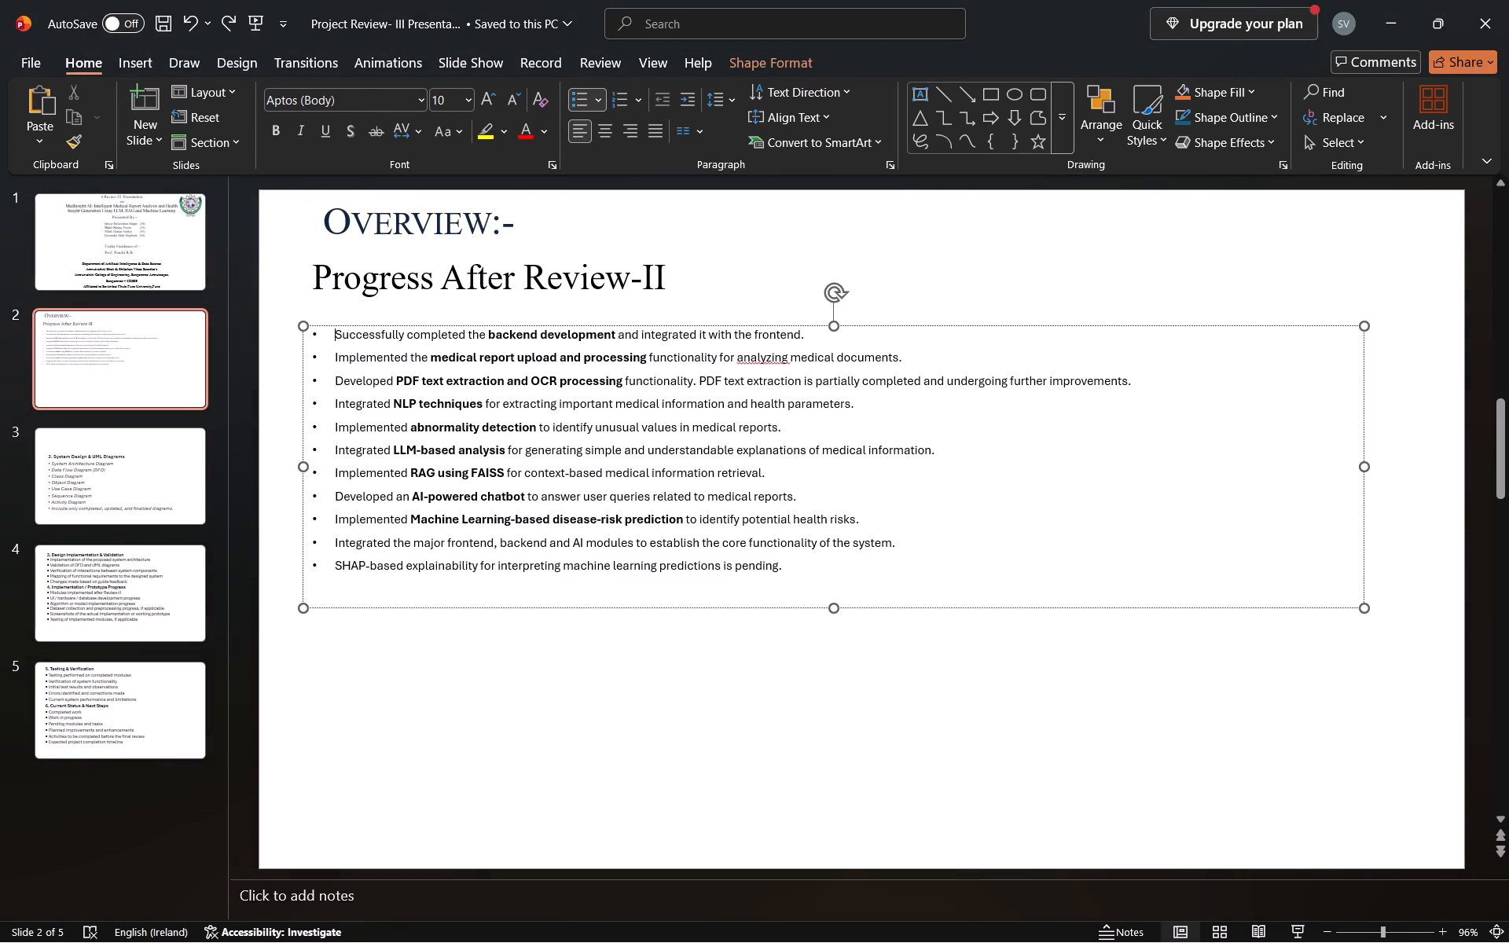
key("BackSpace")
Examine the font and size of the body text on slide 2 of the Review-II presentation.
key("alt+Tab")
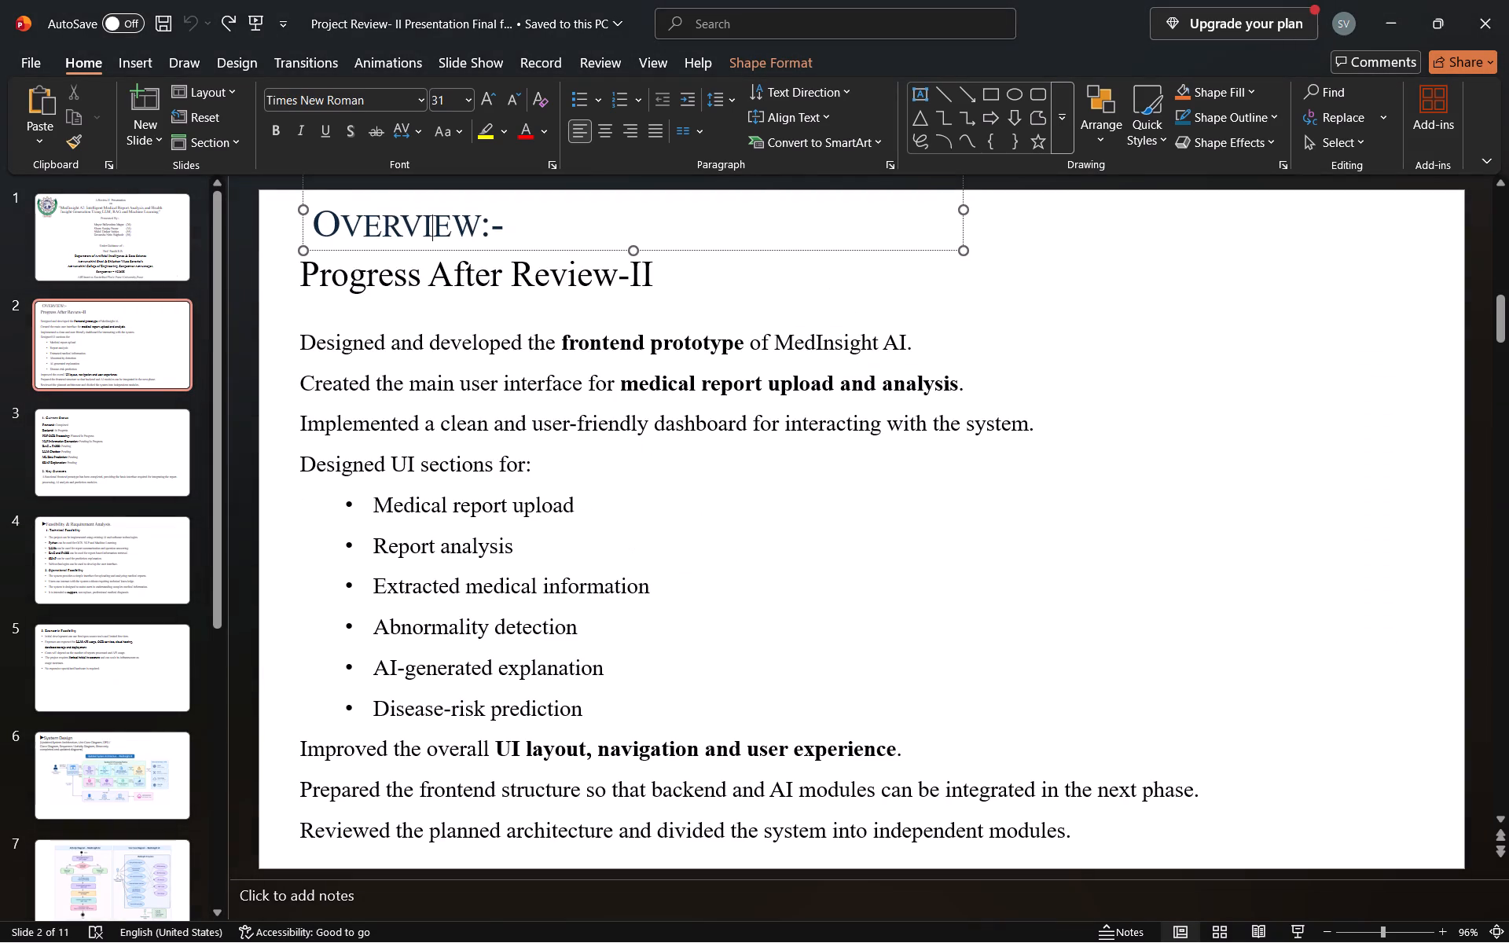
left_click_drag(307, 343, 872, 369)
key("alt+Tab")
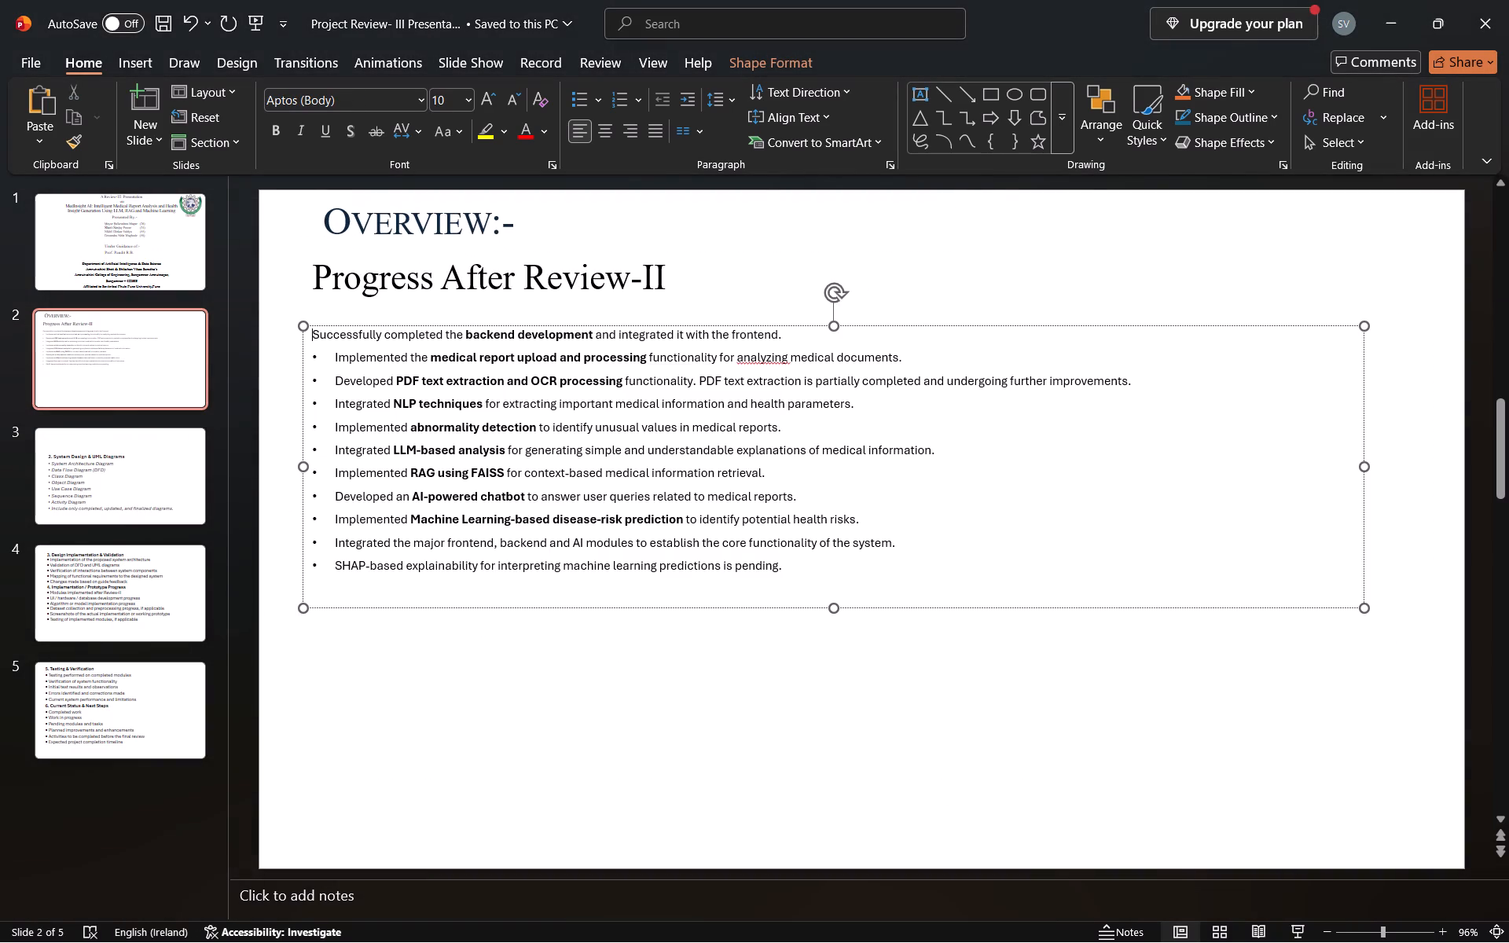
key("alt+Tab")
left_click(334, 363)
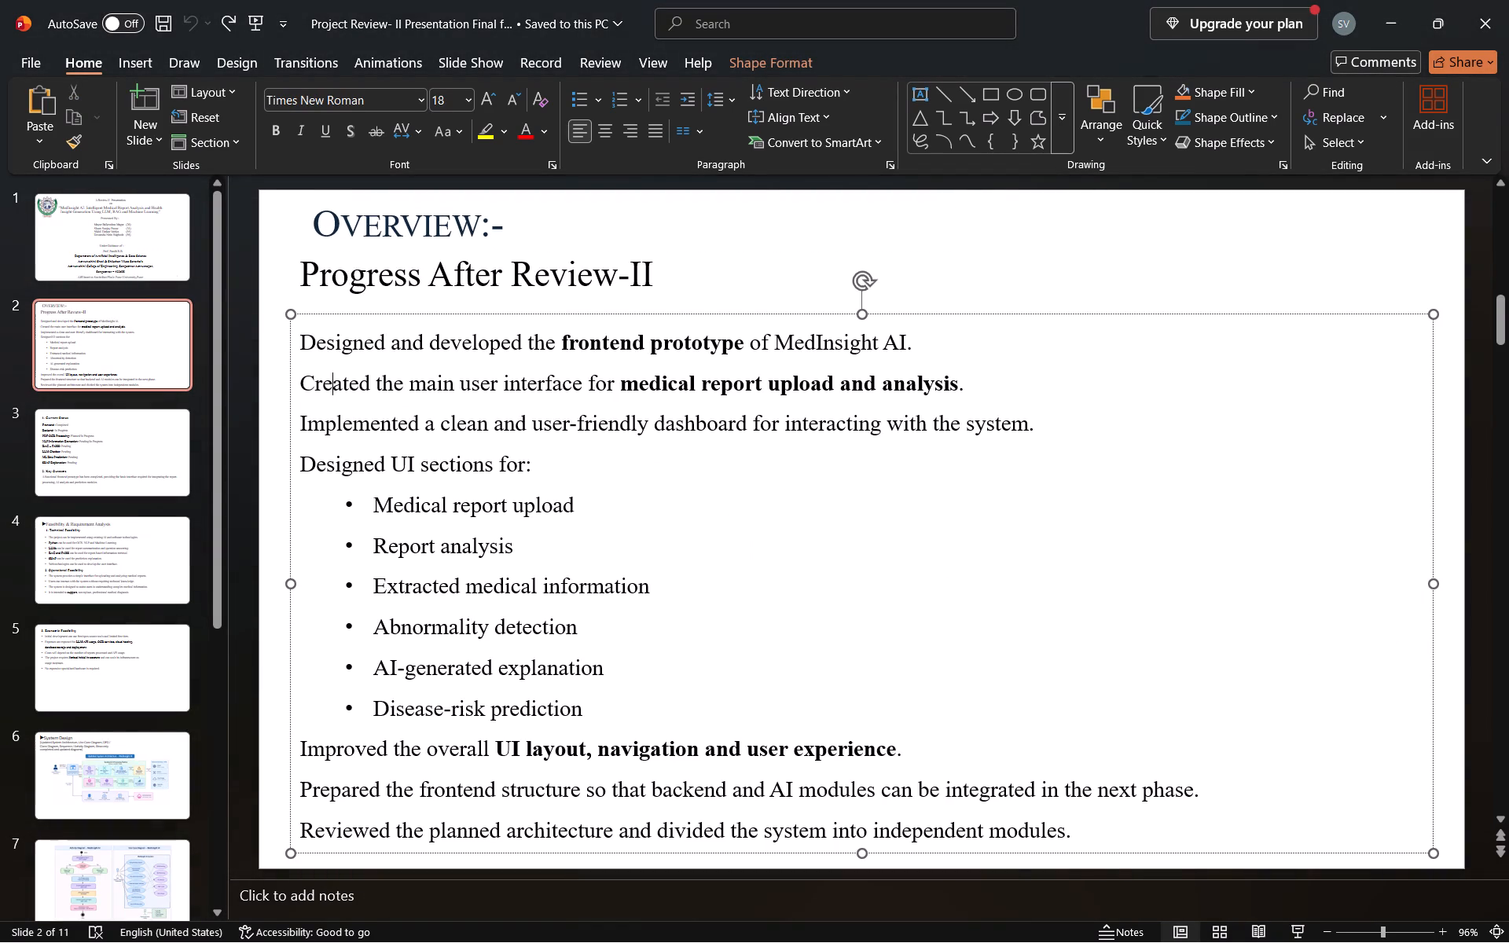
left_click_drag(311, 339, 769, 942)
key("alt+Tab")
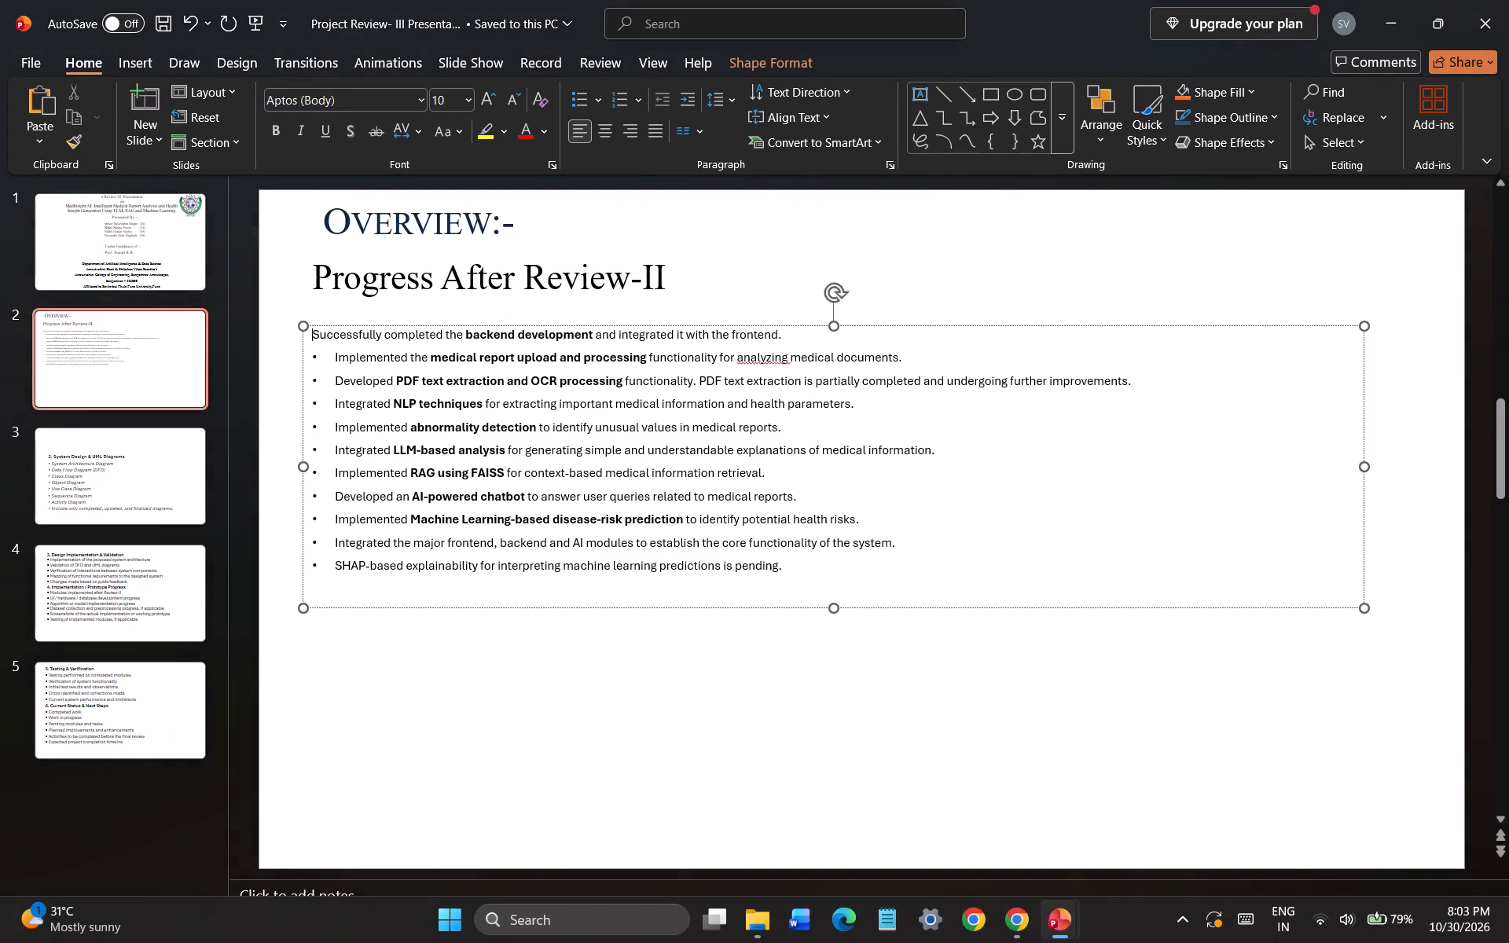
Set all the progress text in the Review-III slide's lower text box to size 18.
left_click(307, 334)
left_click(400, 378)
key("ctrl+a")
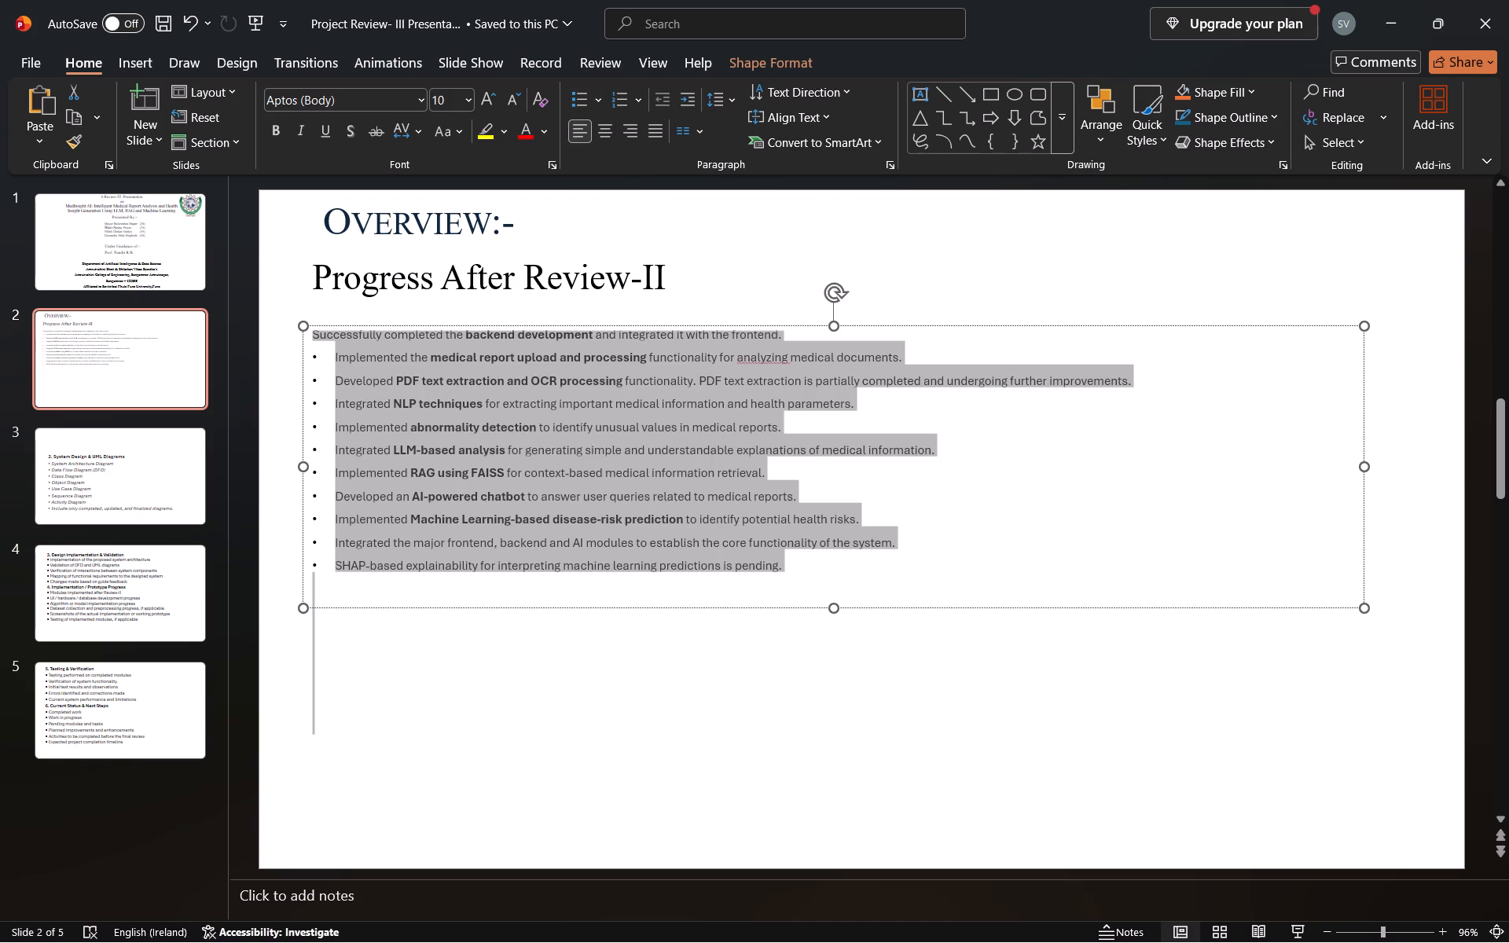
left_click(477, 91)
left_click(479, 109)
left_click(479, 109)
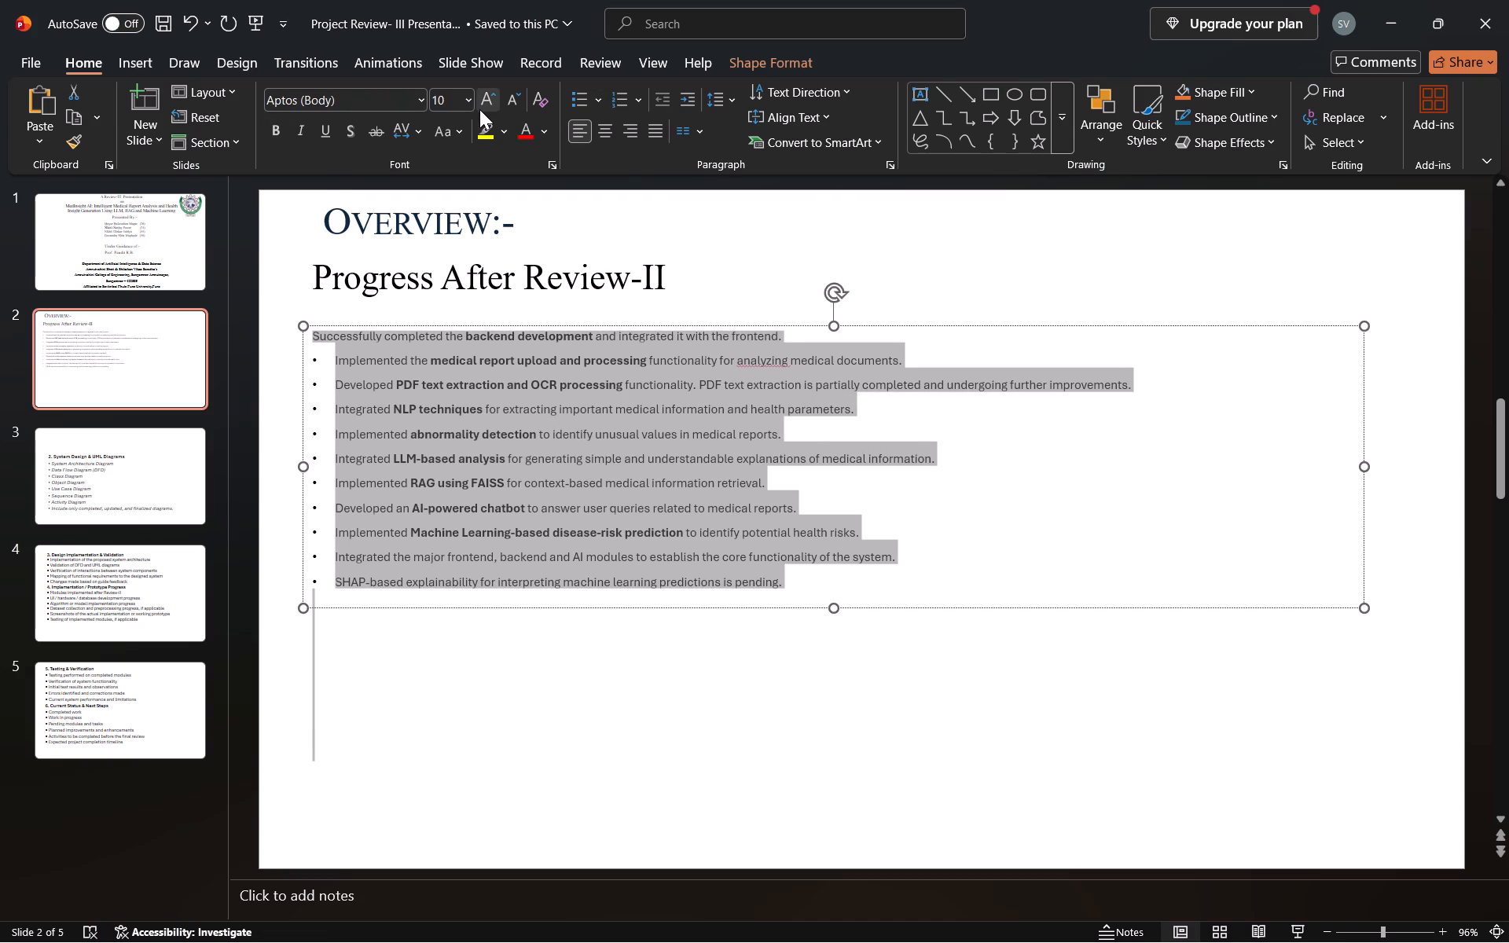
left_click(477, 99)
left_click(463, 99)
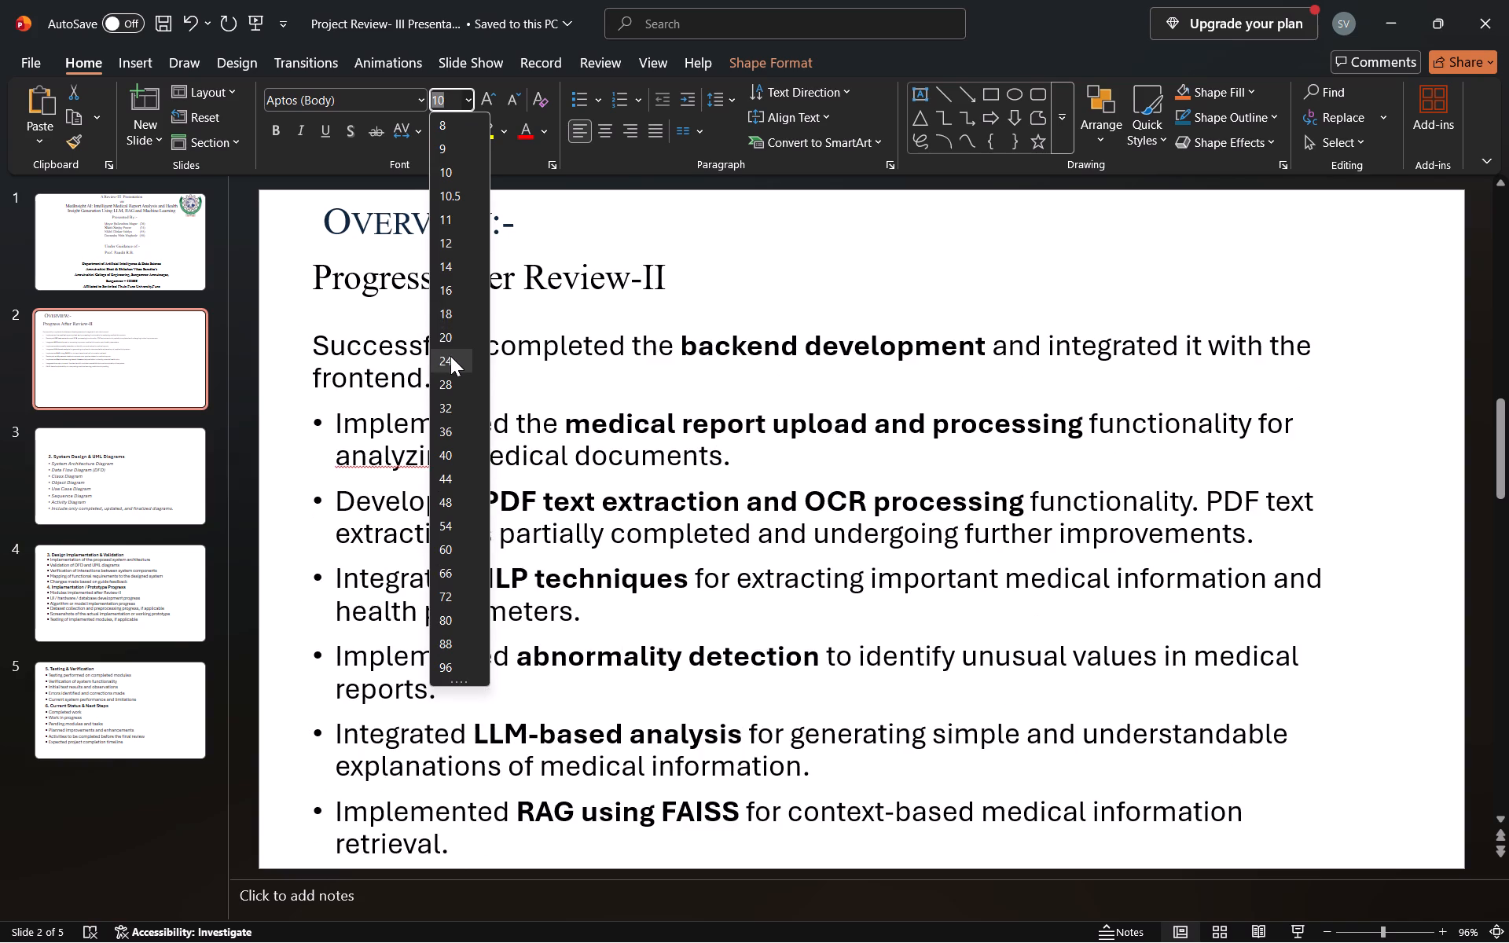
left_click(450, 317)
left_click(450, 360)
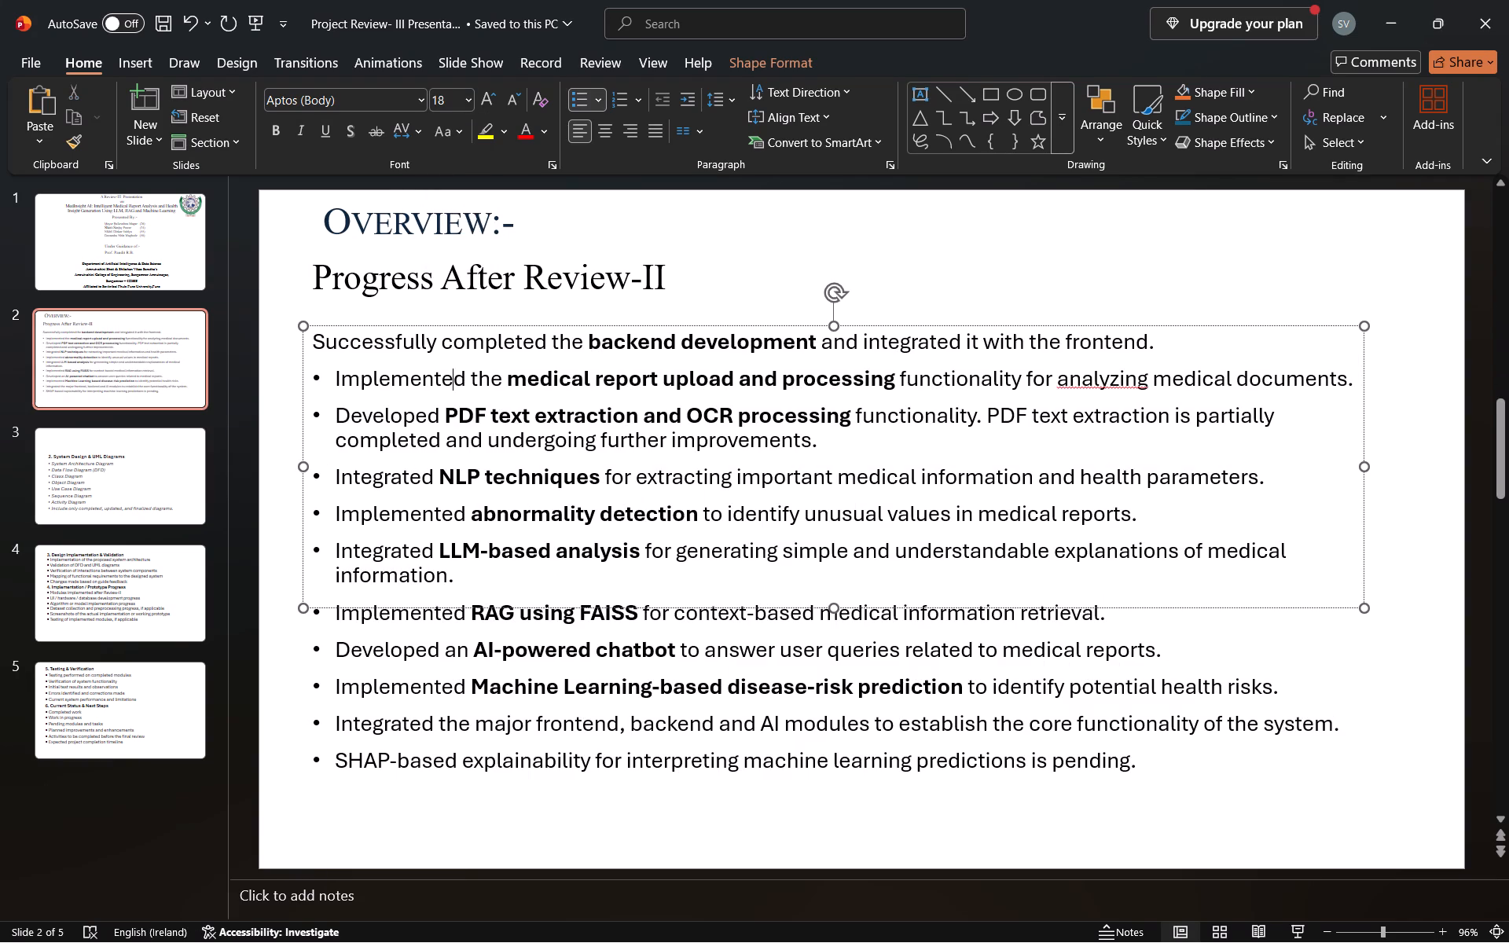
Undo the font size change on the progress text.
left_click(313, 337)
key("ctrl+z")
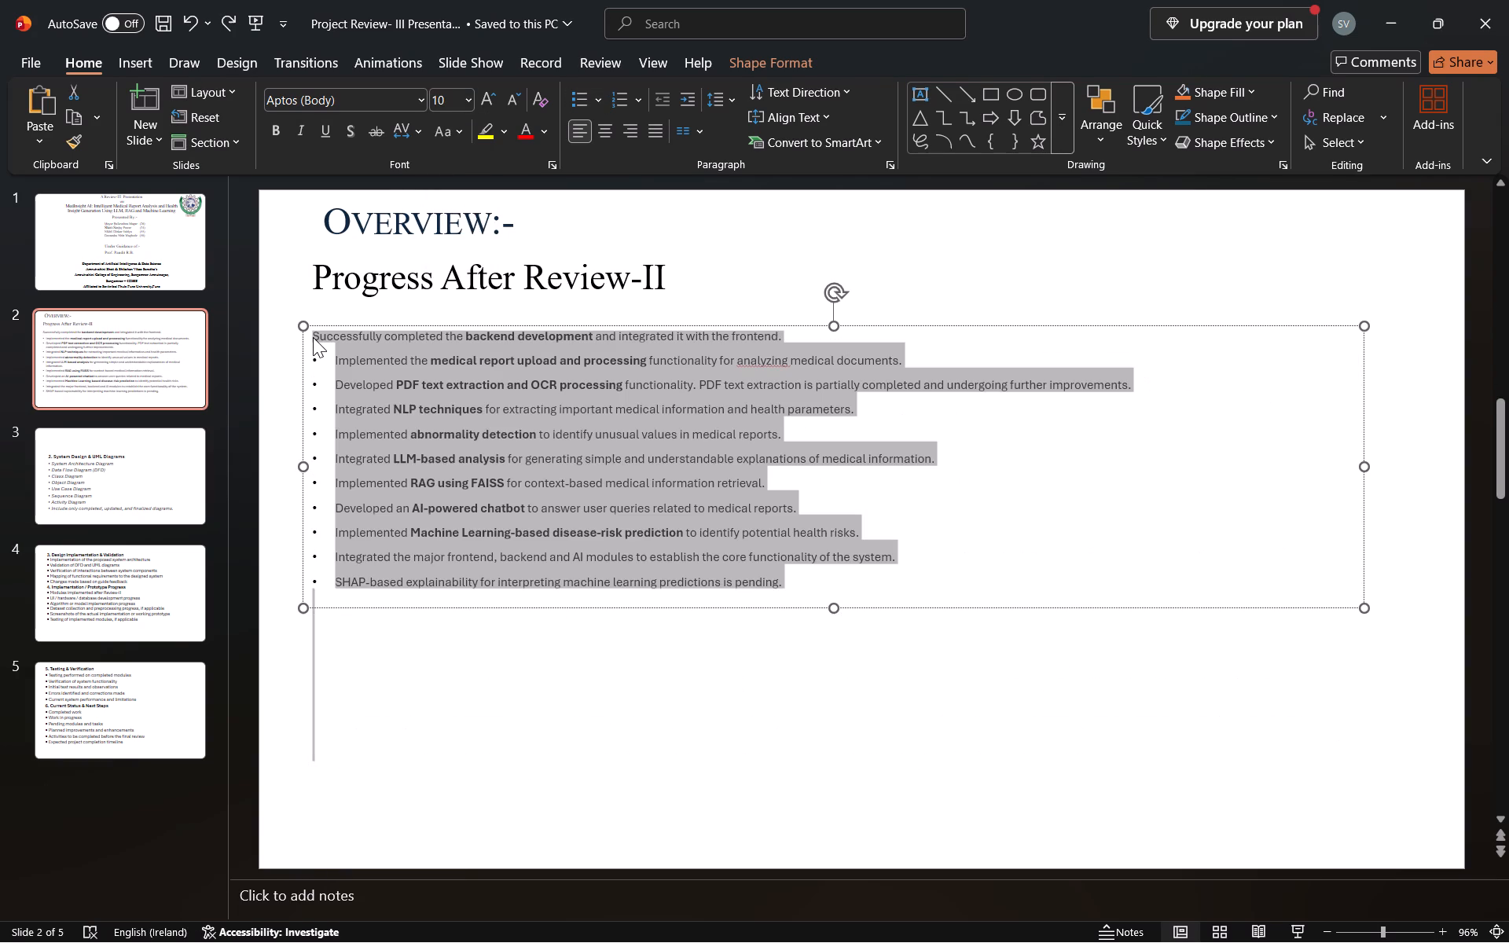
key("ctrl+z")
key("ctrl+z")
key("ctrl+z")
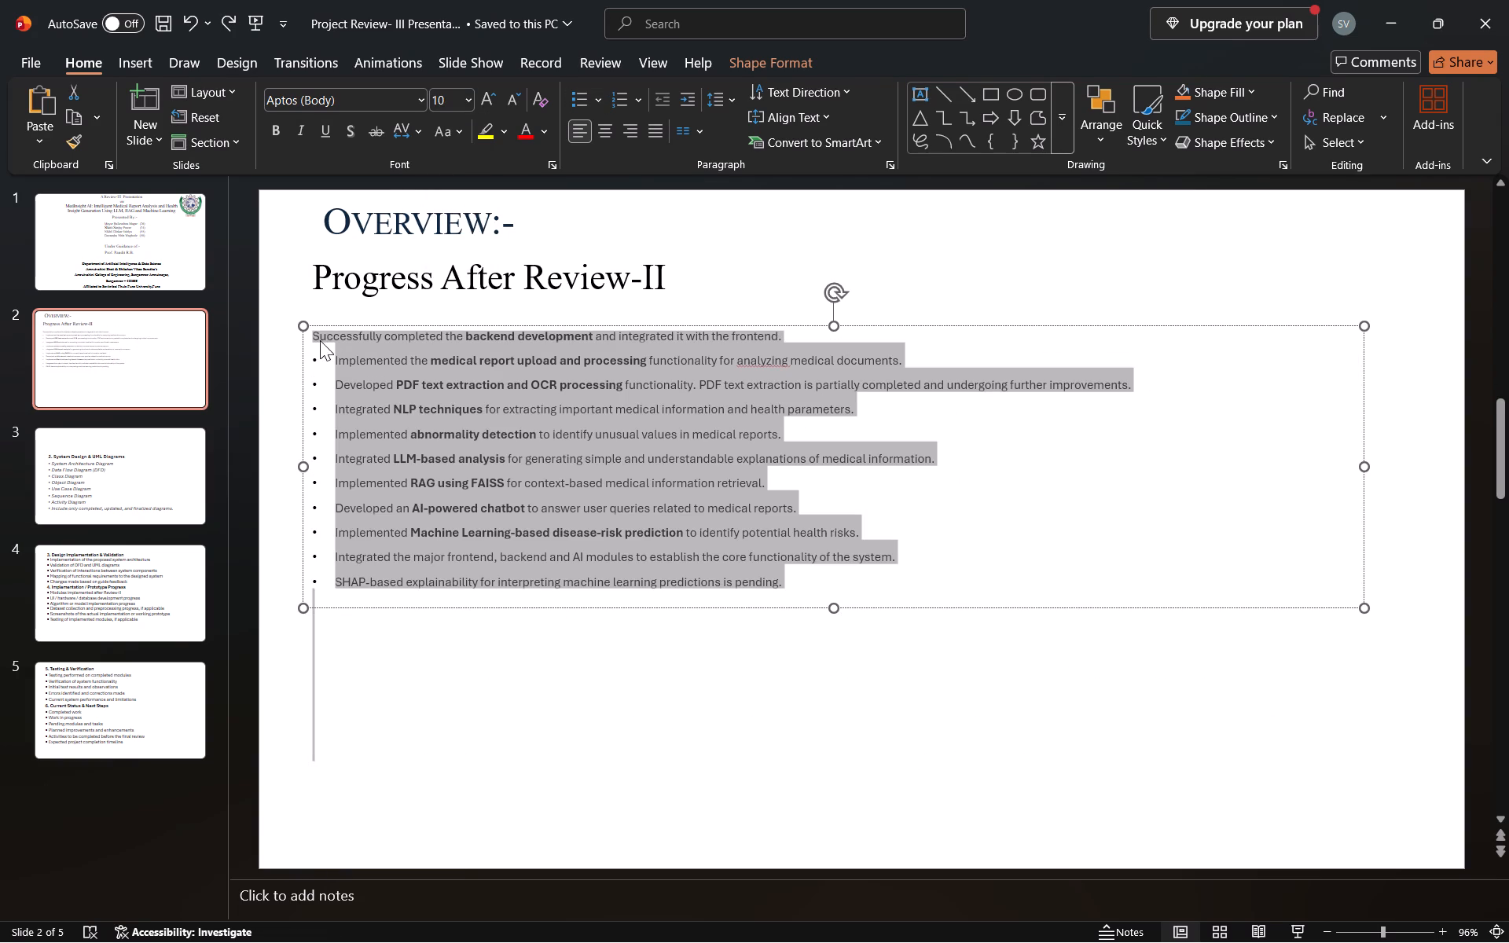
Undo the bullet removal on the "Successfully completed the backend development" line.
left_click(320, 340)
key("ctrl+z")
key("ctrl+z")
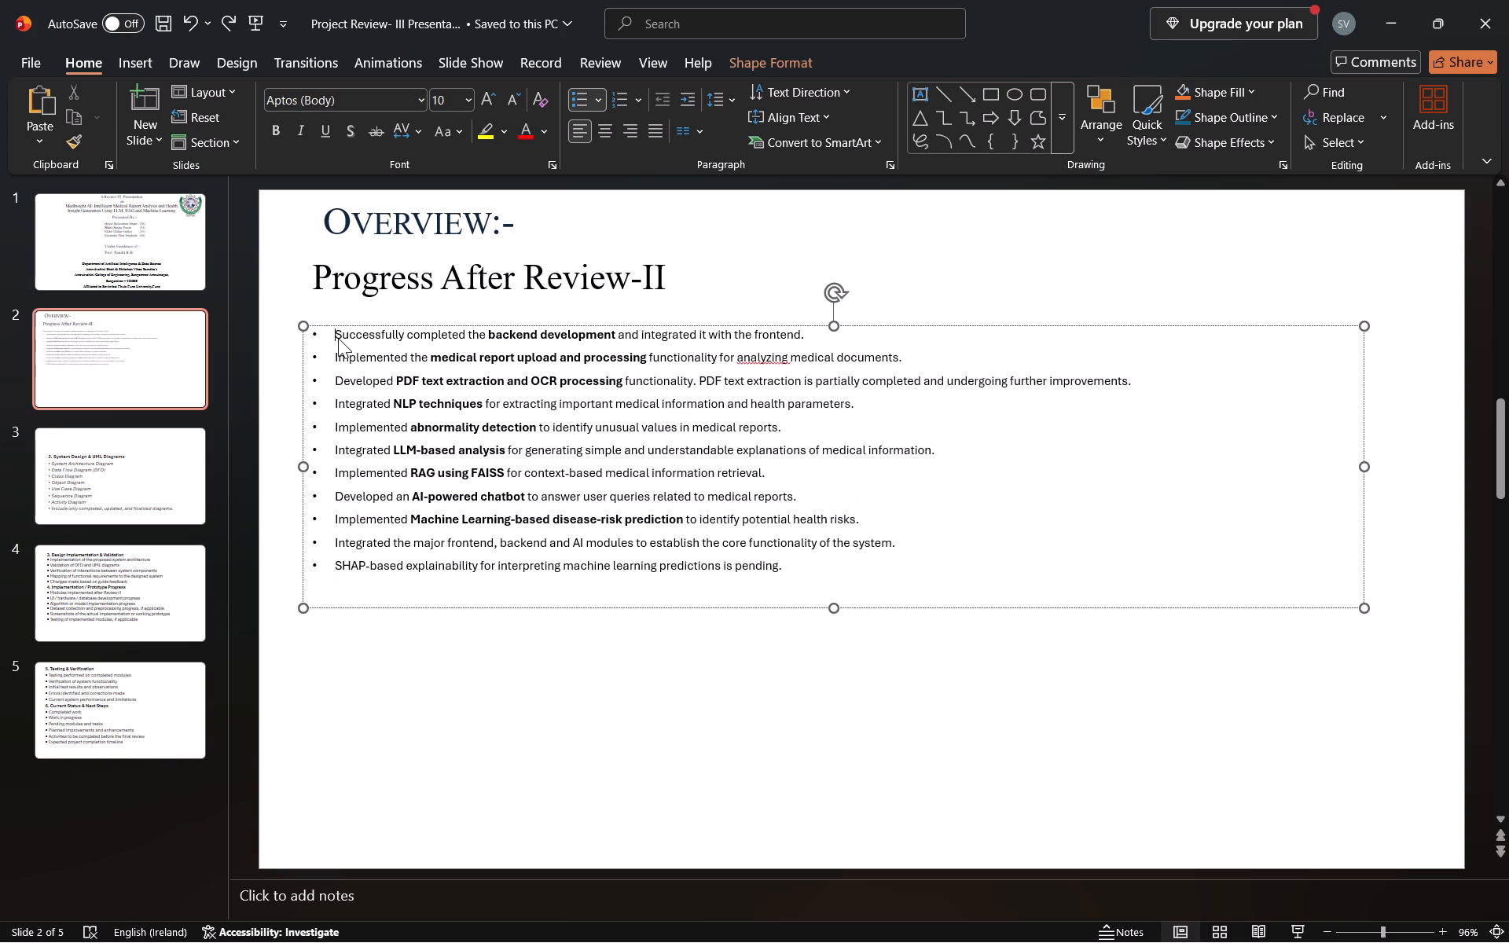
Try size 16 on all the bulleted progress text, settling on size 18.
left_click(349, 334)
key("ctrl+a")
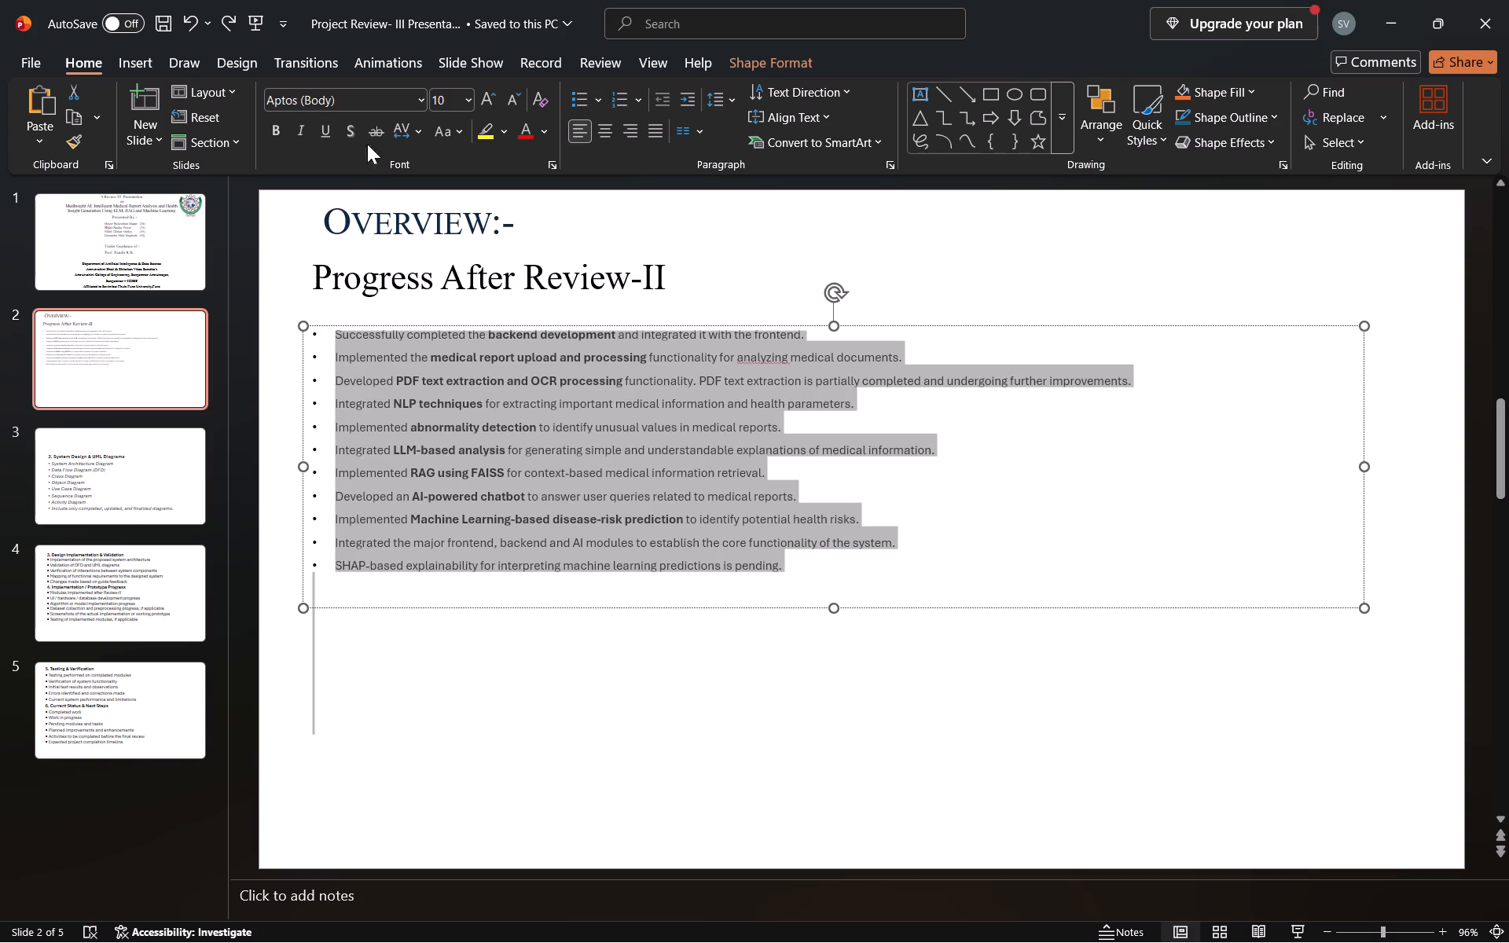
left_click(474, 94)
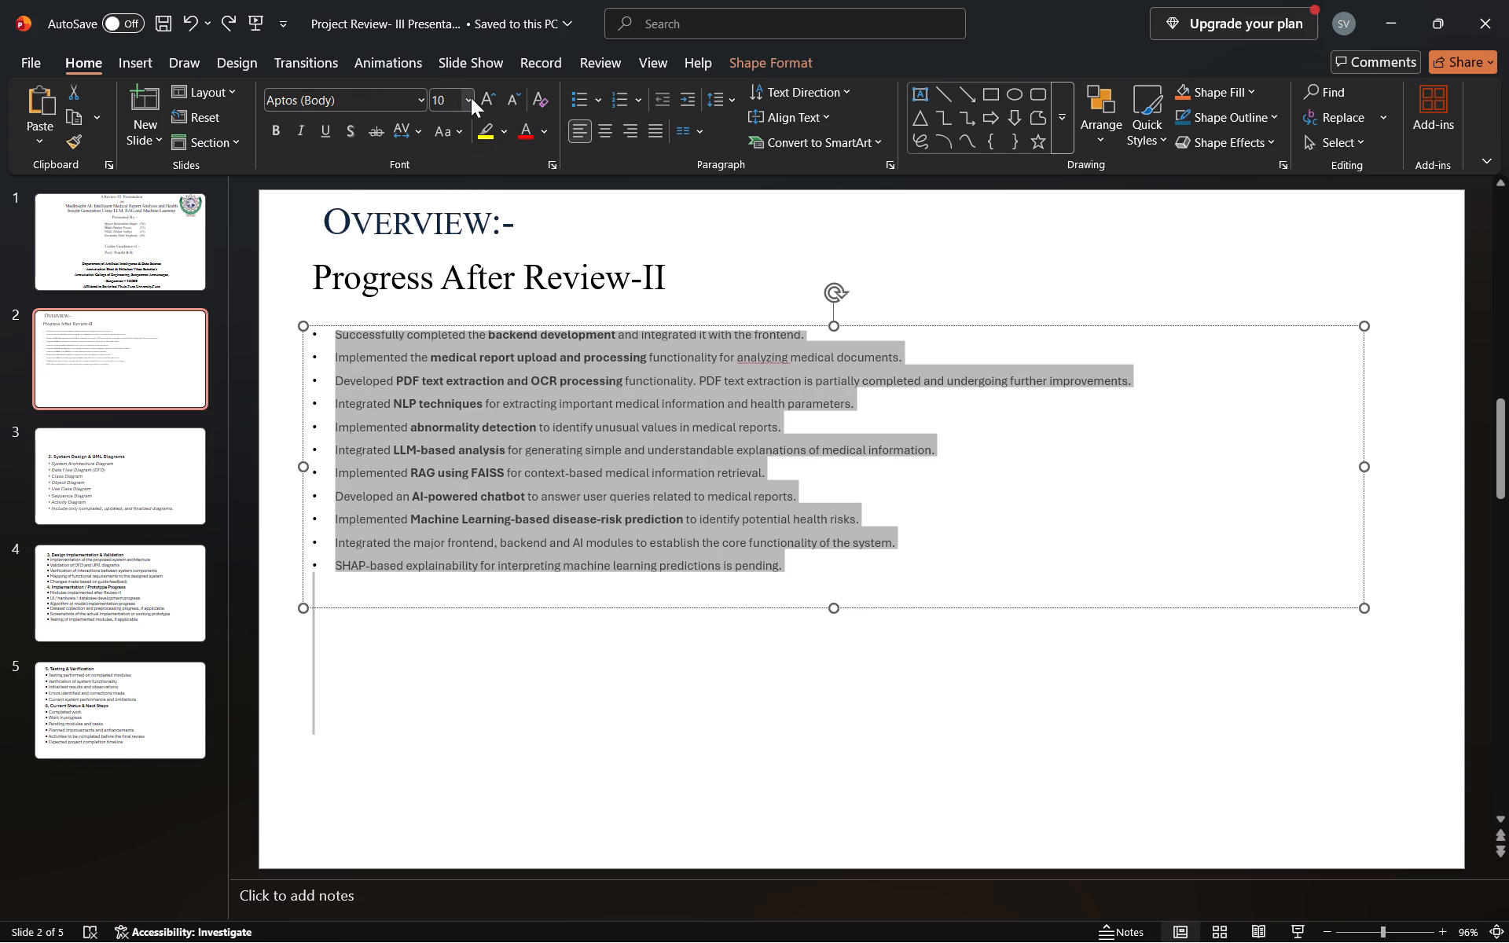
left_click(471, 97)
left_click(457, 298)
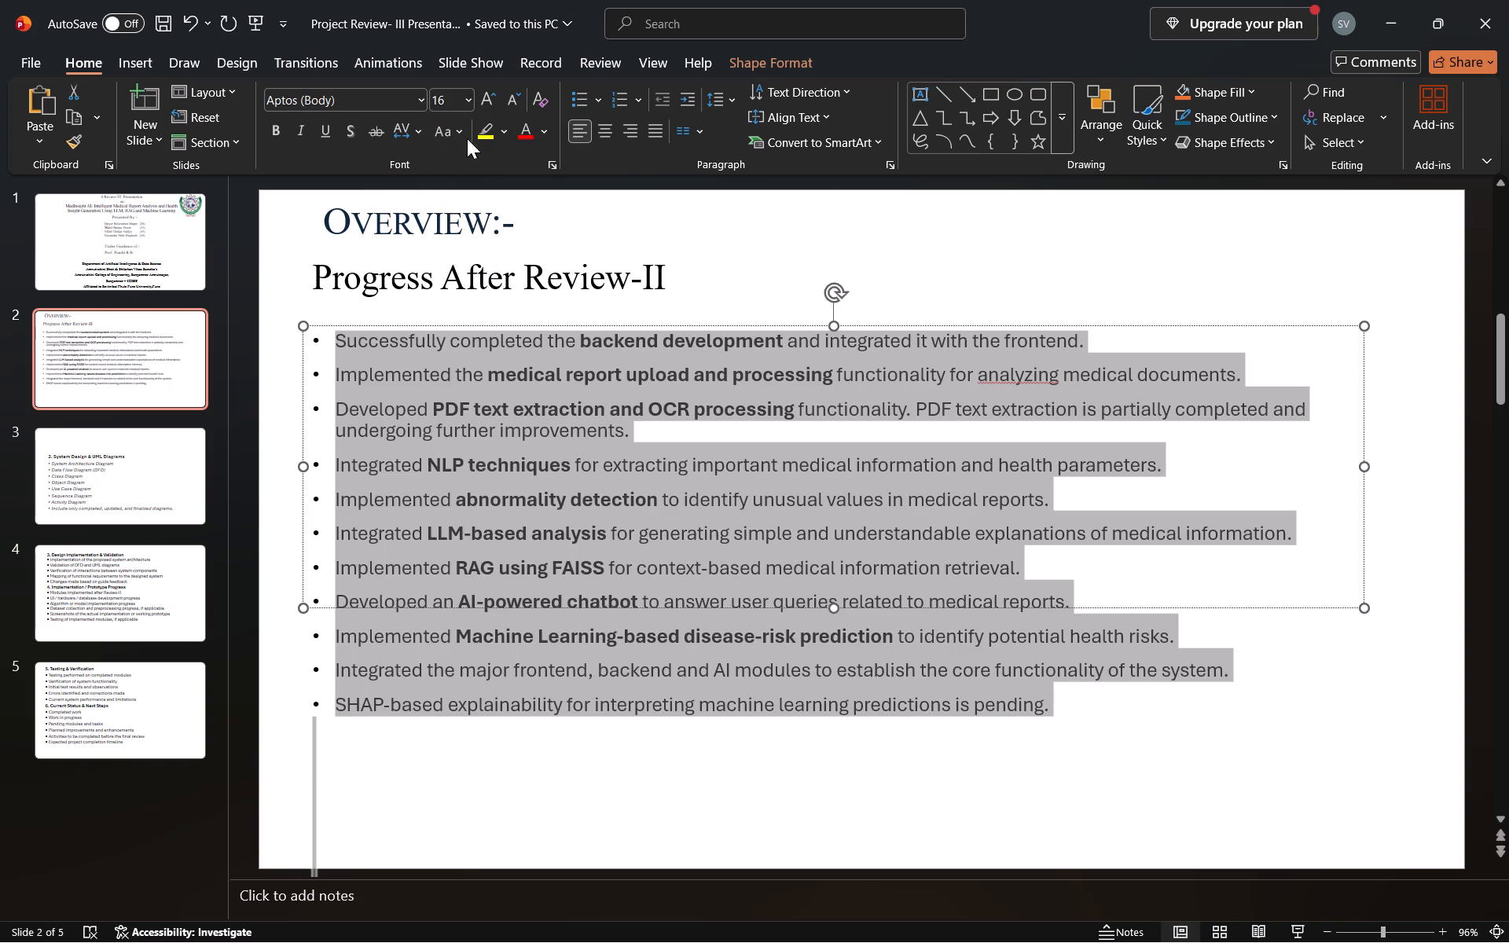
left_click(465, 96)
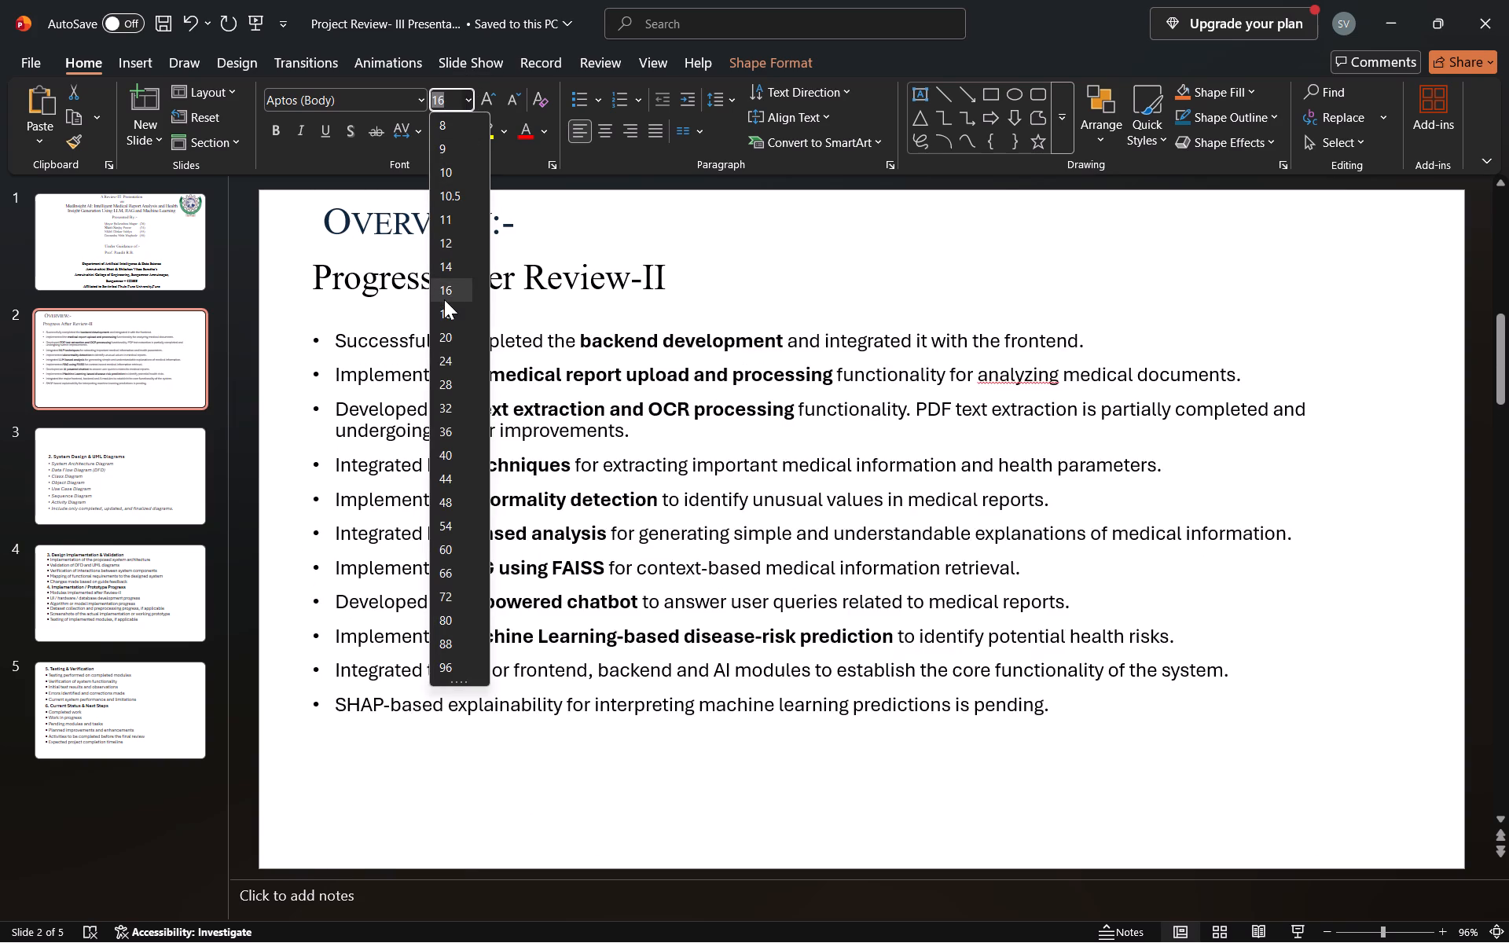
left_click(445, 305)
left_click(458, 452)
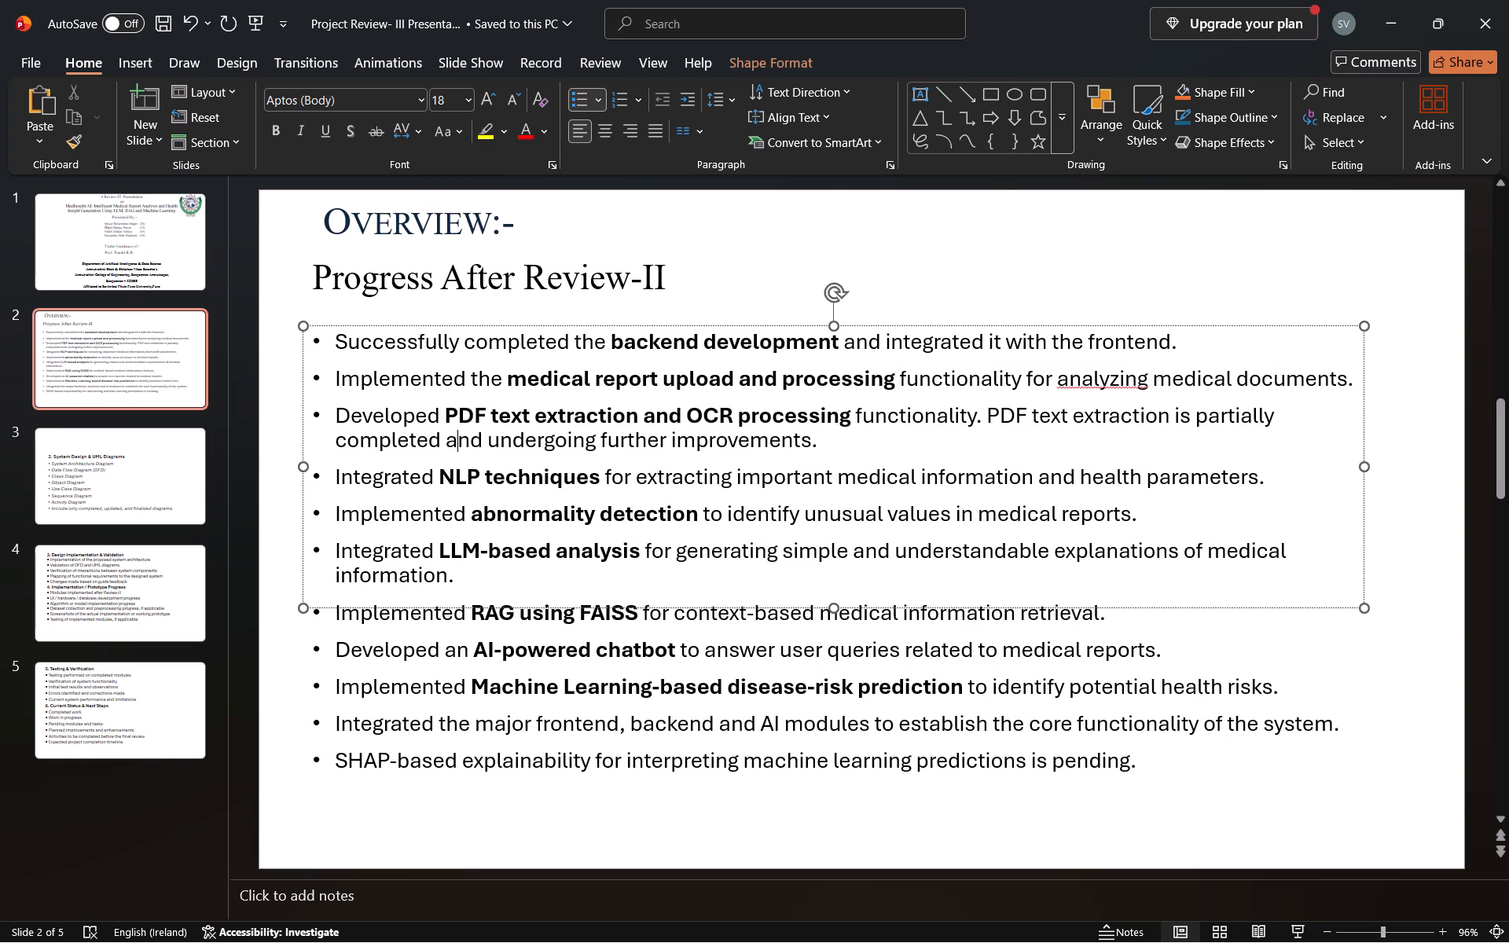
left_click(657, 527)
left_click(707, 574)
left_click(307, 449)
left_click(777, 590)
left_click_drag(832, 605, 860, 797)
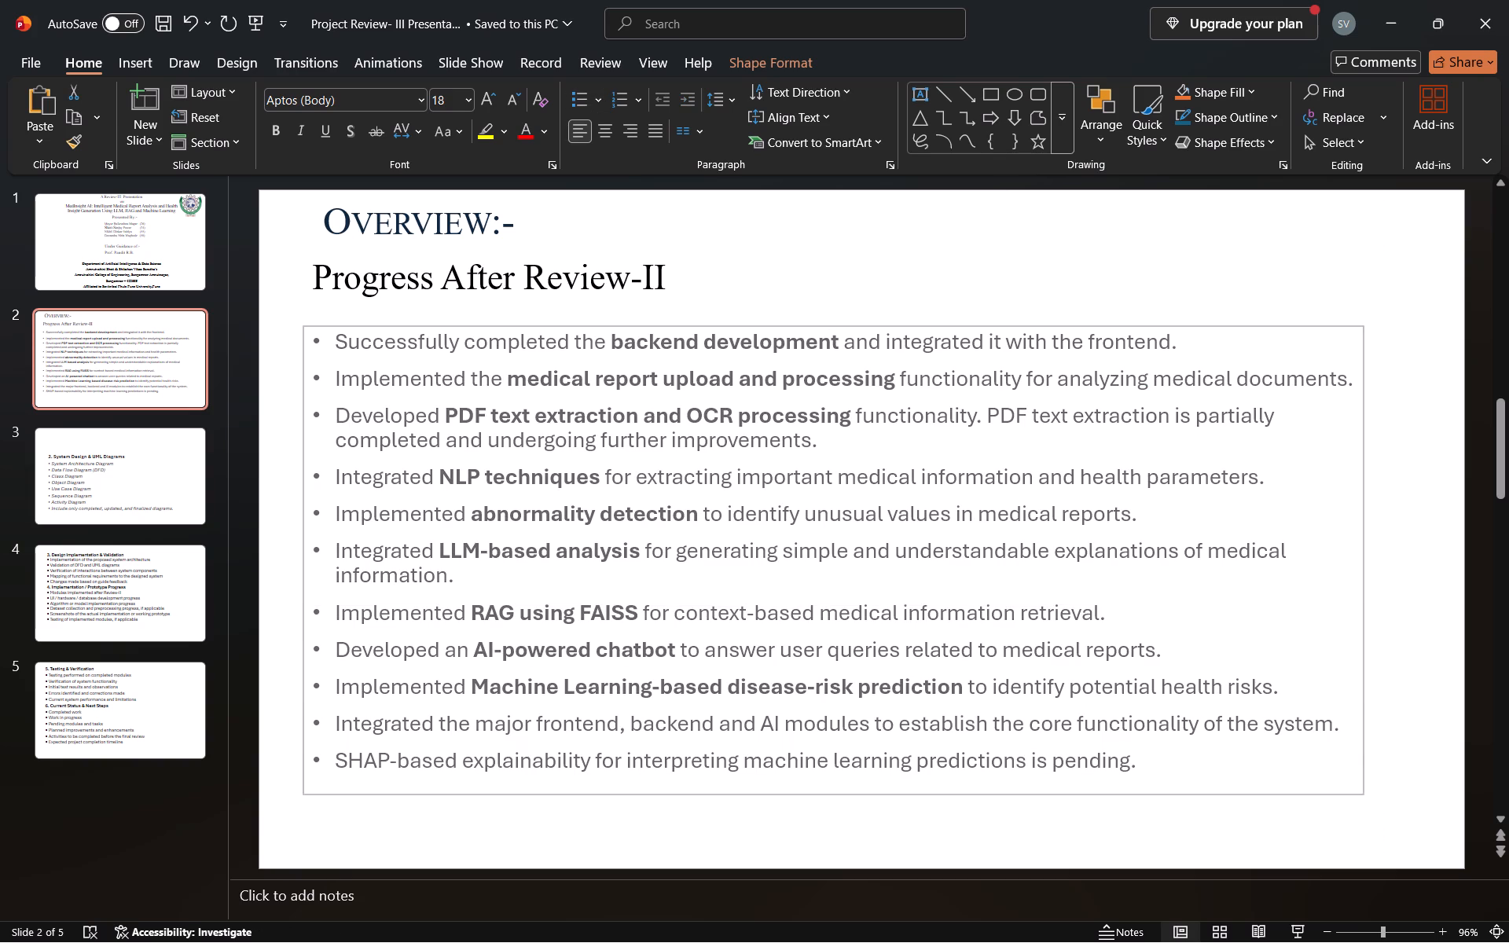
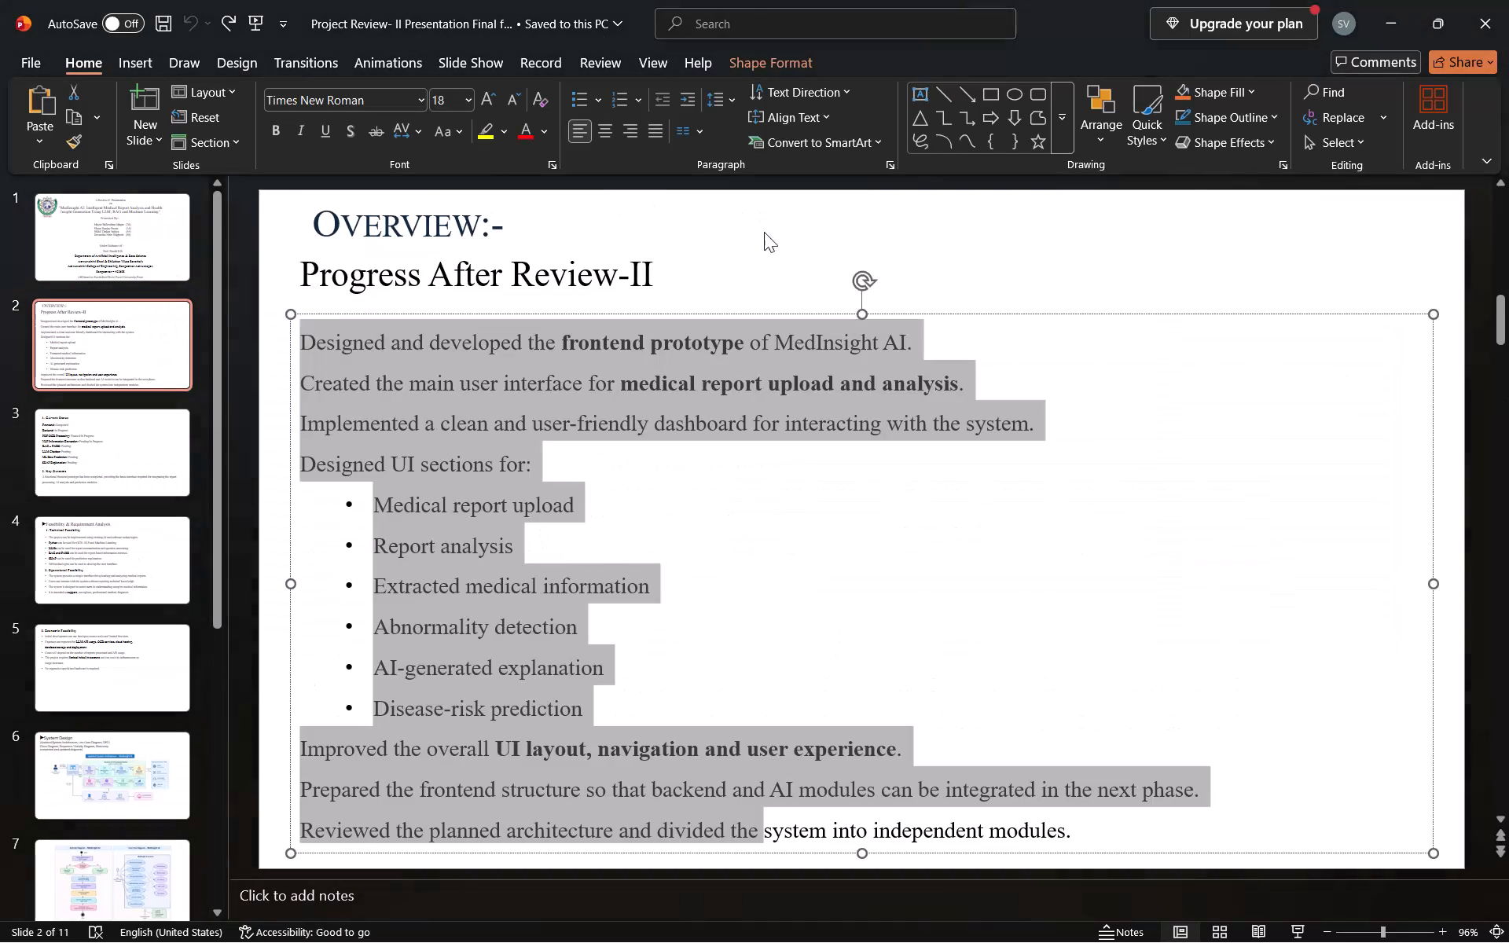
Compare the Overview slides of the Review-II and Review-III presentations and view Review-III's System Design & UML Diagrams slide.
left_click(435, 433)
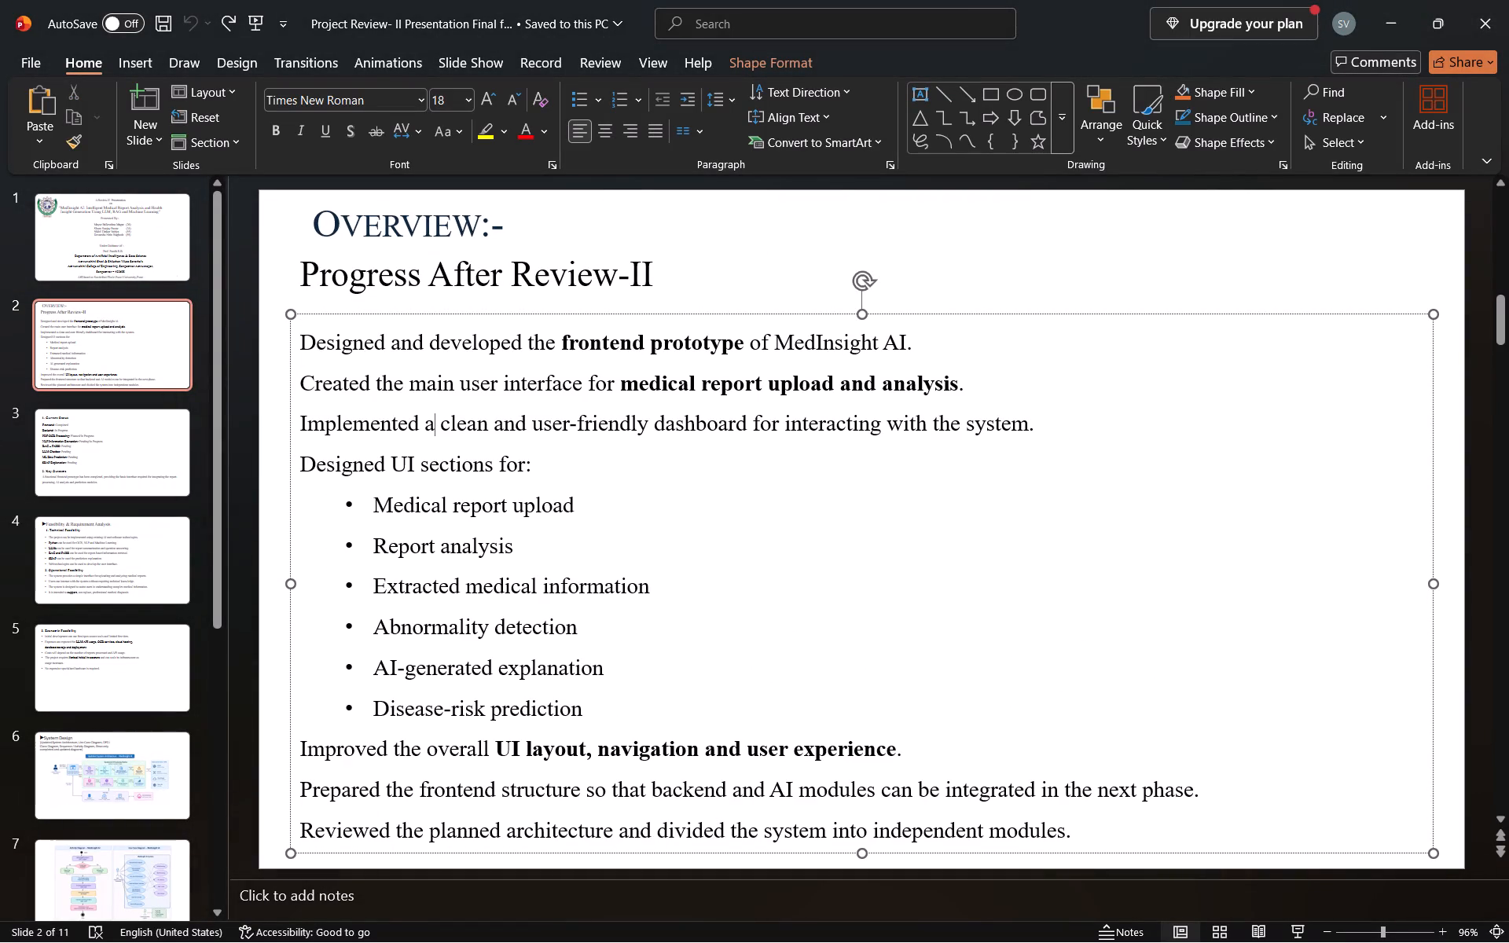
key("alt+Tab")
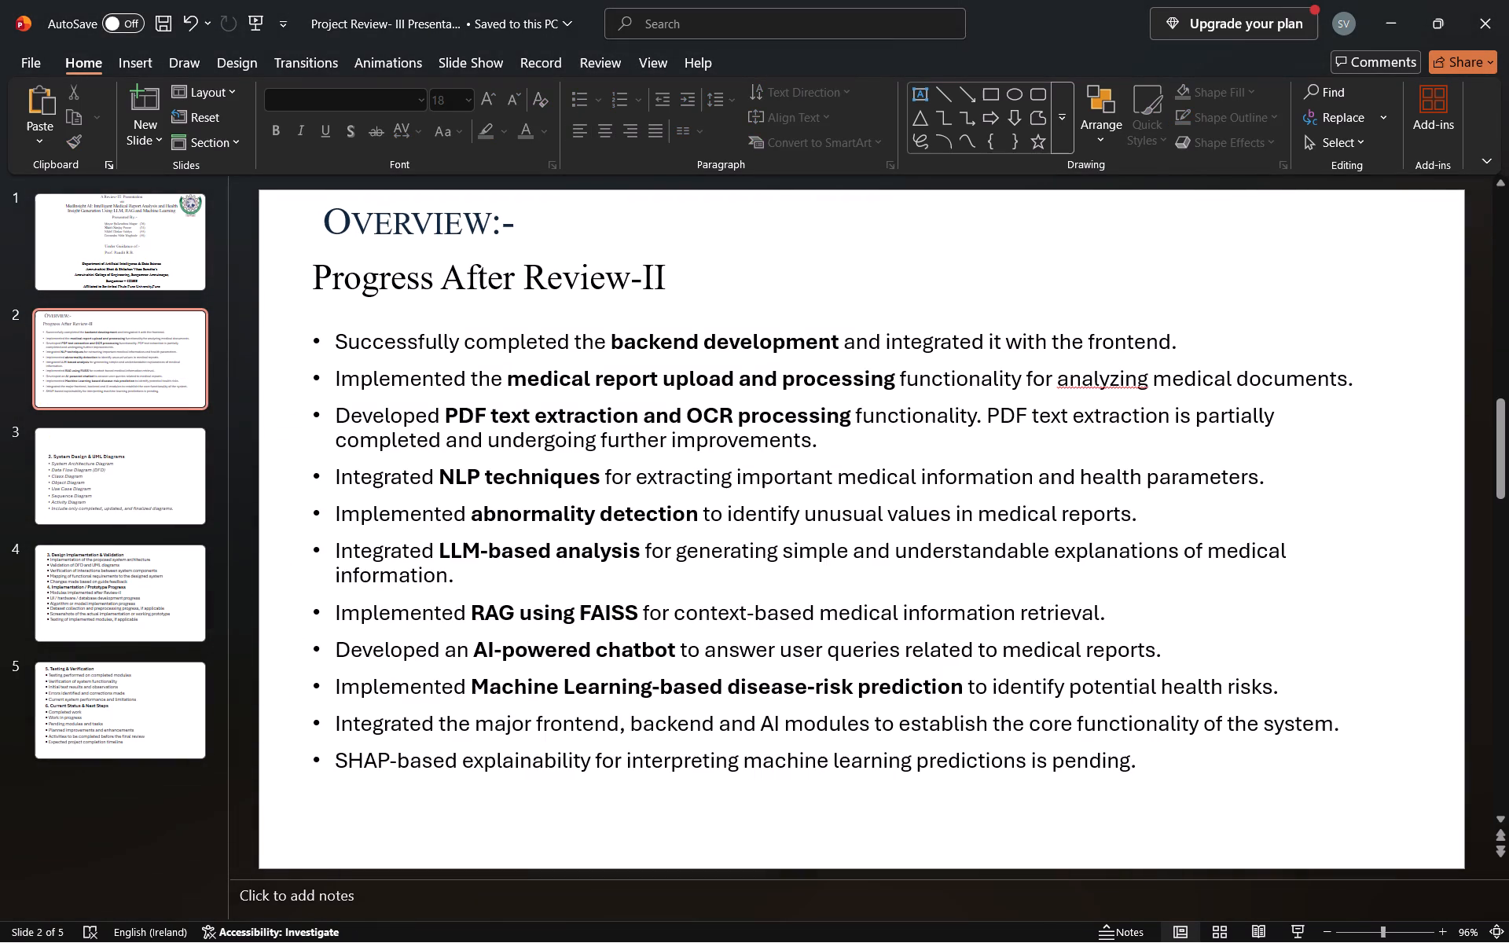
left_click(167, 450)
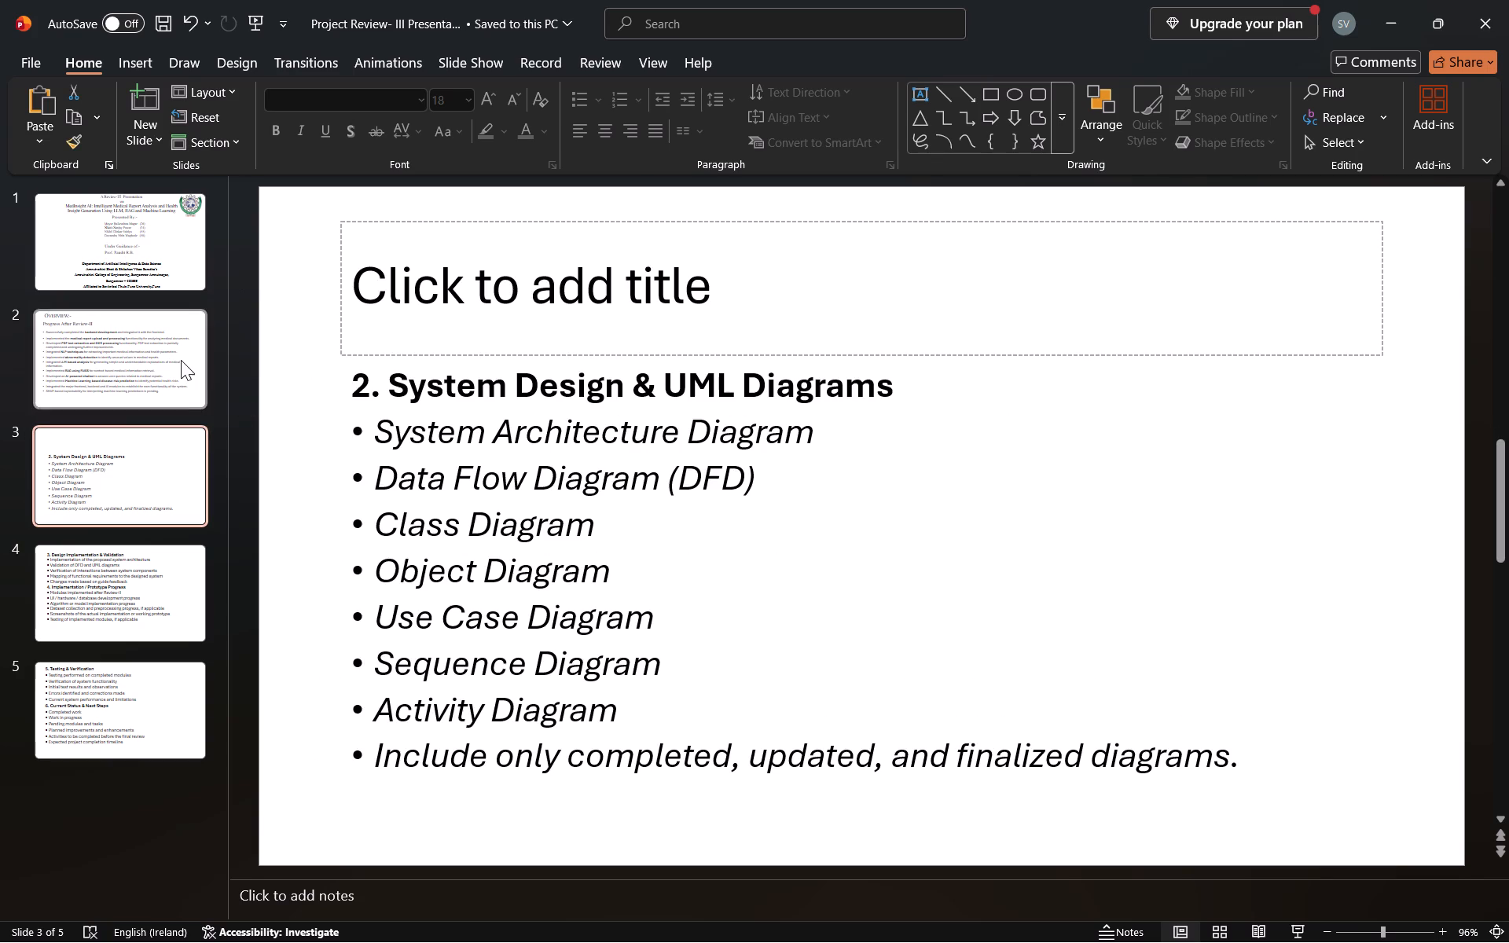
left_click(181, 360)
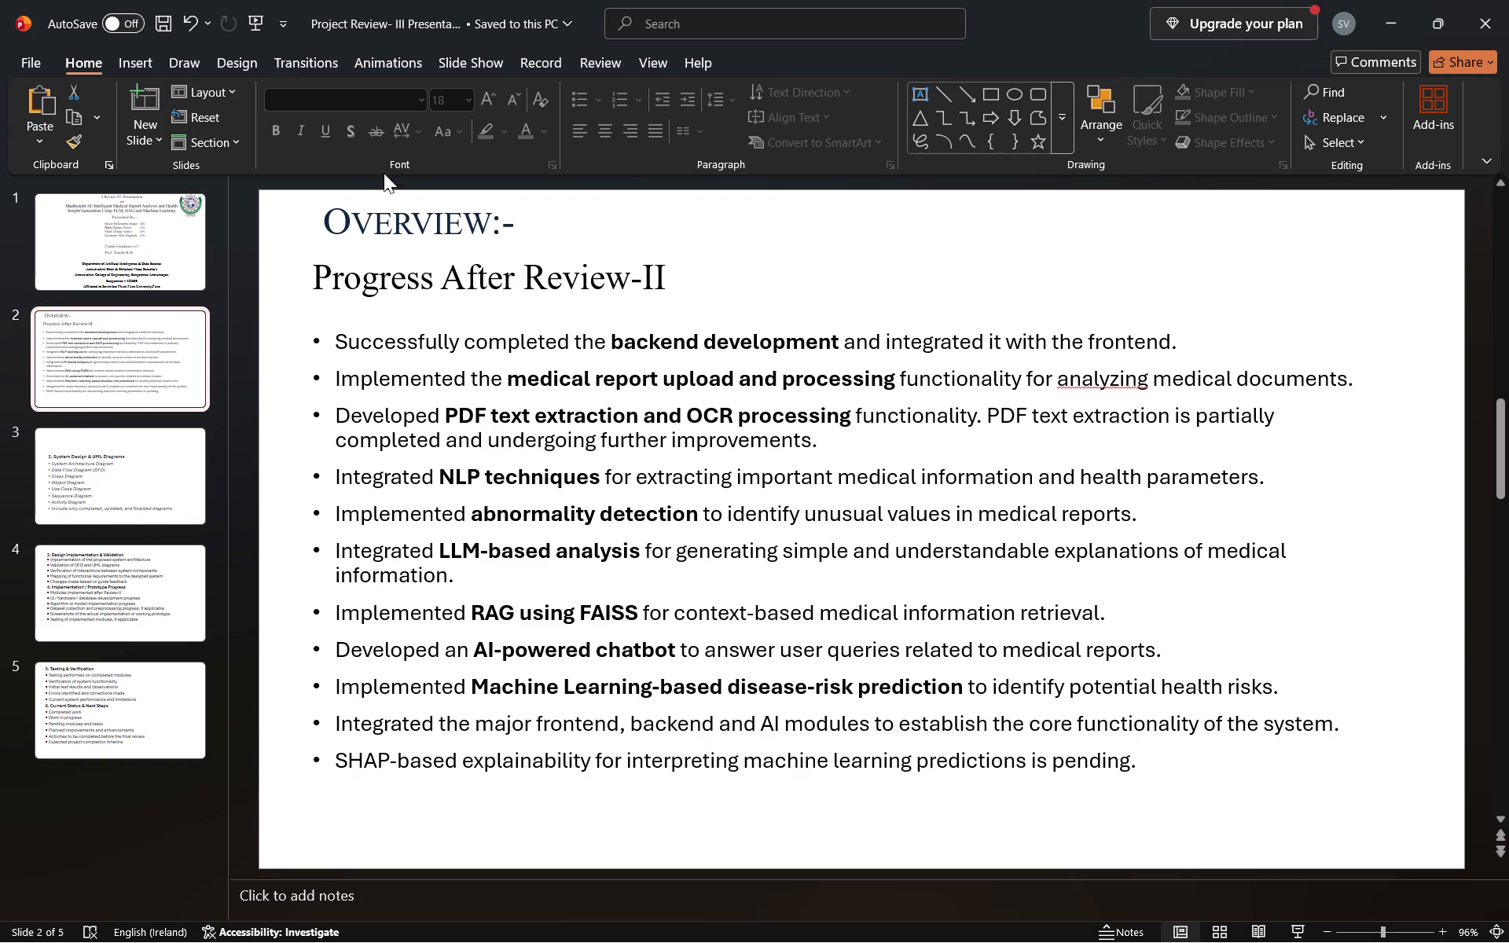
key("alt+Tab")
key("alt+Tab")
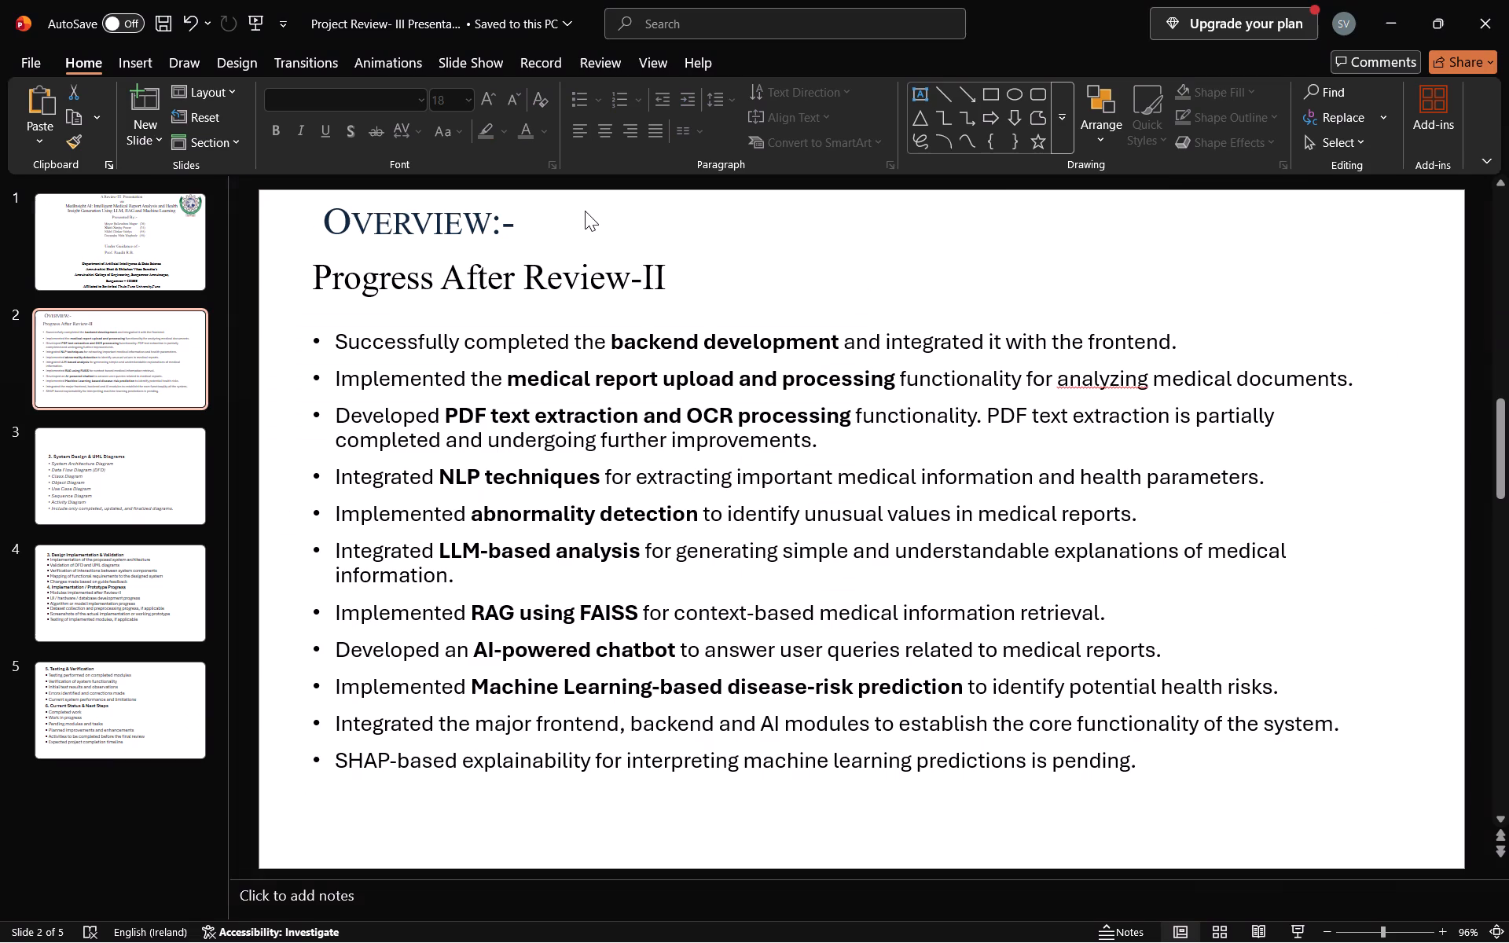
left_click(131, 476)
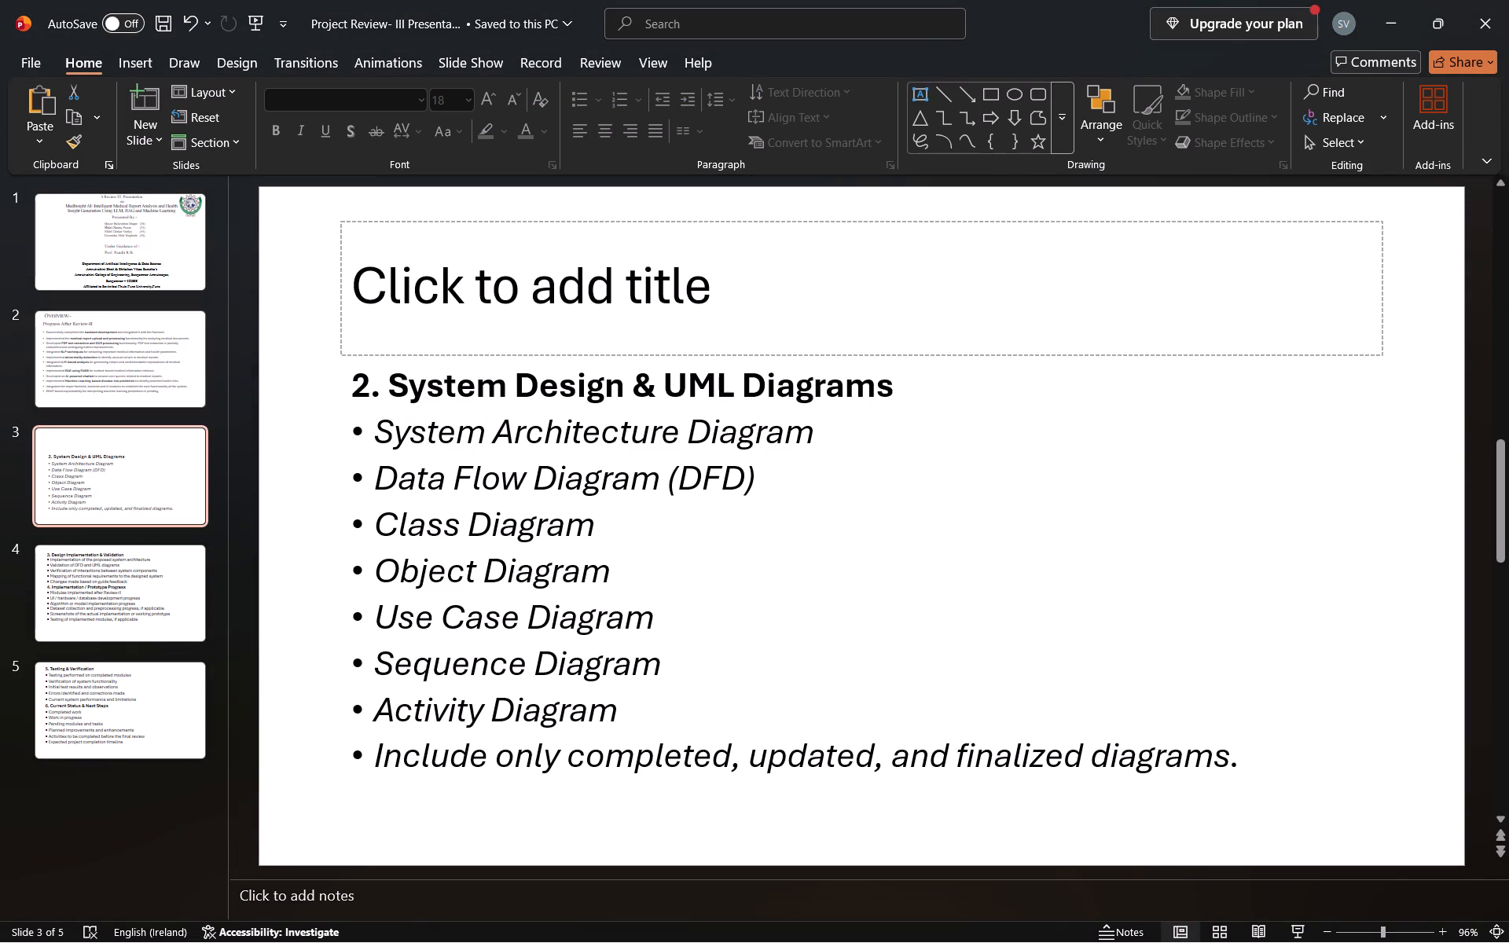
Look through the Review-II presentation from slide 3 onward for the system design diagrams, ending on its System Design slide.
key("alt+Tab")
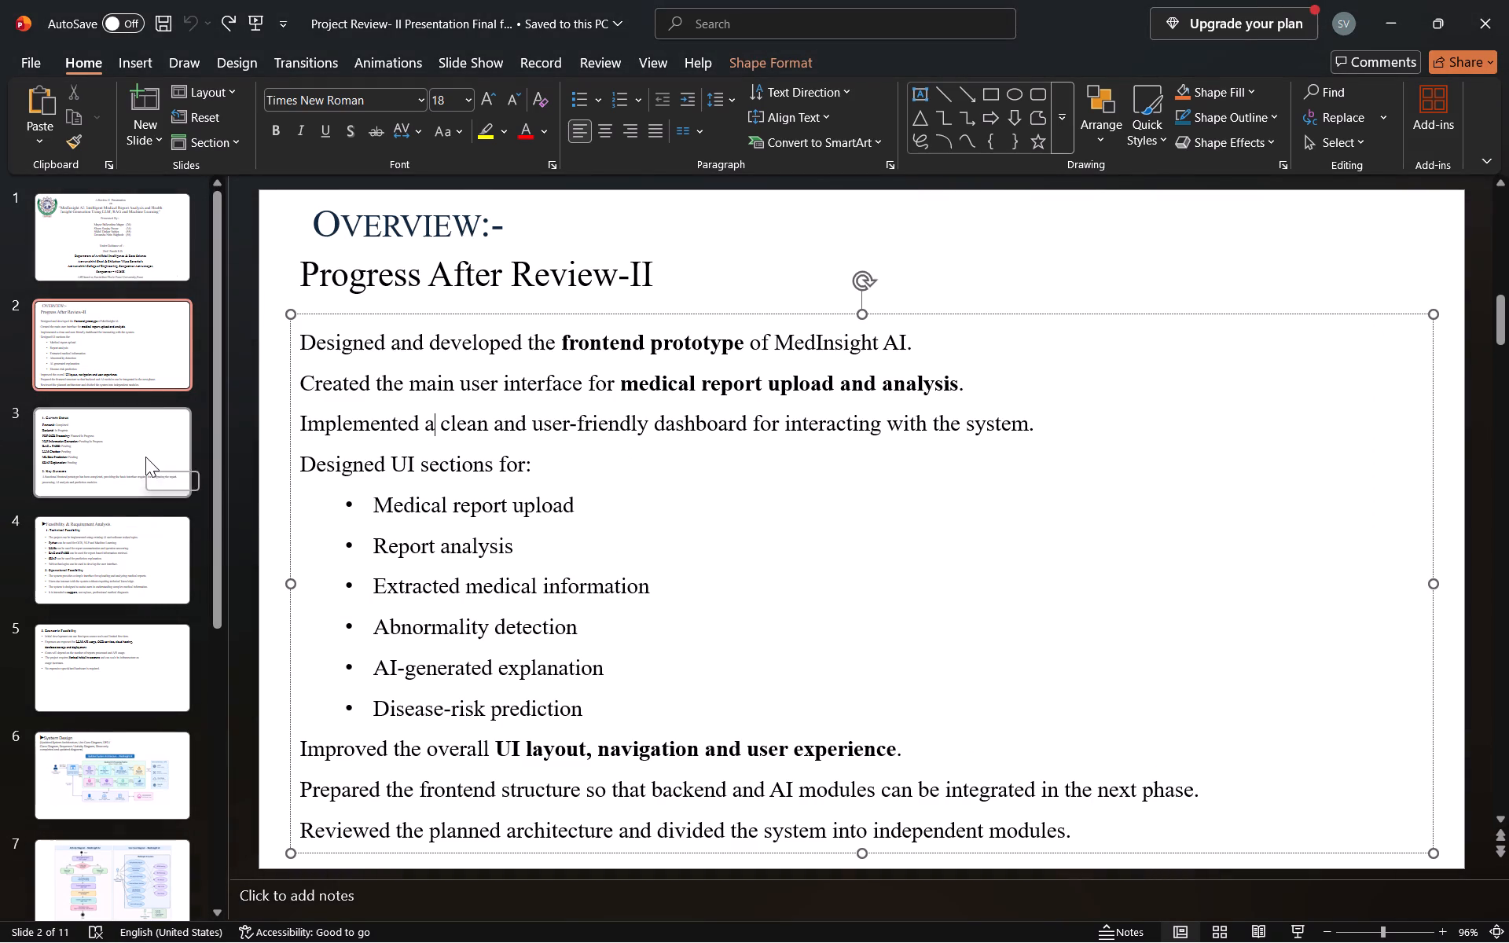
left_click(145, 457)
left_click(137, 557)
left_click(145, 648)
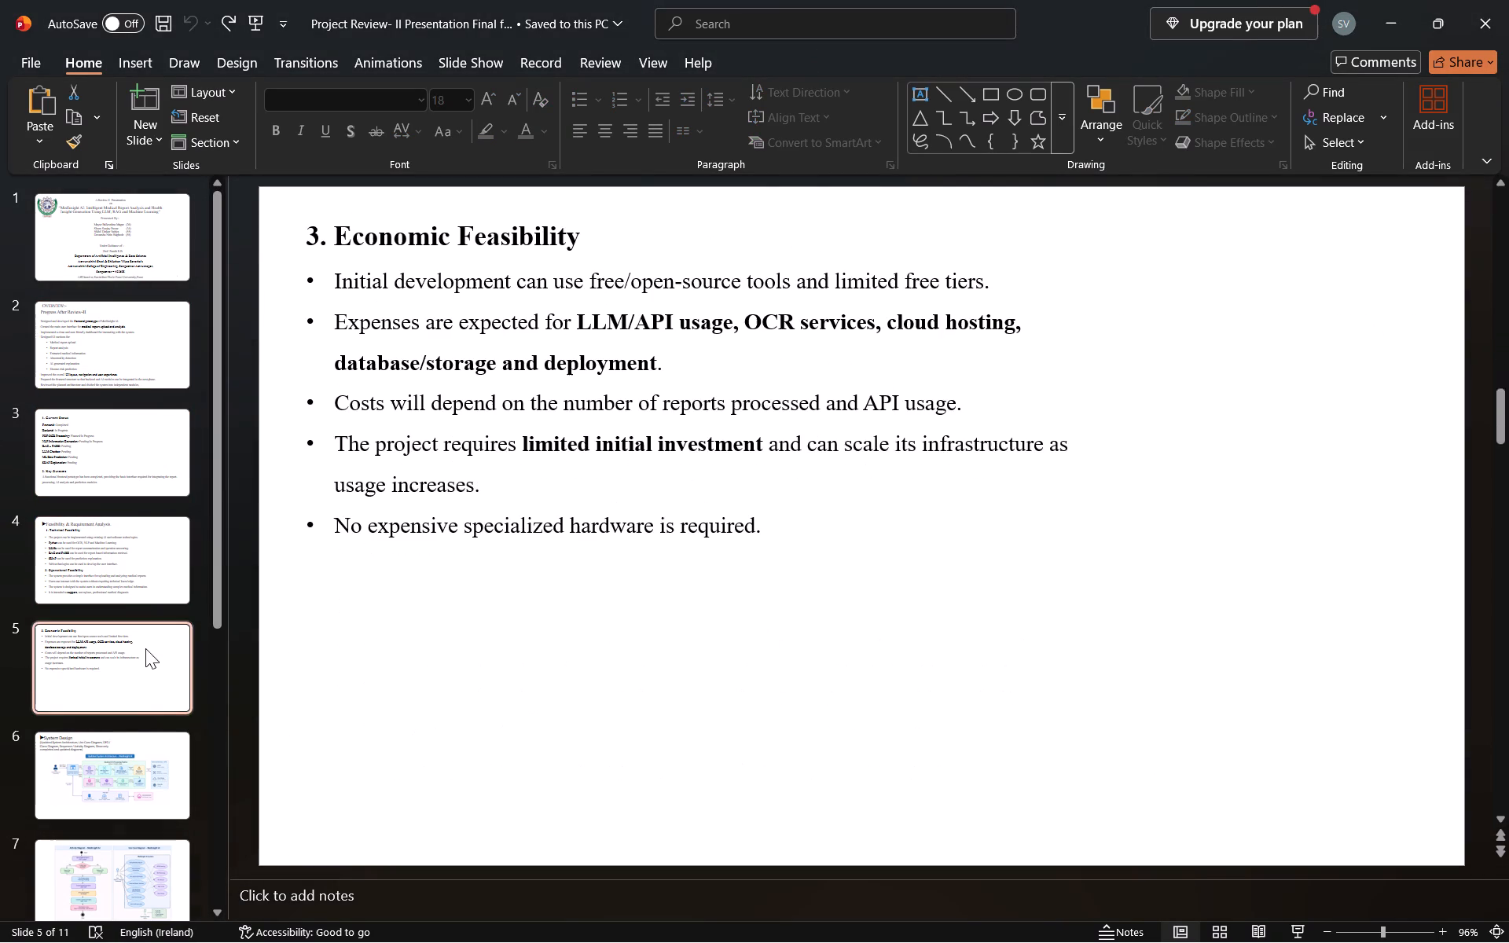
left_click(141, 730)
left_click(134, 758)
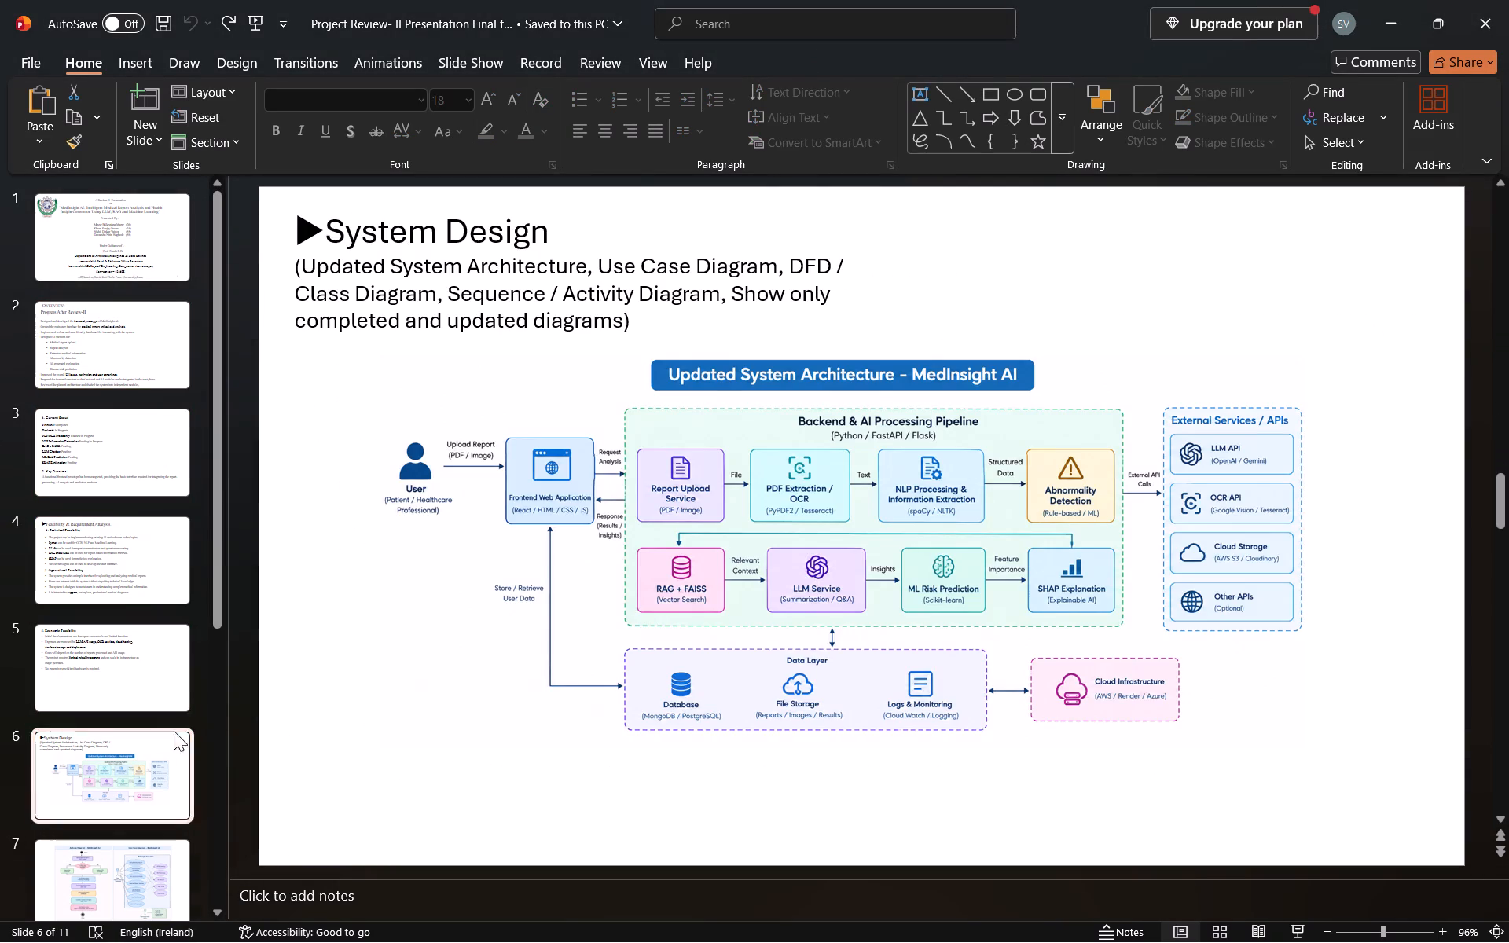
left_click(53, 874)
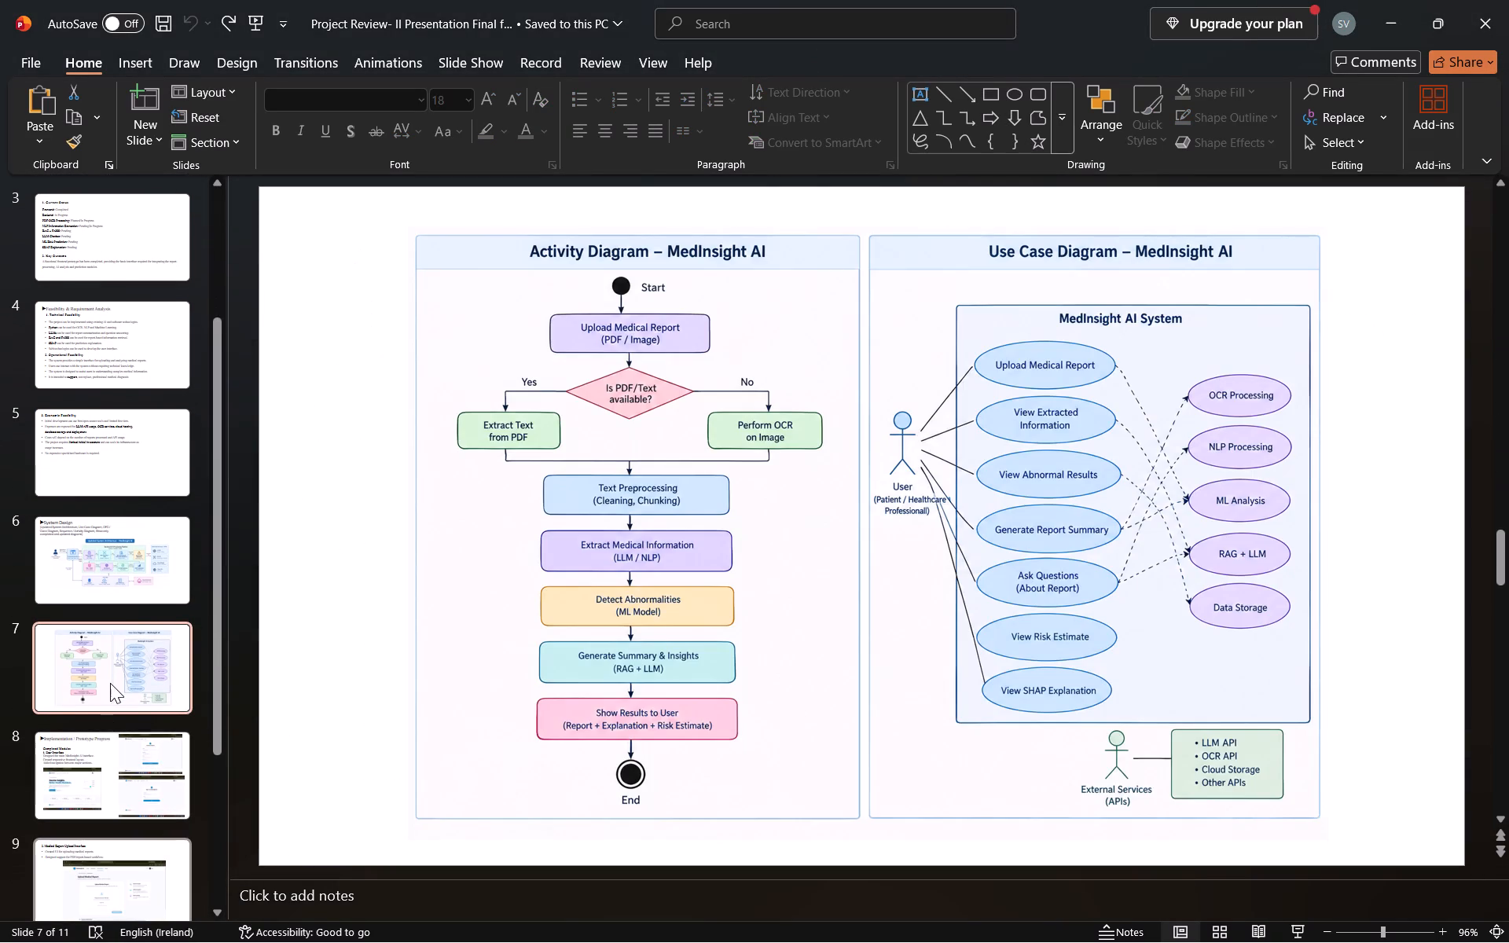
left_click(67, 793)
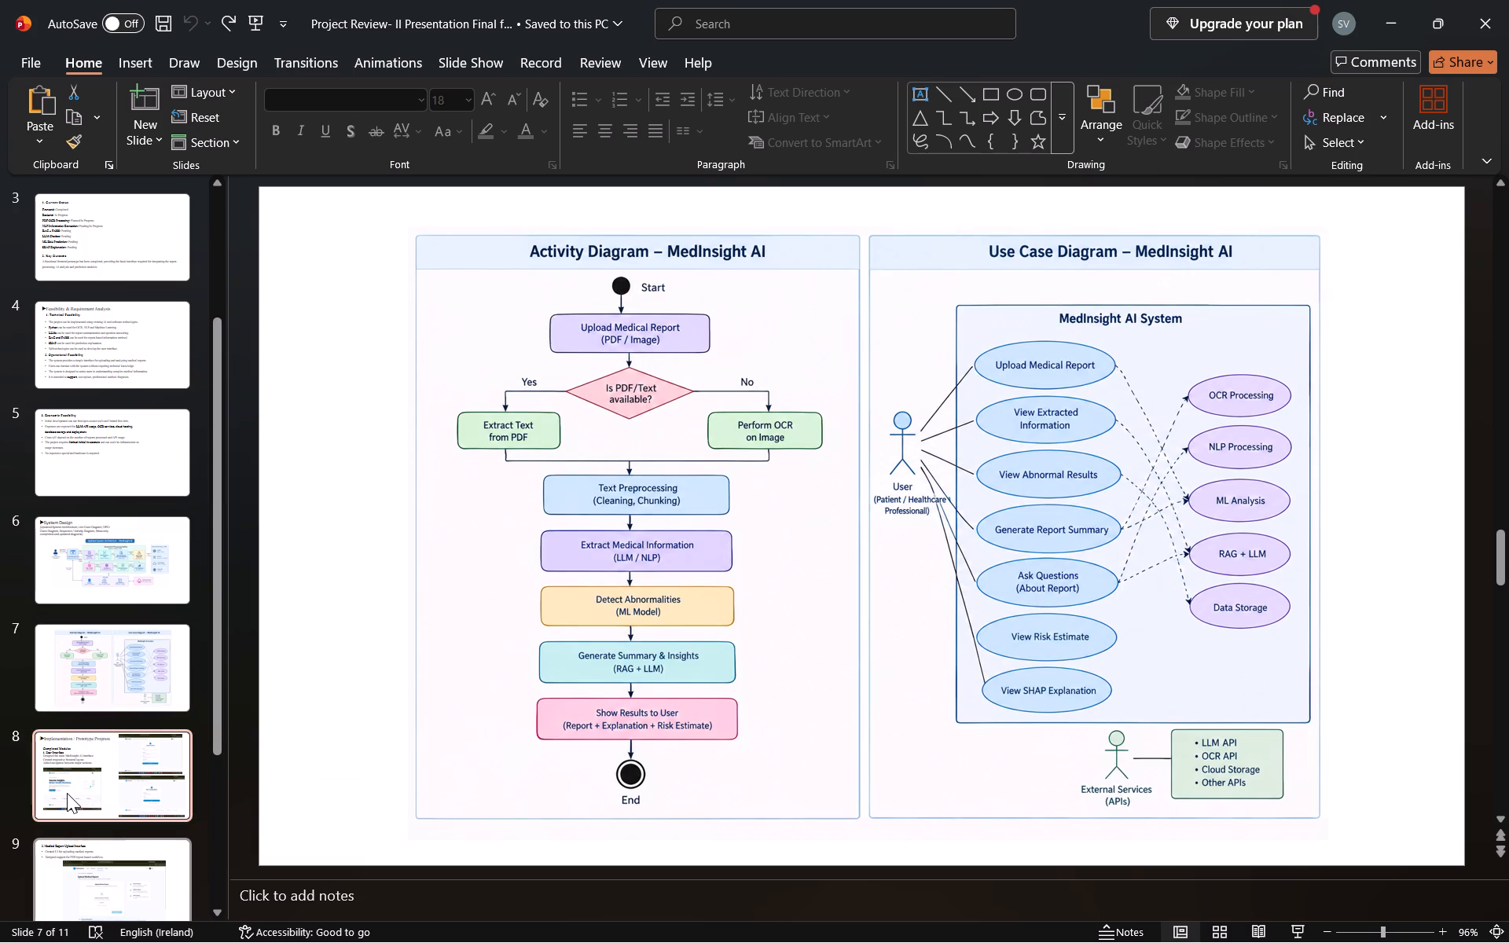
left_click(89, 869)
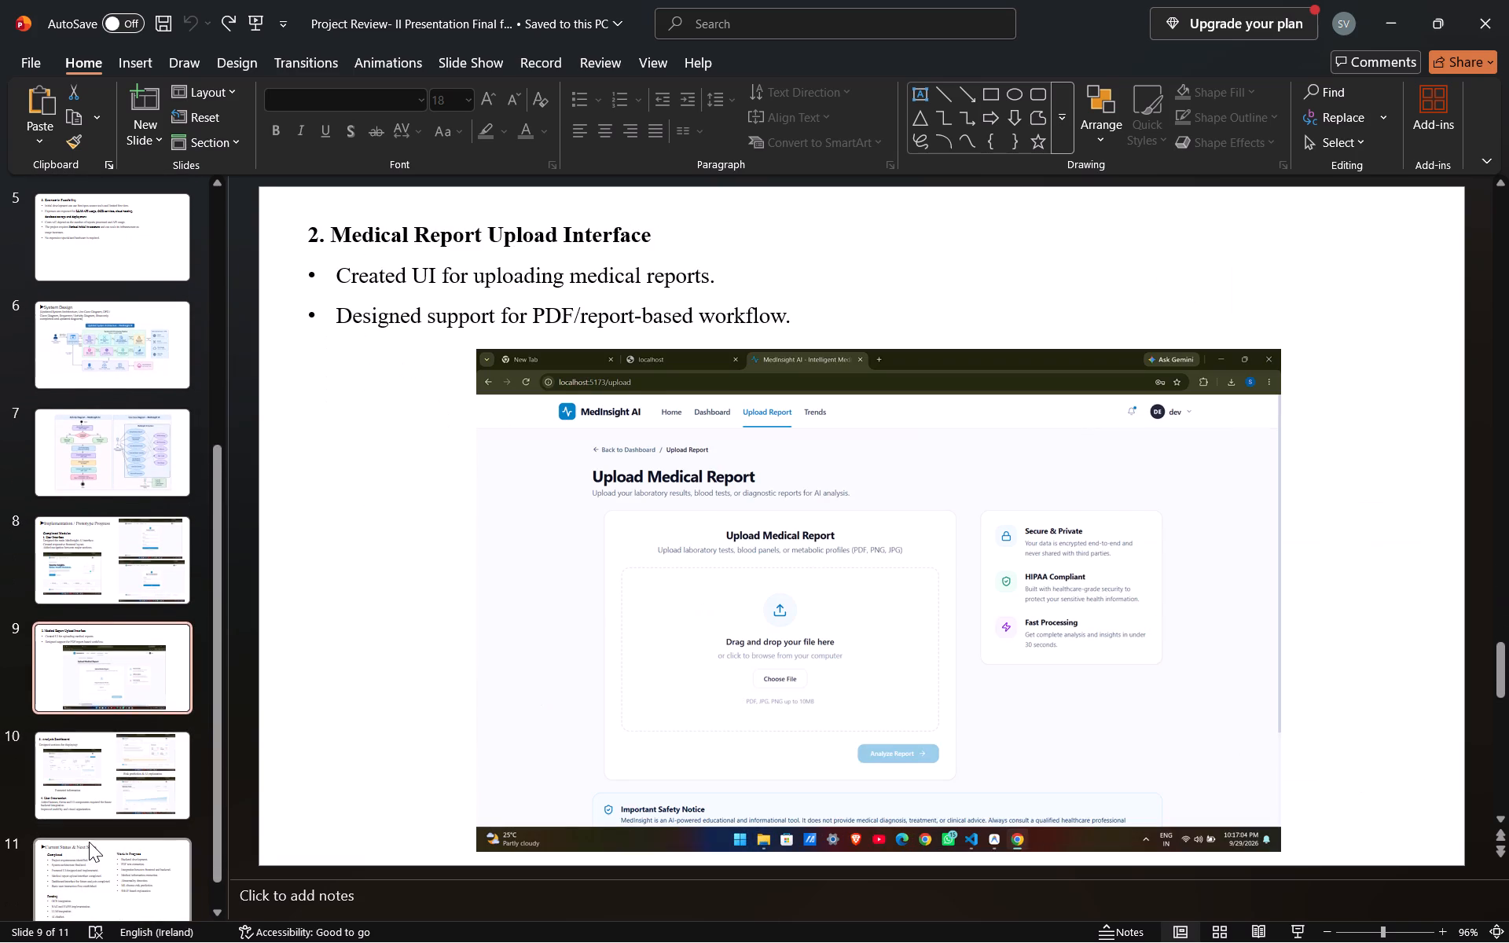
left_click(89, 842)
left_click(109, 438)
left_click(94, 310)
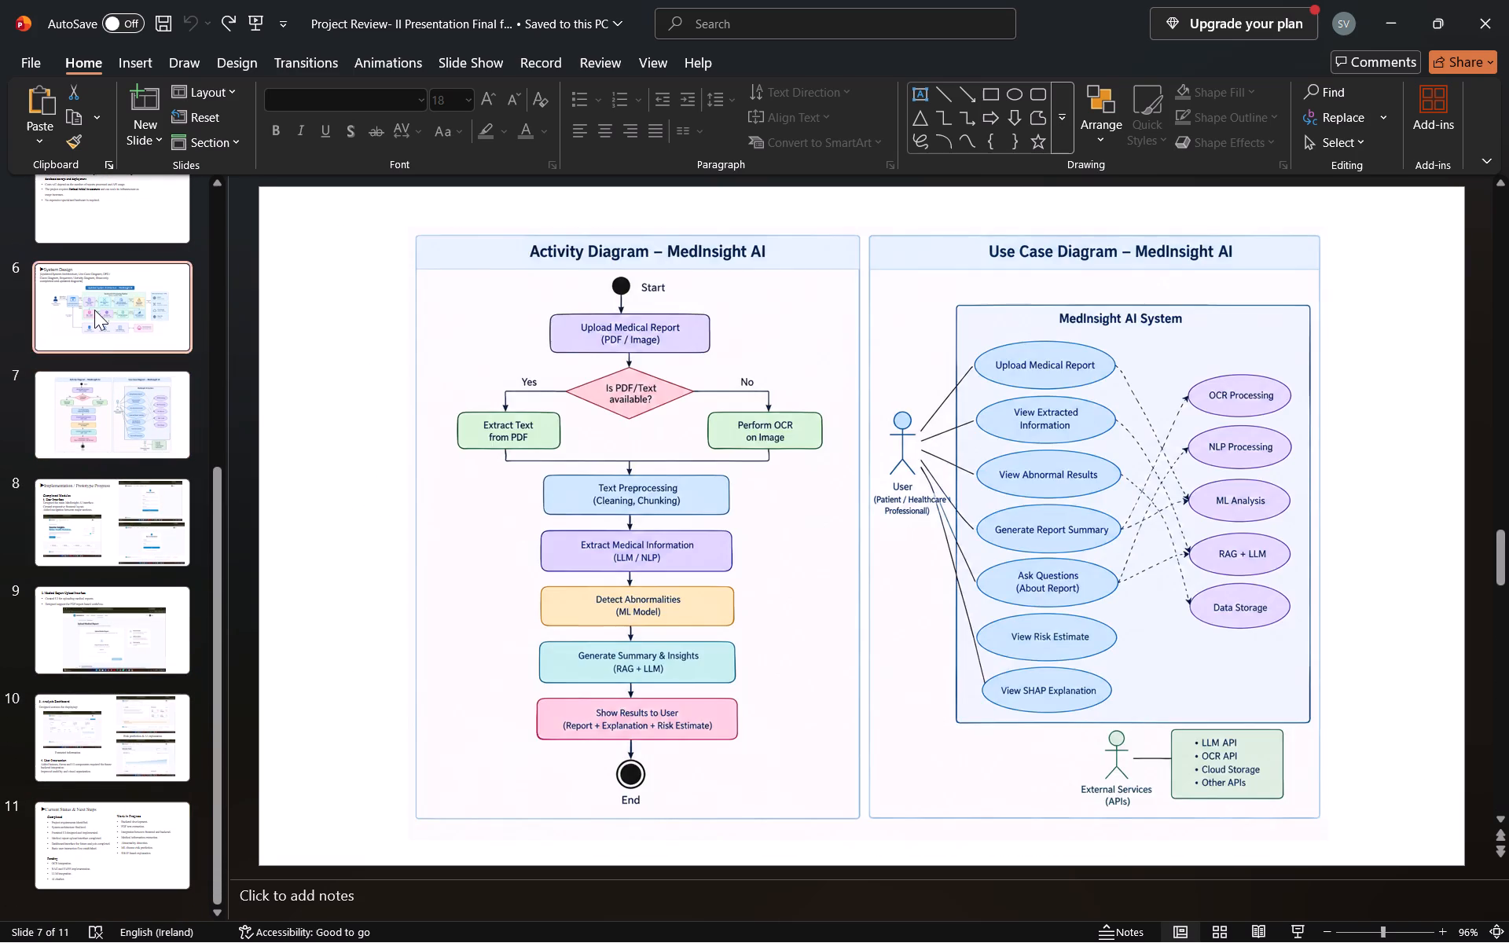
scroll(153, 407, "up", 1)
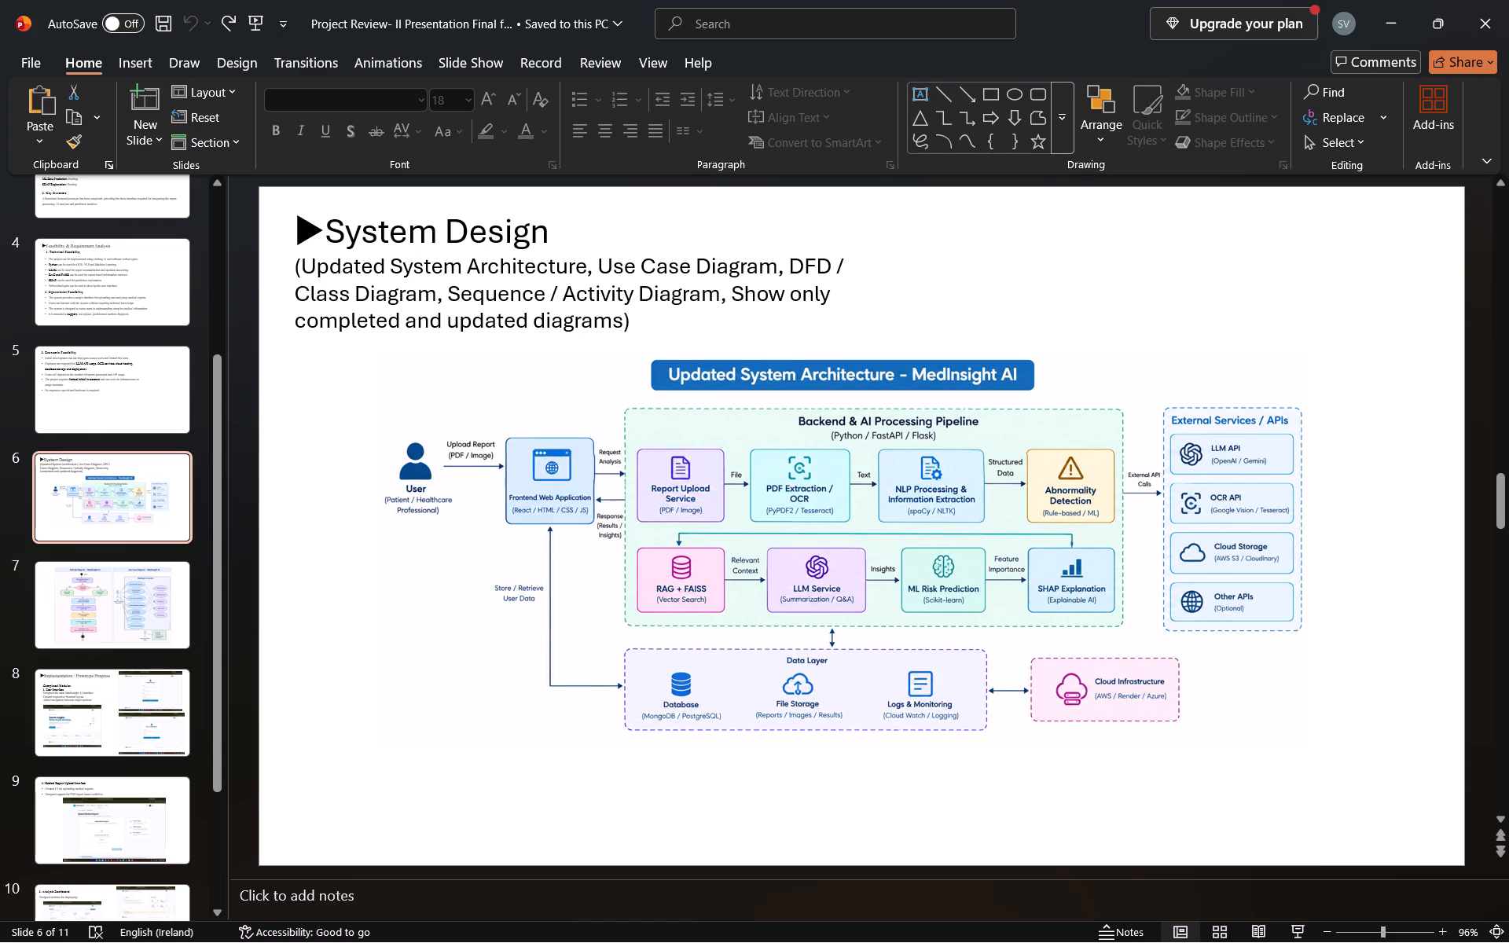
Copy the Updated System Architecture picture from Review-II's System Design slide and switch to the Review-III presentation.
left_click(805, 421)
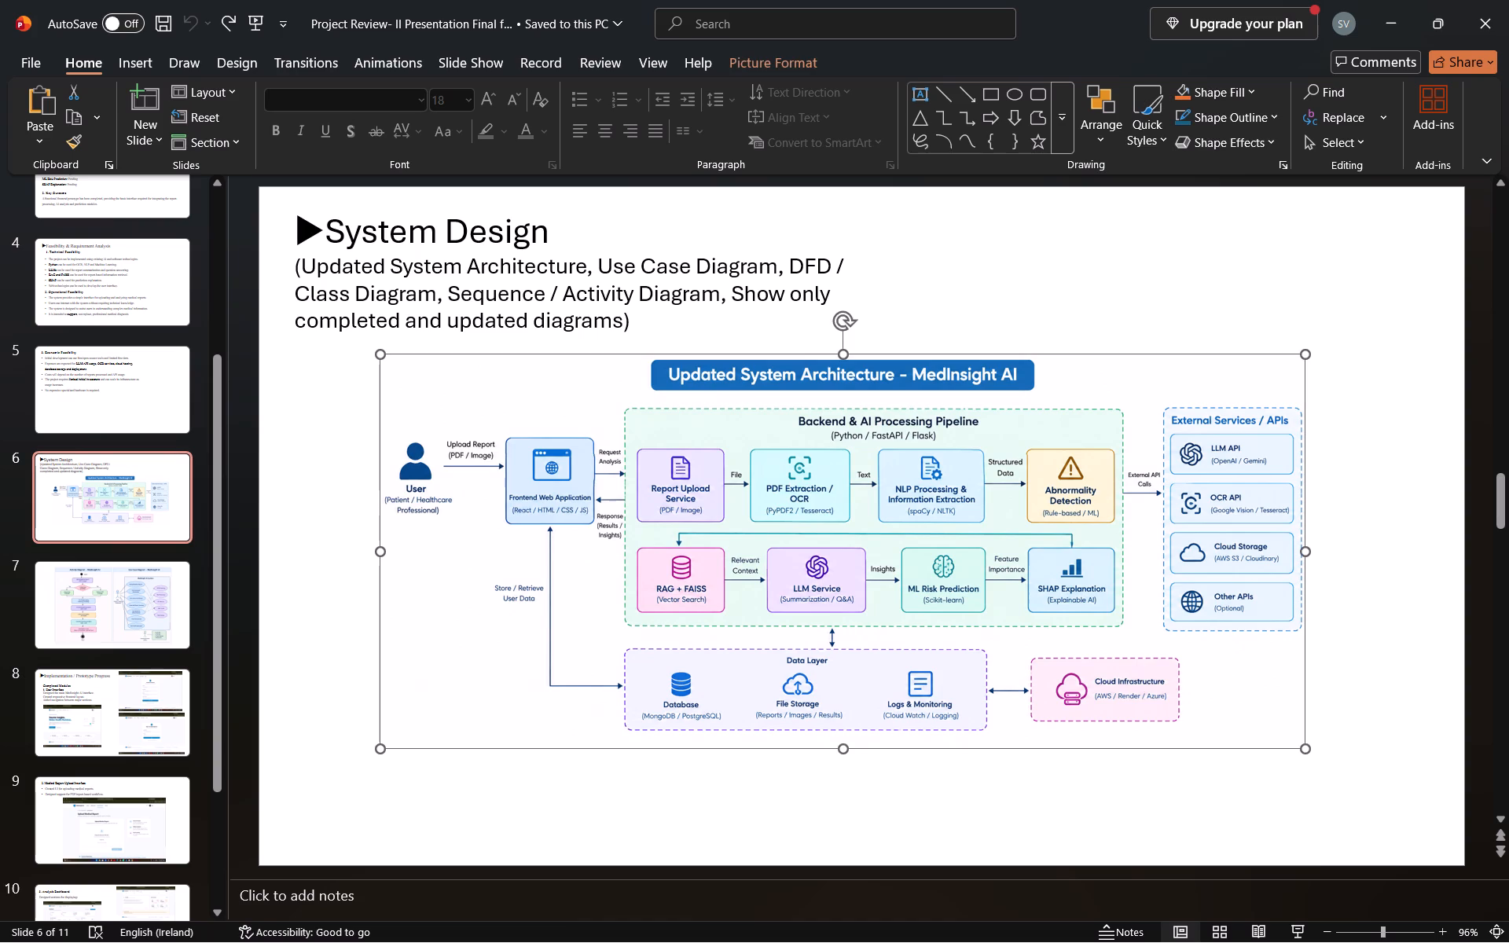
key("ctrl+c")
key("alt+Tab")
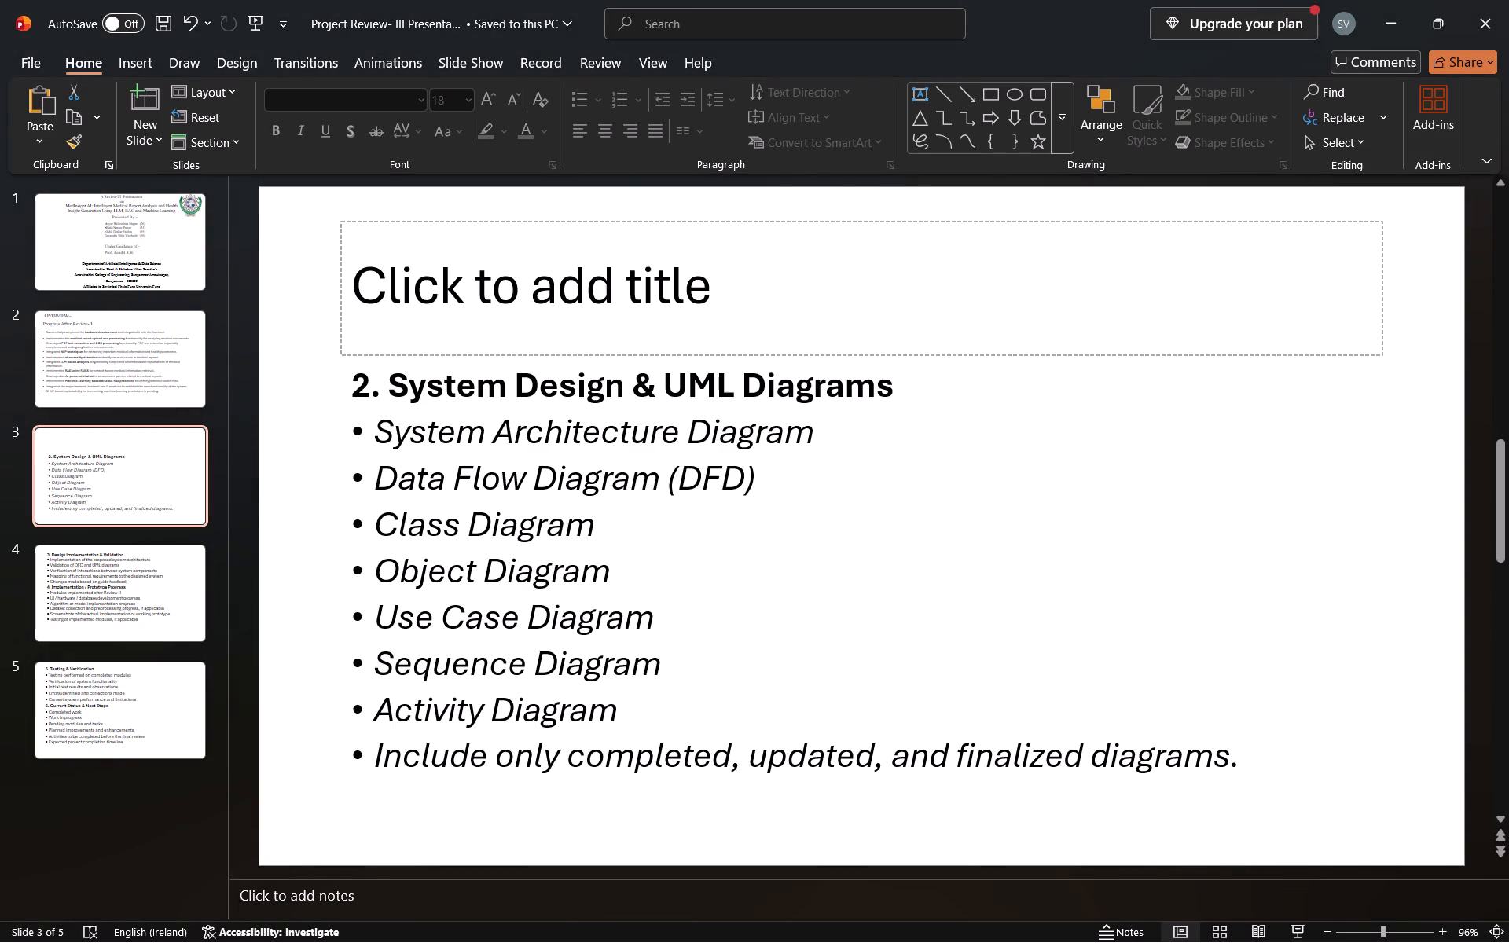
Select the whole "System Architecture Diagram" bullet on Review-III's System Design & UML Diagrams slide.
left_click_drag(826, 431, 733, 445)
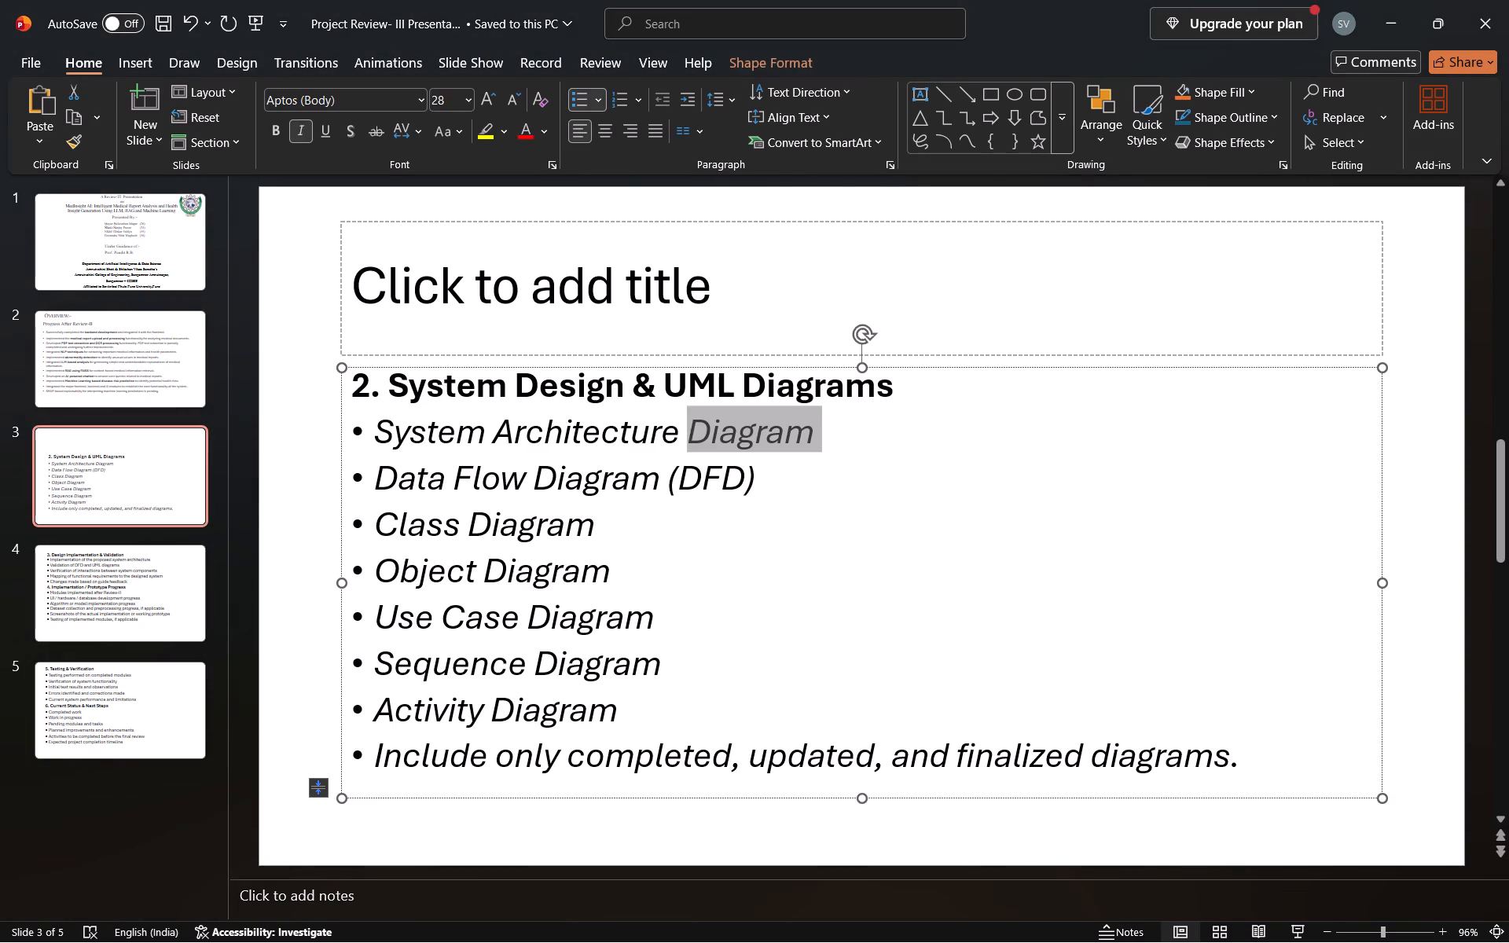
left_click_drag(733, 445, 382, 440)
key("alt+Tab")
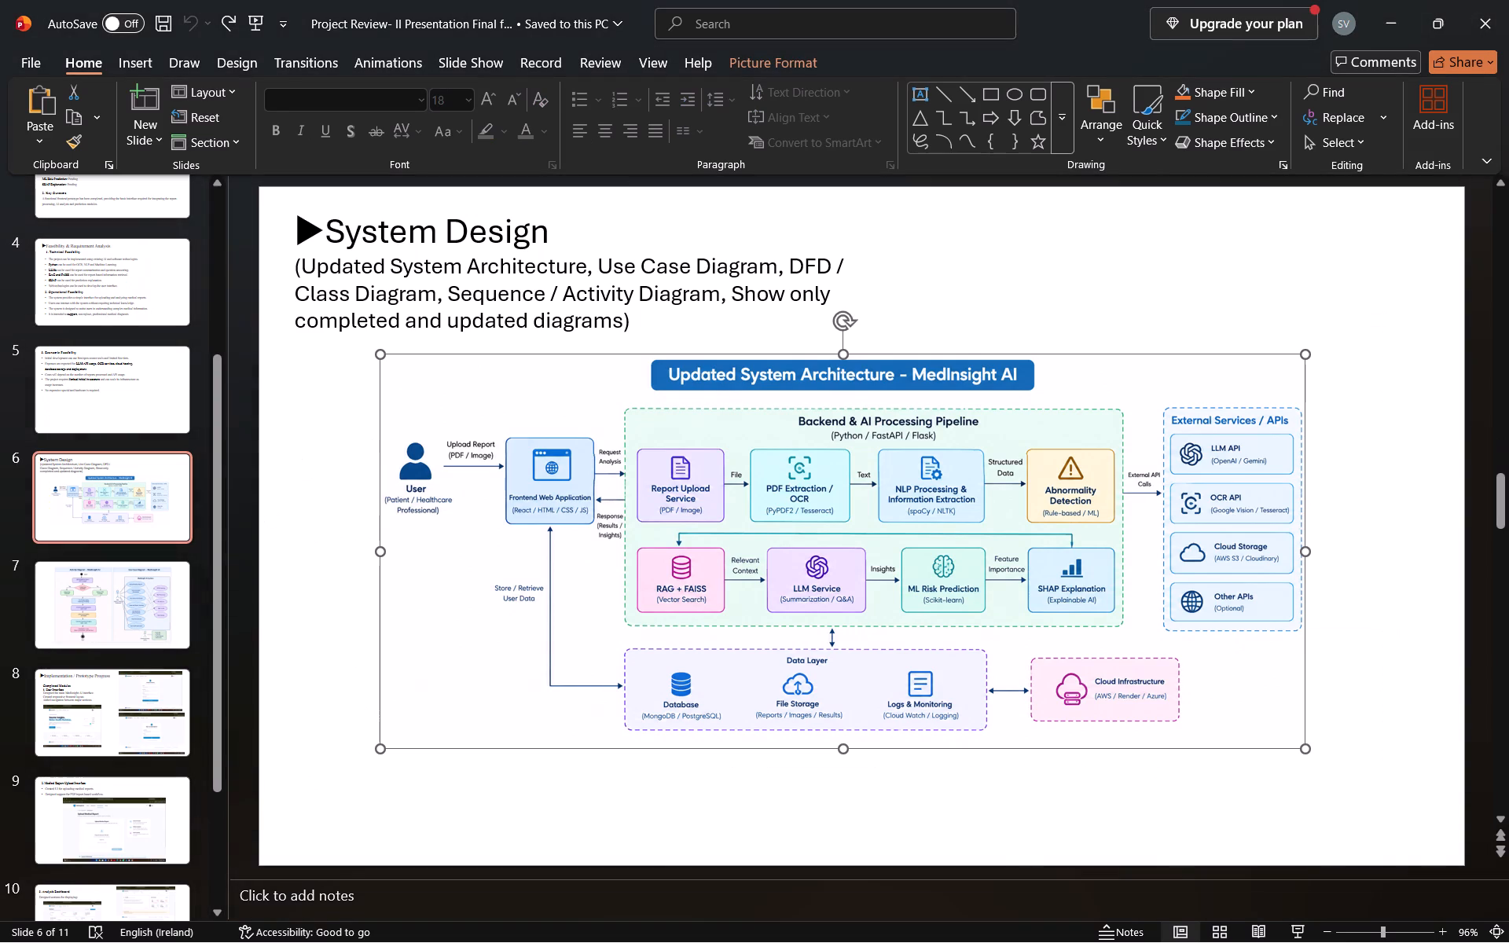
key("alt+Tab")
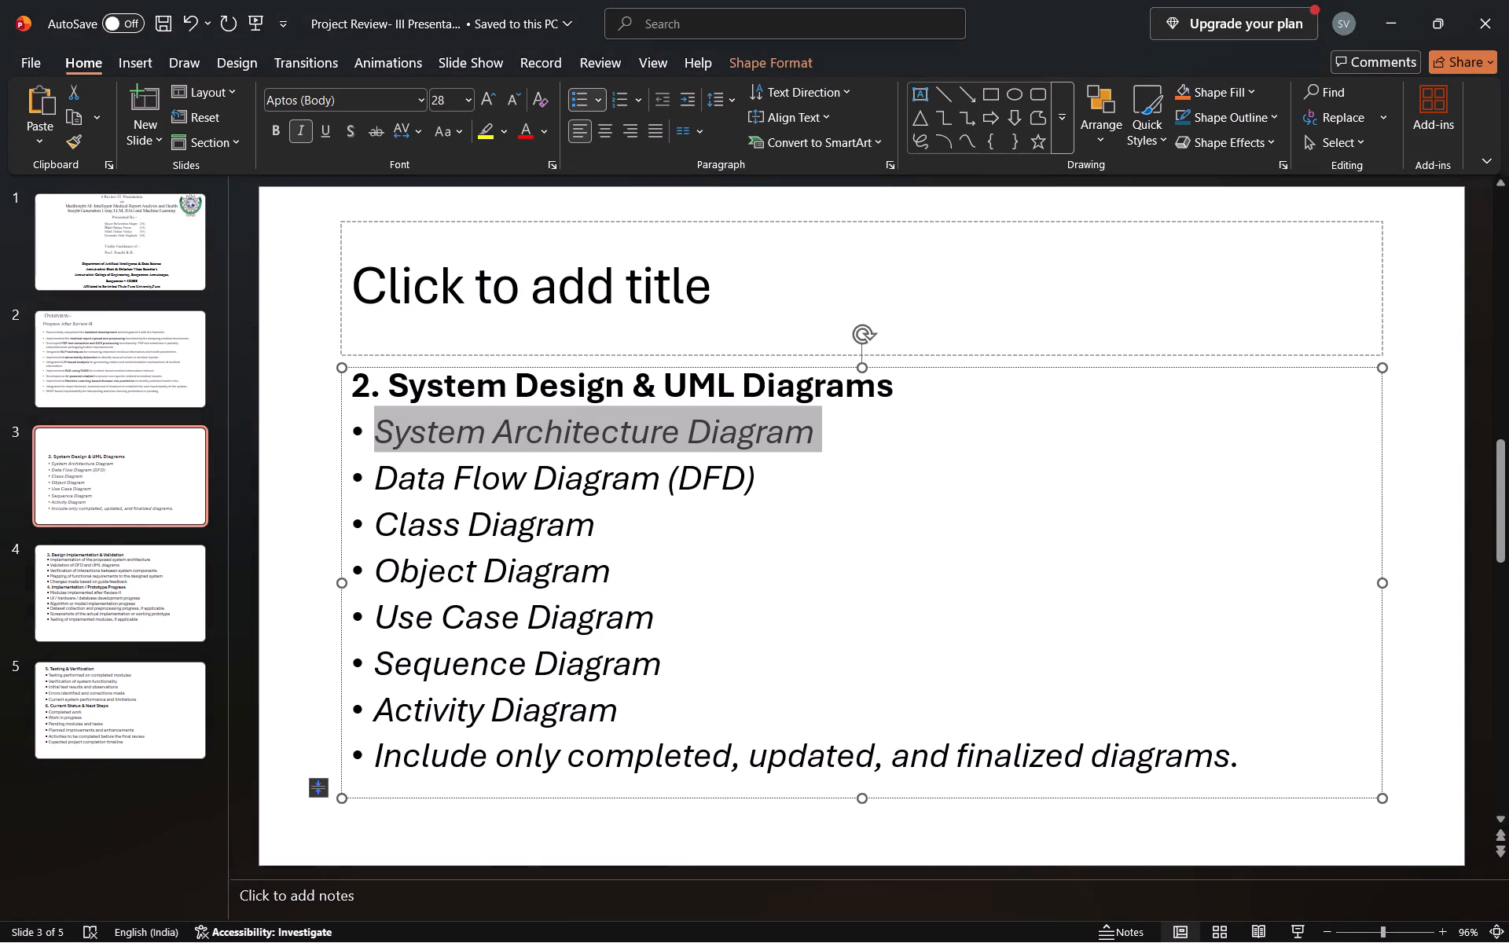
Return to Review-II's System Design slide, copy the Updated System Architecture picture again and switch back to Review-III.
key("alt+Tab")
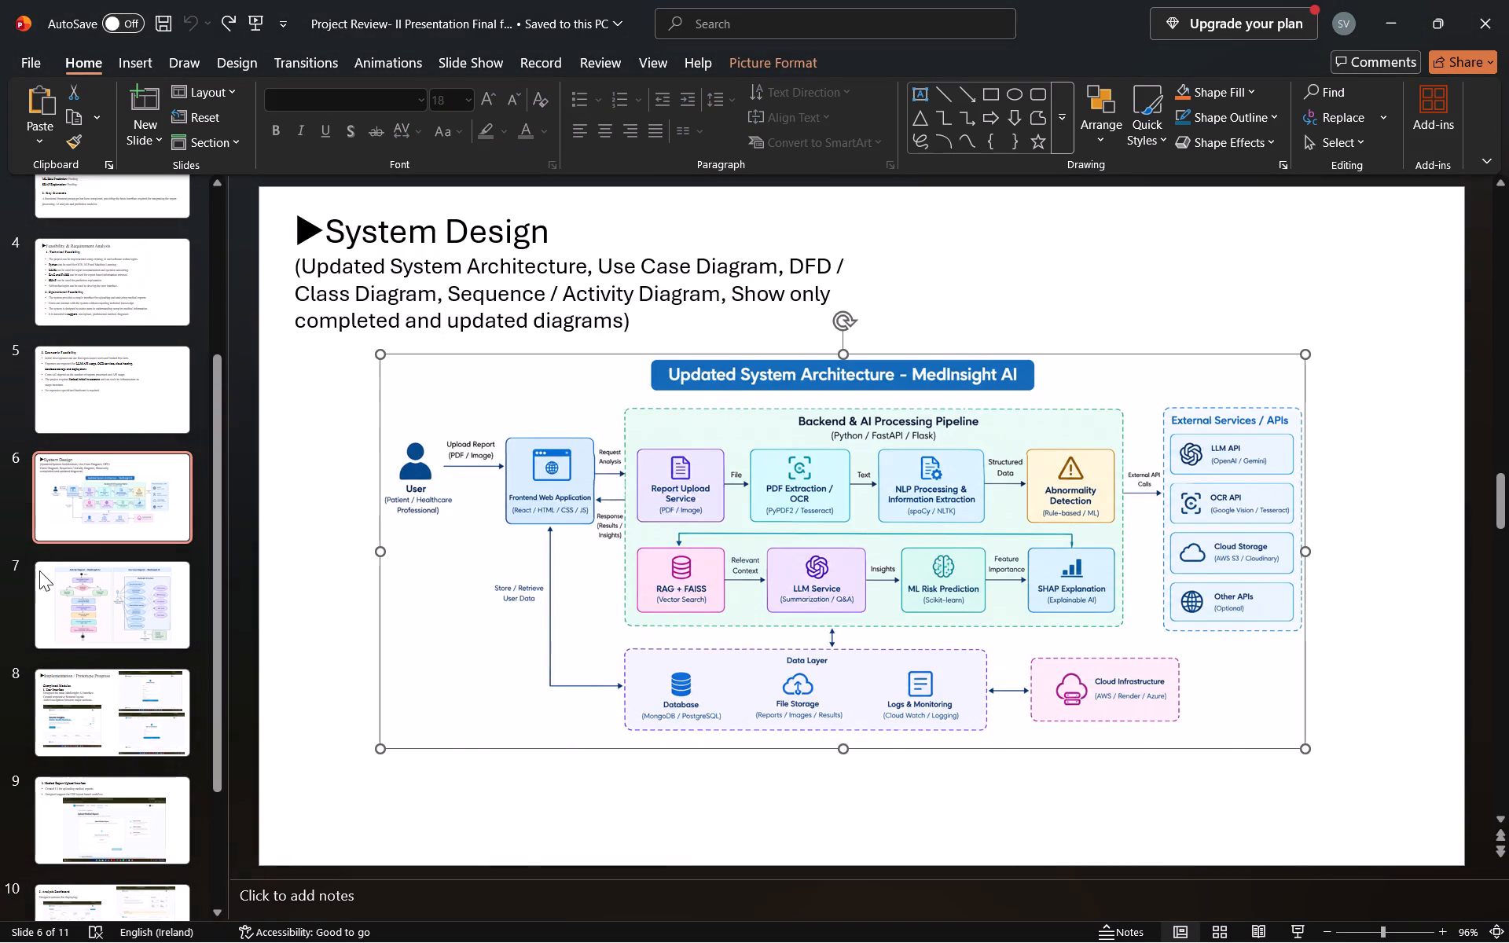
left_click(48, 593)
left_click(108, 527)
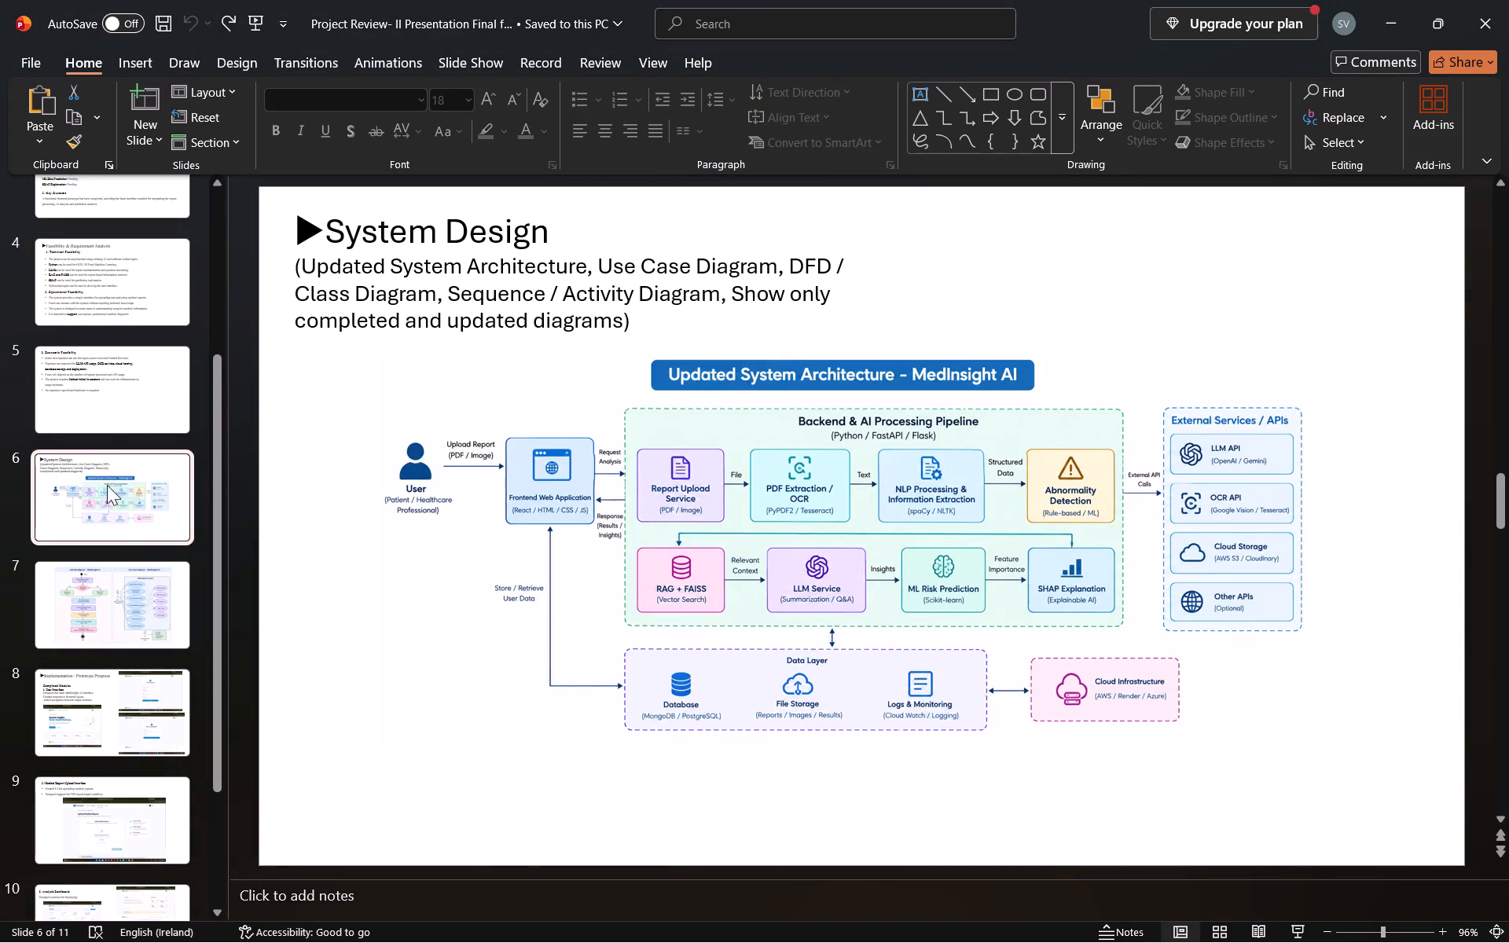
left_click(110, 433)
left_click(106, 490)
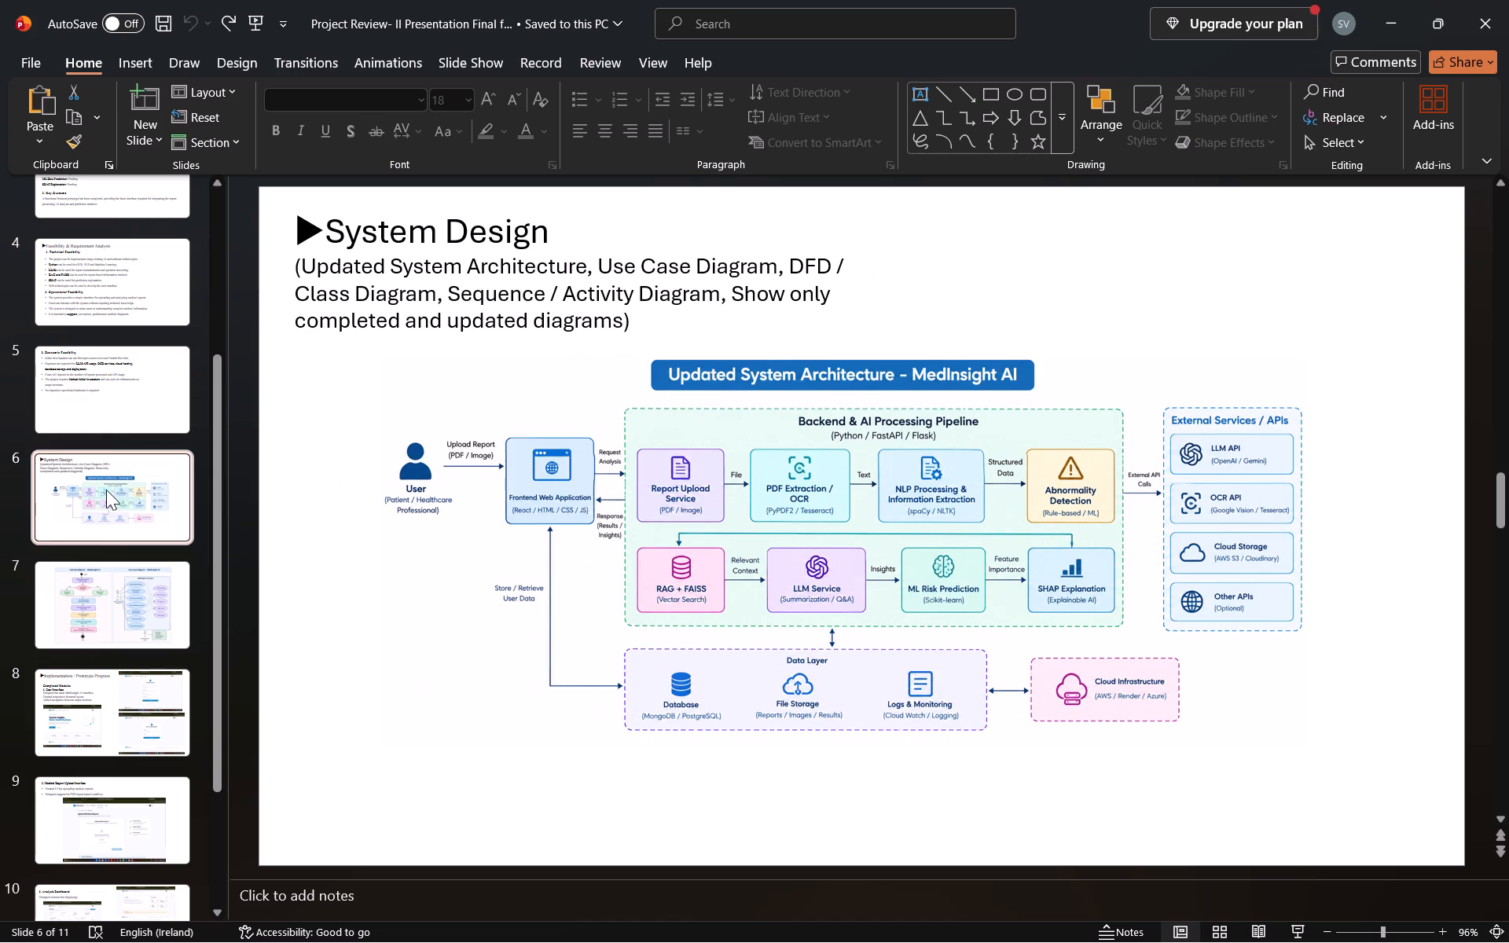
left_click(303, 231)
left_click(328, 236)
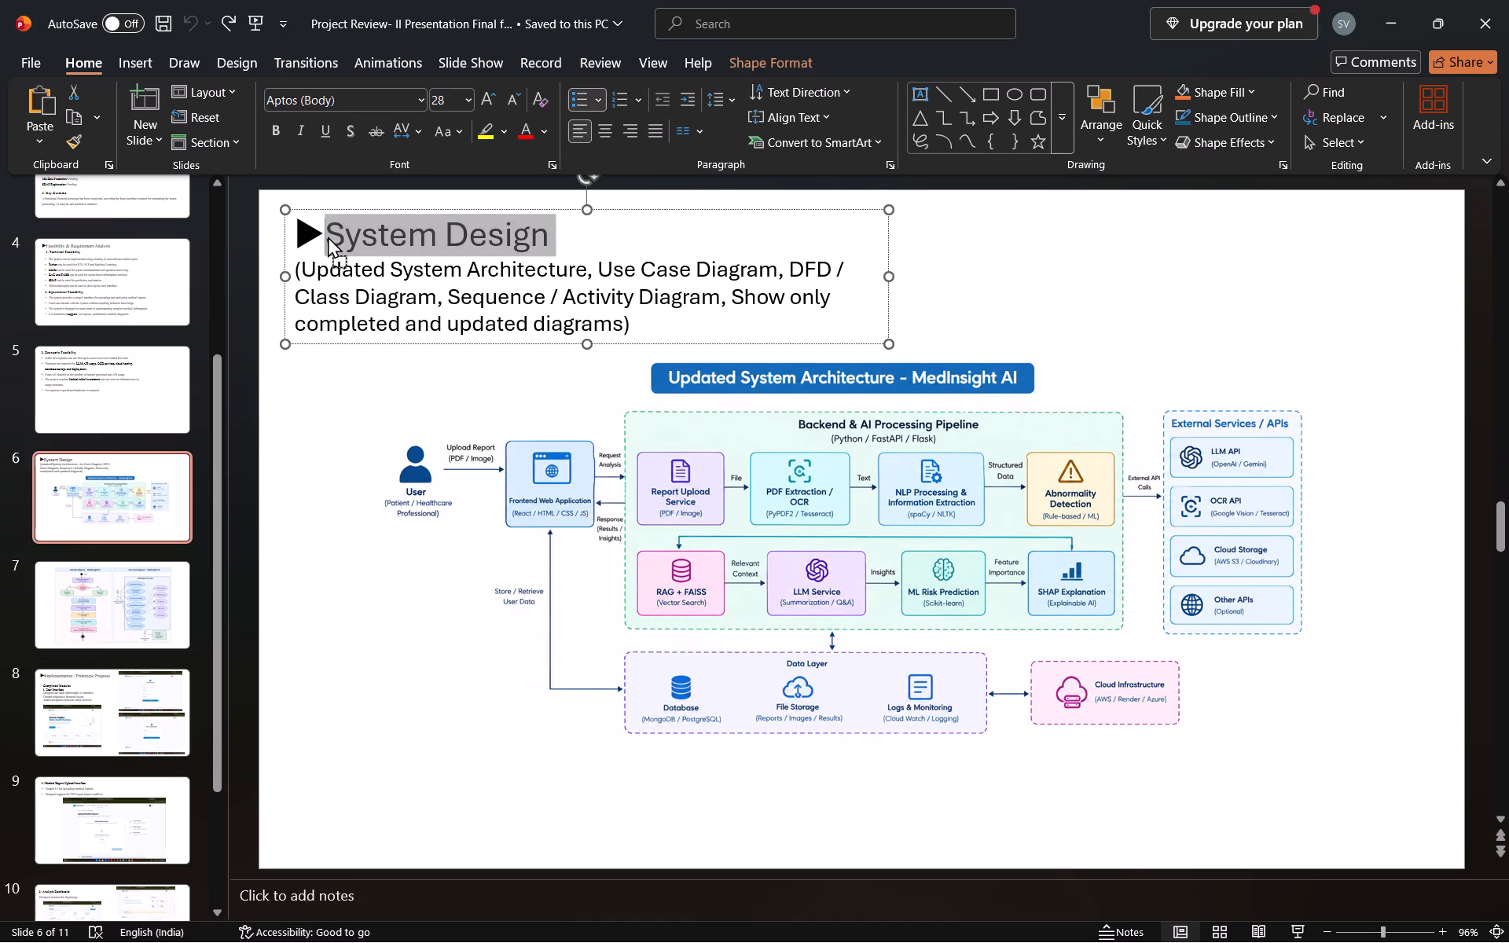
left_click_drag(328, 236, 893, 629)
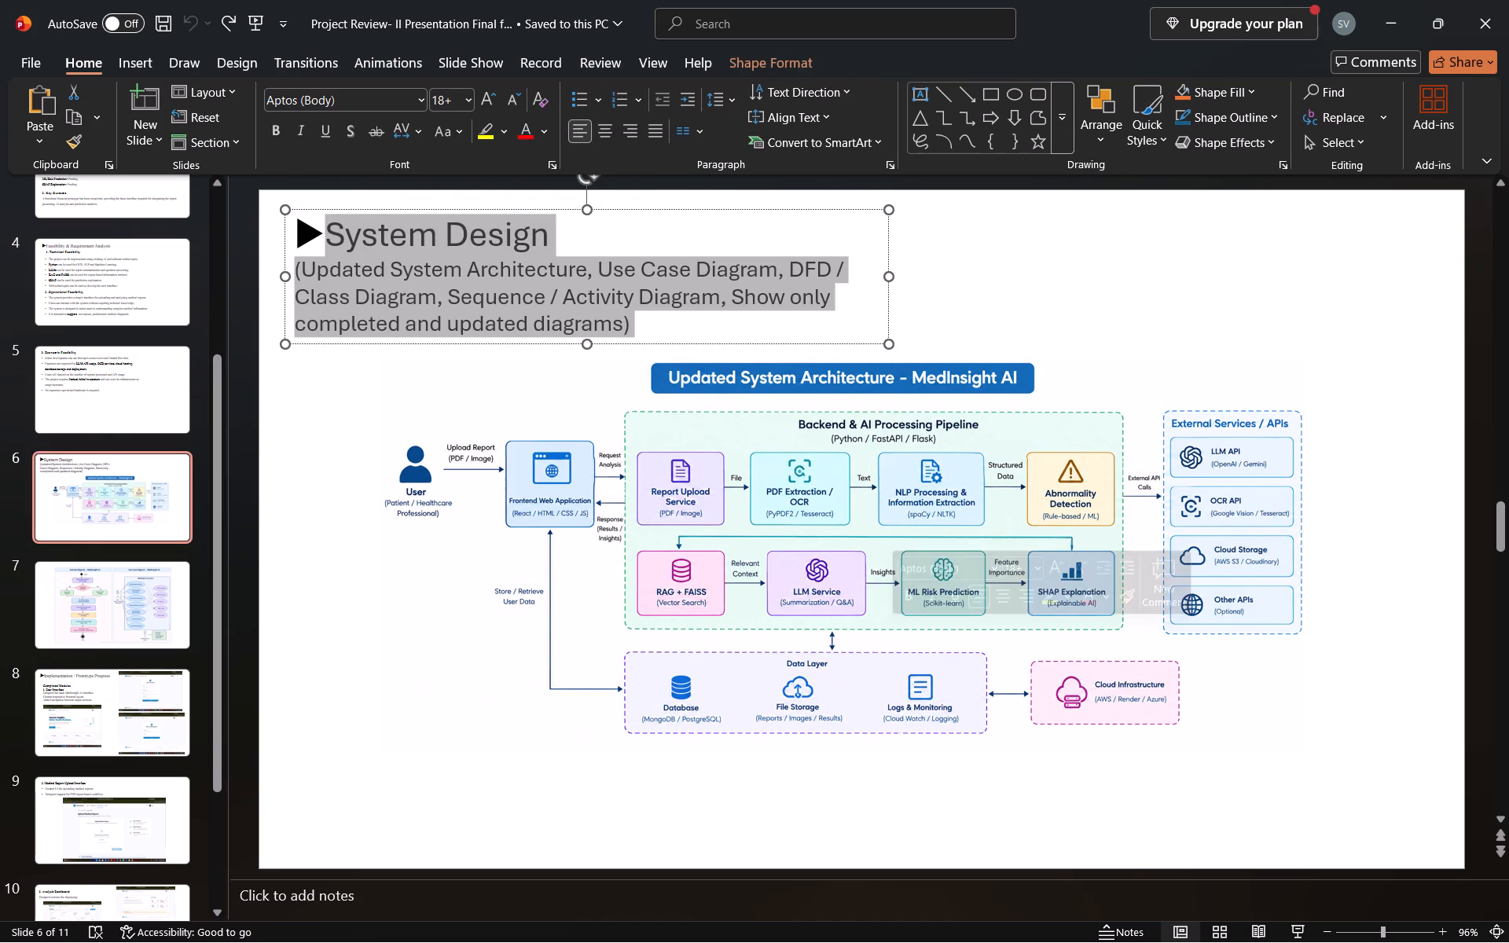
left_click(698, 571)
key("ctrl+c")
key("alt+Tab")
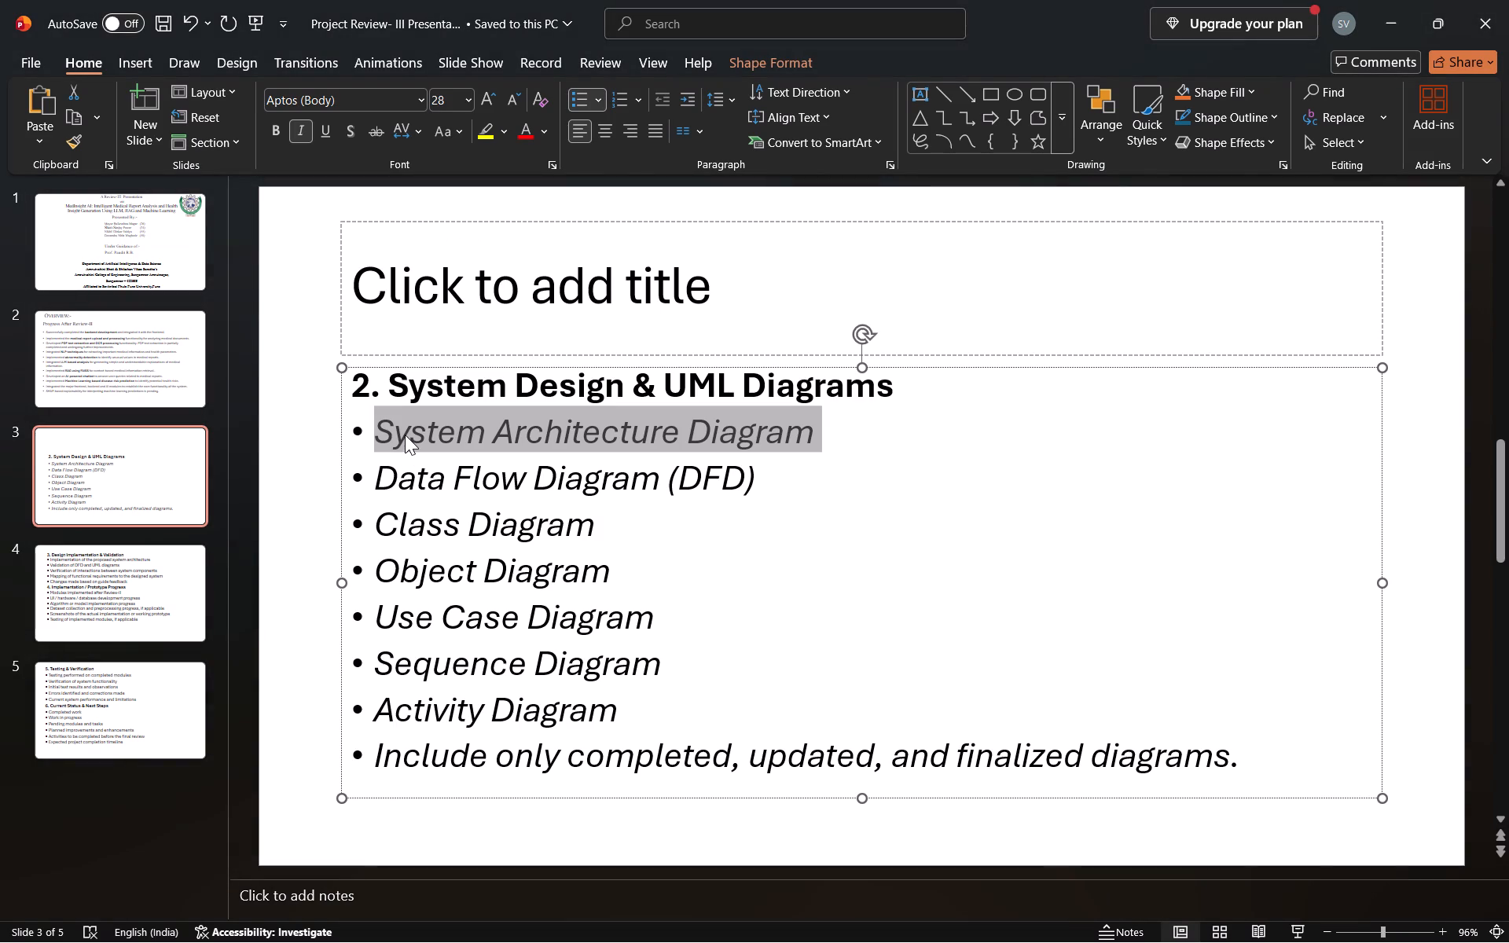
Delete the selected "System Architecture Diagram" bullet from the System Design & UML Diagrams slide.
key("BackSpace")
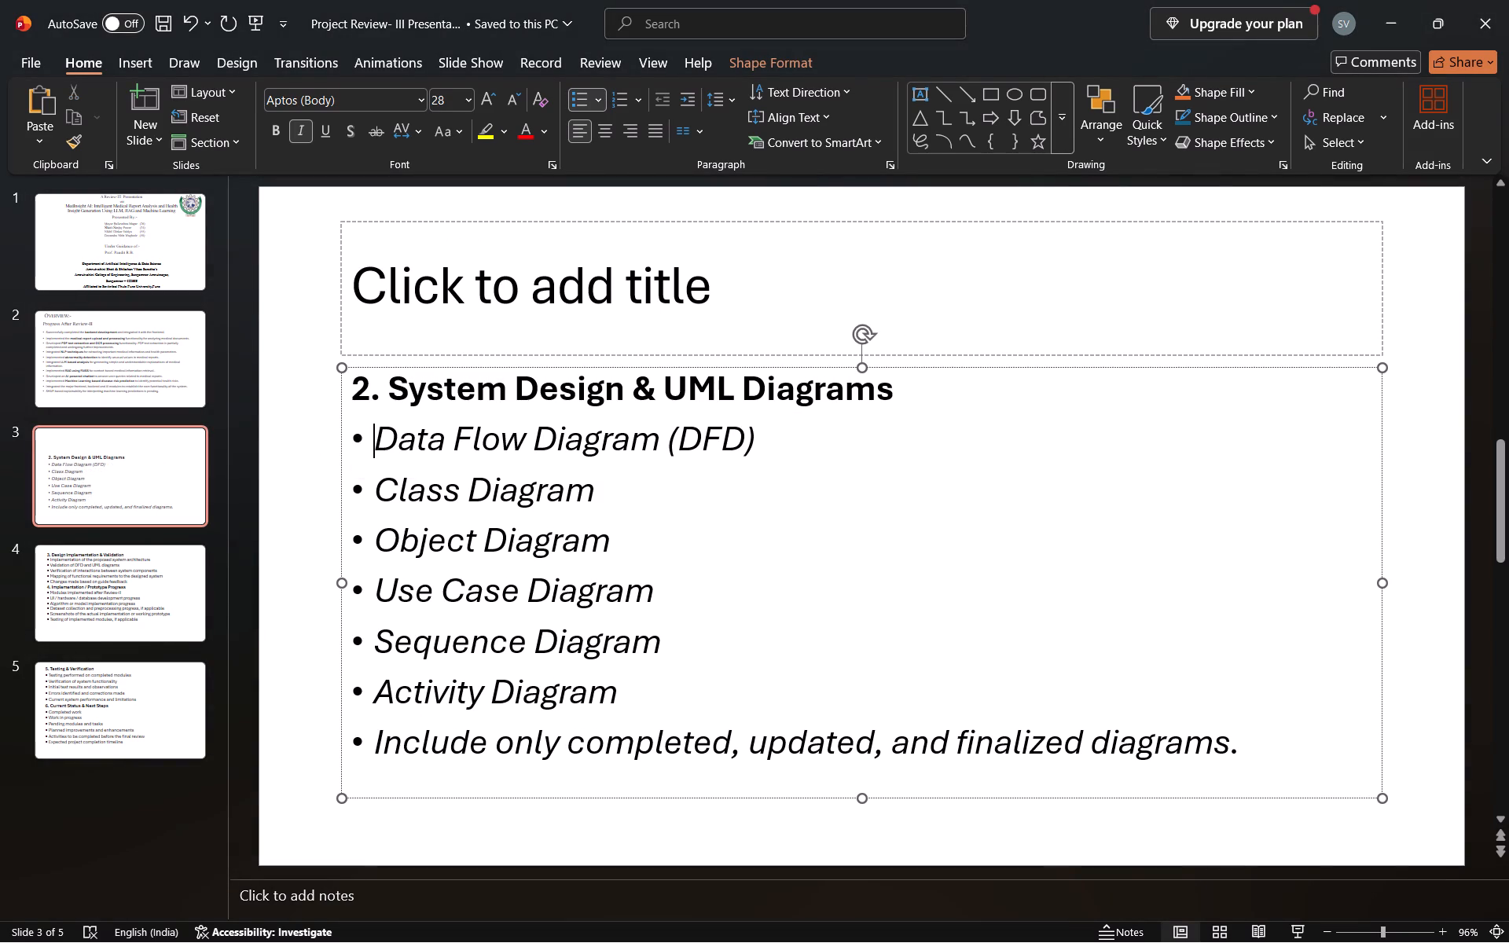
Add a blank slide at the end of Review-III and move it to position 4, after System Design & UML Diagrams.
right_click_drag(152, 915, 126, 878)
left_click(198, 853)
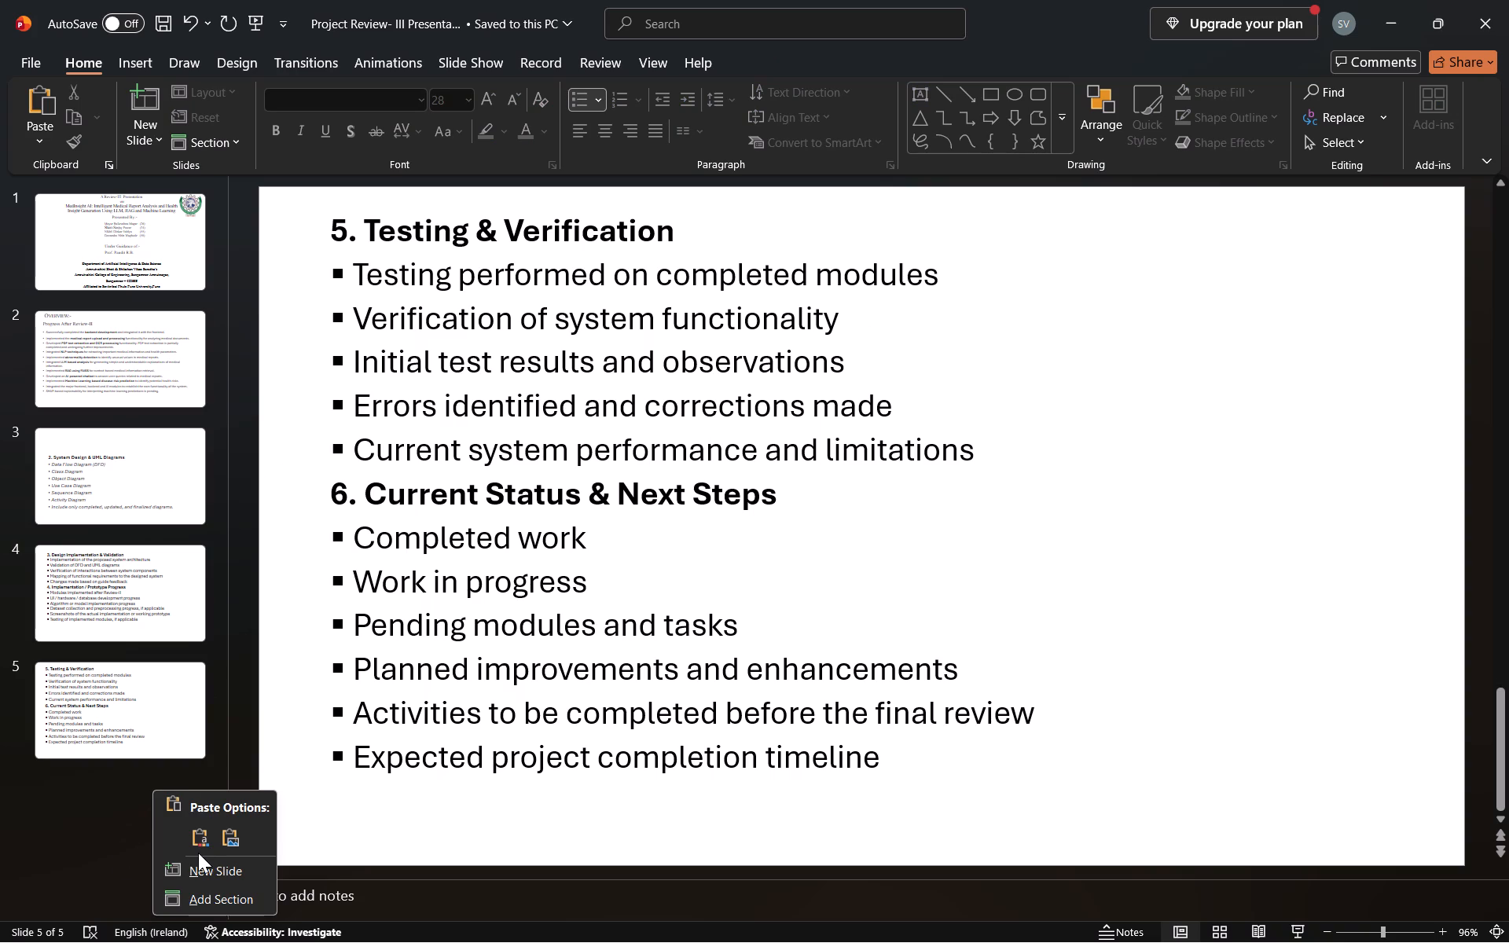
left_click(196, 870)
left_click_drag(118, 838, 98, 593)
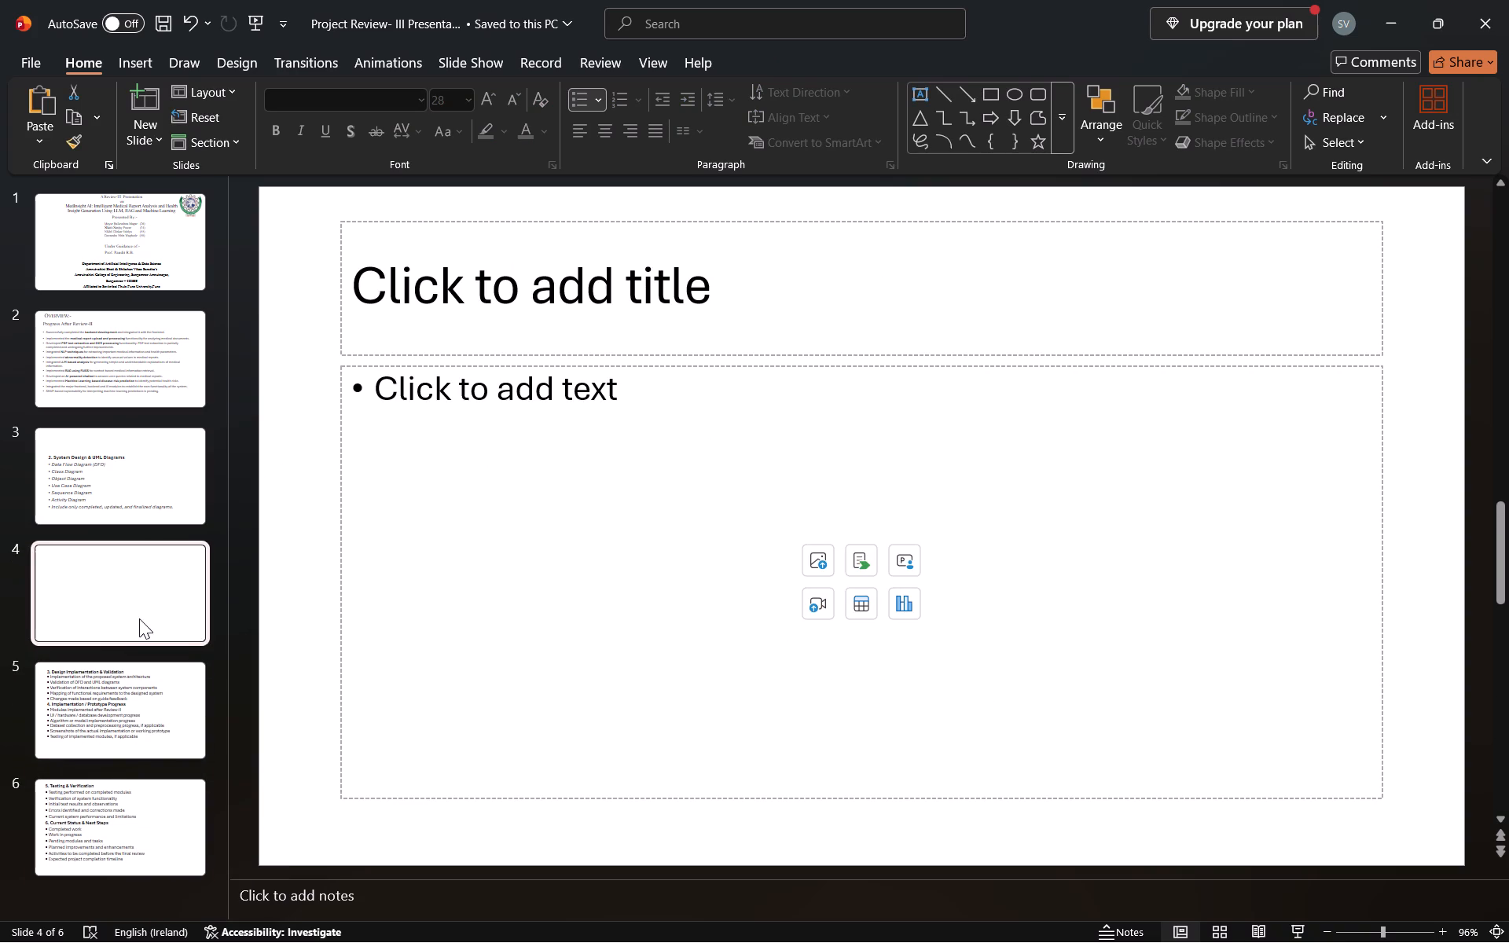
Insert a second blank slide directly after the blank slide 4.
right_click(163, 650)
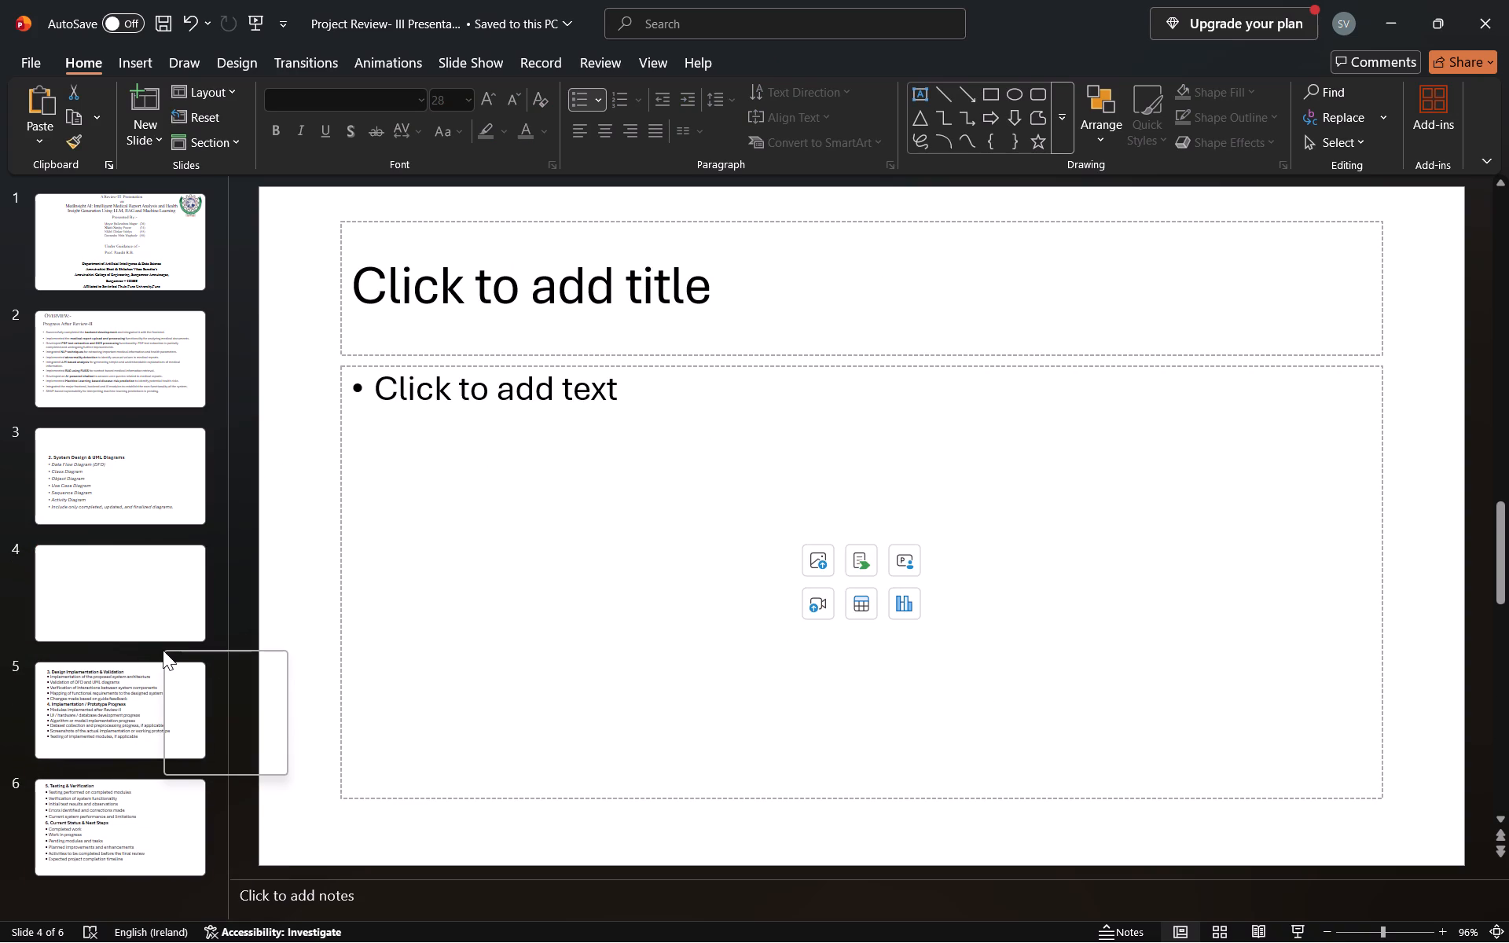
right_click(129, 591)
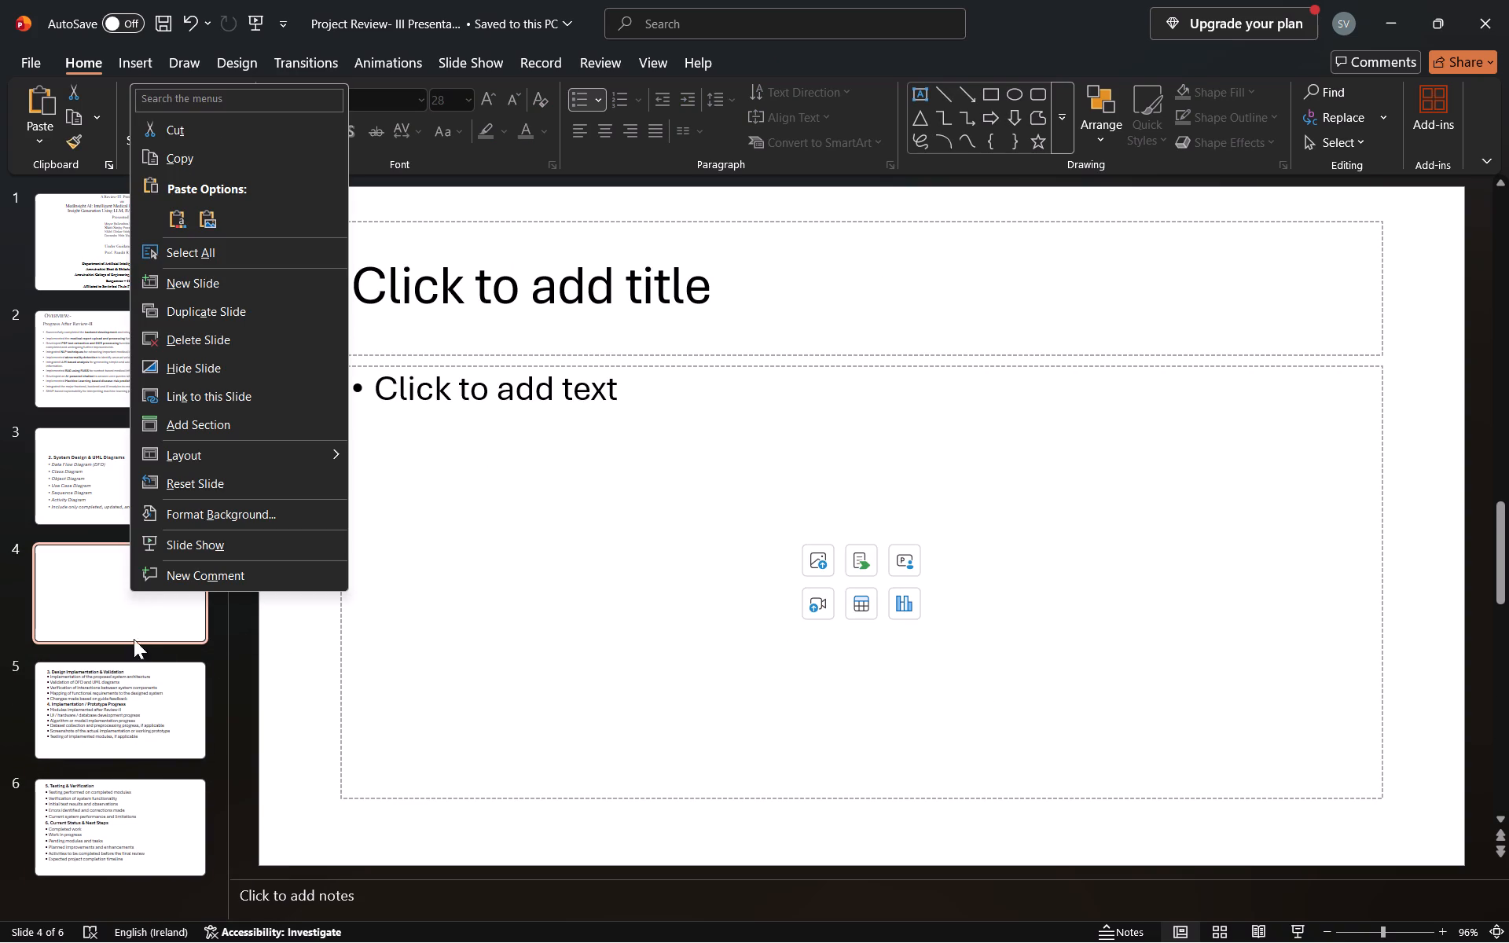
right_click(135, 654)
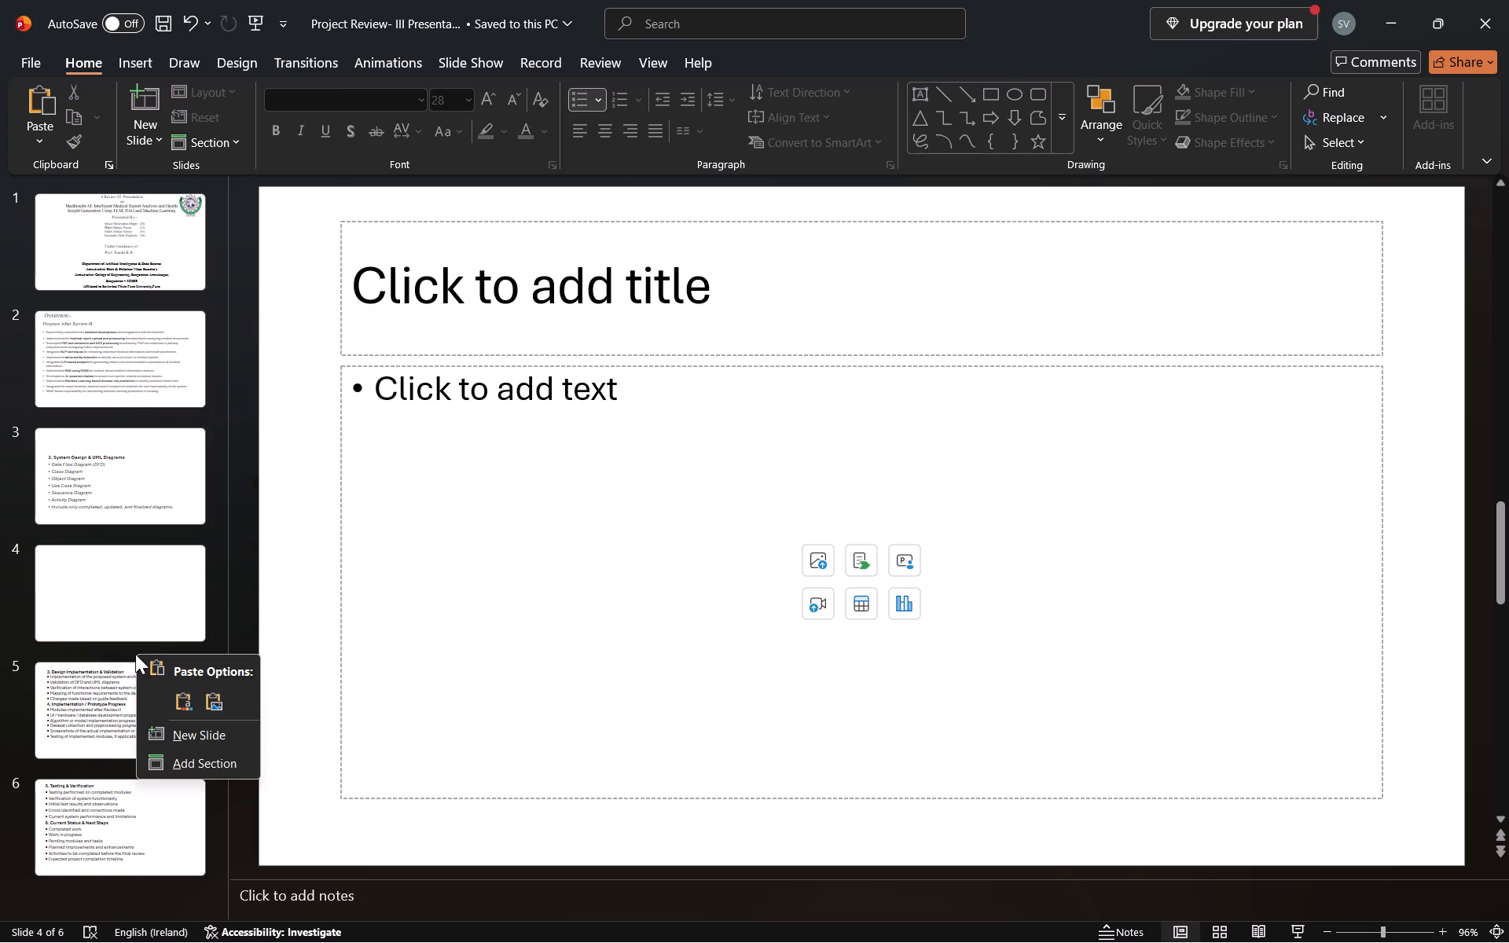
left_click(174, 732)
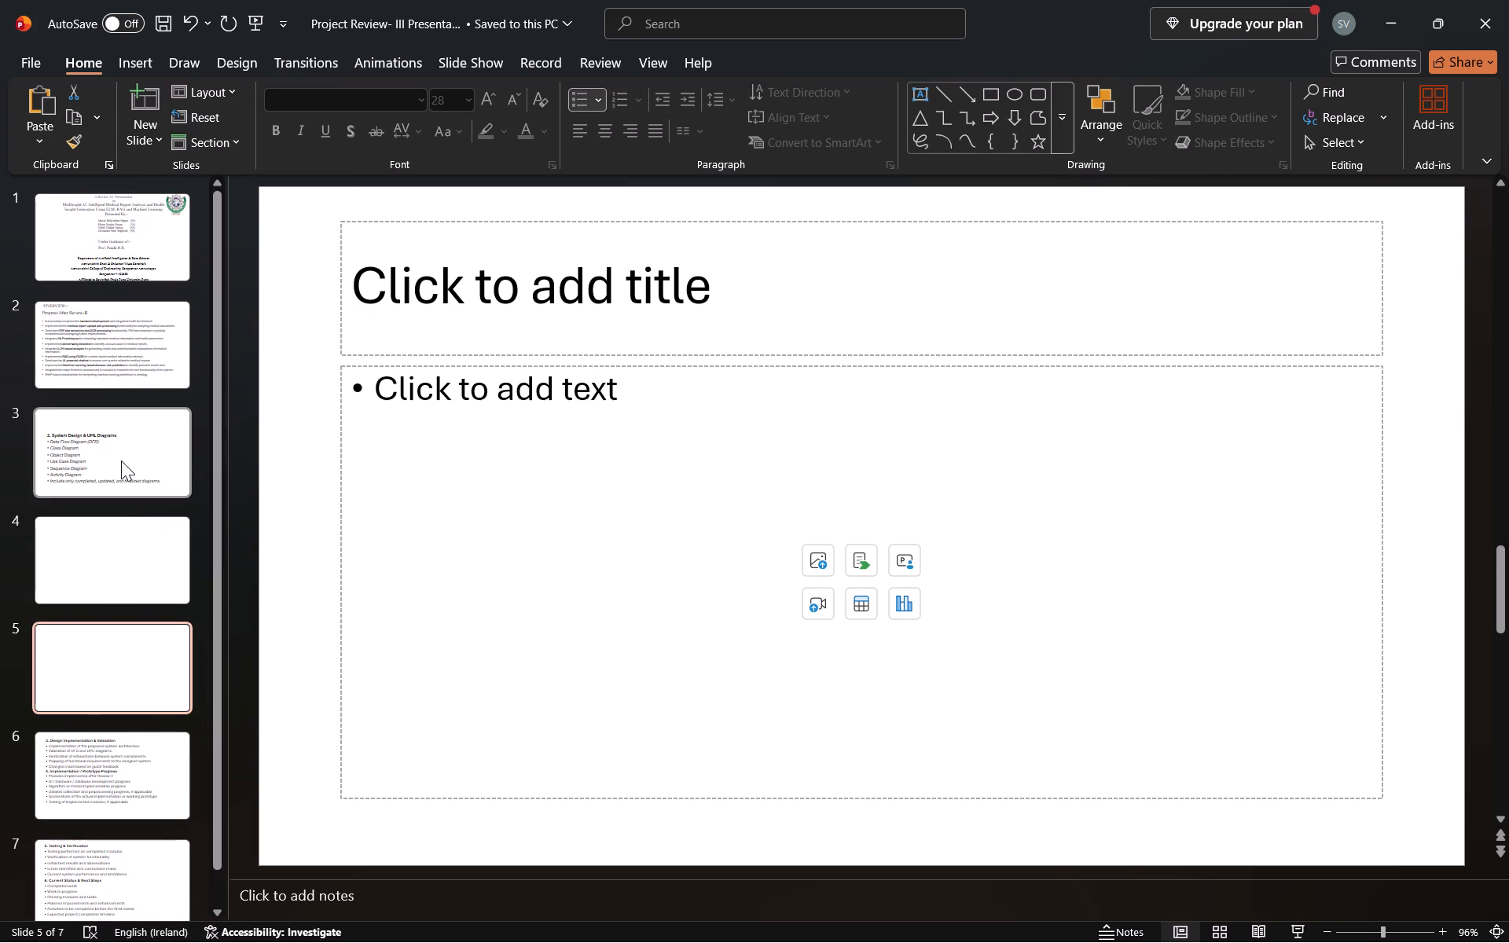
Undo both blank slide insertions and the deletion of the "System Architecture Diagram" bullet on the System Design & UML Diagrams slide.
left_click(121, 438)
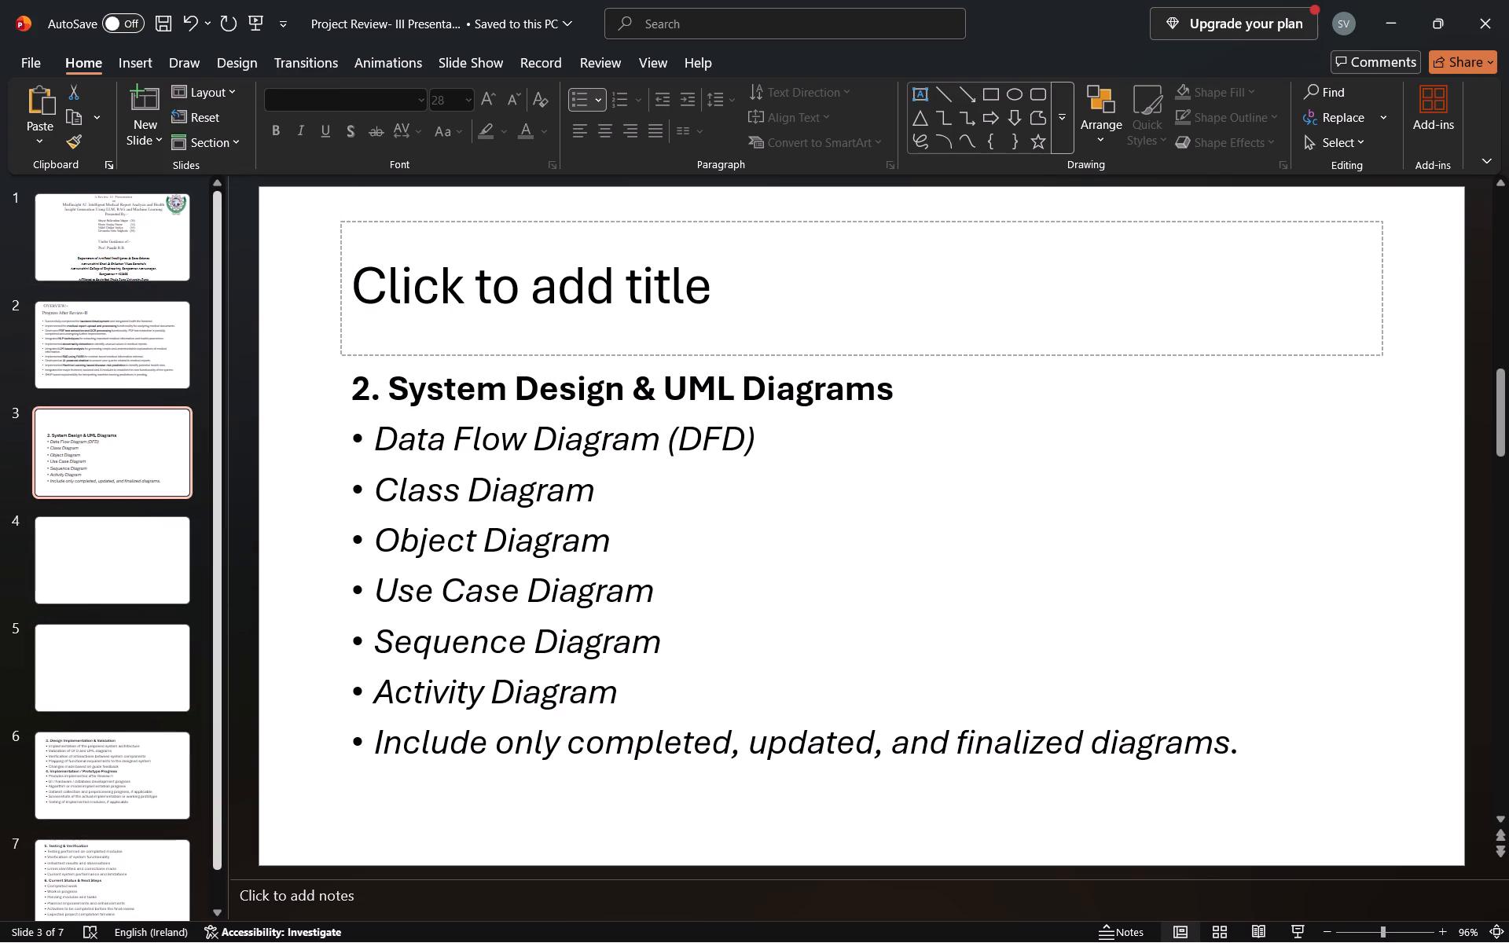
left_click_drag(373, 425, 1508, 868)
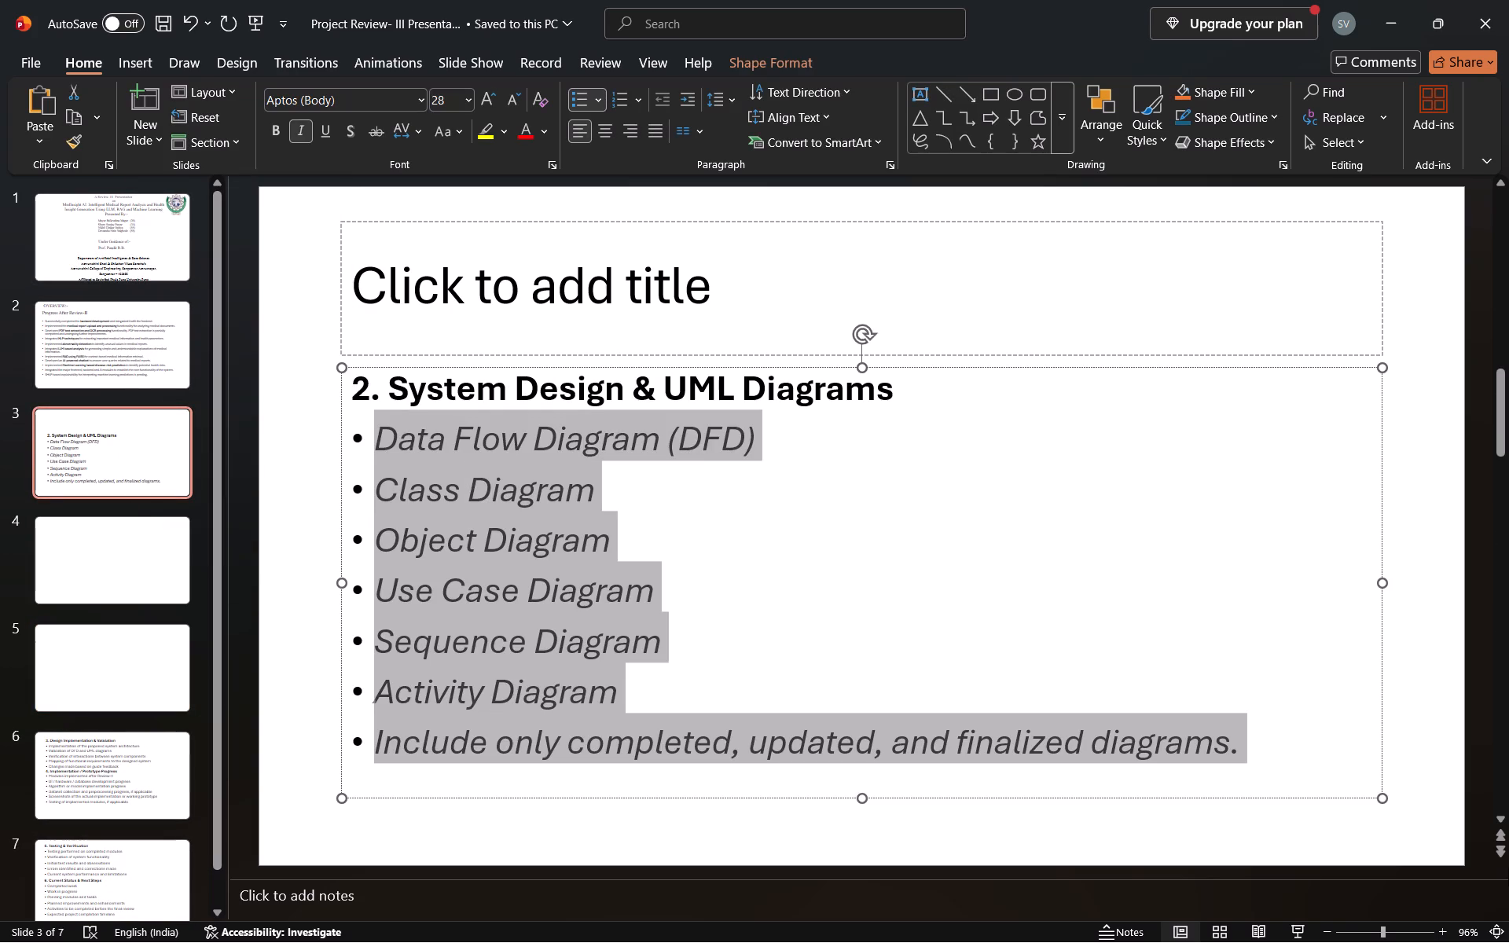
key("ctrl+z")
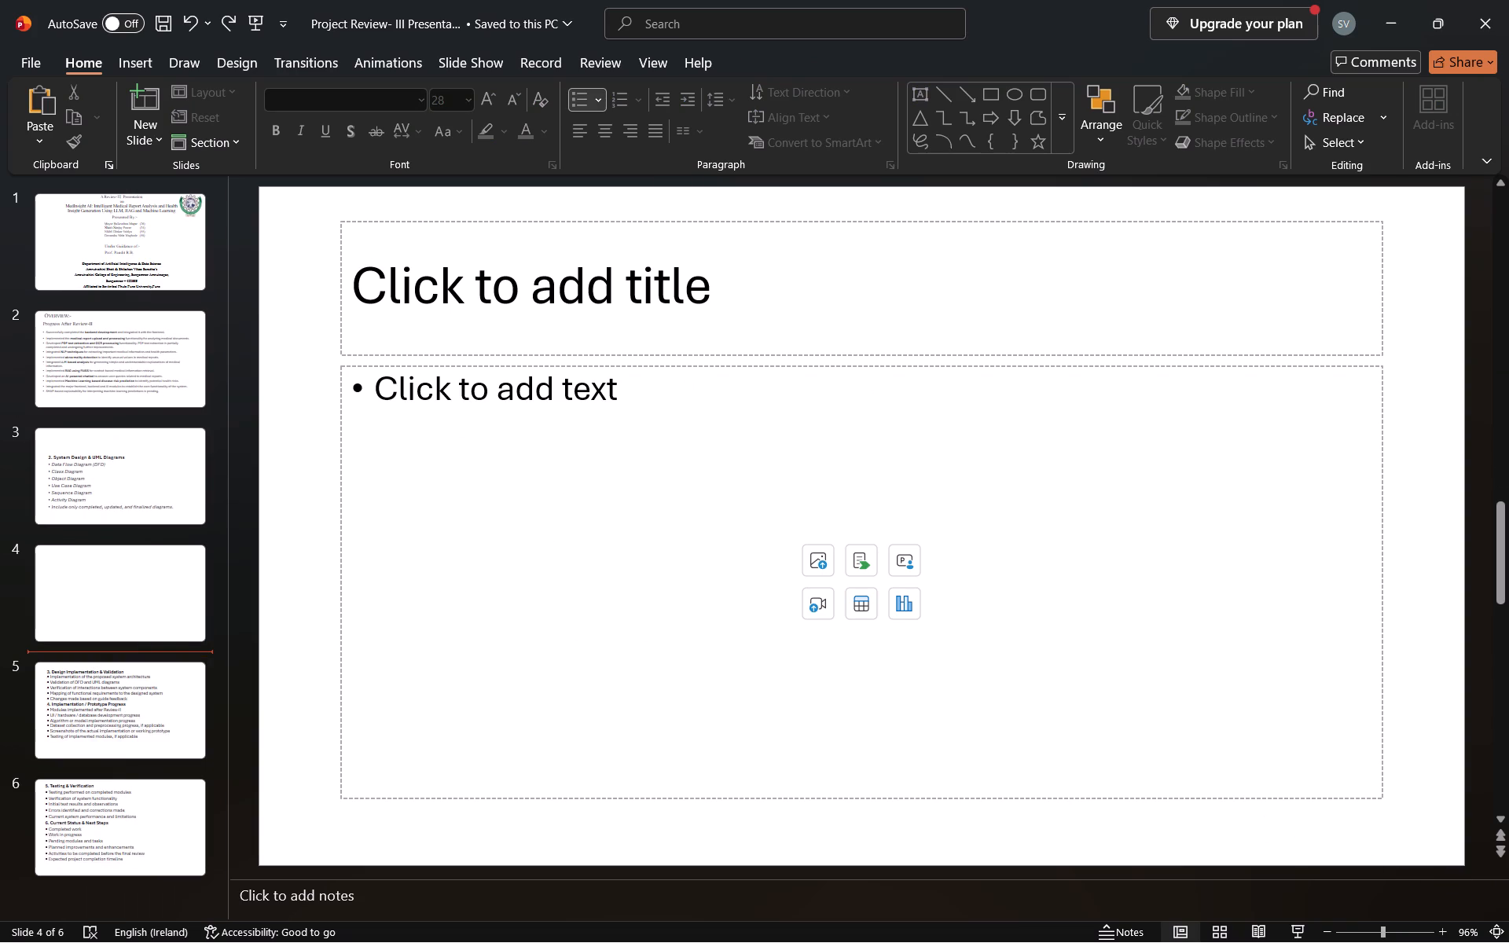
key("ctrl+z")
key("ctrl+z")
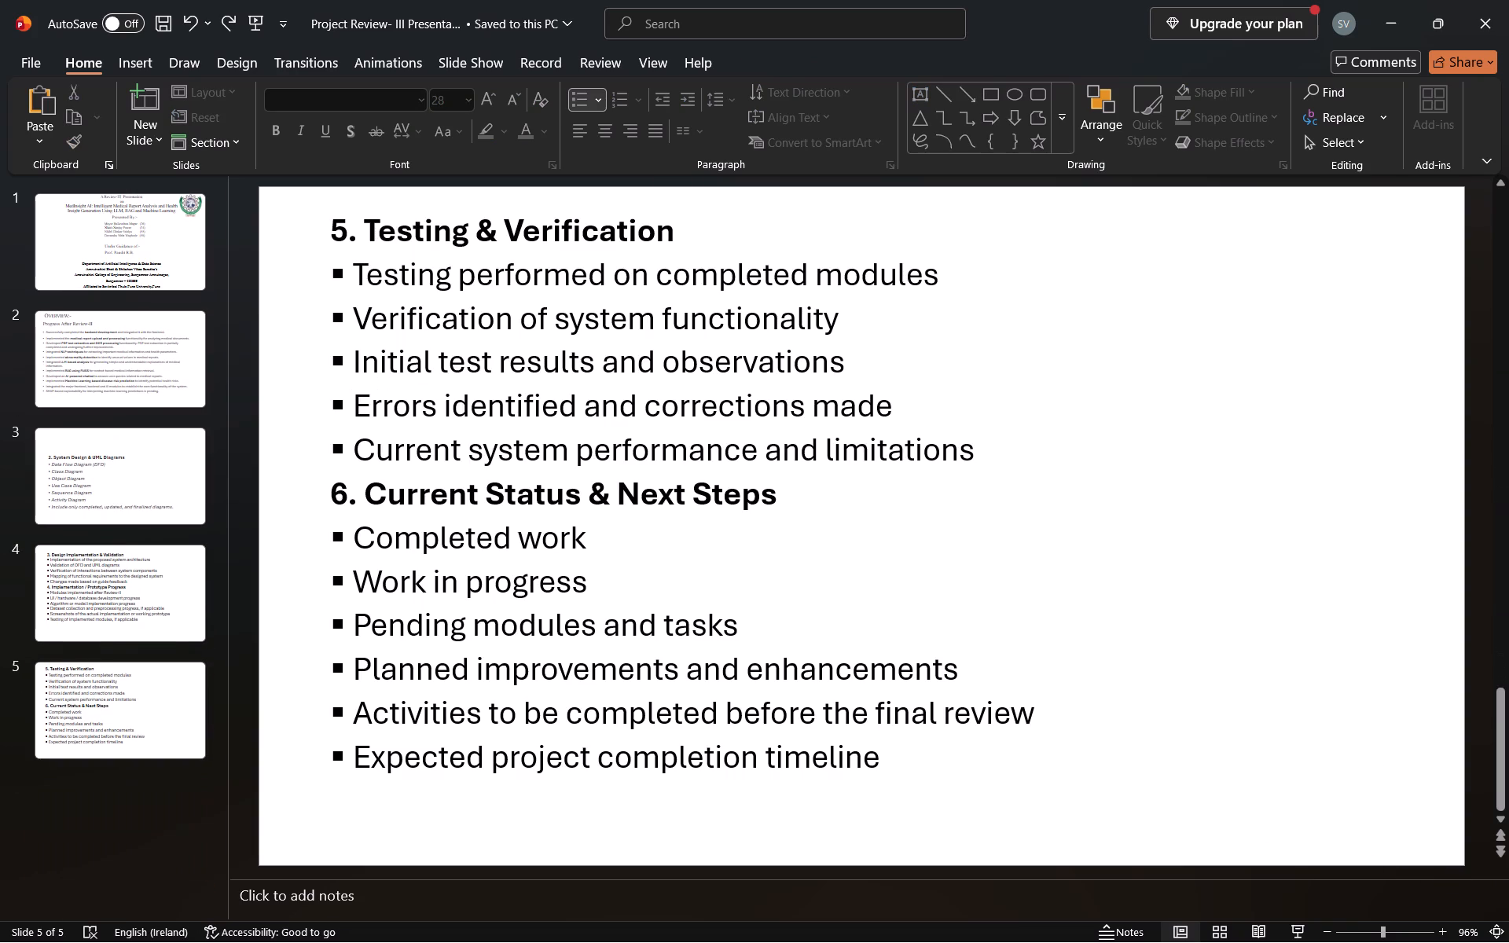
key("ctrl+z")
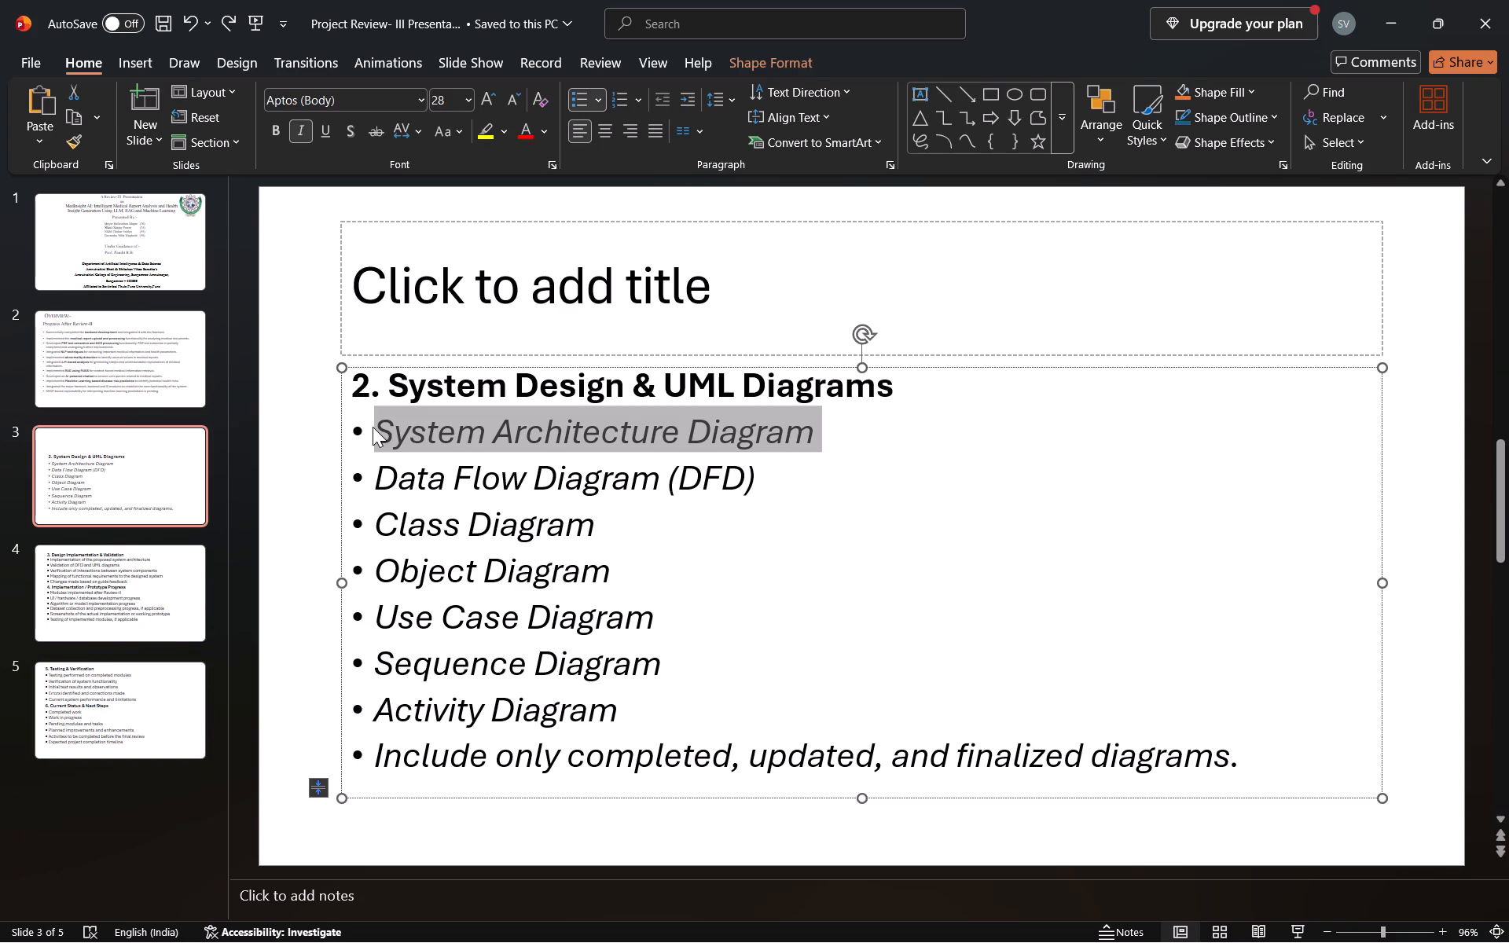
Cut all the bullets below the "2. System Design & UML Diagrams" heading on slide 3, from System Architecture Diagram to the final note.
left_click(373, 427)
left_click_drag(382, 433, 1448, 739)
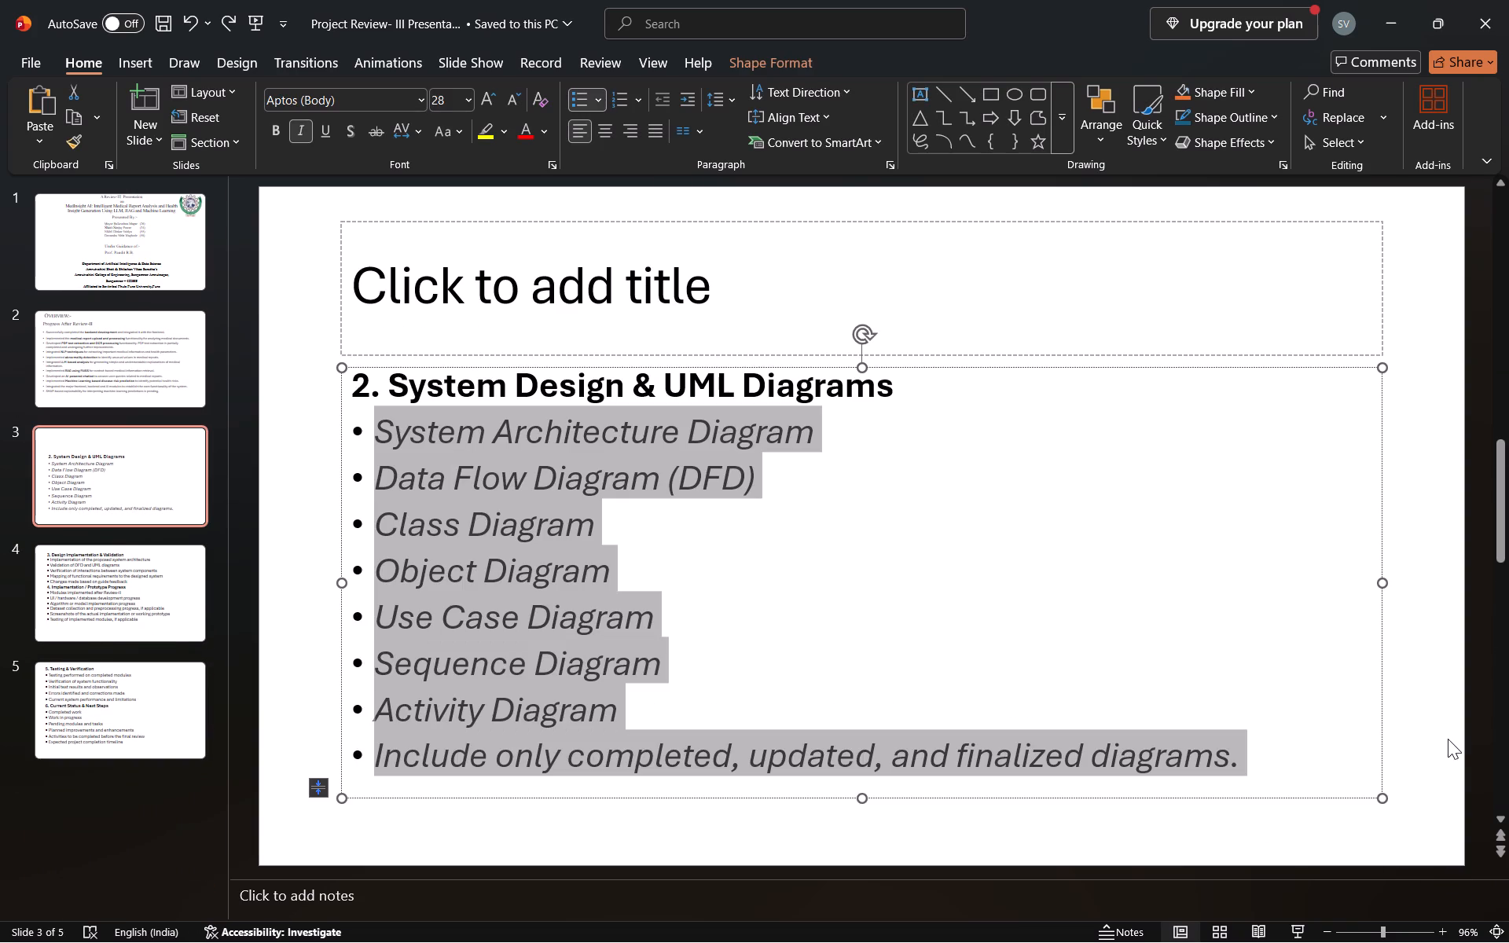
key("ctrl+x")
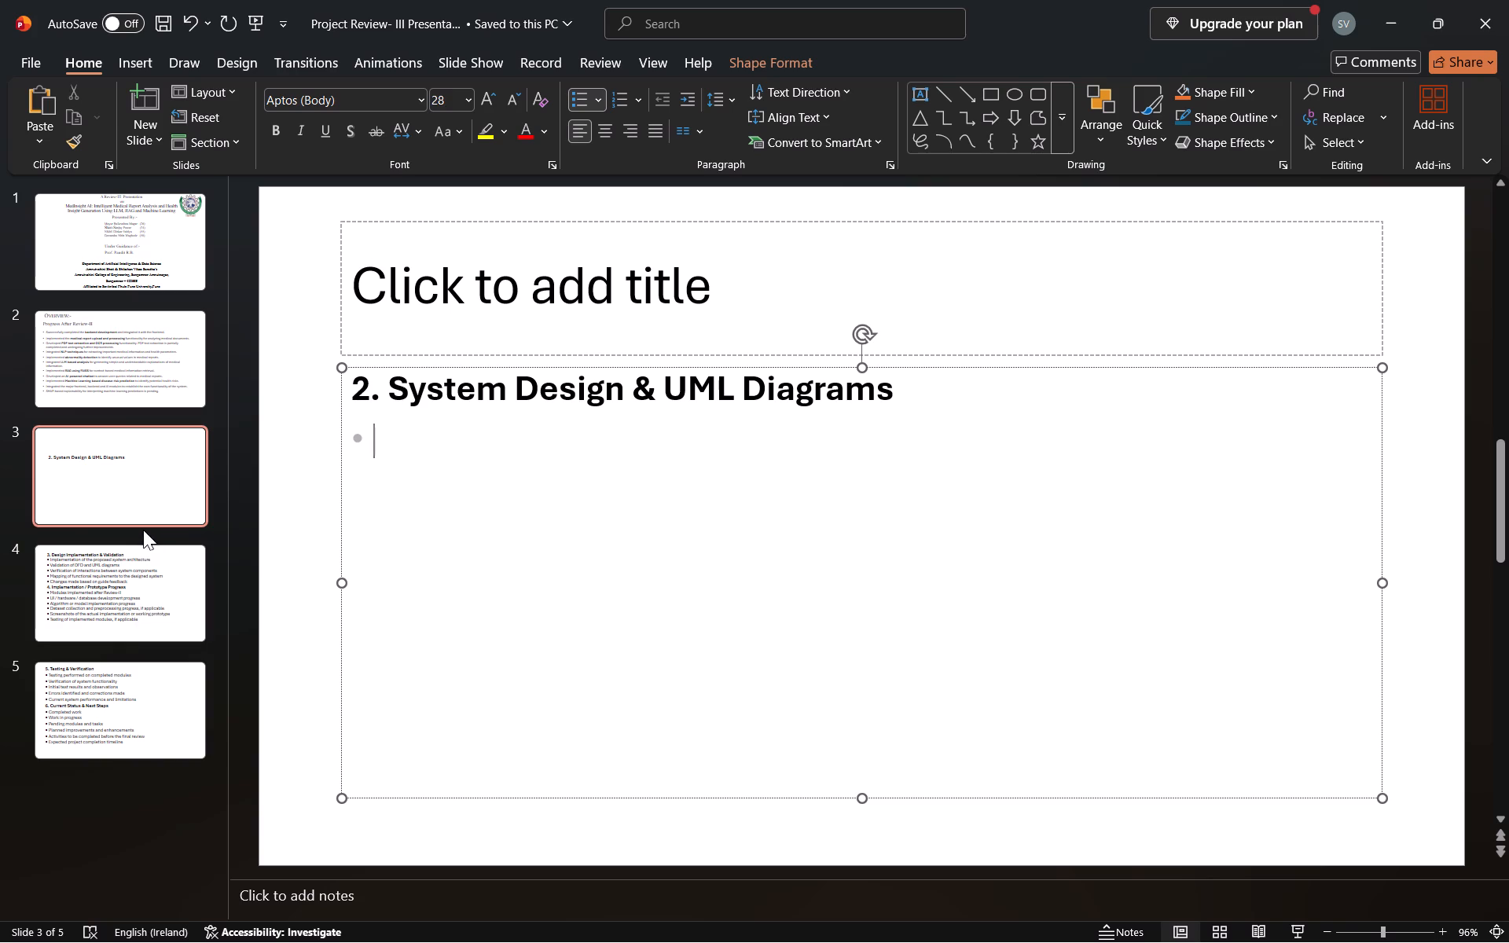
Insert two blank slides directly after the System Design & UML Diagrams slide.
right_click(185, 536)
left_click(227, 618)
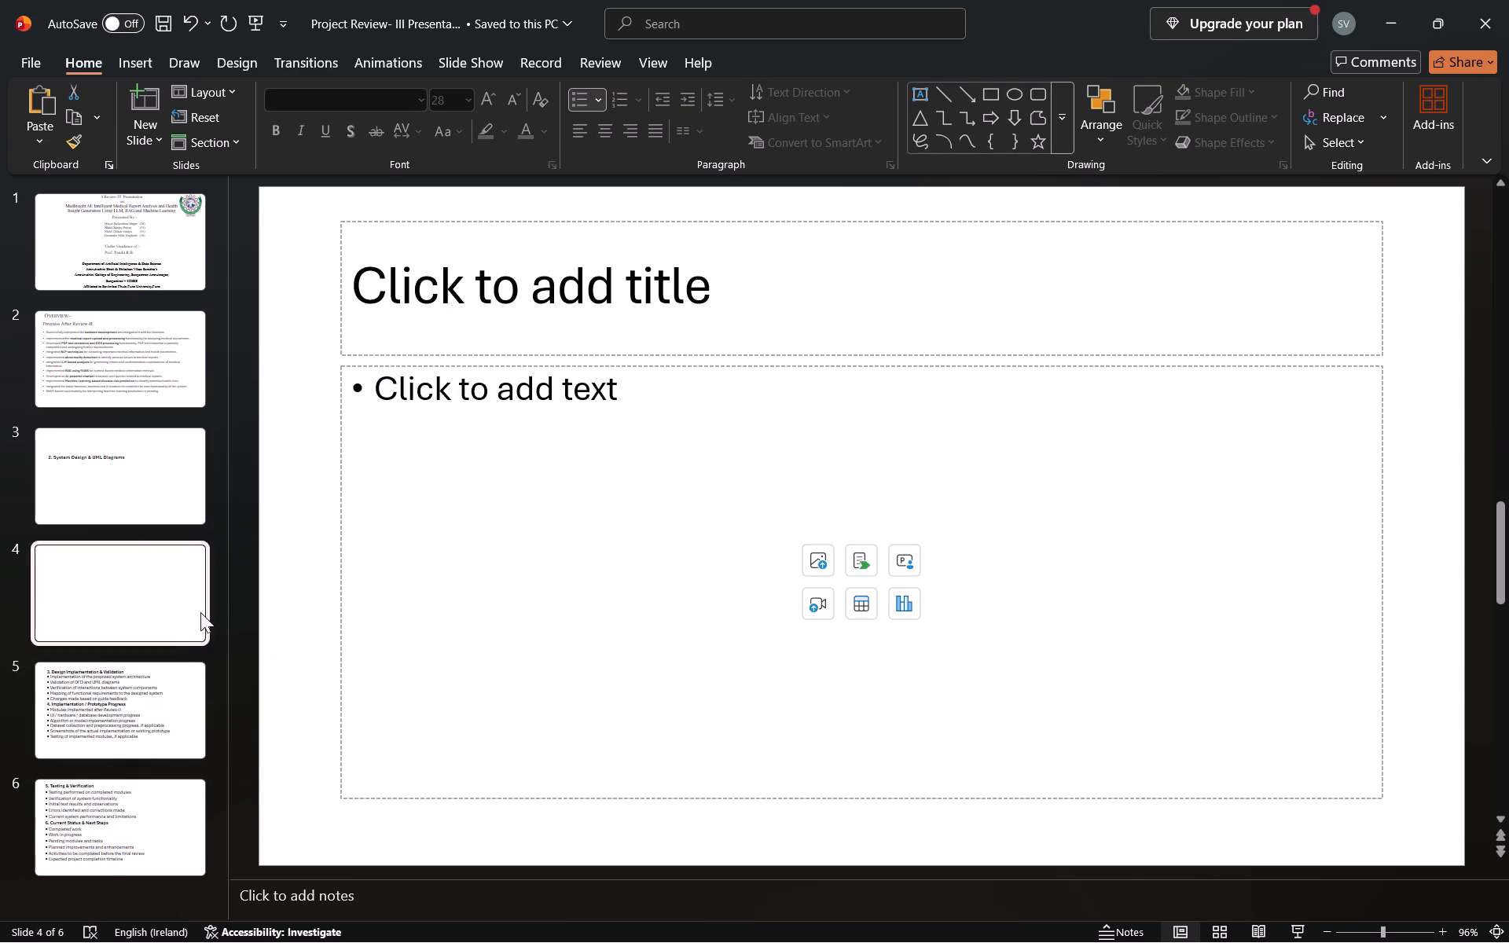
right_click(167, 648)
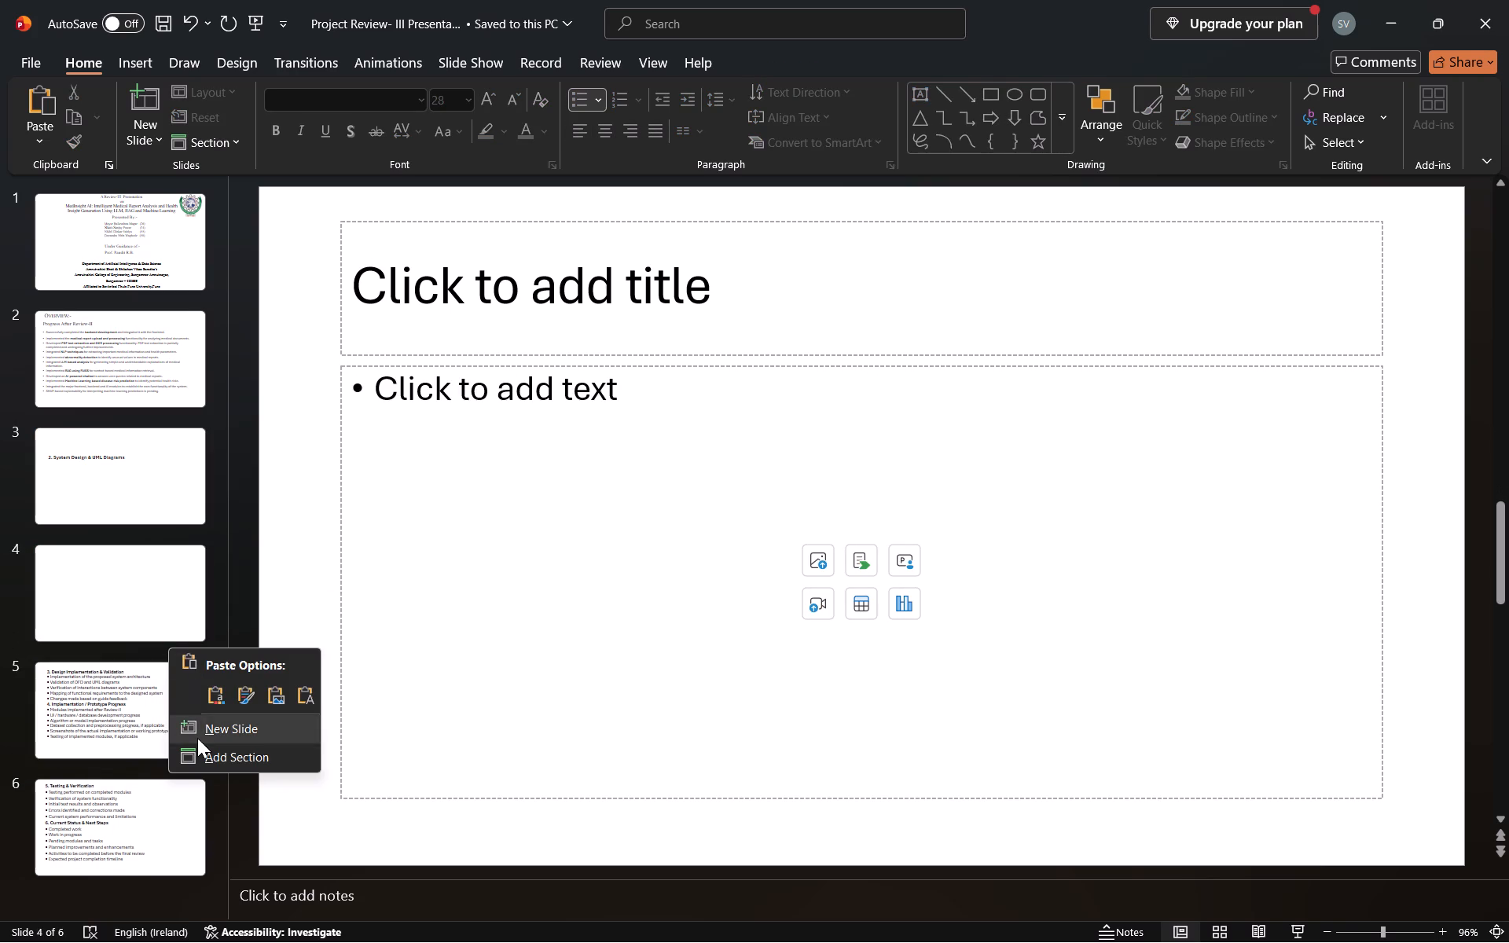
left_click(197, 738)
Paste the cut diagram bullets into the content placeholder of the blank slide 4.
left_click(129, 519)
left_click(126, 472)
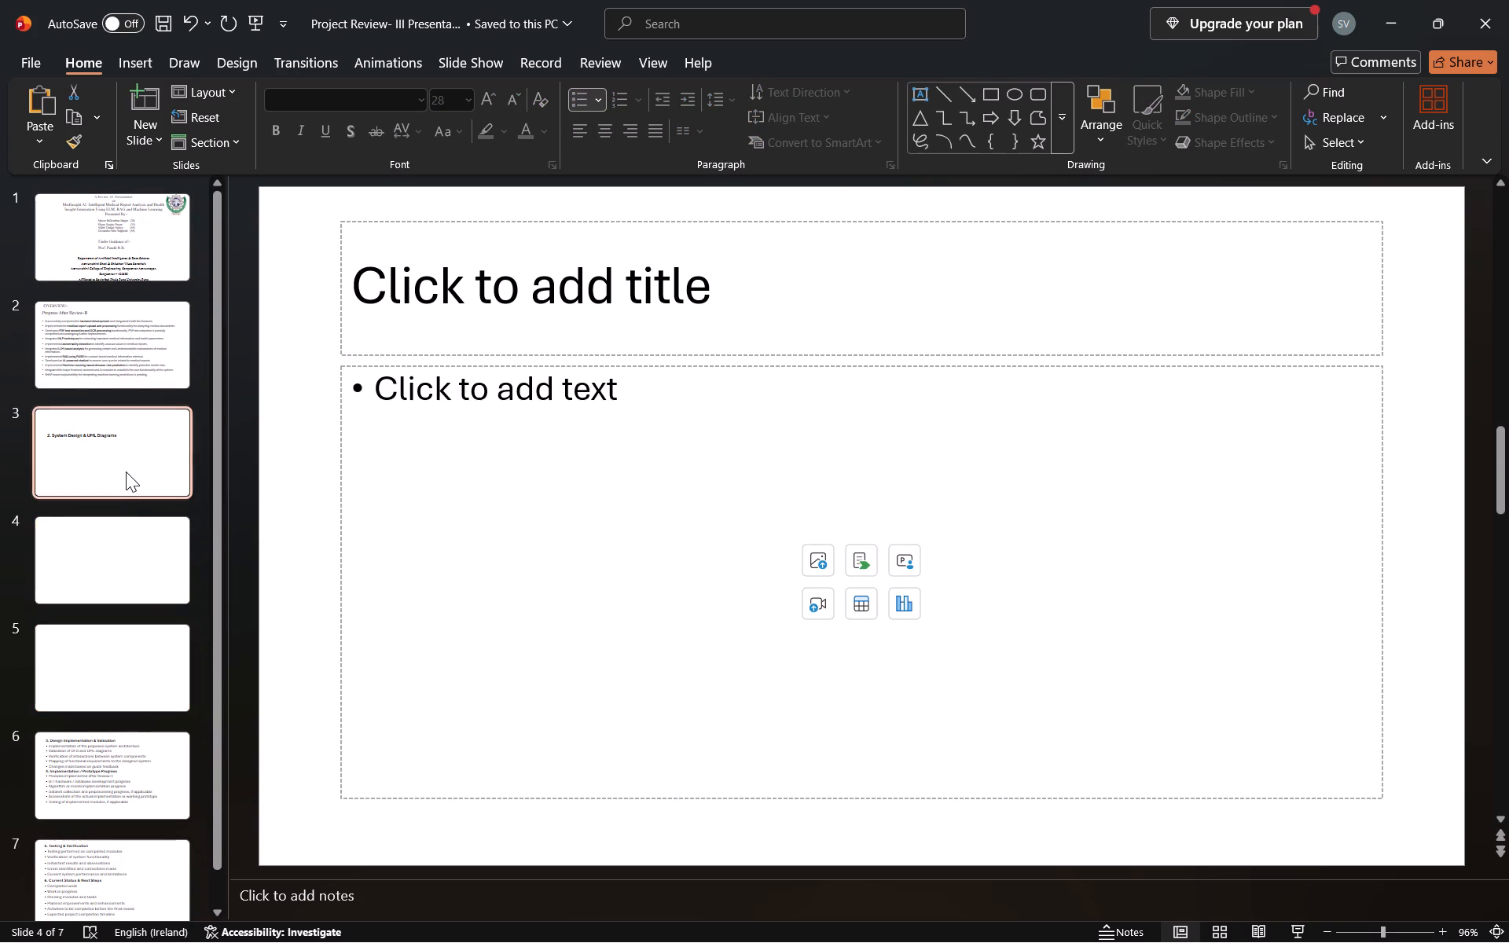
left_click(127, 546)
left_click(546, 439, "ctrl")
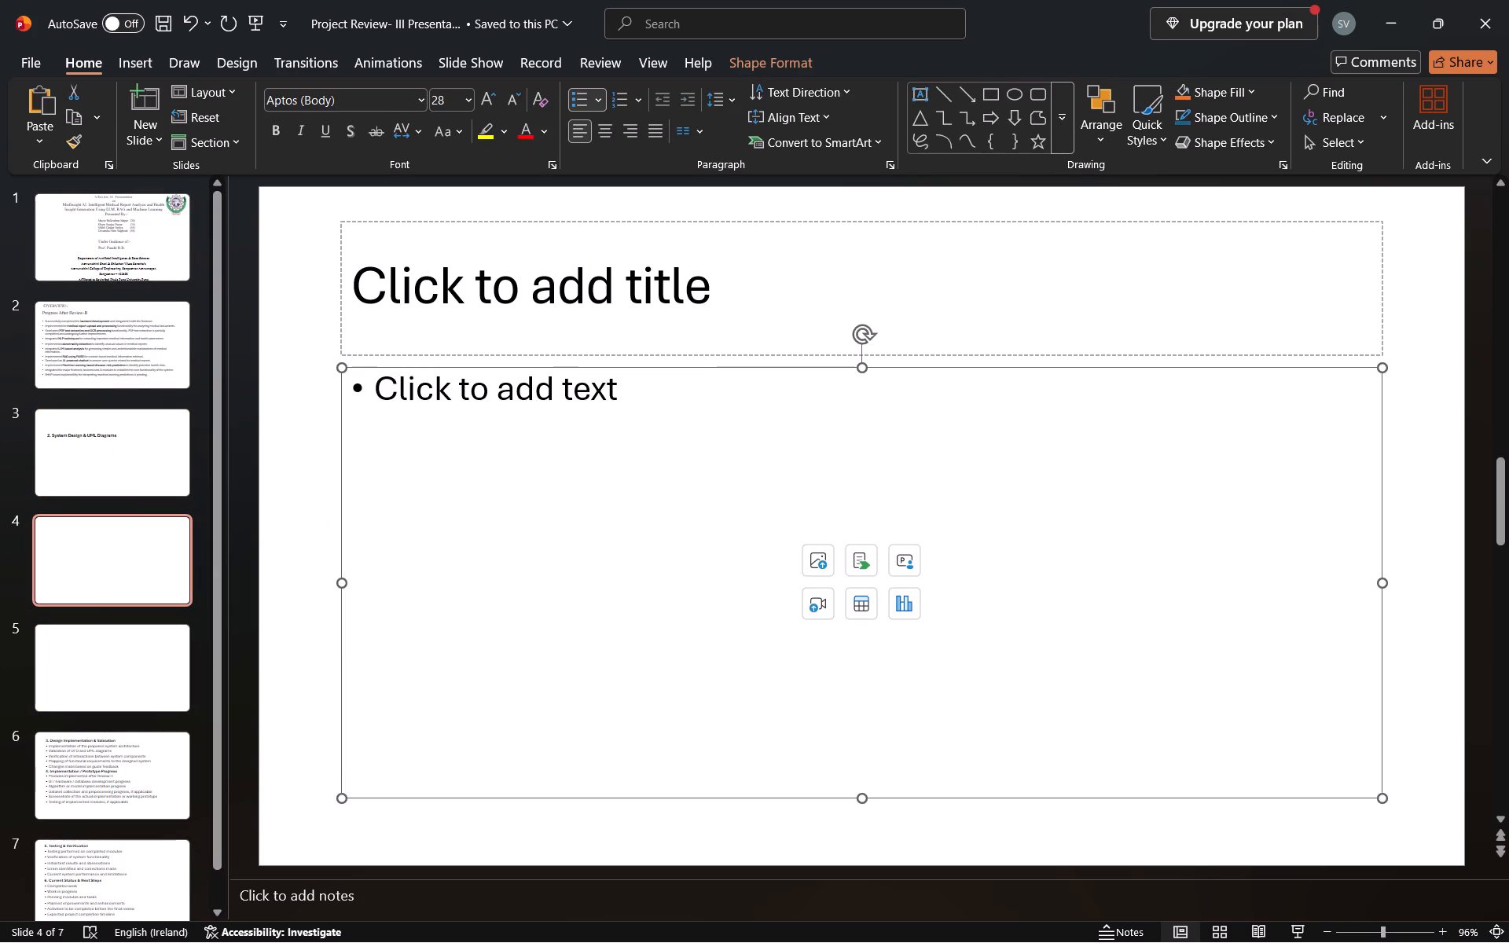
key("ctrl+v")
Delete the "2. System Design & UML Diagrams" heading from slide 3's content placeholder.
left_click(151, 418)
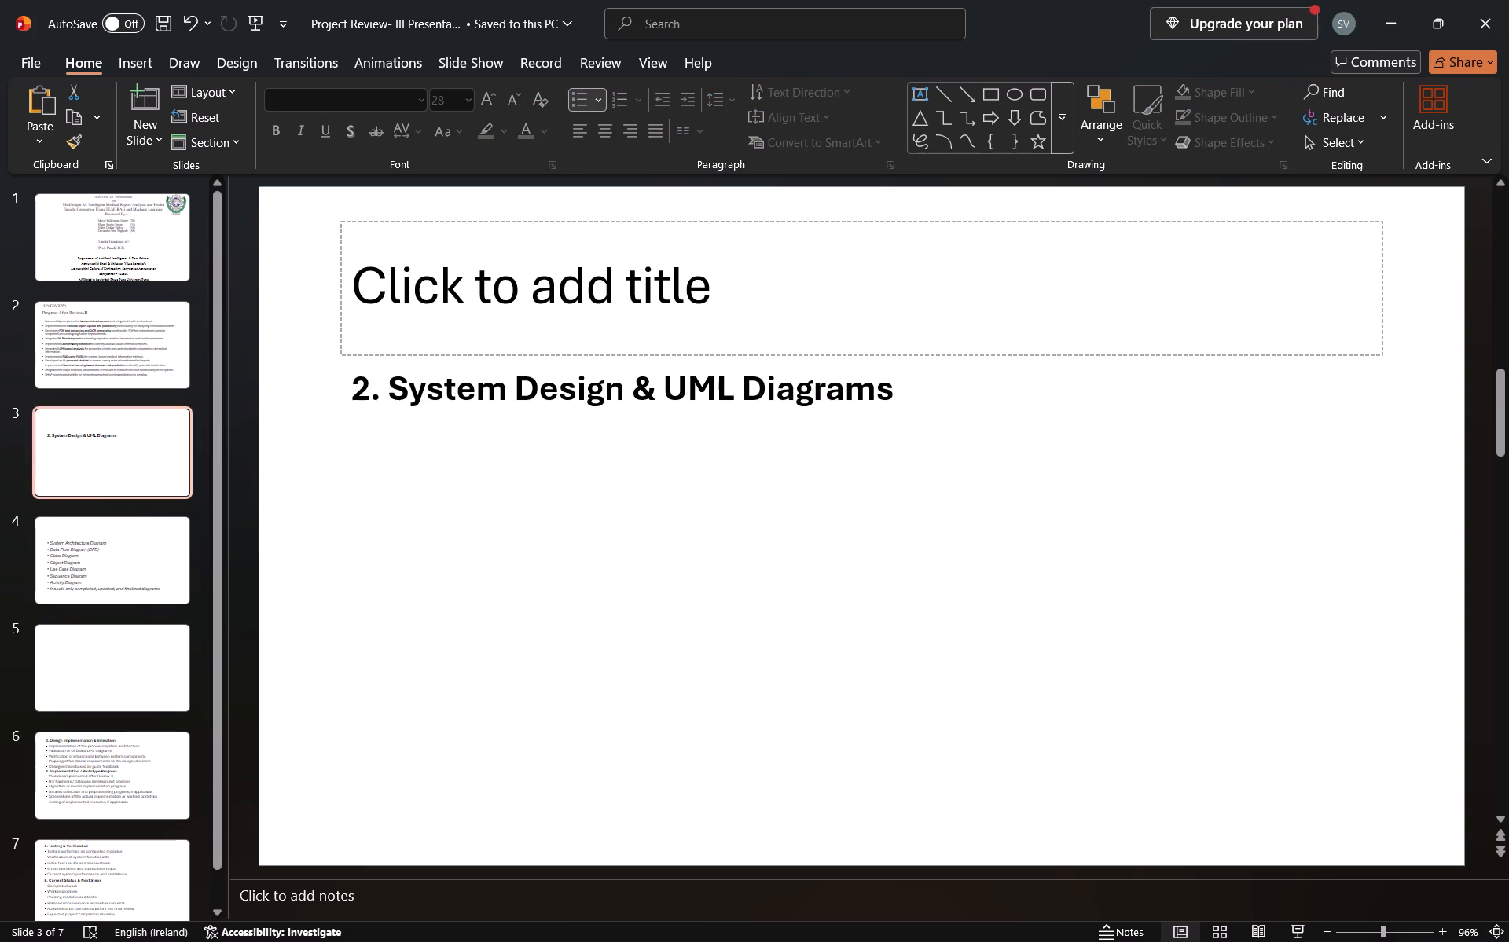
left_click_drag(910, 398, 902, 399)
left_click(879, 383)
left_click(887, 387)
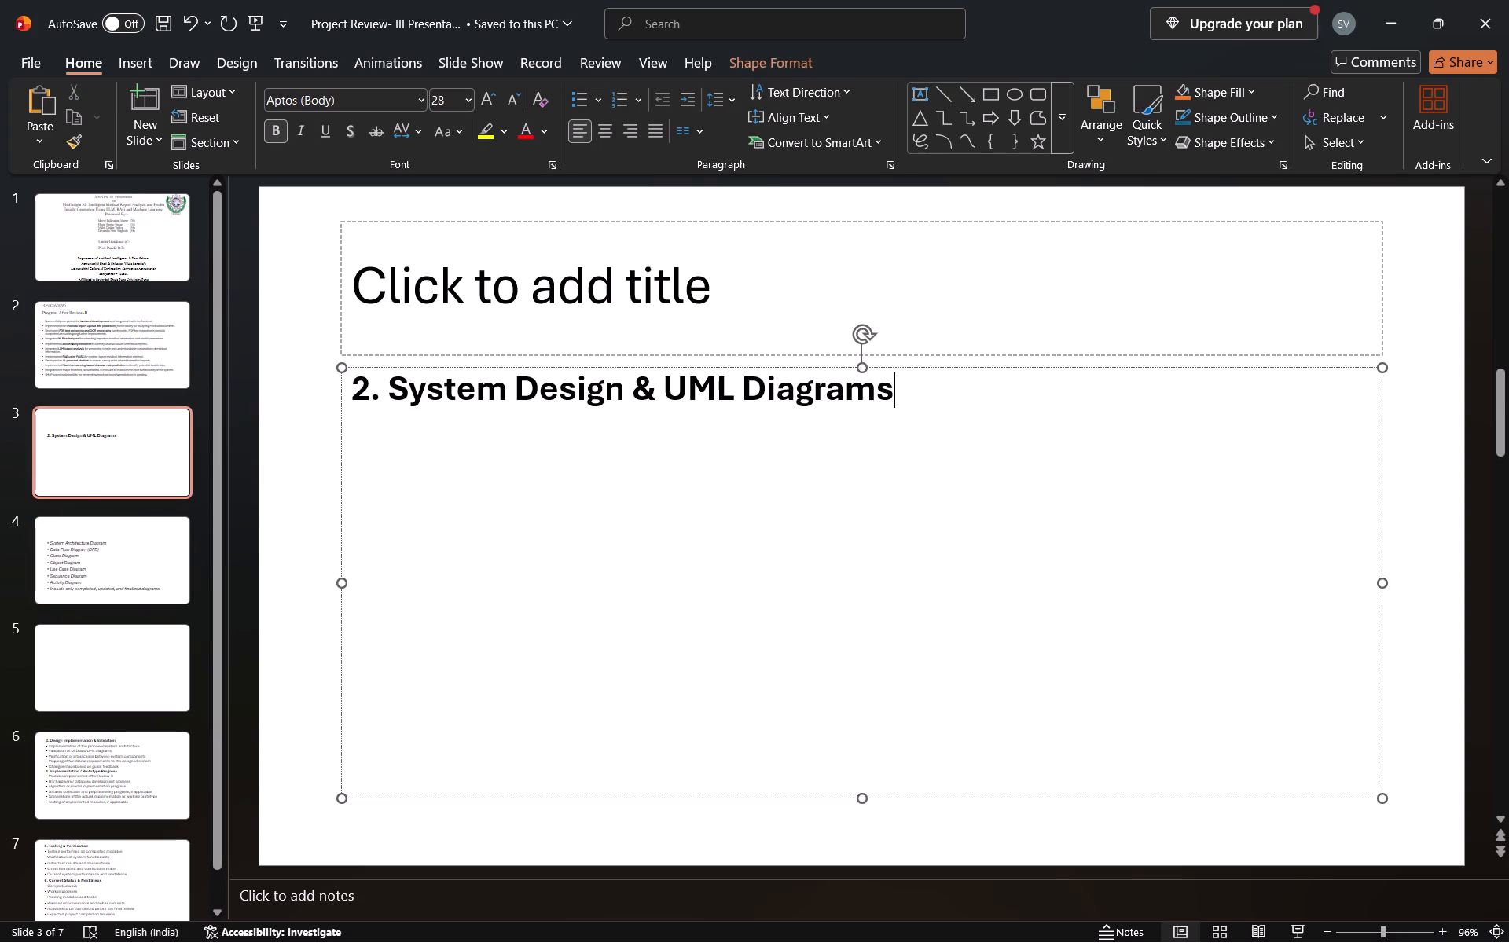
left_click_drag(892, 387, 344, 385)
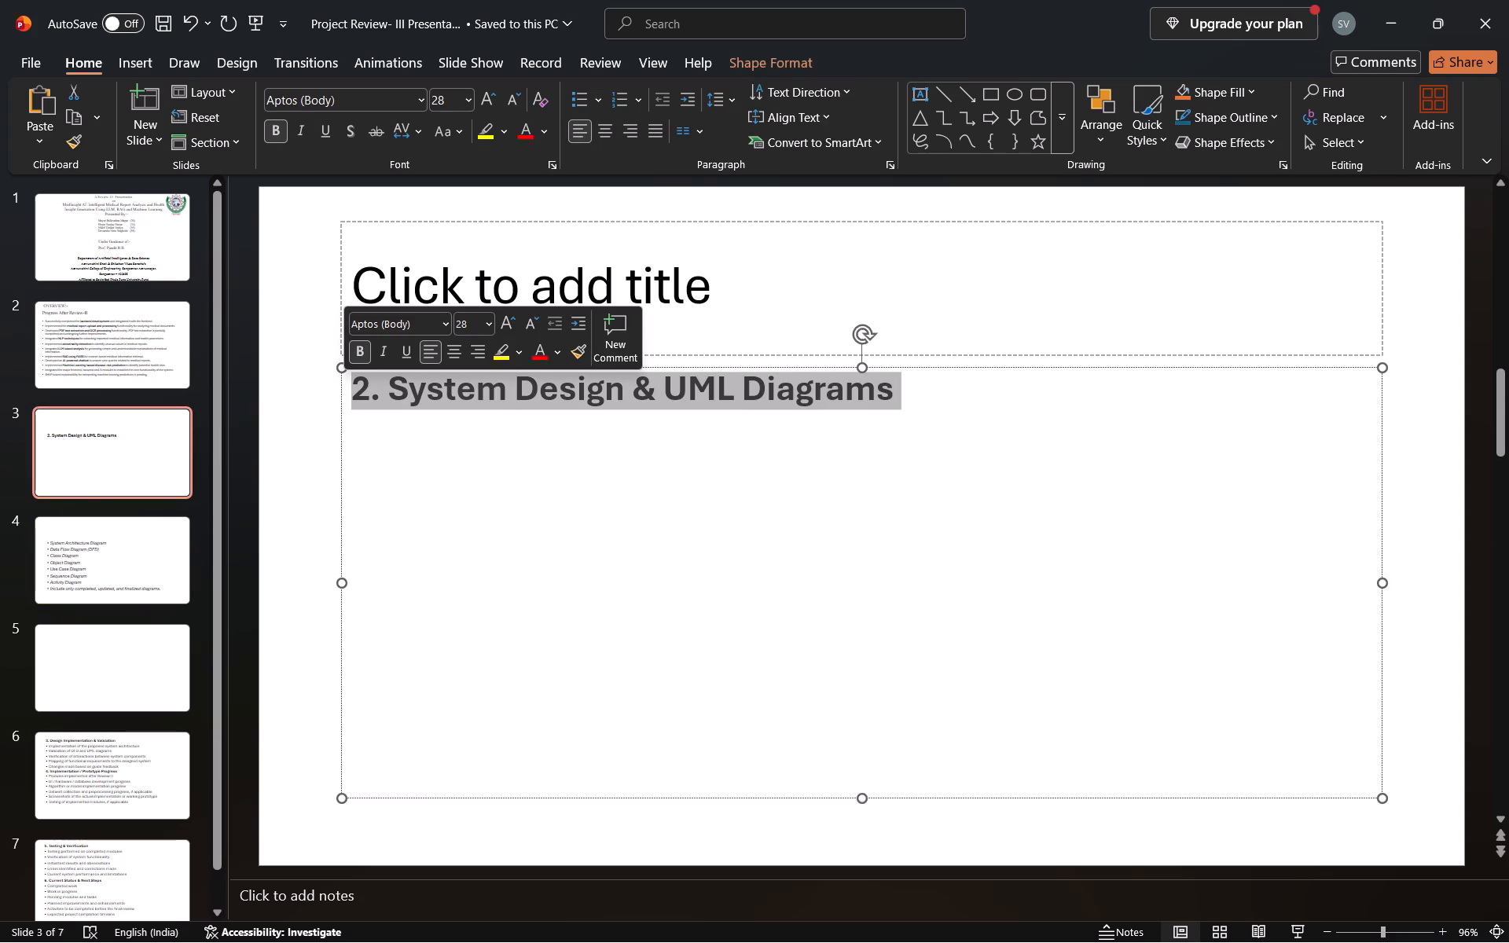
key("BackSpace")
Copy the System Design heading and its parenthesised description from Review-II's slide 6 and paste them into Review-III slide 3's title placeholder.
key("alt+grave")
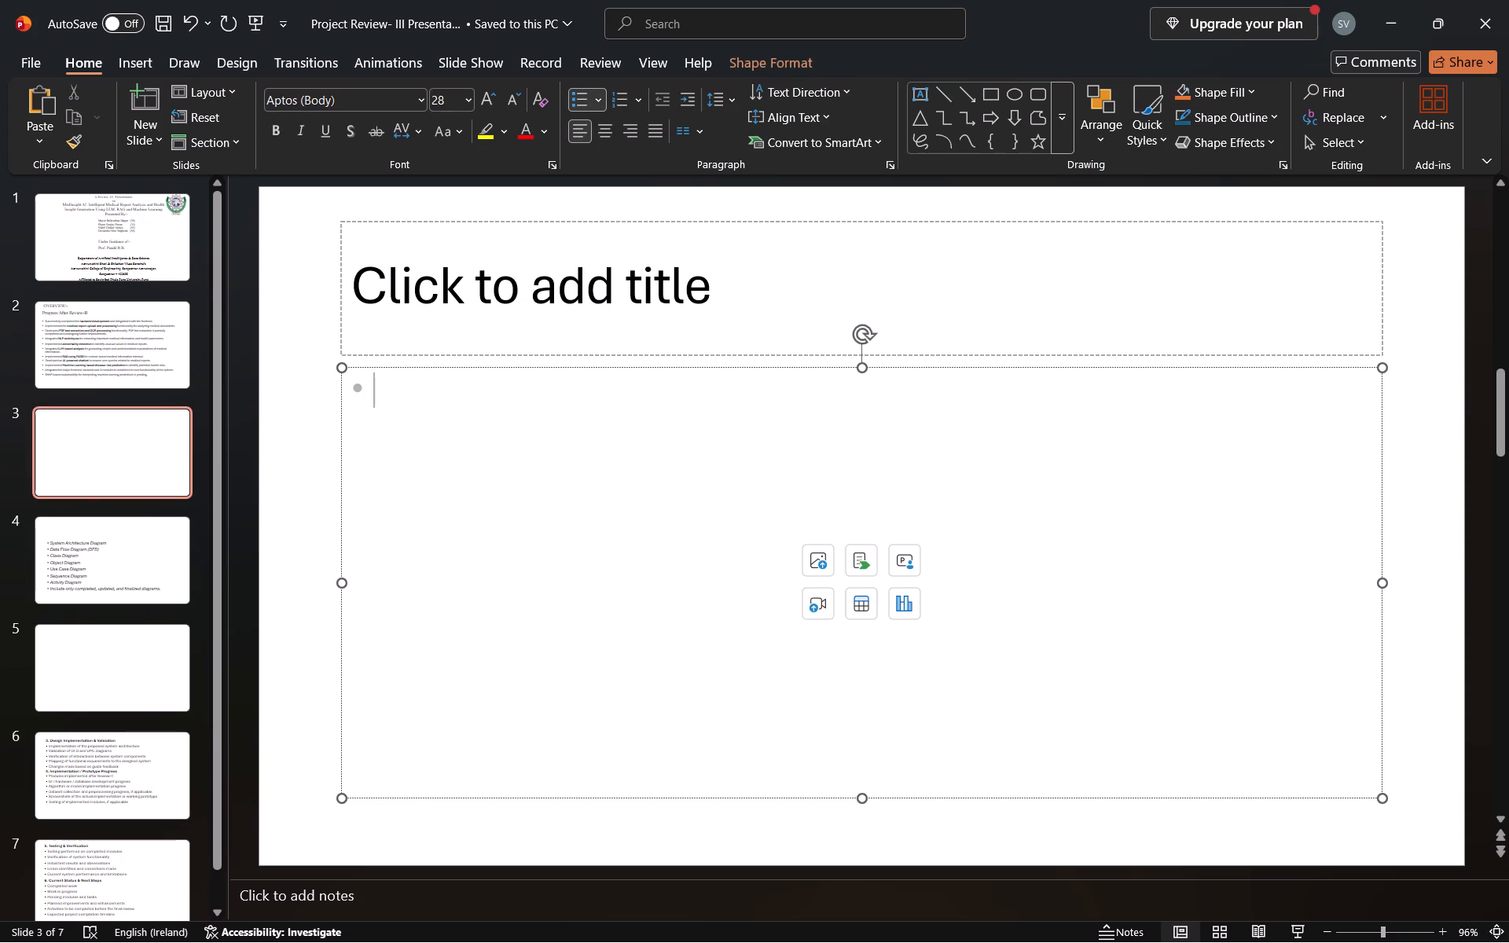
key("alt+Tab")
left_click(329, 234)
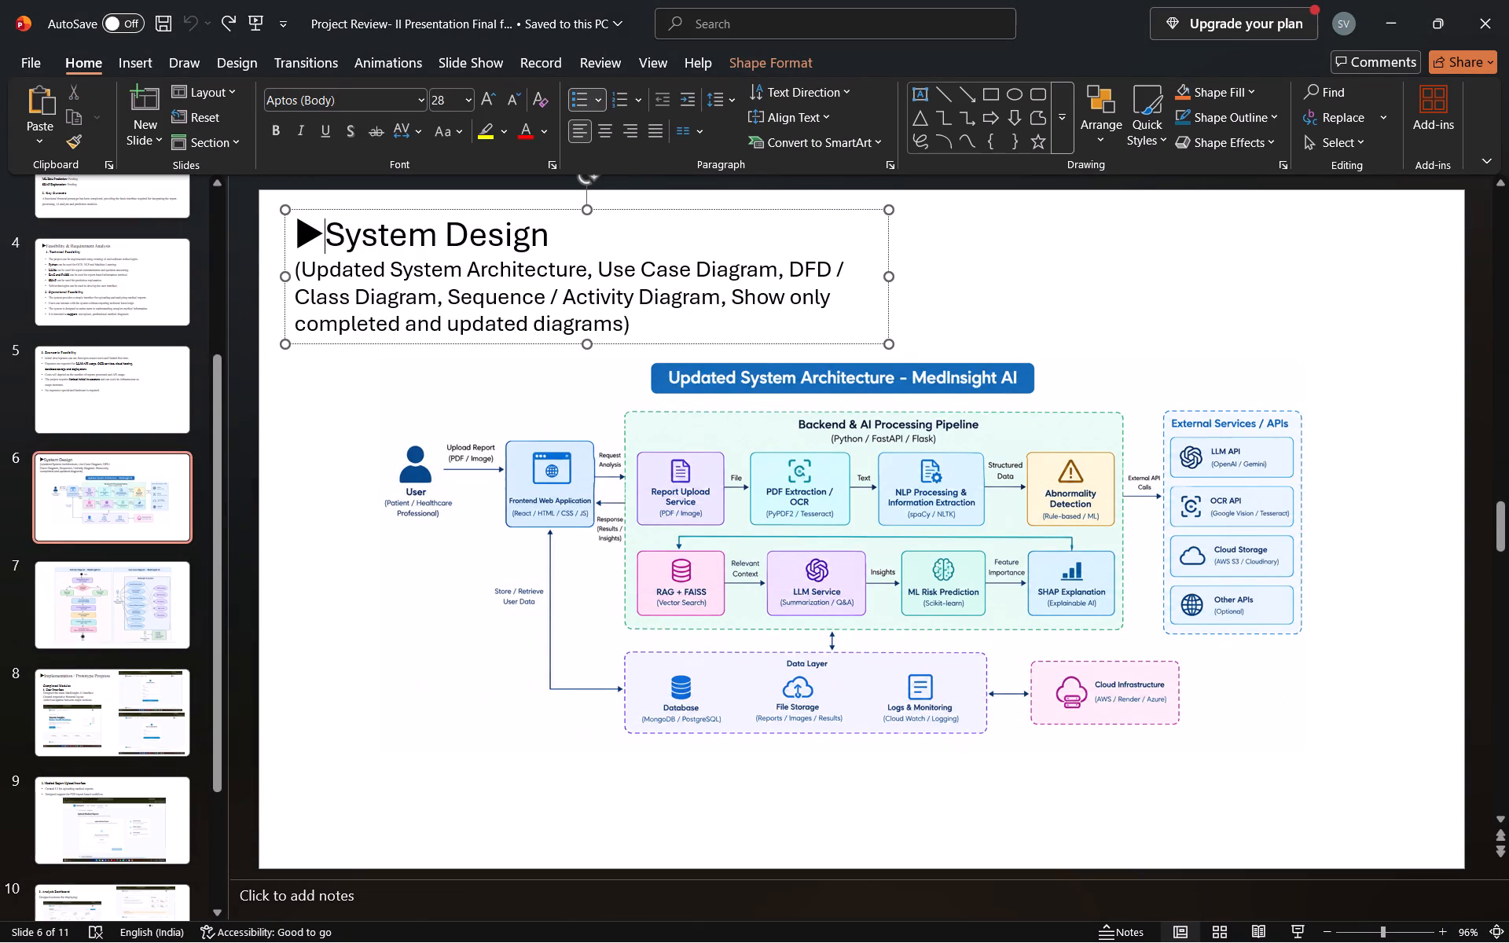
left_click(298, 219)
left_click(502, 250)
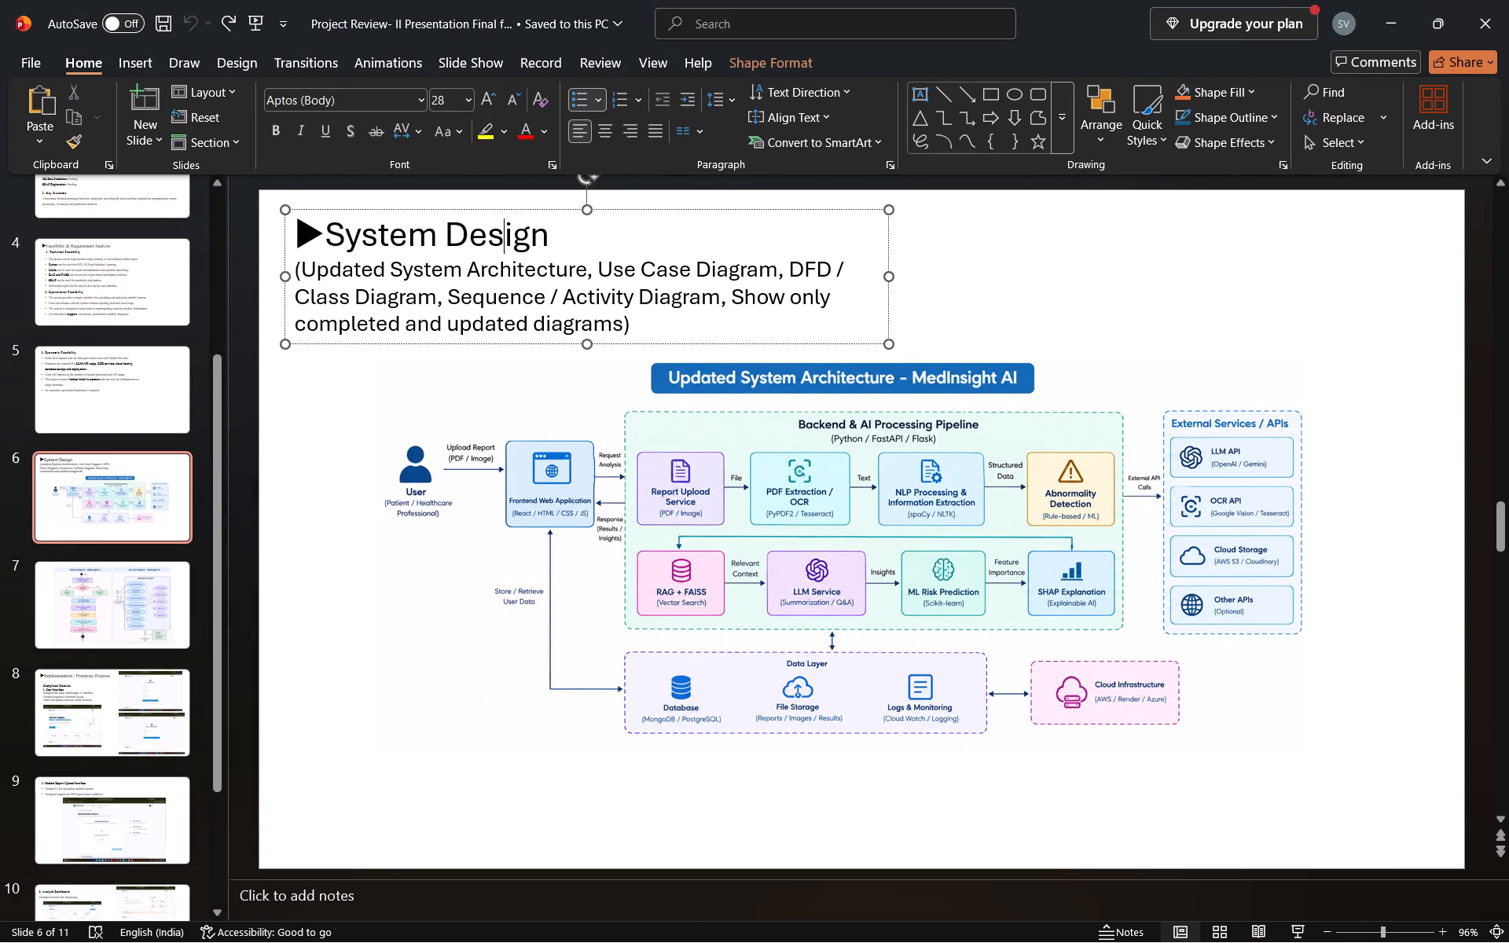
left_click(503, 295)
key("ctrl+a")
key("ctrl+c")
key("alt+Tab")
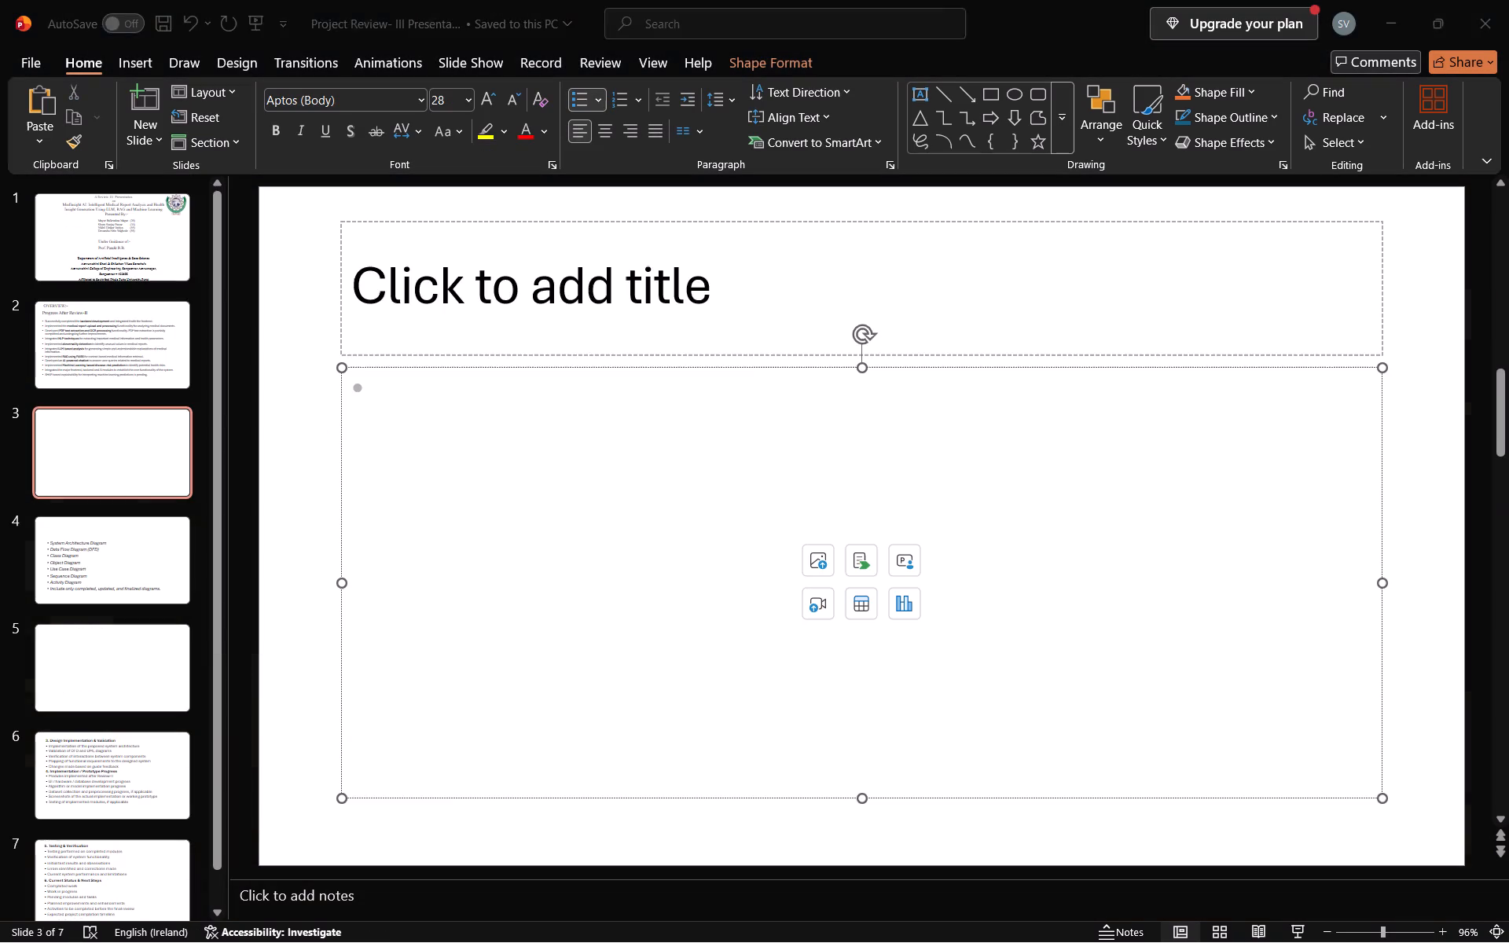
left_click(525, 323)
key("ctrl+v")
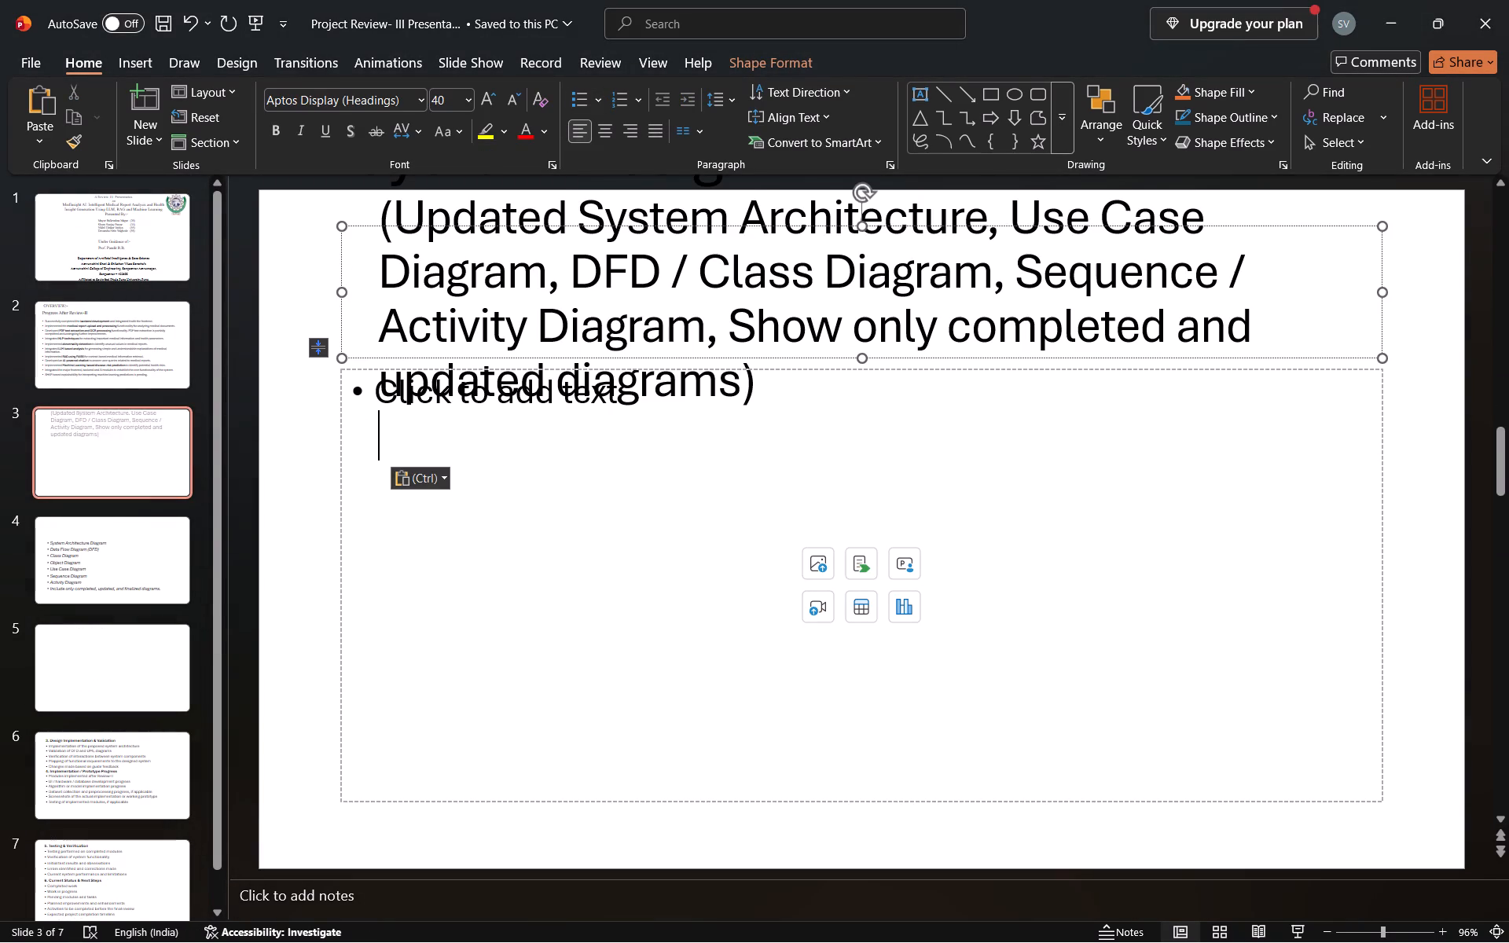
Set all the pasted title text on Review-III's slide 3 to font size 18.
key("alt+Tab")
key("alt+Tab")
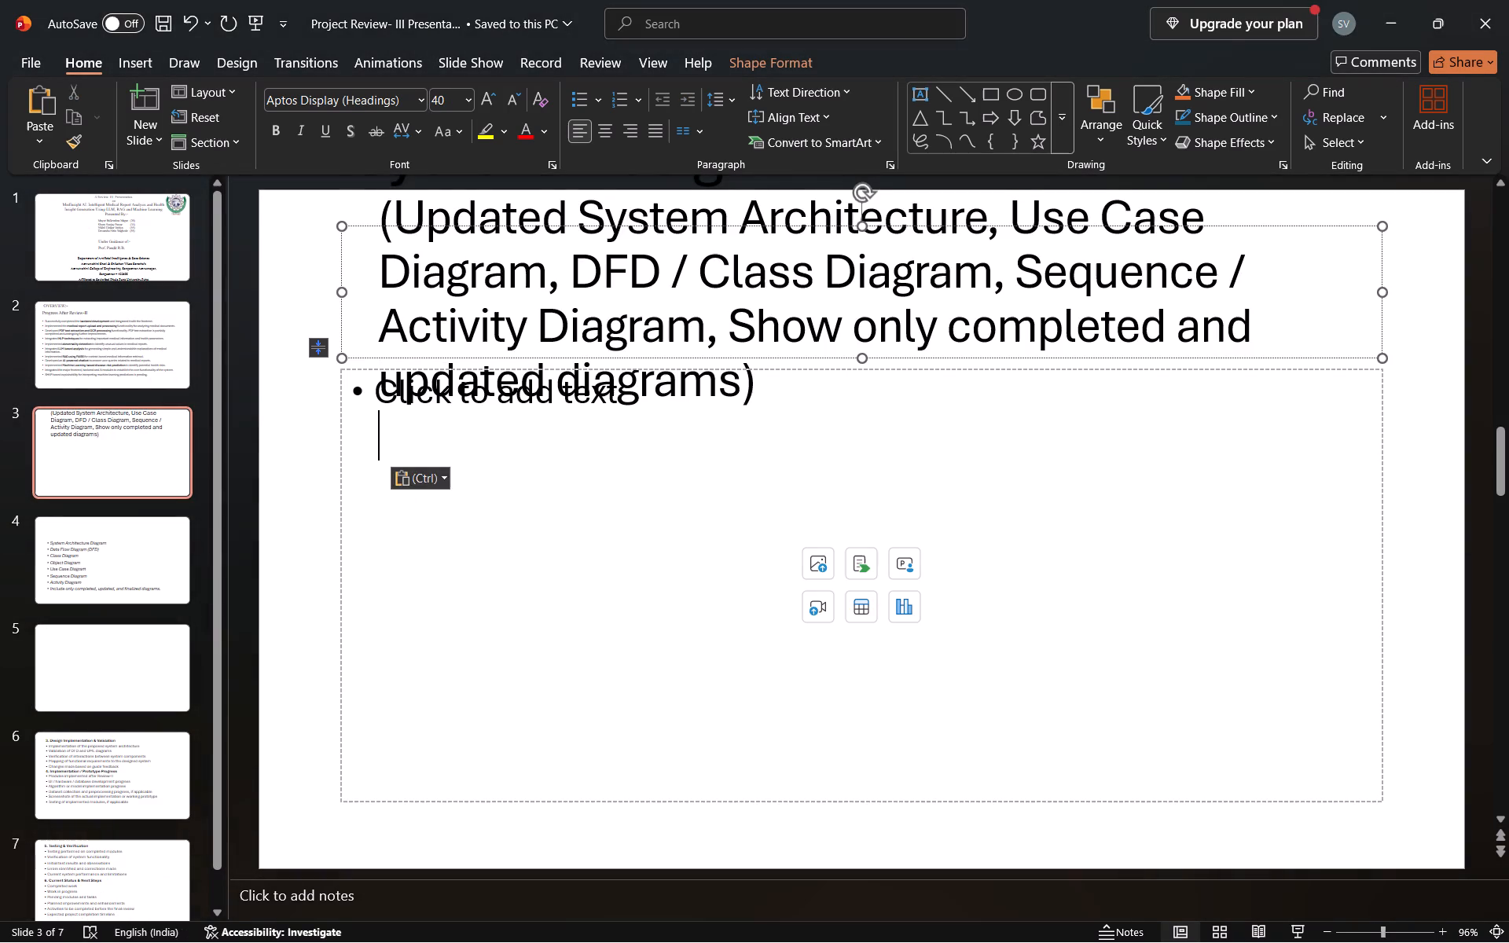
key("ctrl+a")
key("alt+Tab")
key("alt+Tab")
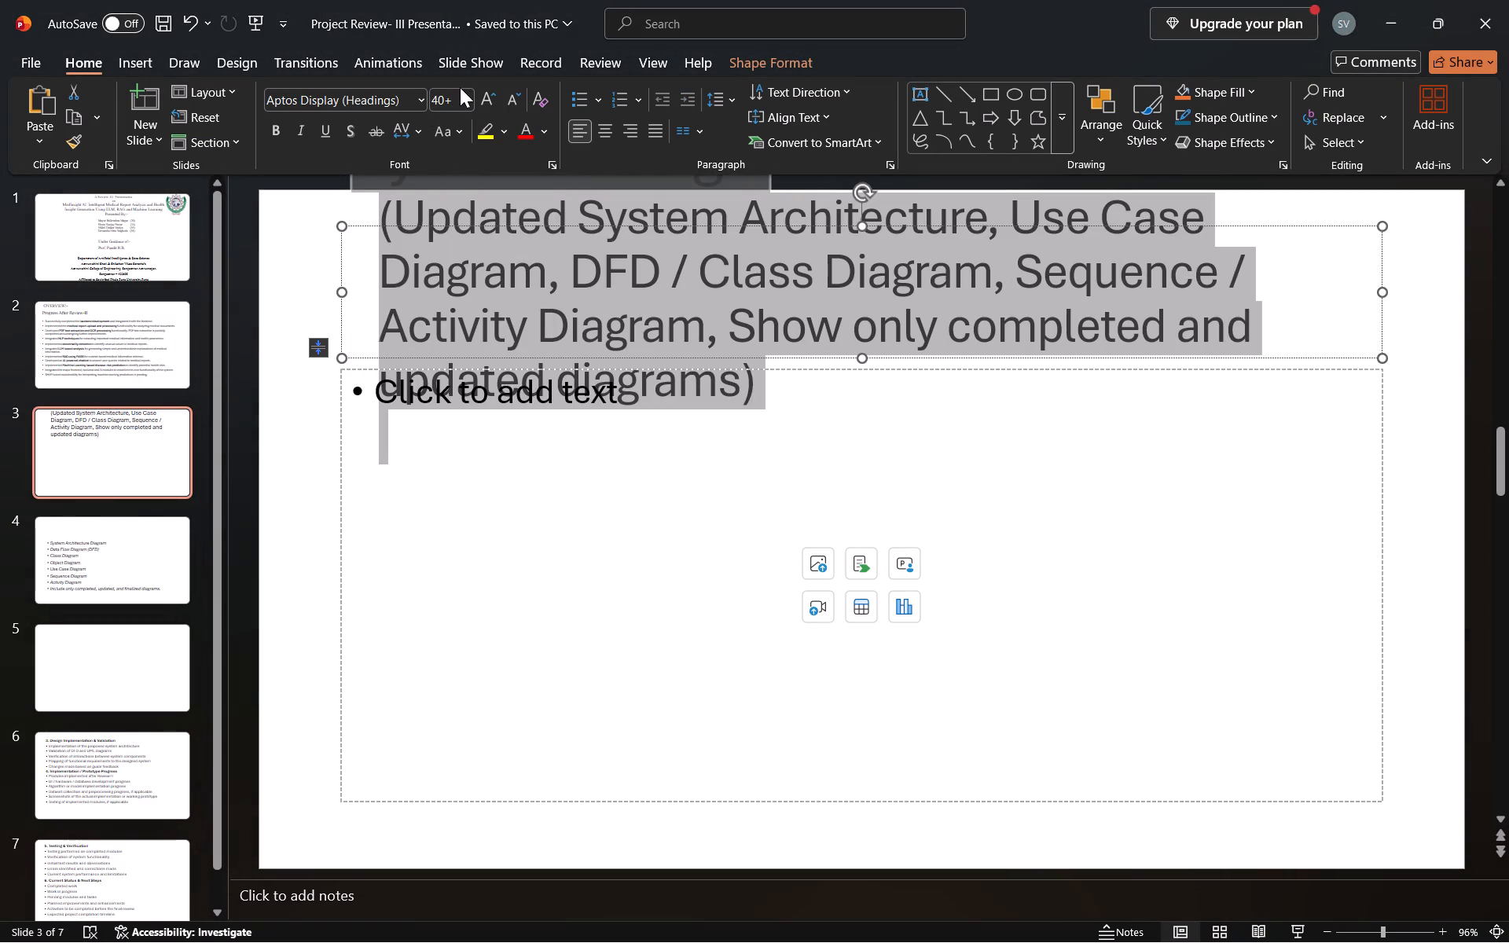
left_click(463, 97)
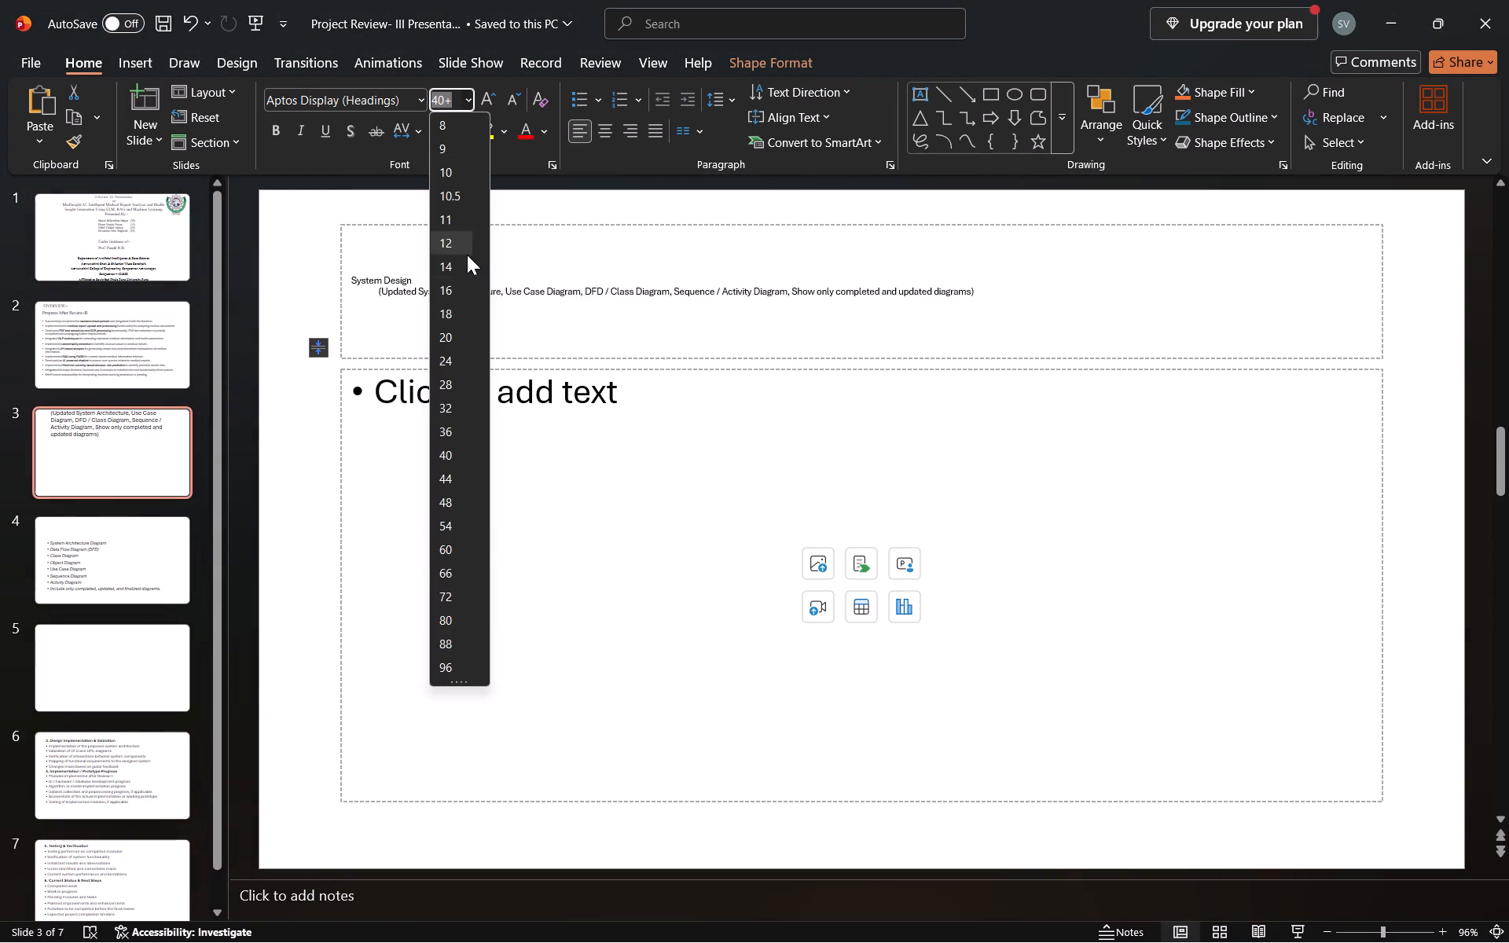
left_click(467, 302)
Check the System Design heading's font size in Review-II and set the "System Design" line on Review-III's slide 3 to 28.
key("alt+Tab")
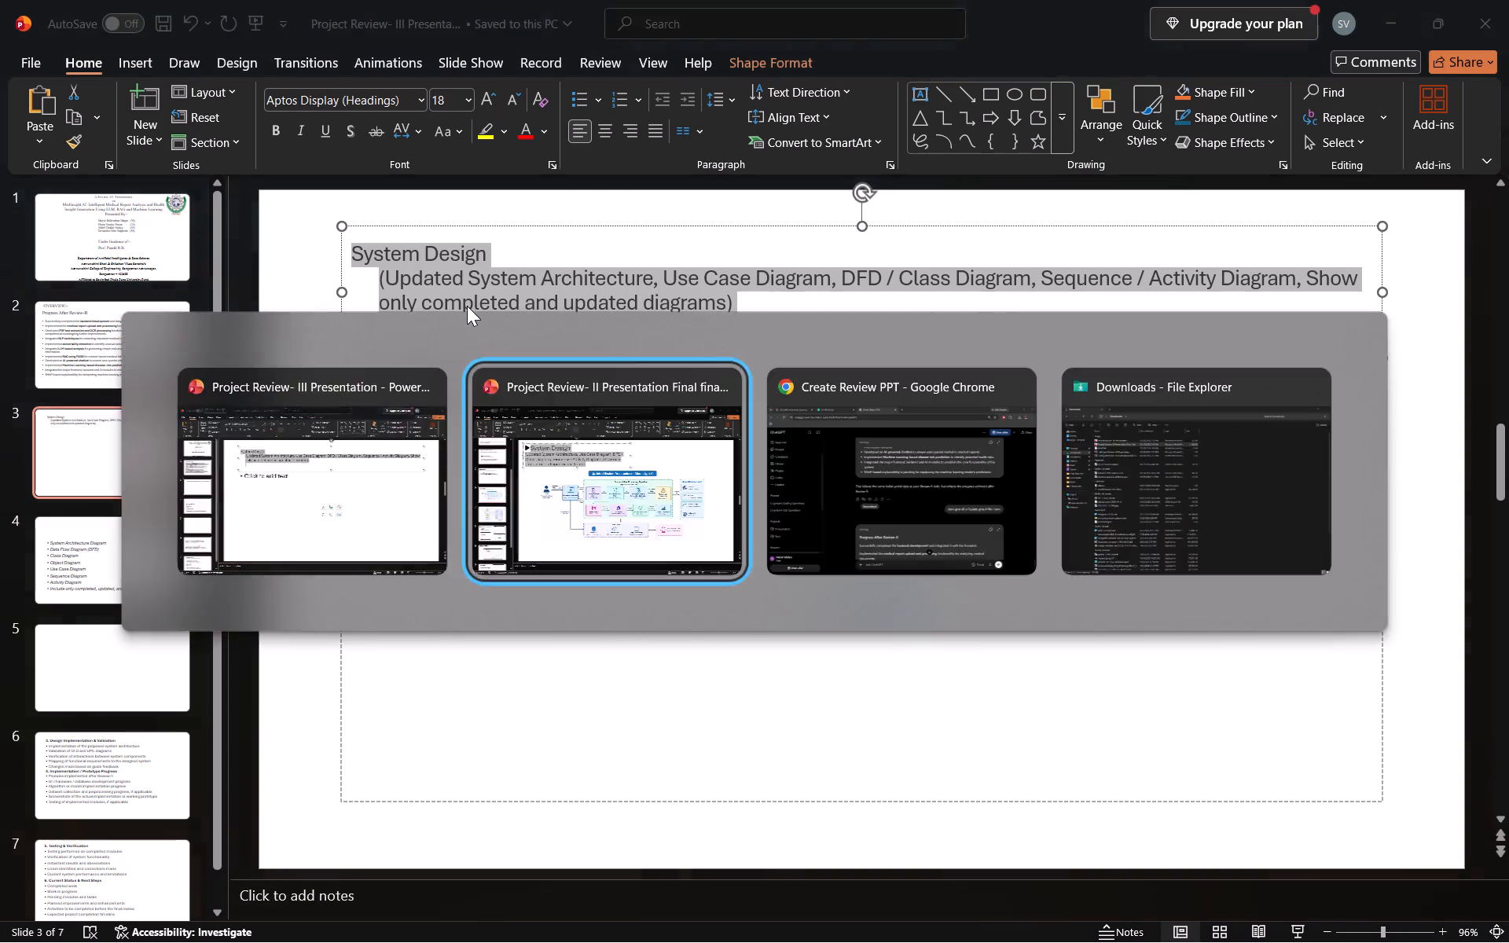
double_click(477, 233)
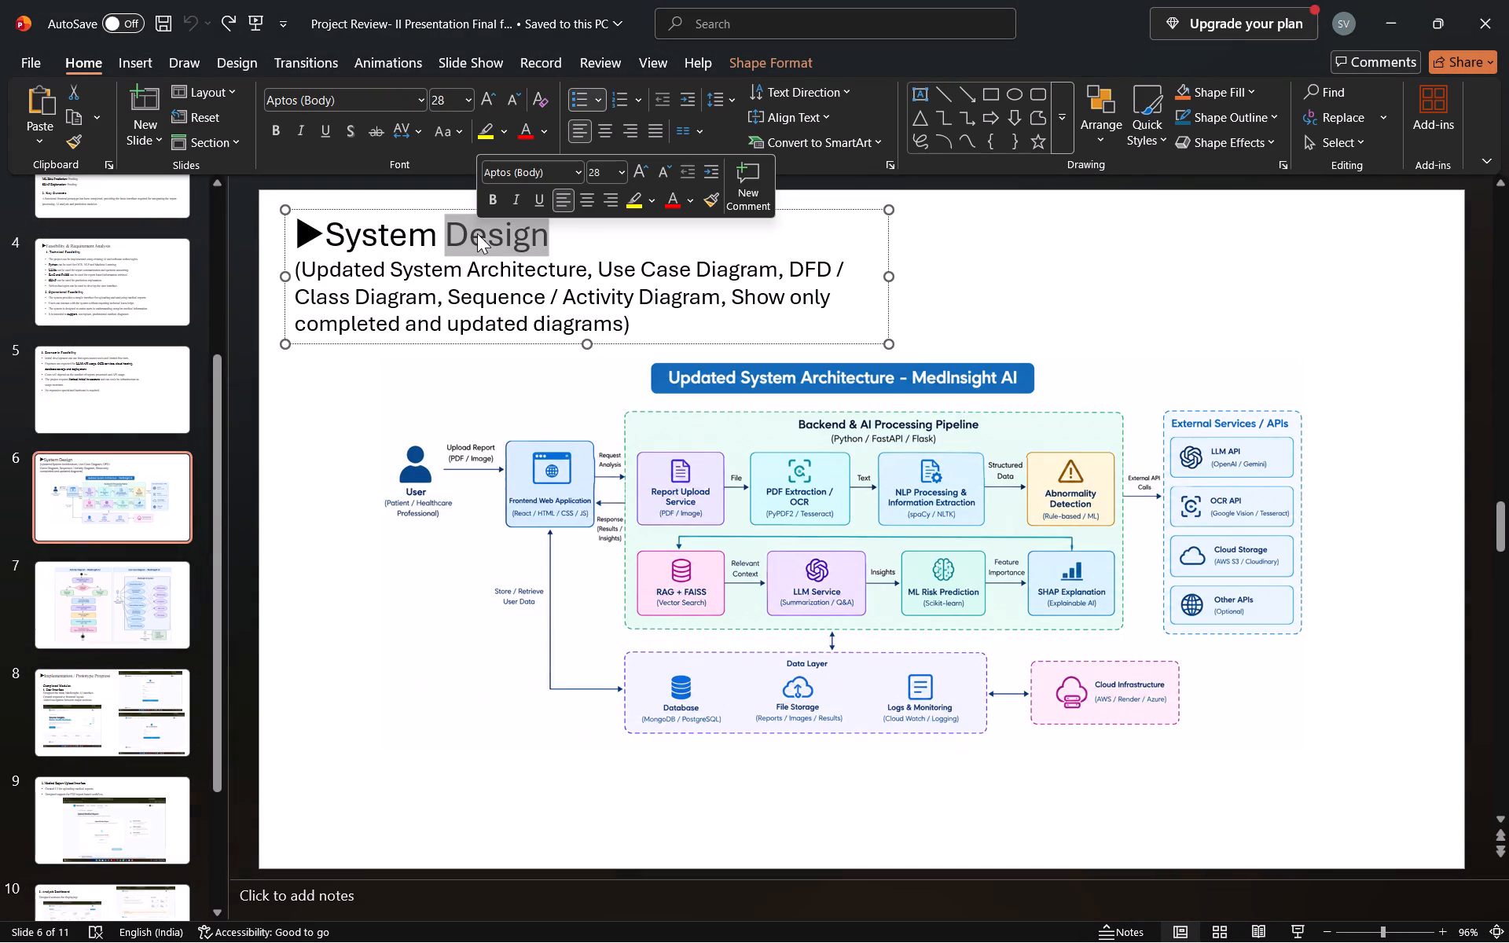
key("alt+Tab")
double_click(453, 253)
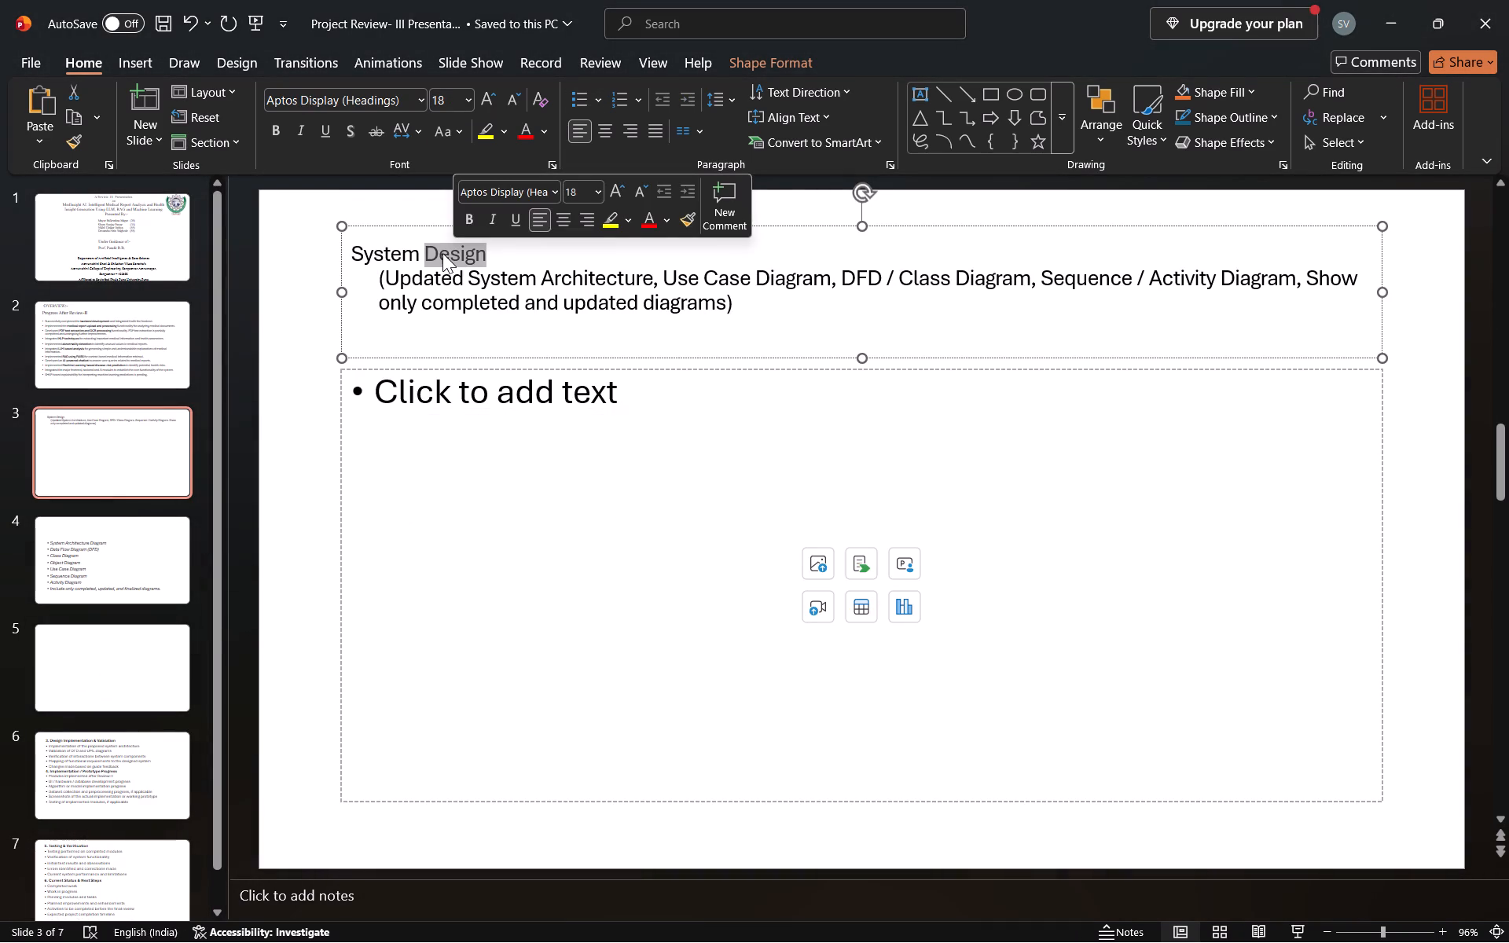
triple_click(372, 249)
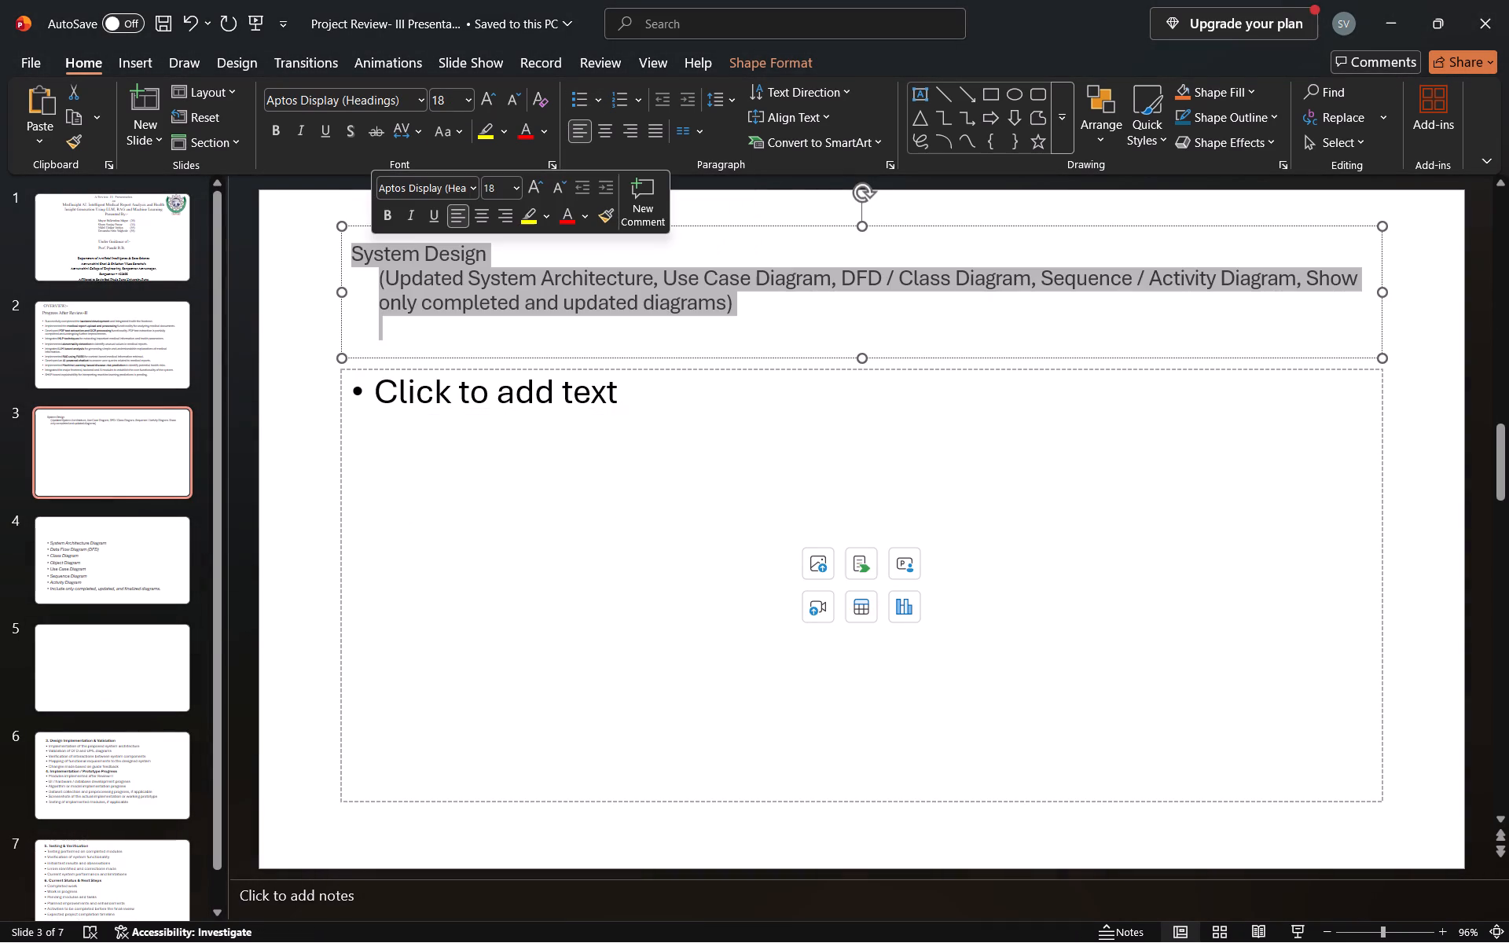
left_click(372, 249)
left_click_drag(372, 249, 468, 249)
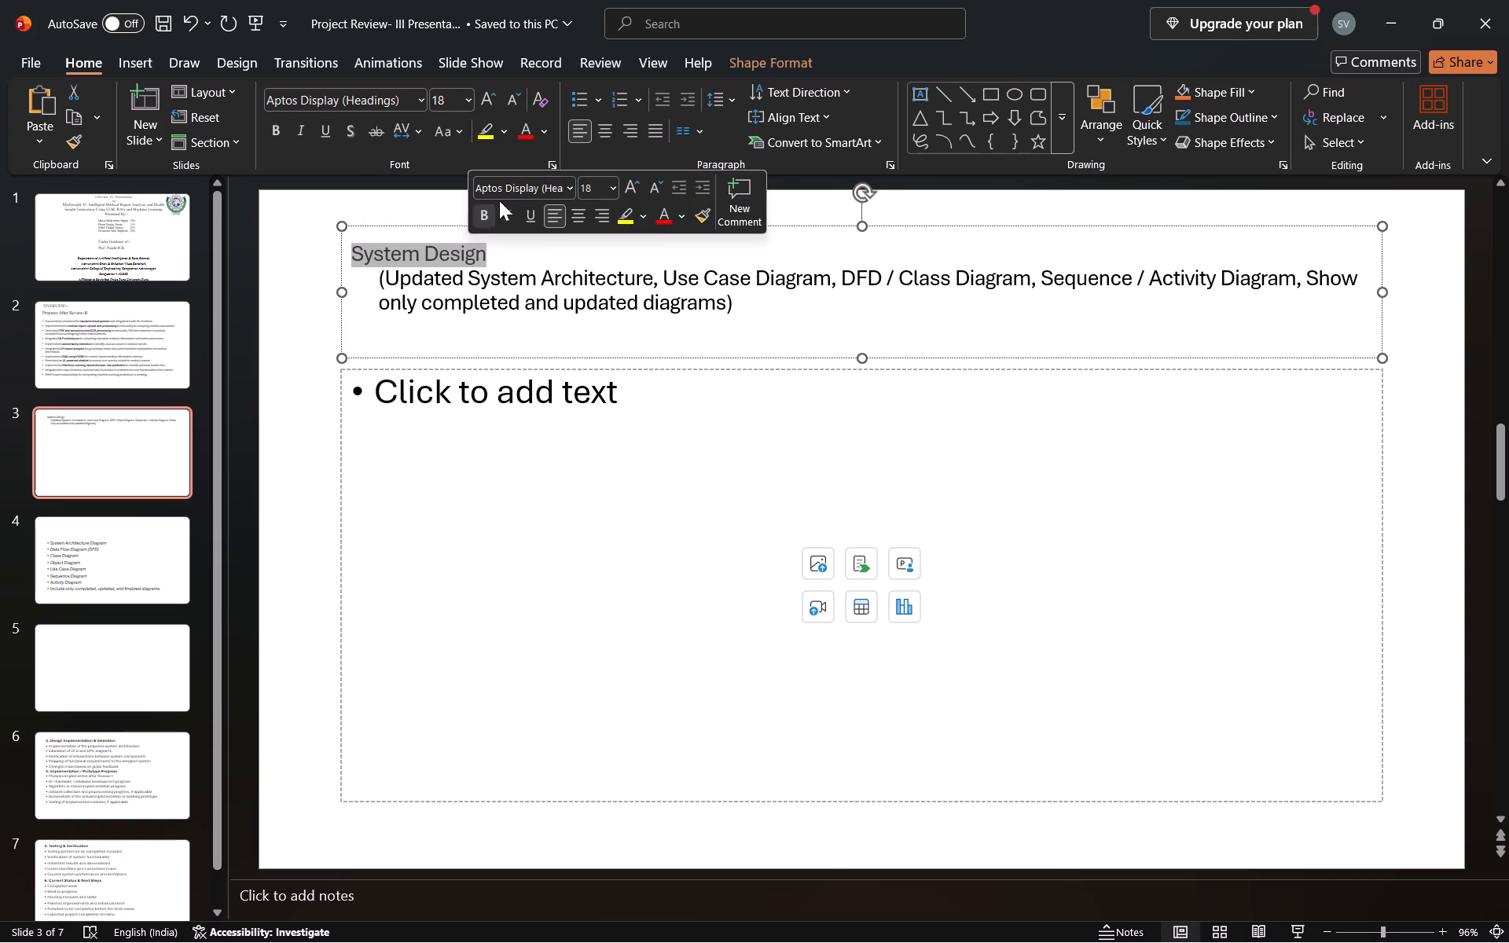
left_click(462, 101)
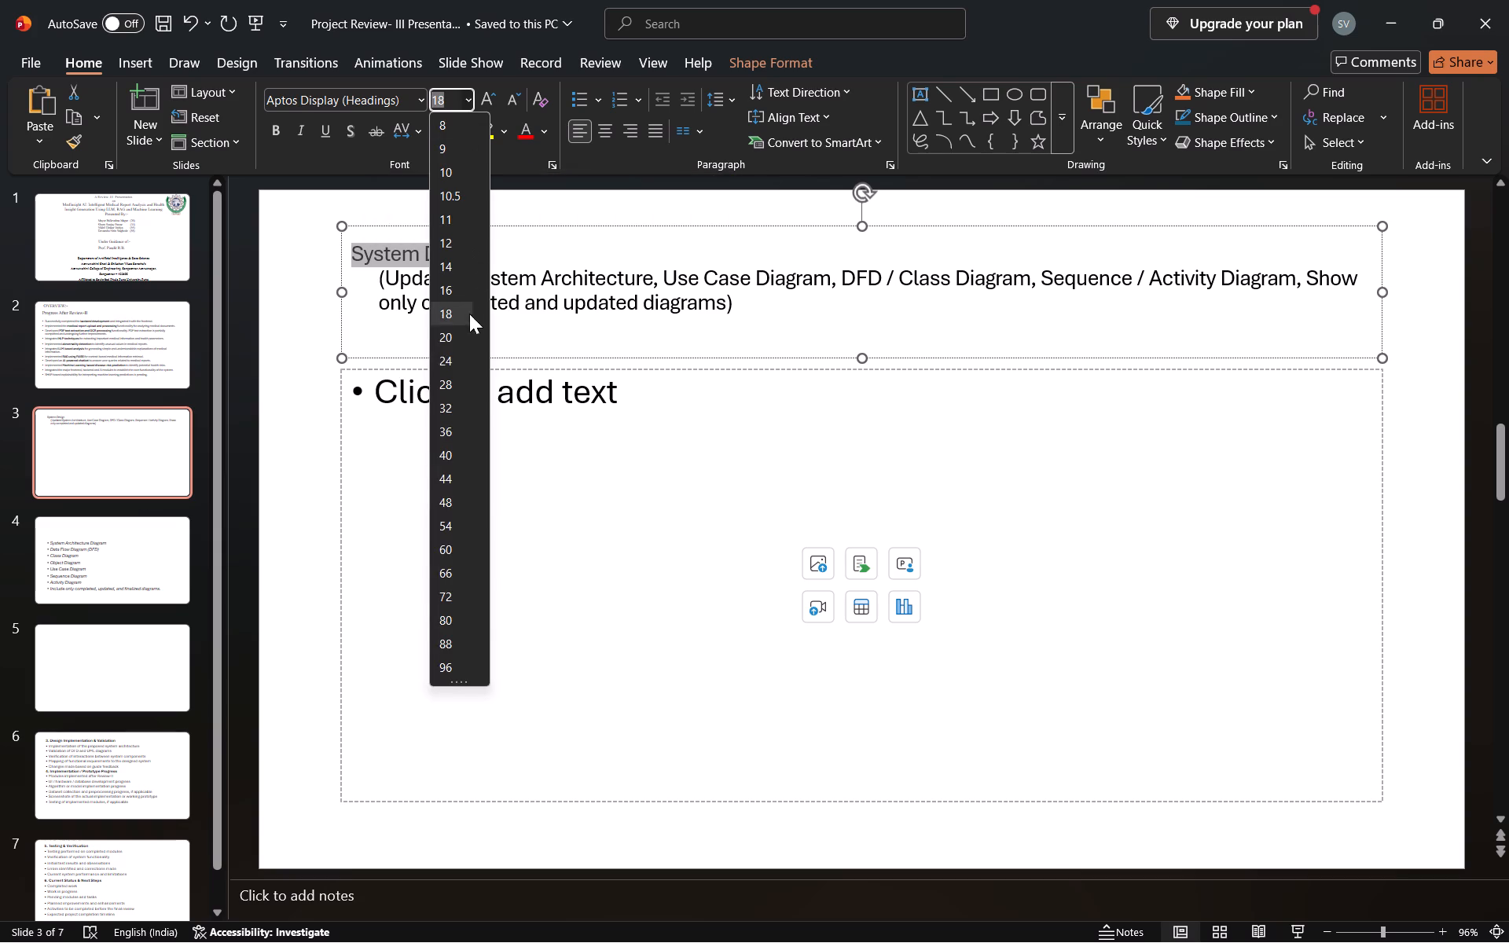
left_click(446, 379)
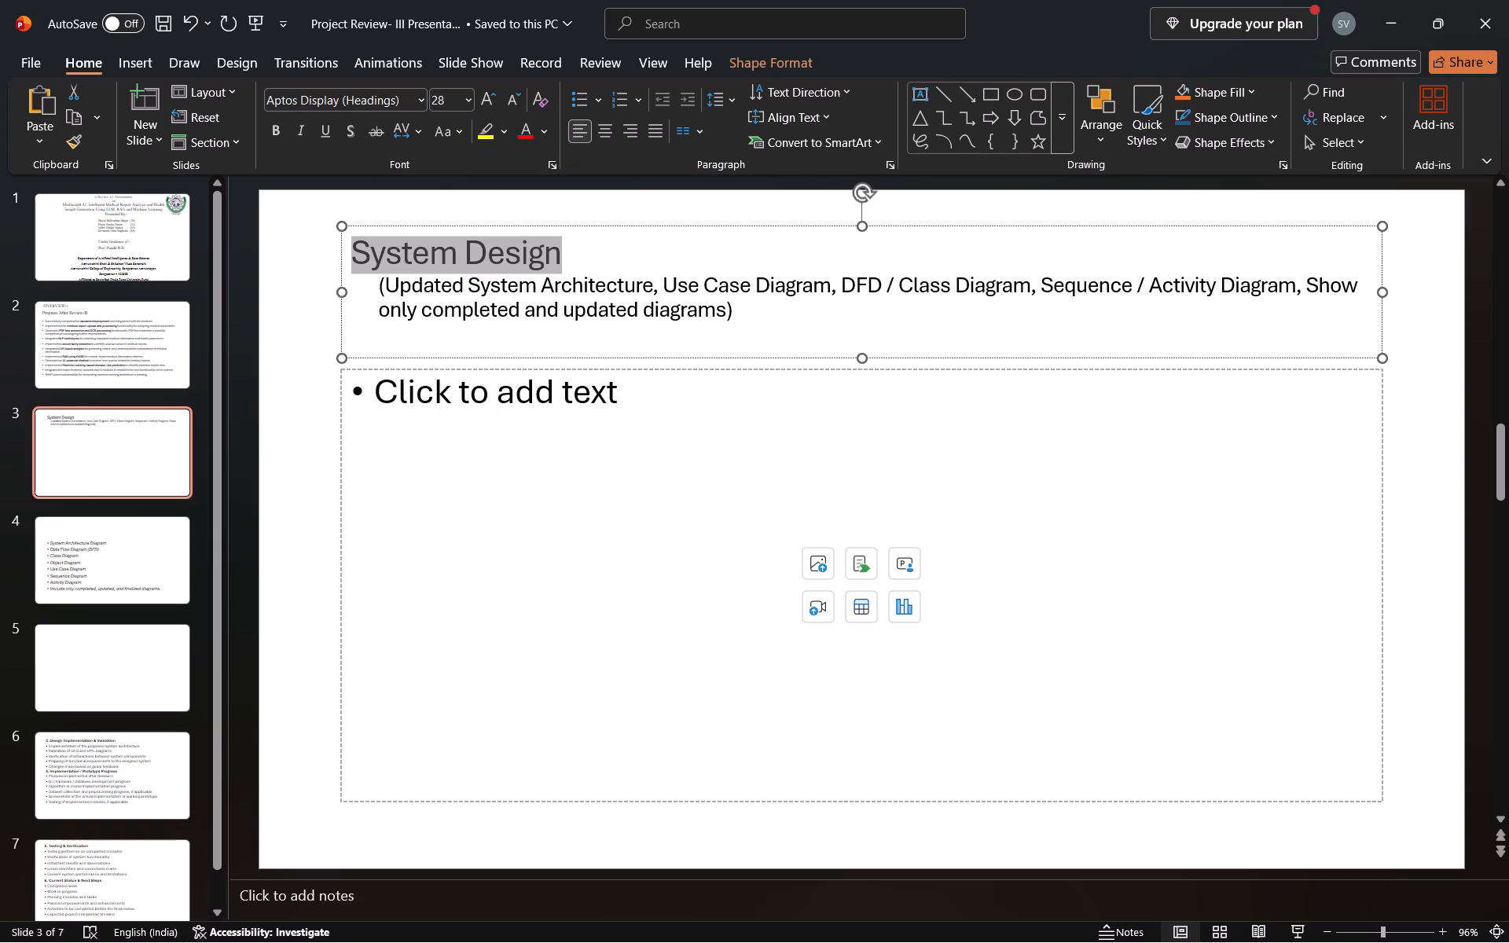
left_click(560, 263)
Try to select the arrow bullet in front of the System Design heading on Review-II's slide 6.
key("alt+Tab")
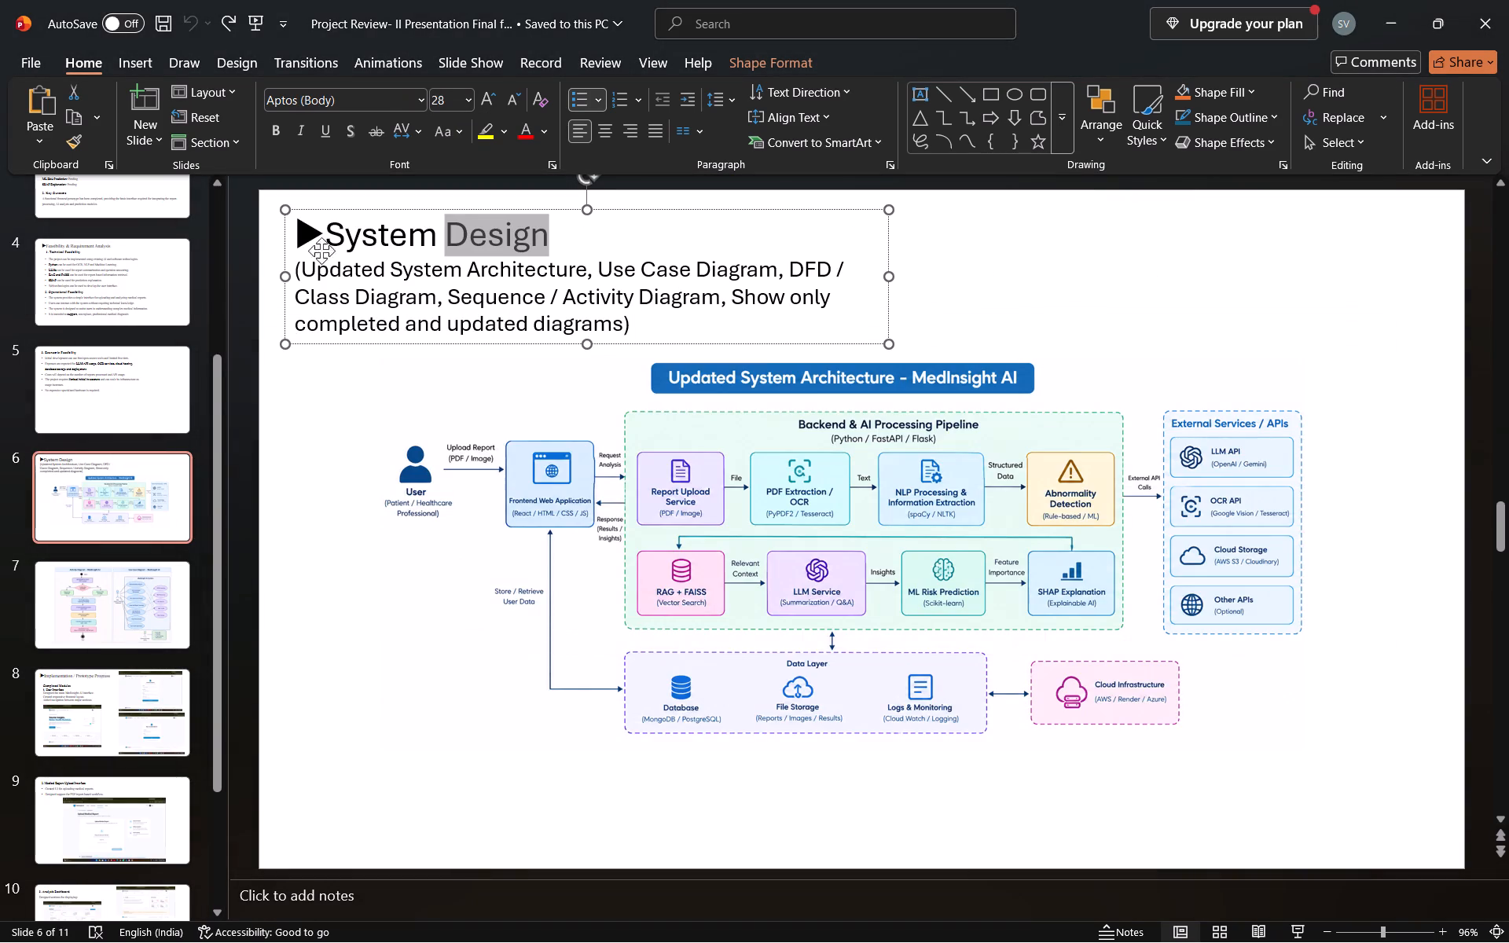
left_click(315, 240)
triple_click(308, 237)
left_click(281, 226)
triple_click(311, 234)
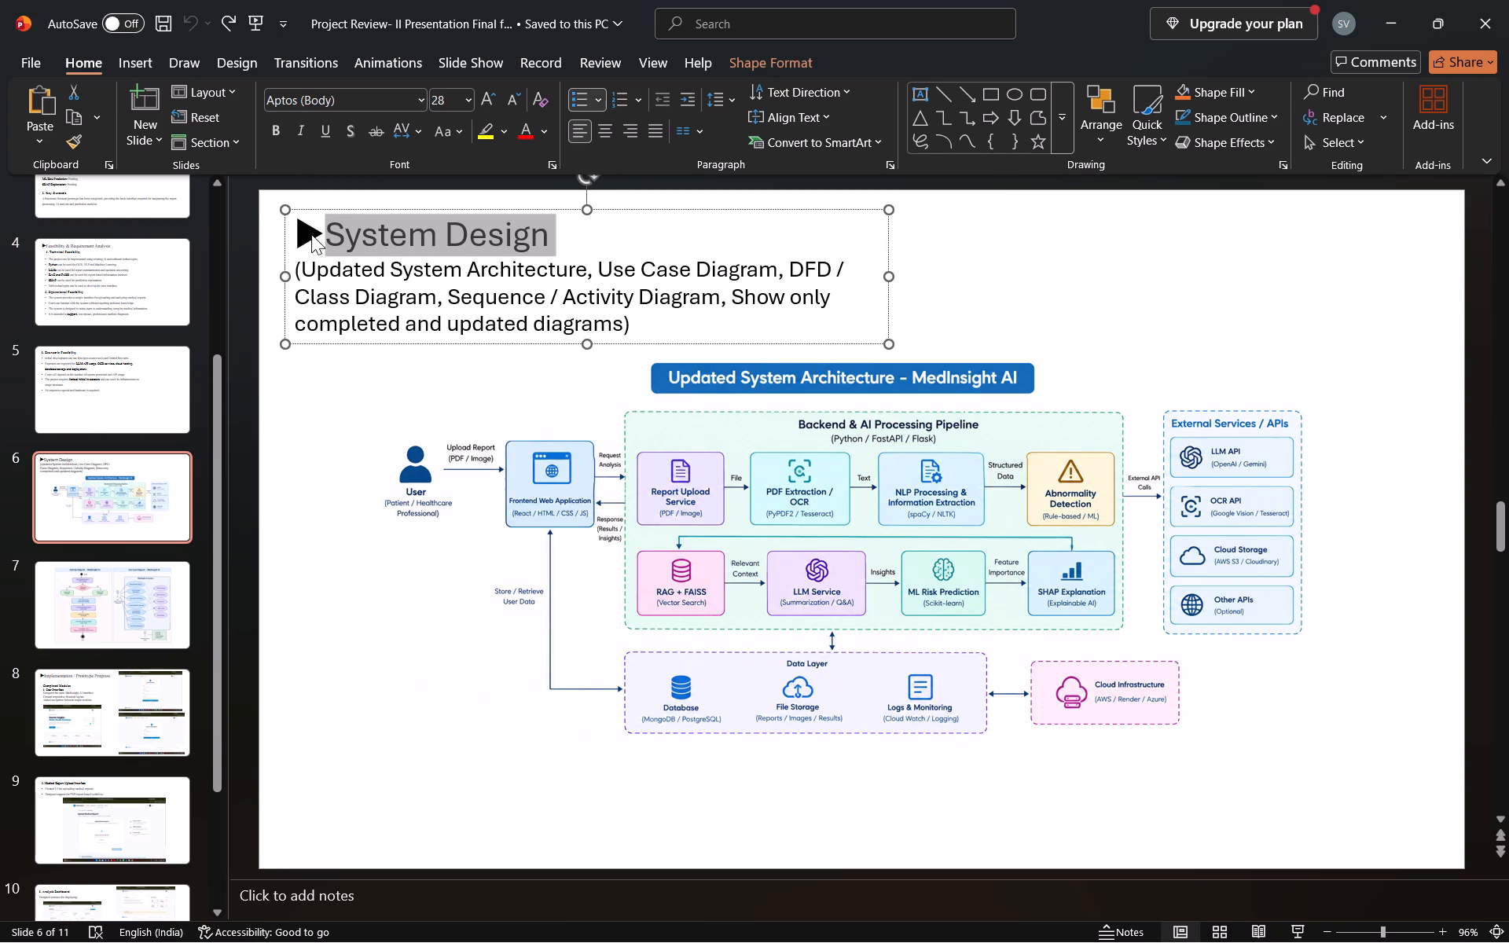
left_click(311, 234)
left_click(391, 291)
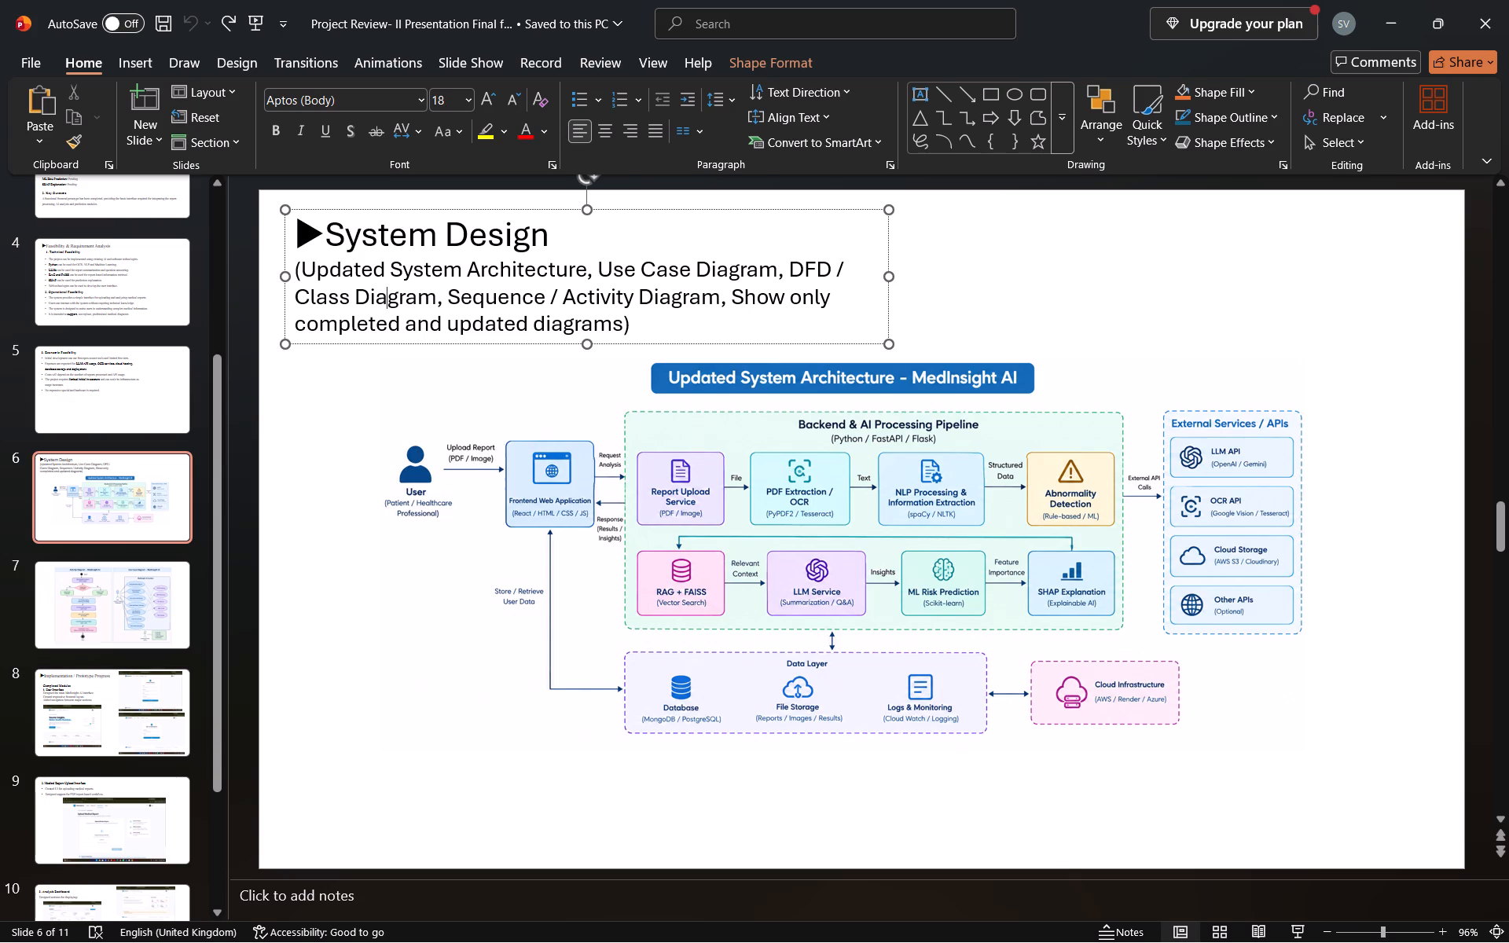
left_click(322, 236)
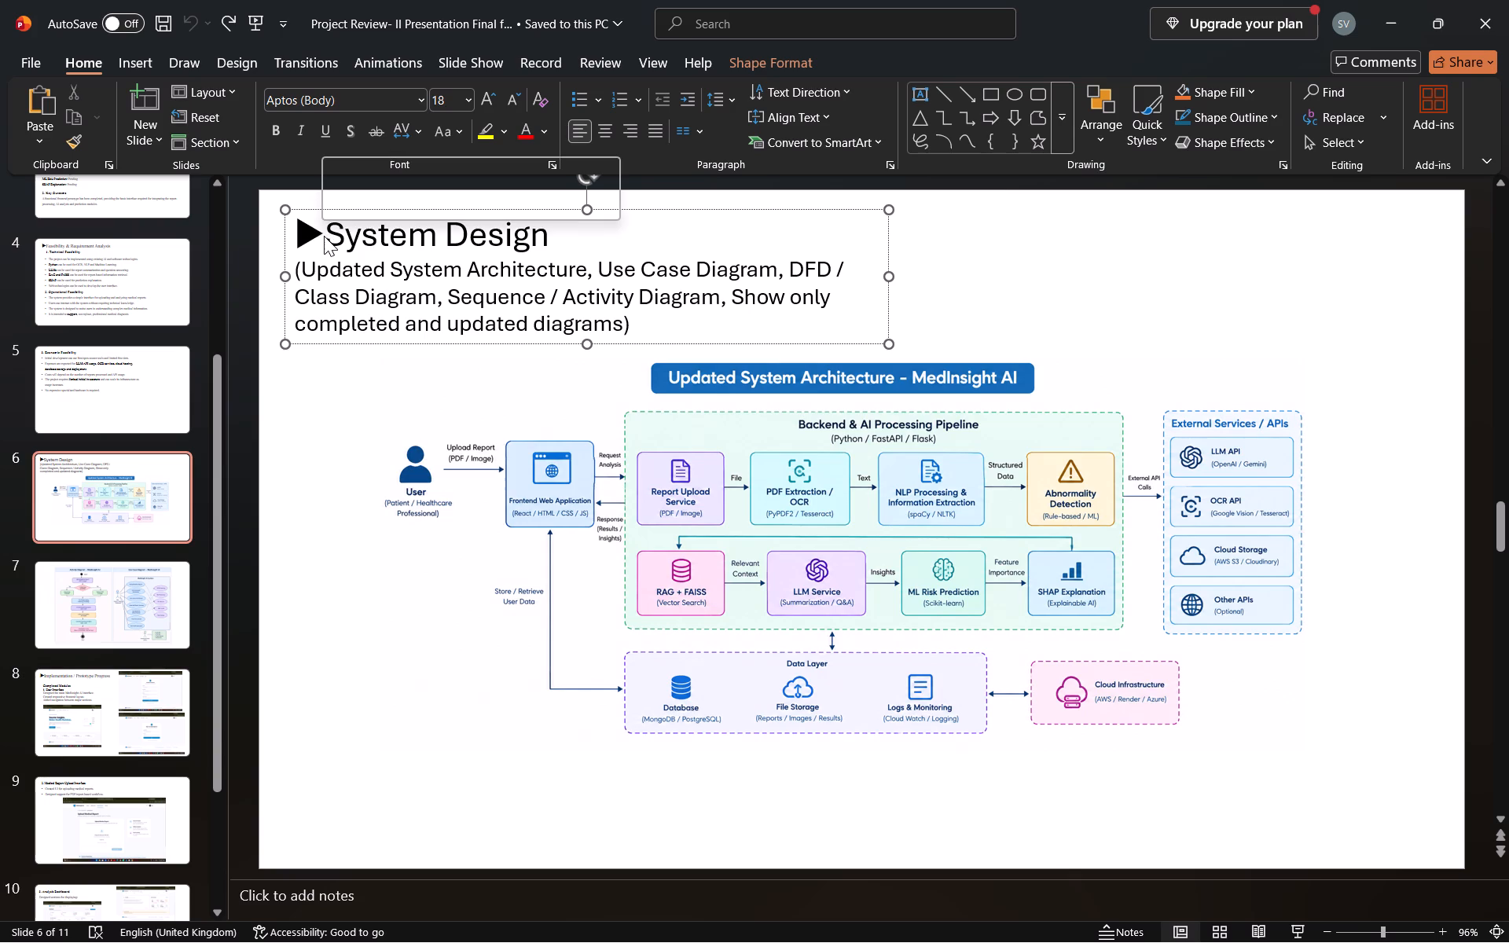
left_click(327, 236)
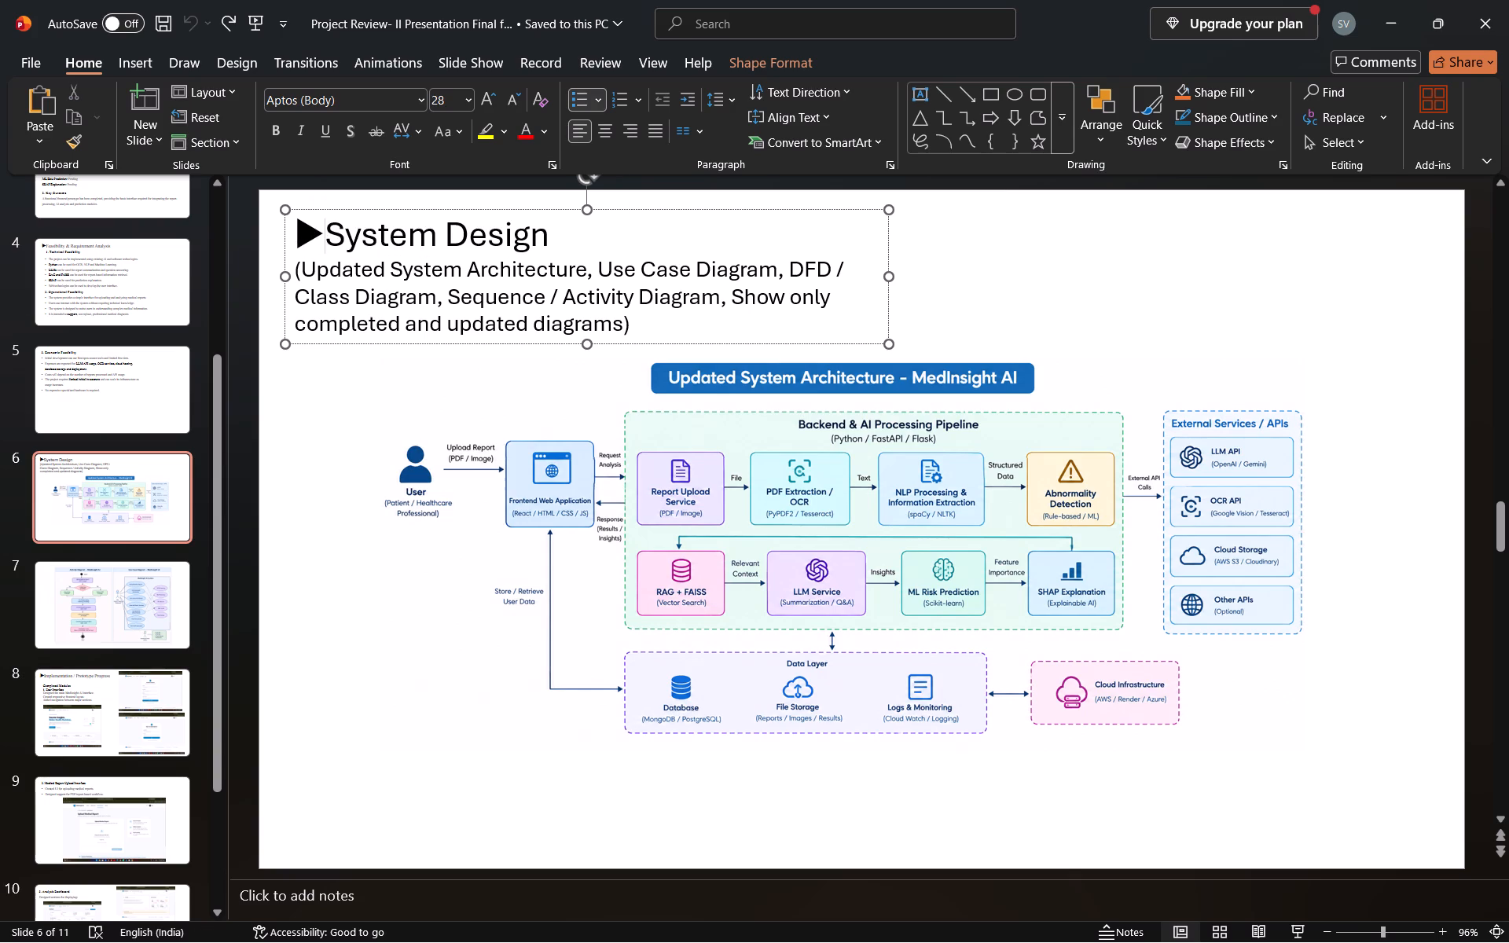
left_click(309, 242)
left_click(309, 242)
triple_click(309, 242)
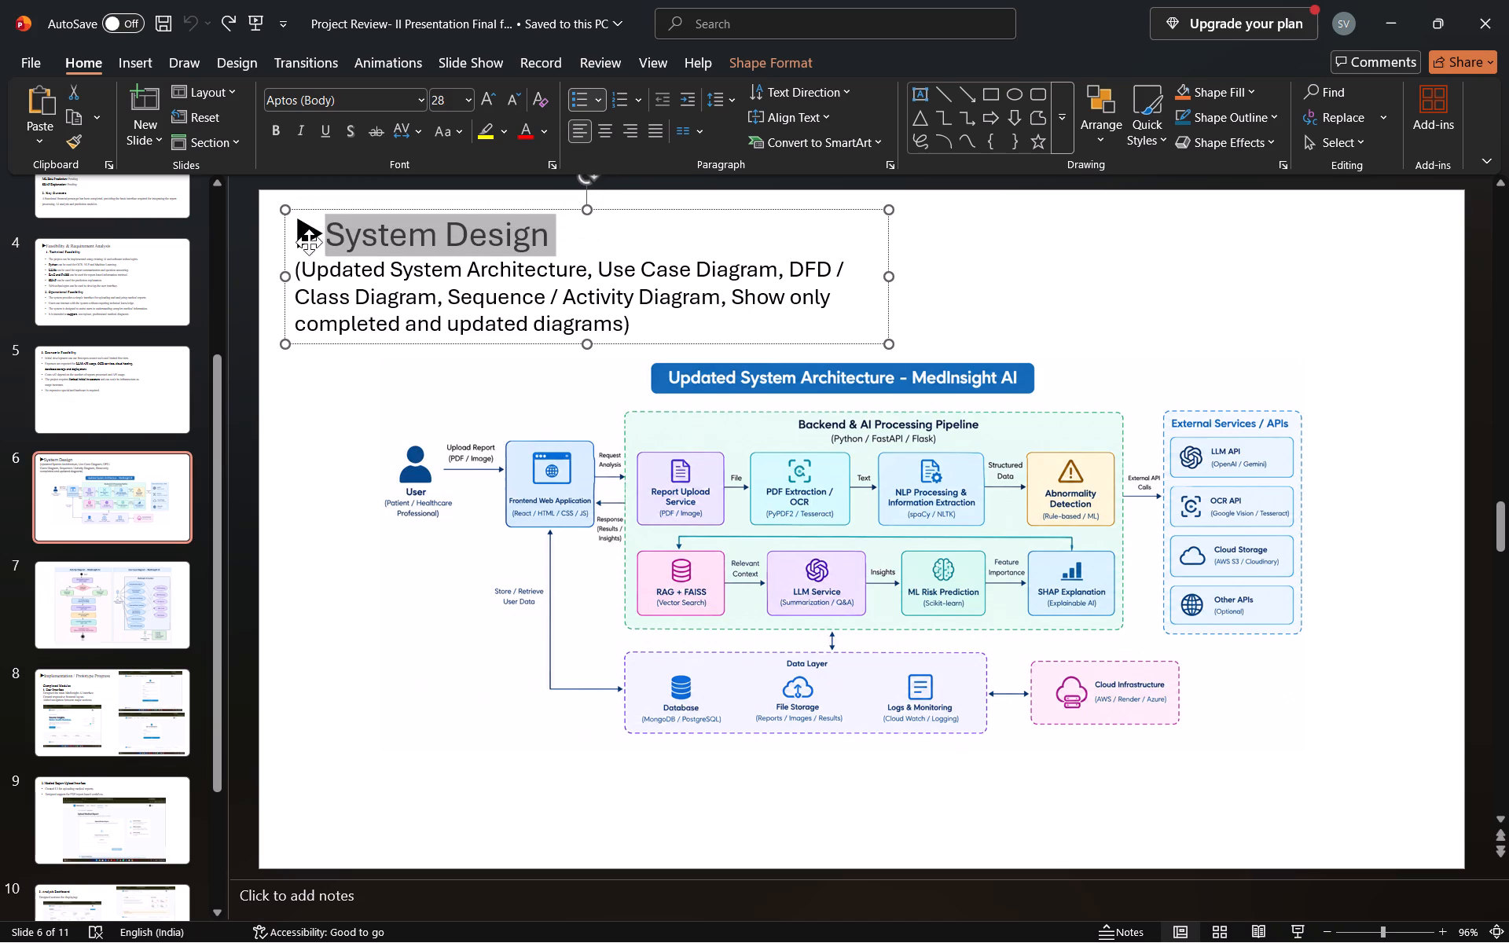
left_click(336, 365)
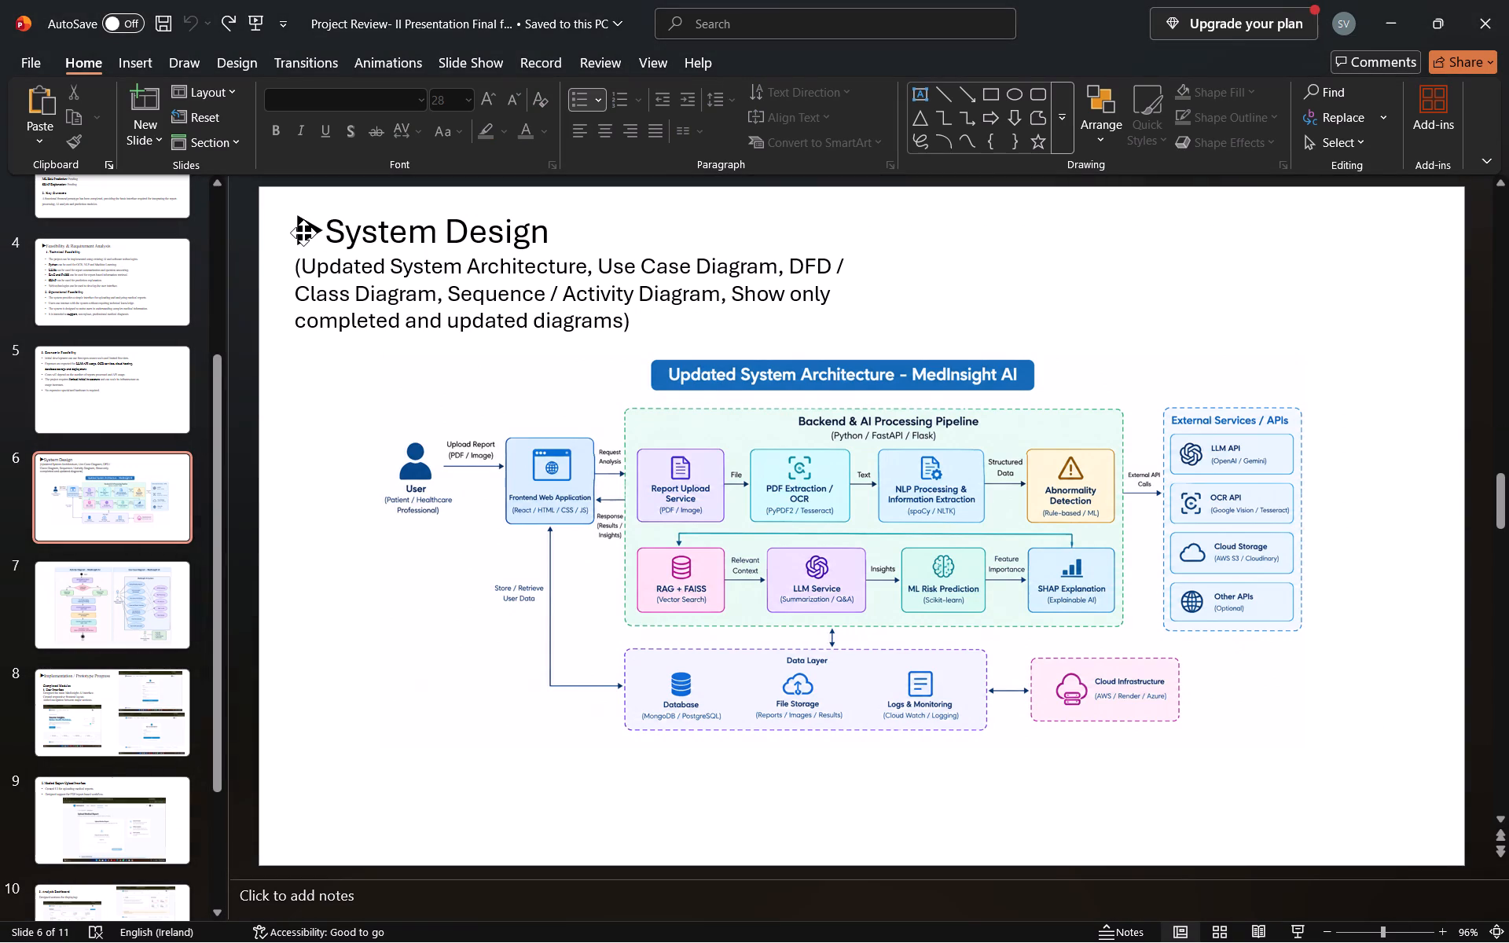
Copy the Updated System Architecture diagram from Review-II's slide 6 into the content placeholder of Review-III's slide 3.
left_click(581, 501)
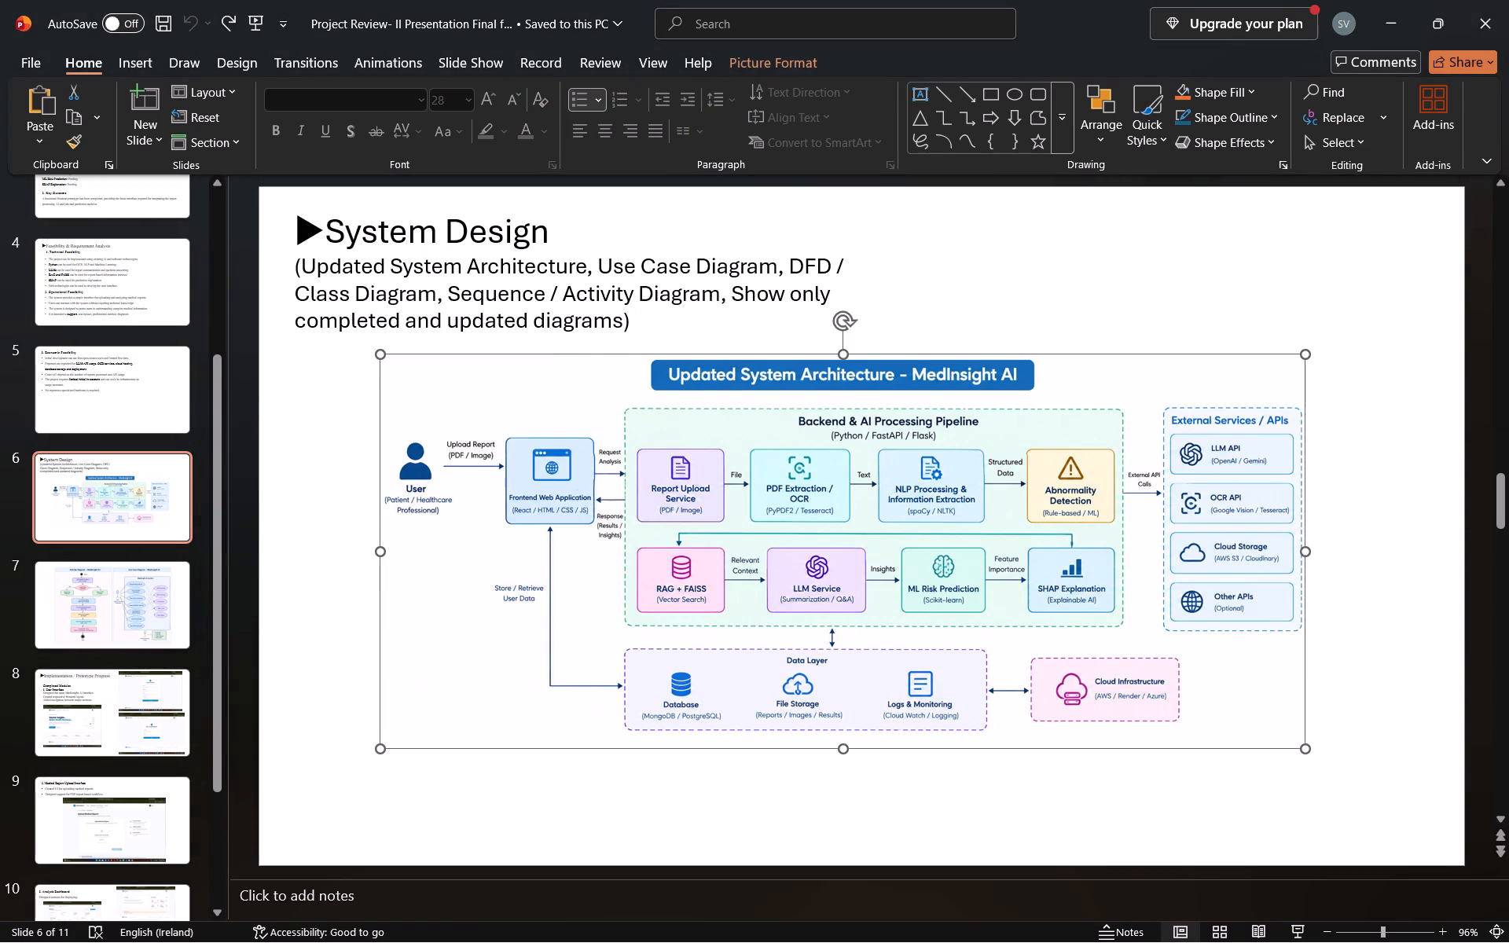
key("ctrl+c")
key("alt+Tab")
left_click(643, 509)
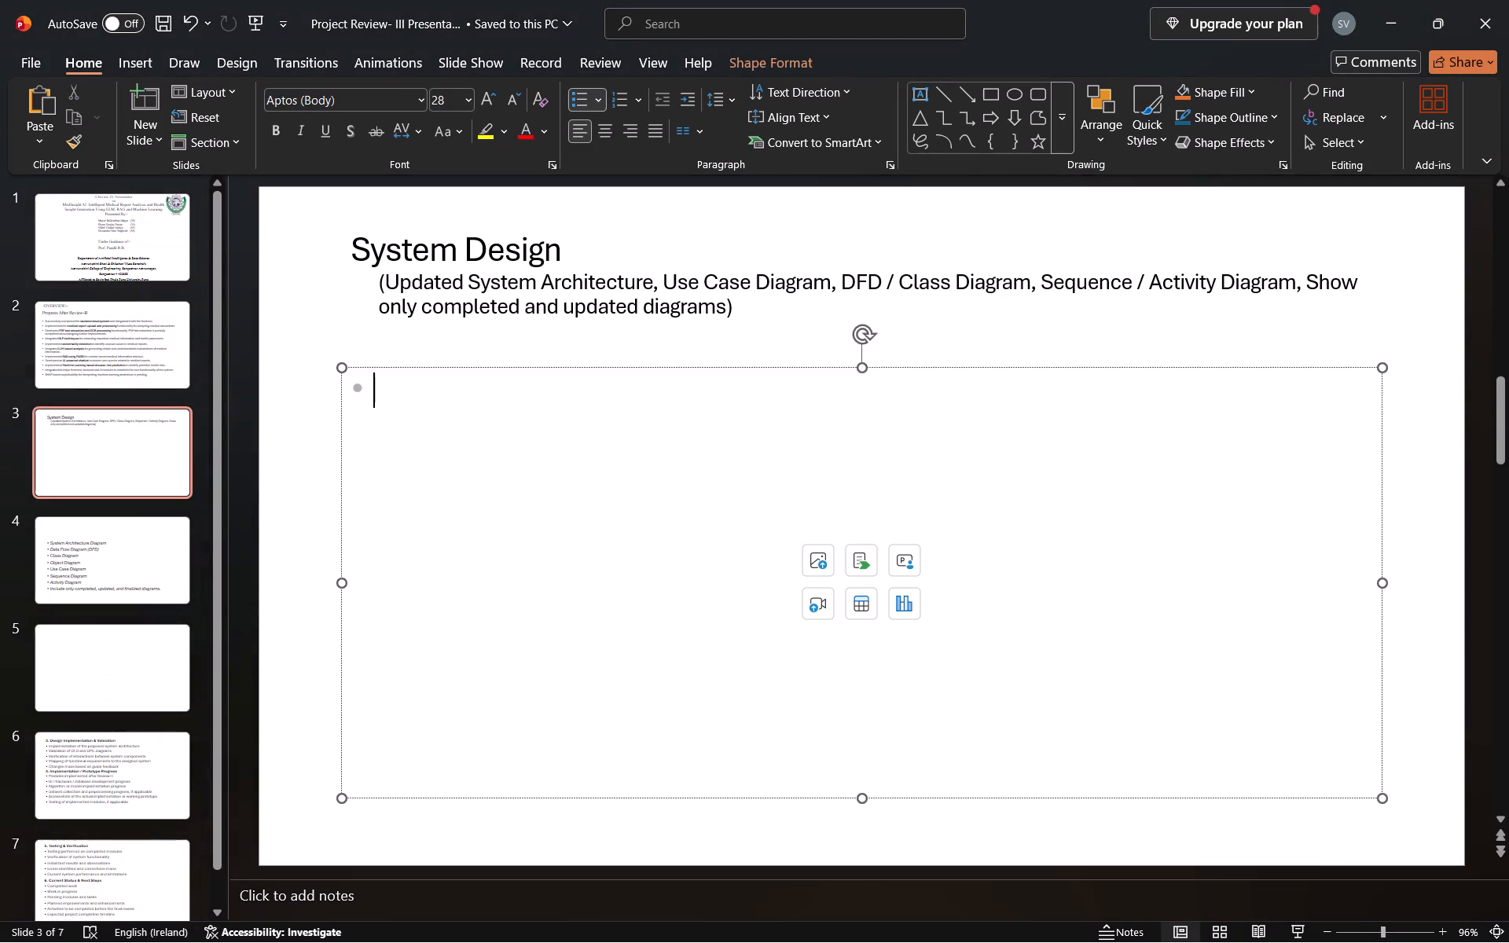
key("ctrl+v")
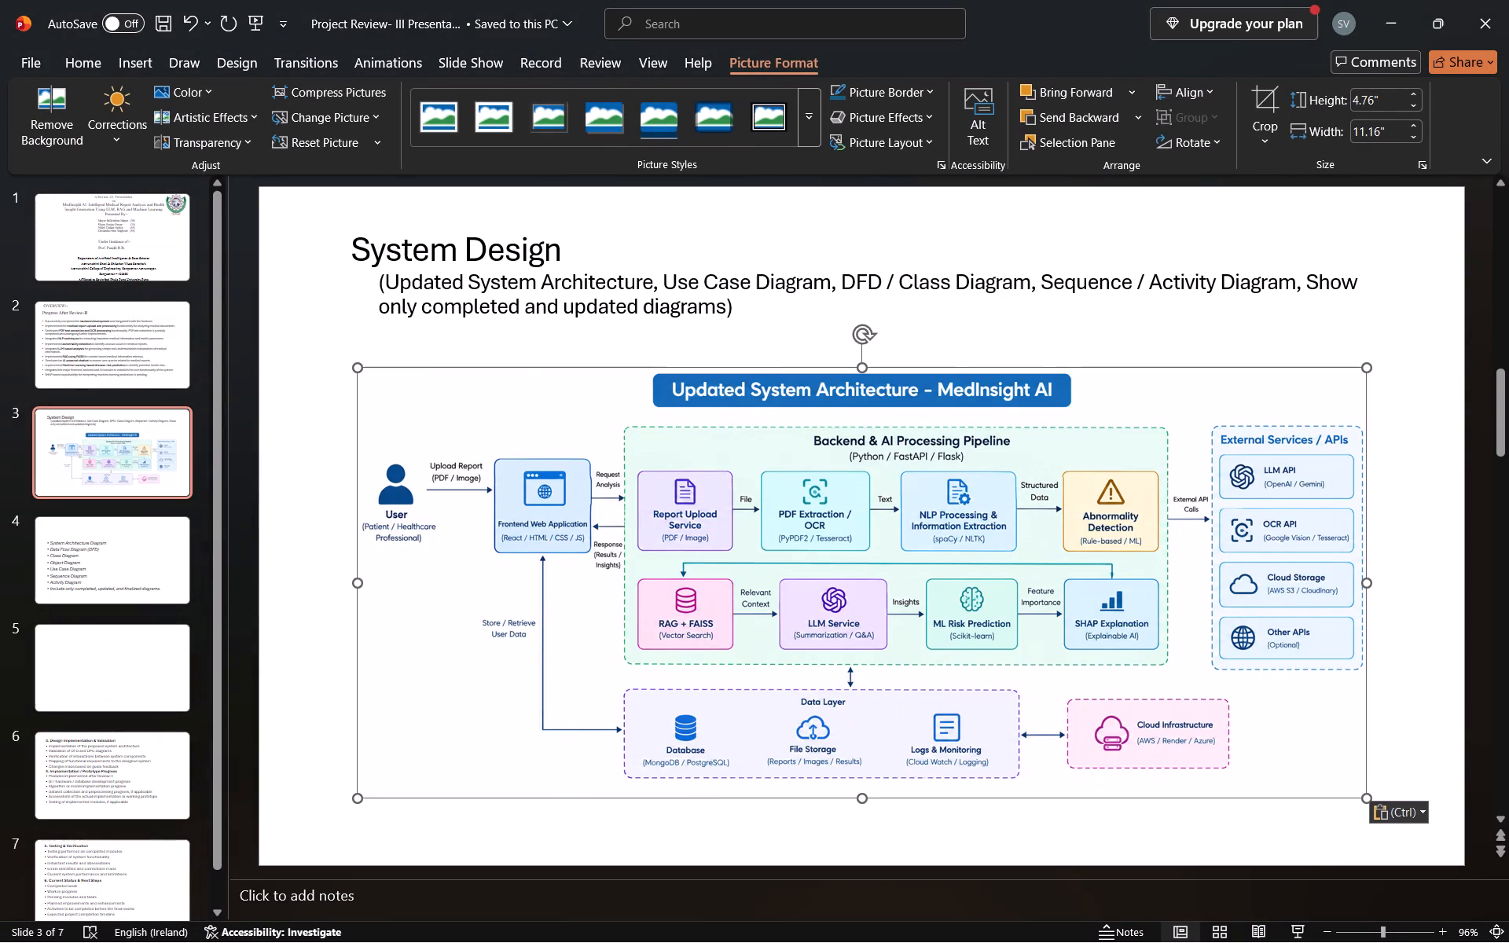
Delete the parenthesised description below the System Design heading on Review-III's slide 3.
left_click(708, 247)
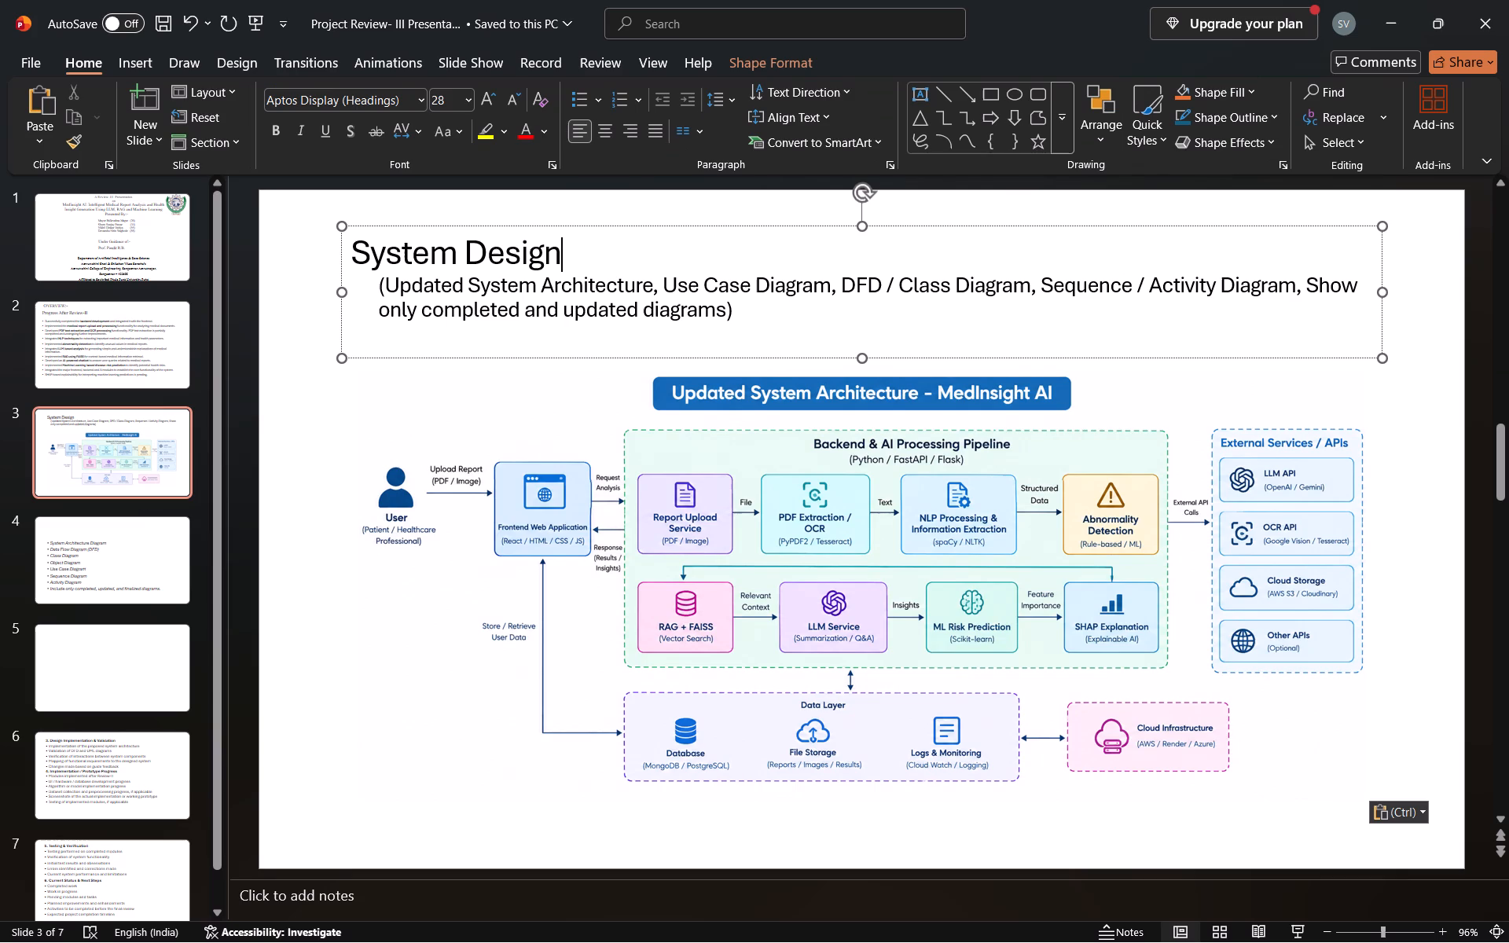
left_click(762, 321)
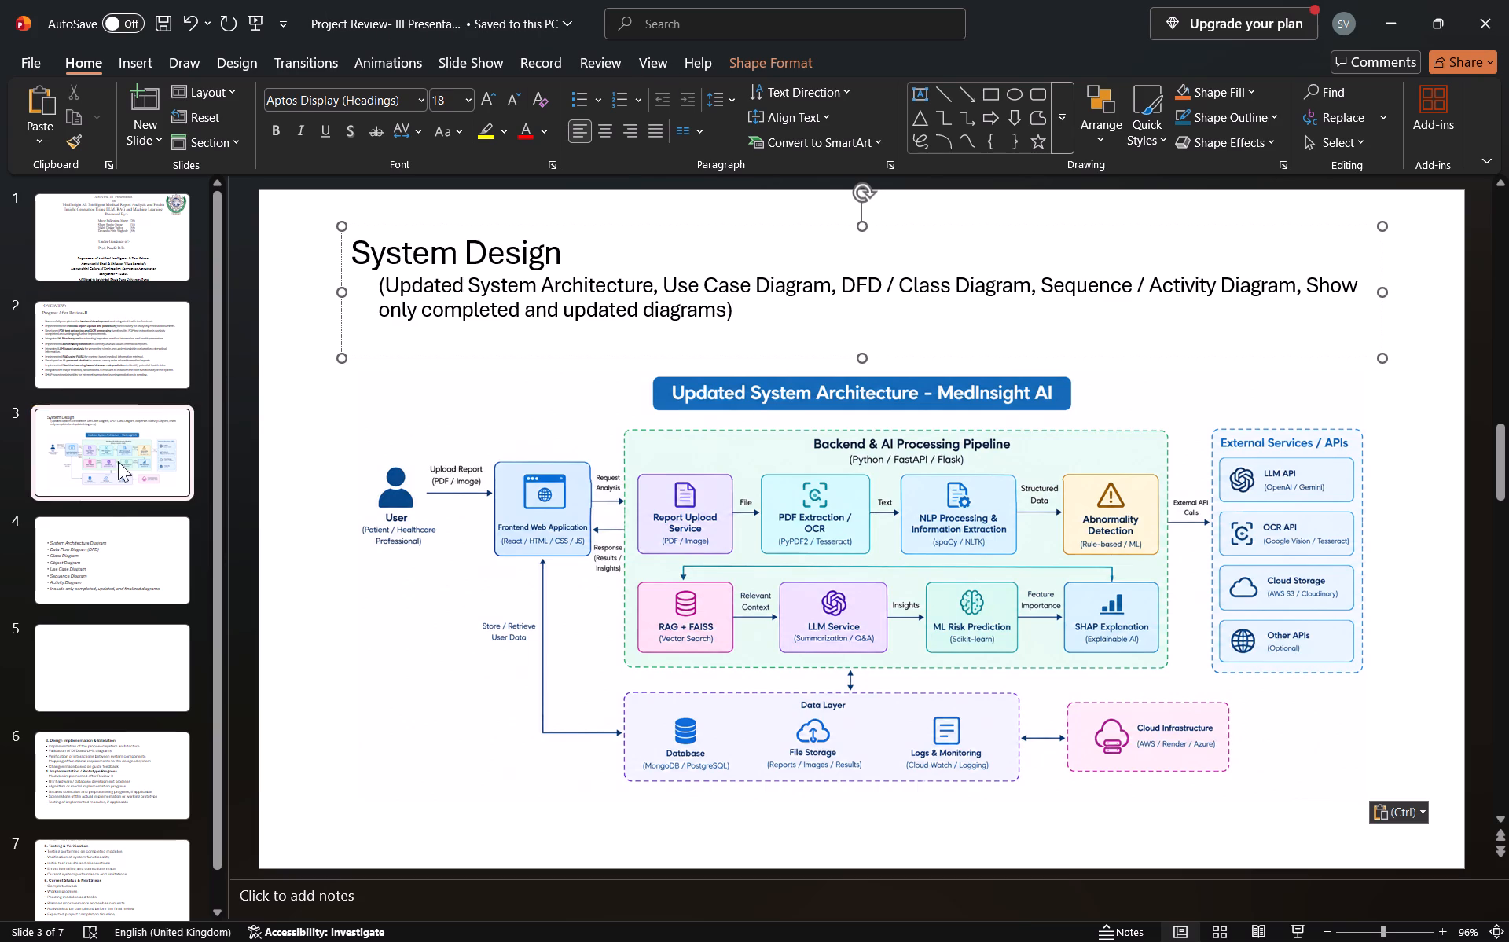
left_click(104, 549)
left_click(149, 426)
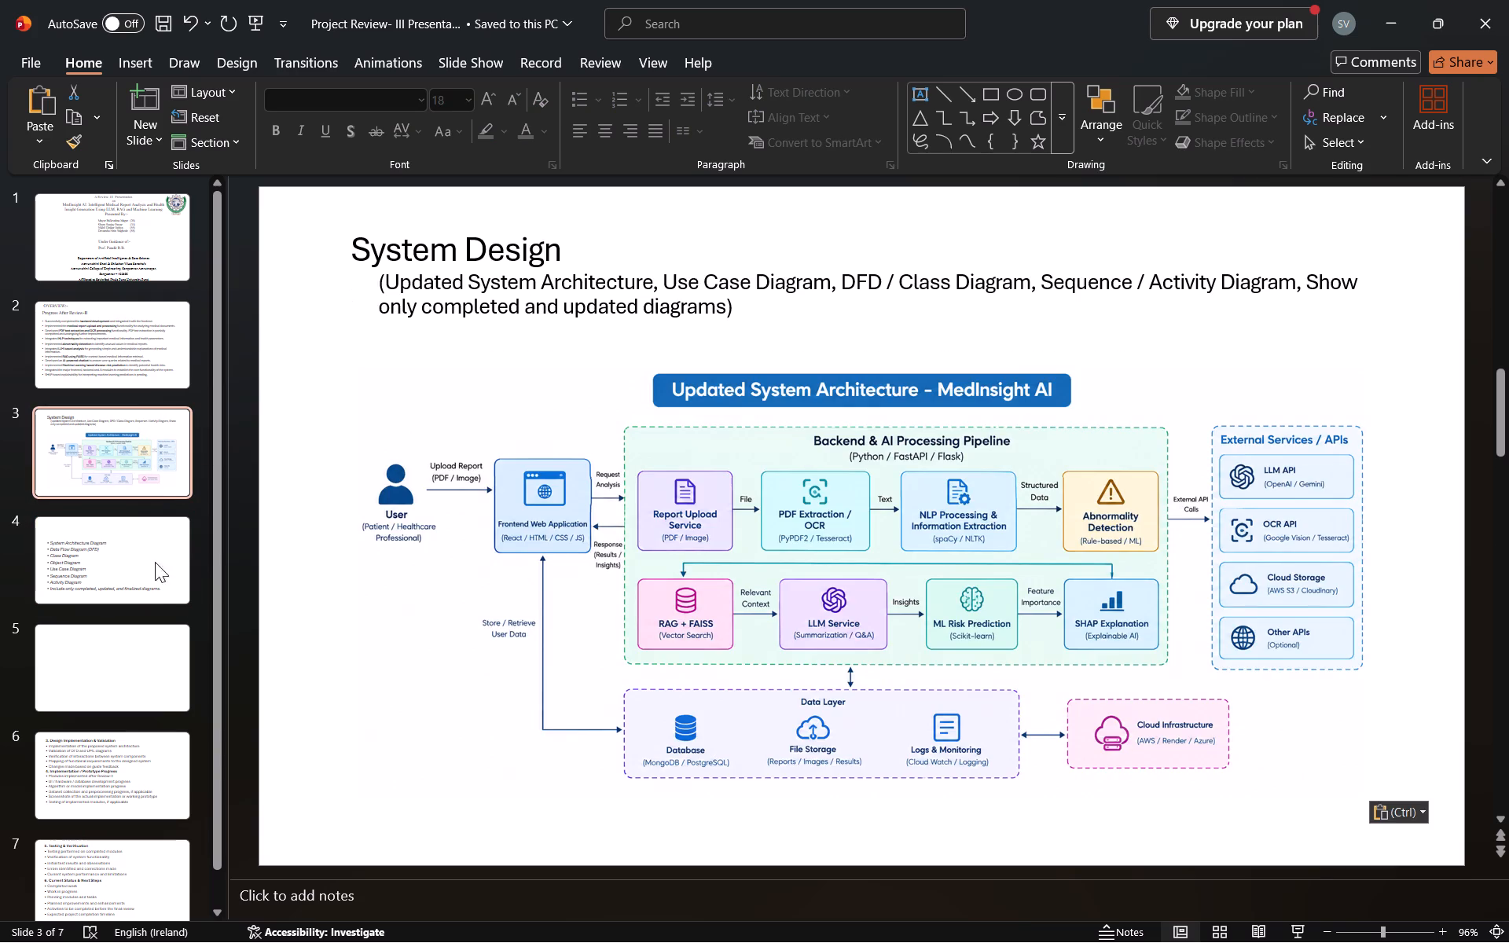
left_click(153, 594)
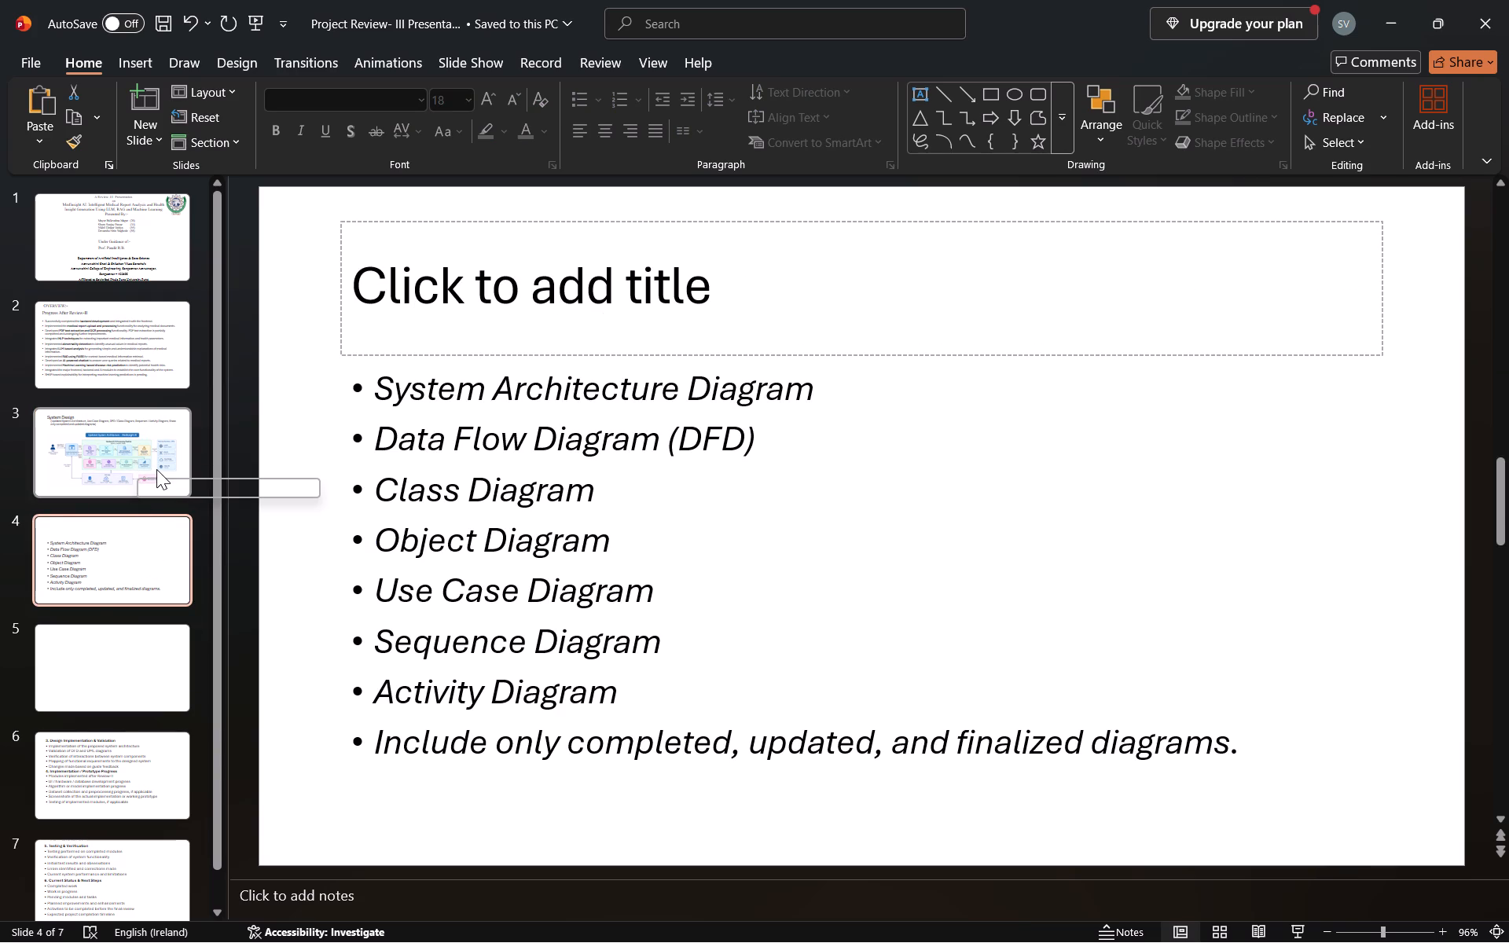
left_click(94, 454)
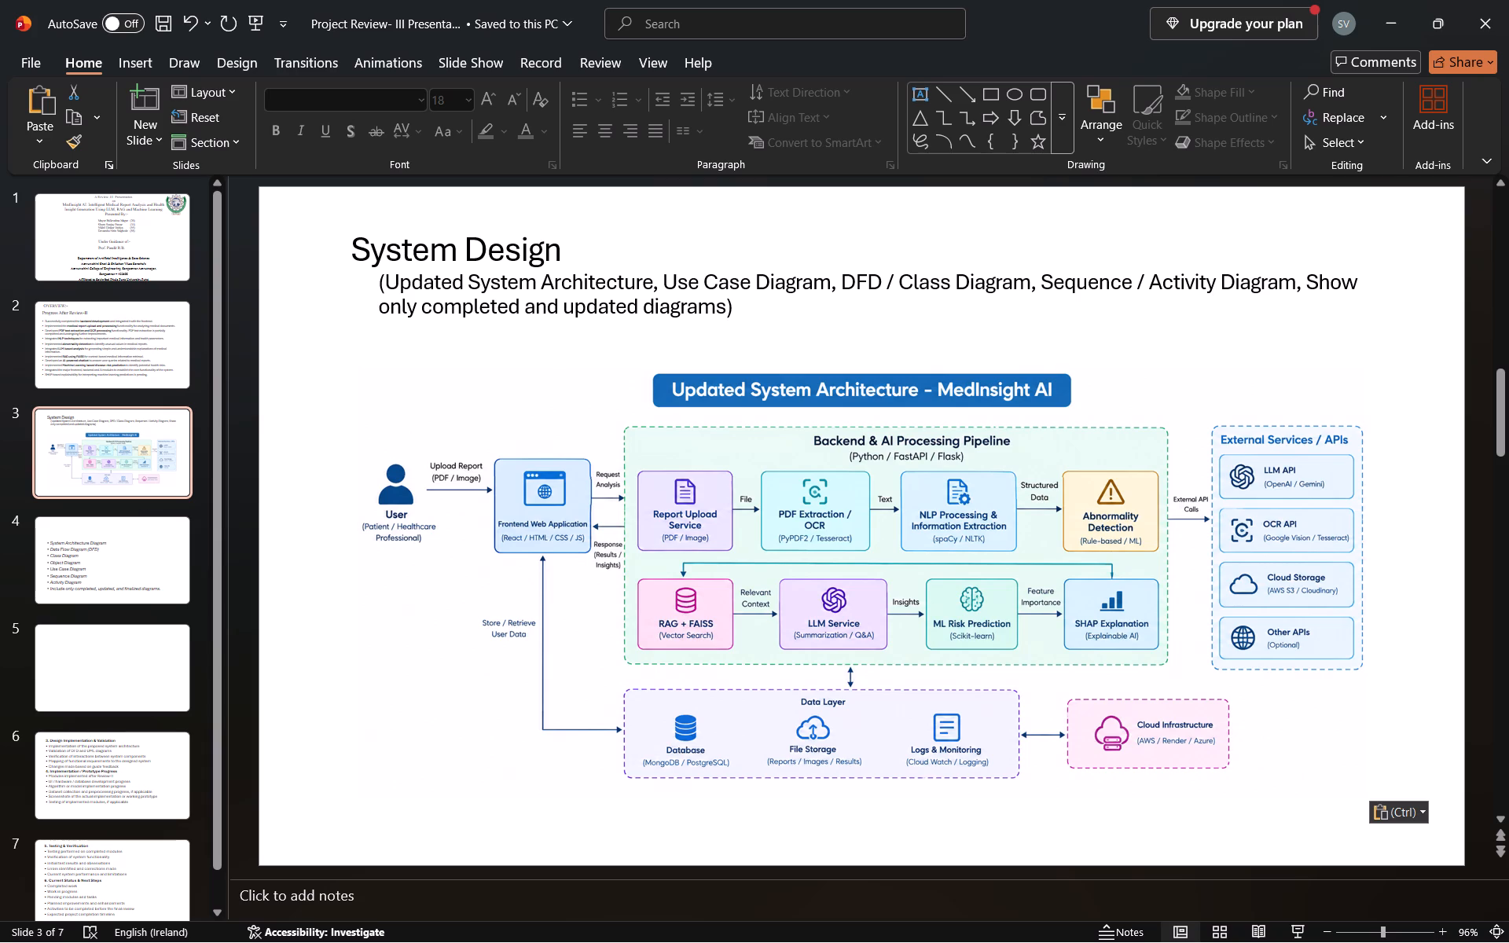
left_click_drag(755, 310, 373, 290)
key("BackSpace")
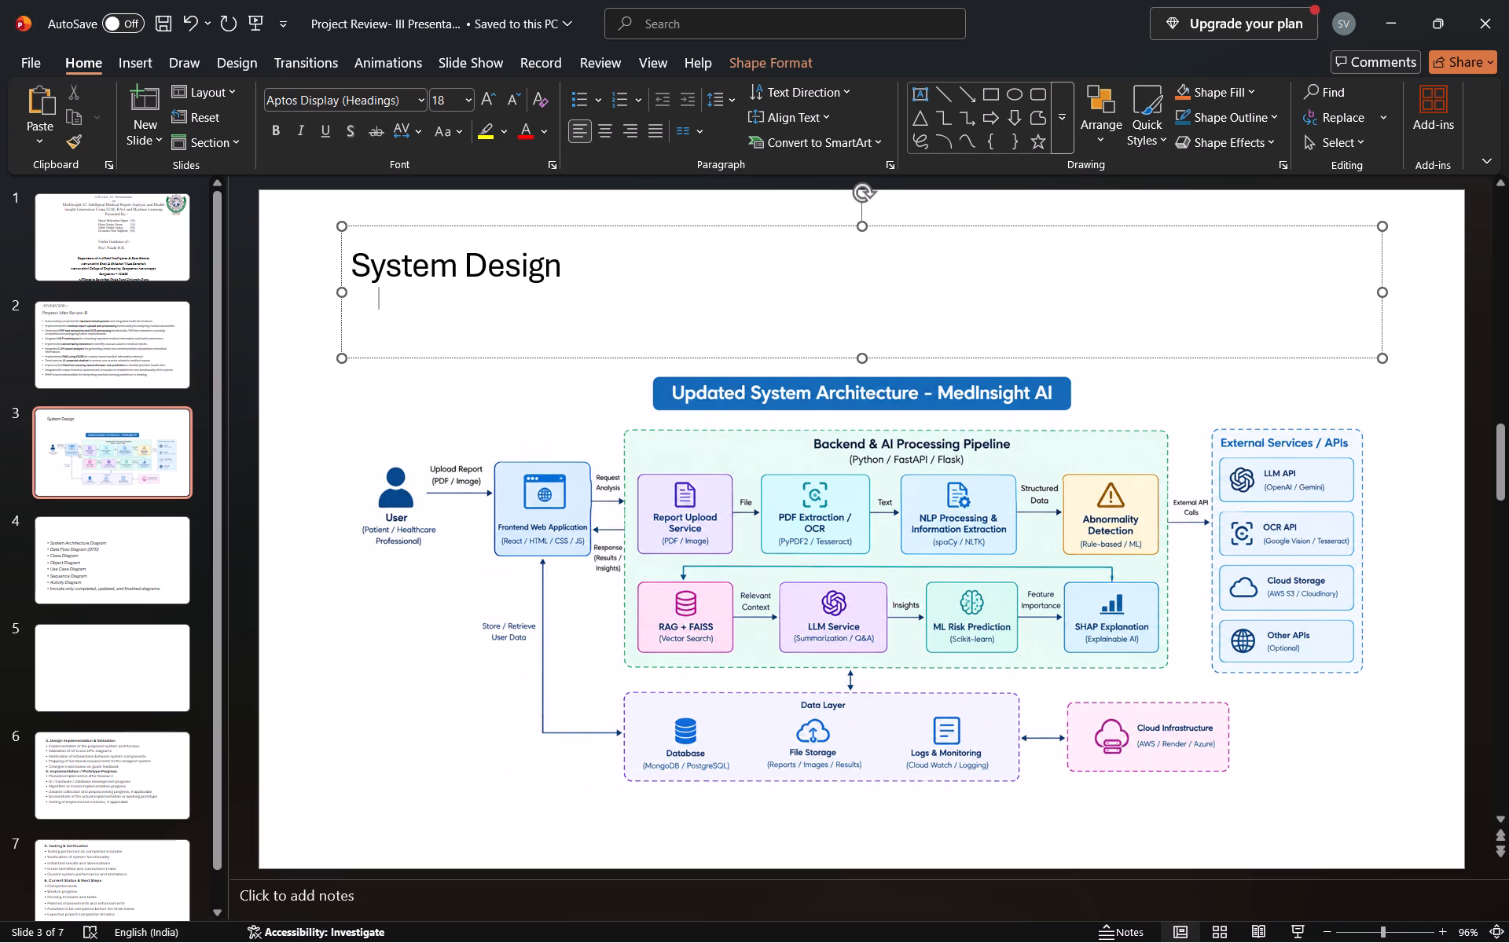
left_click(419, 376)
left_click(423, 338)
left_click(425, 301)
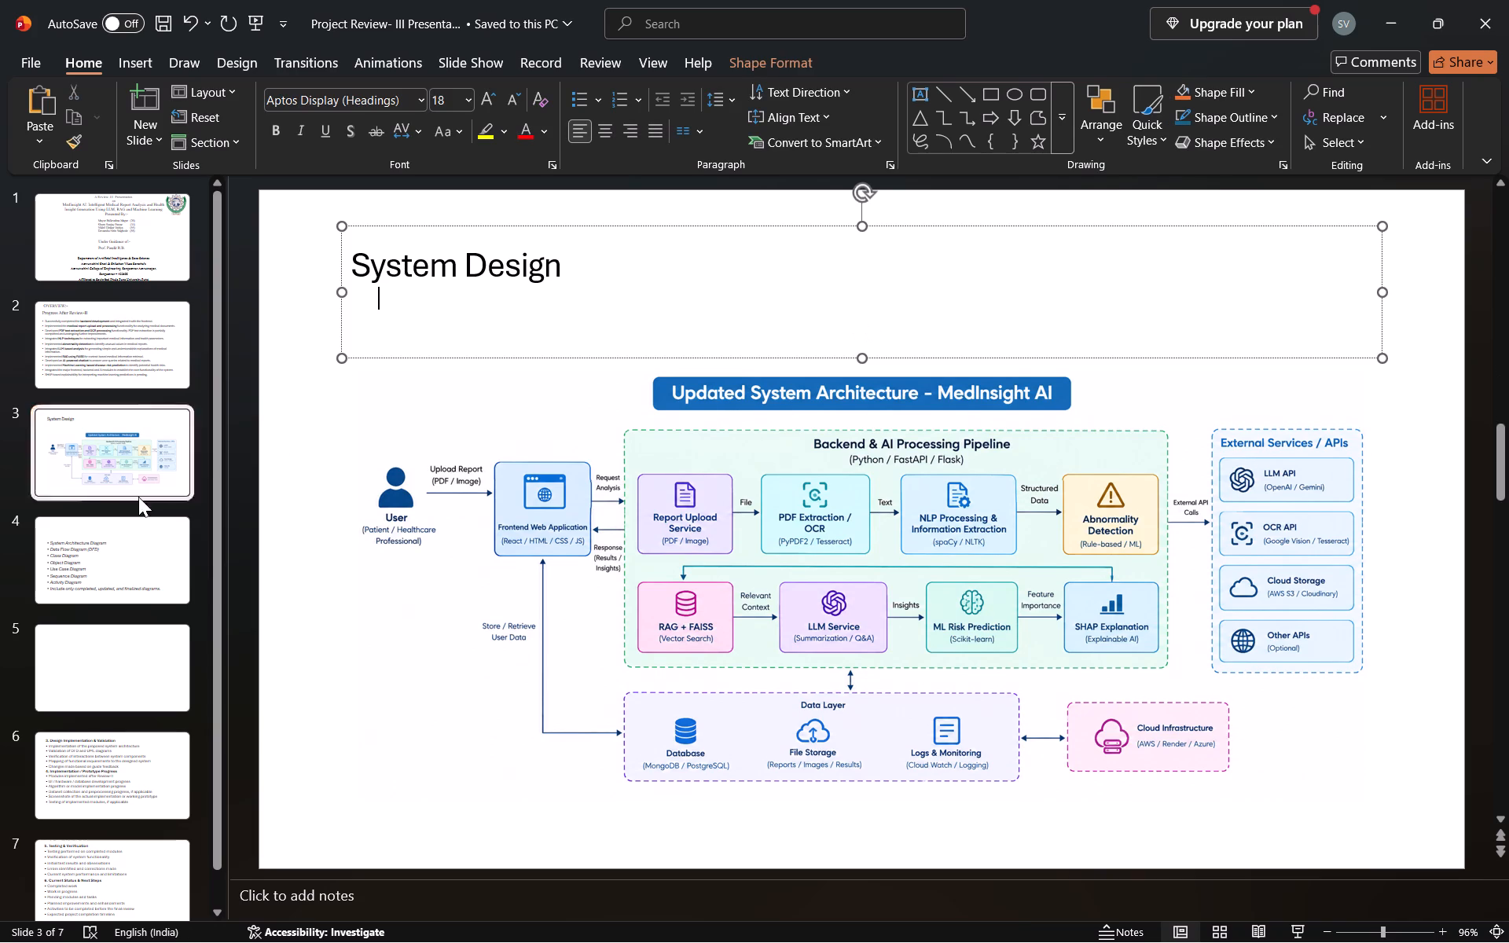
Copy the "System Architecture Diagram" line from slide 4 and paste it below the System Design heading on slide 3.
left_click(118, 562)
left_click(127, 438)
left_click(509, 303)
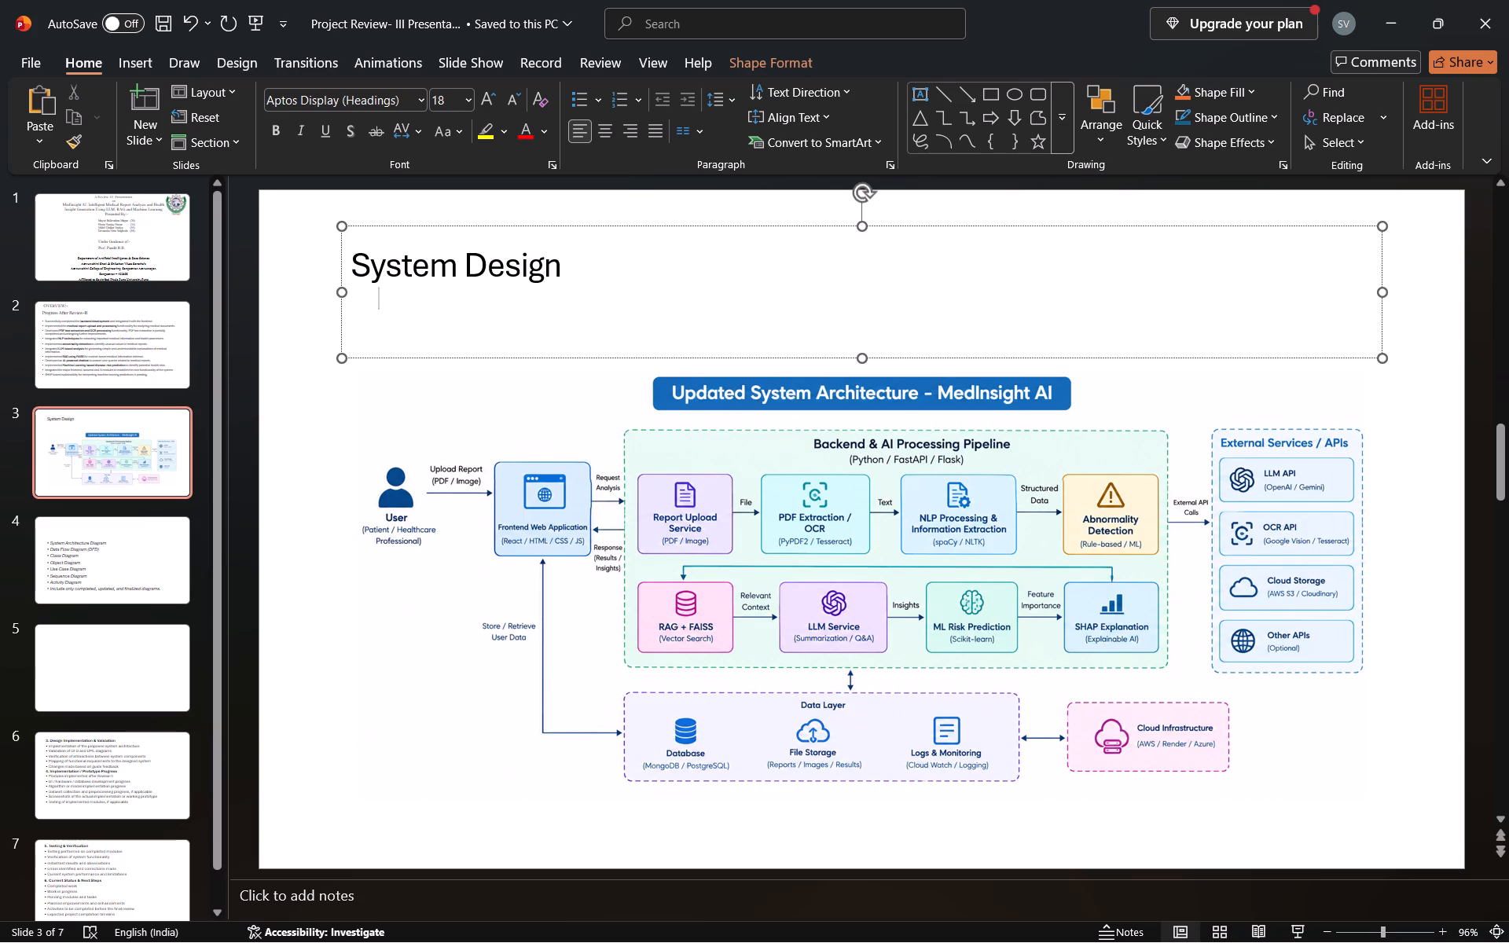
key("alt+Tab")
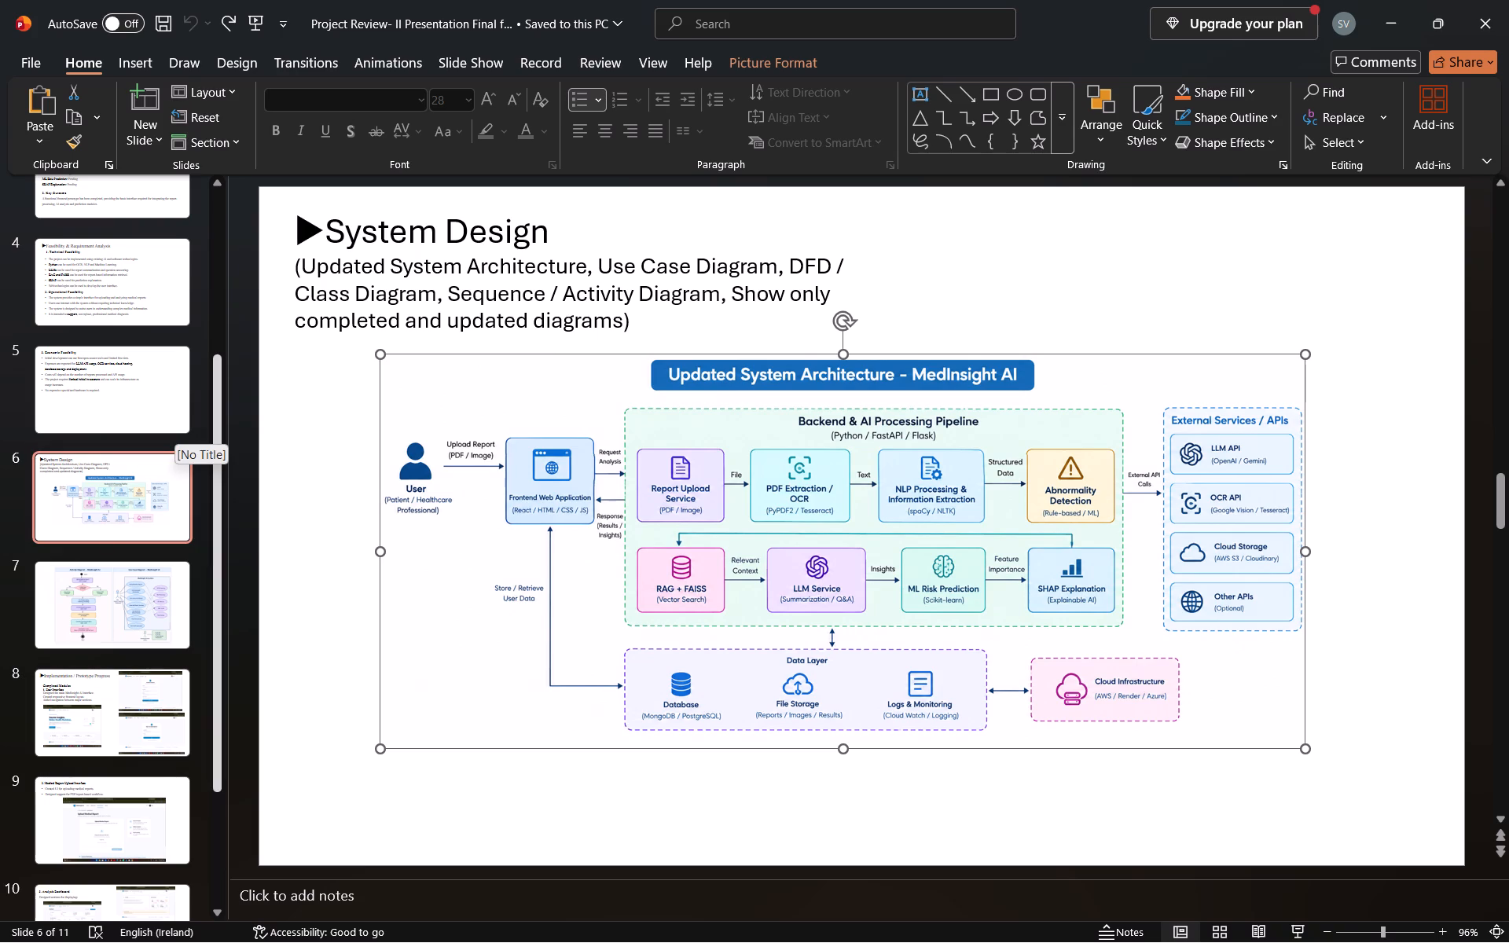
key("alt+Tab")
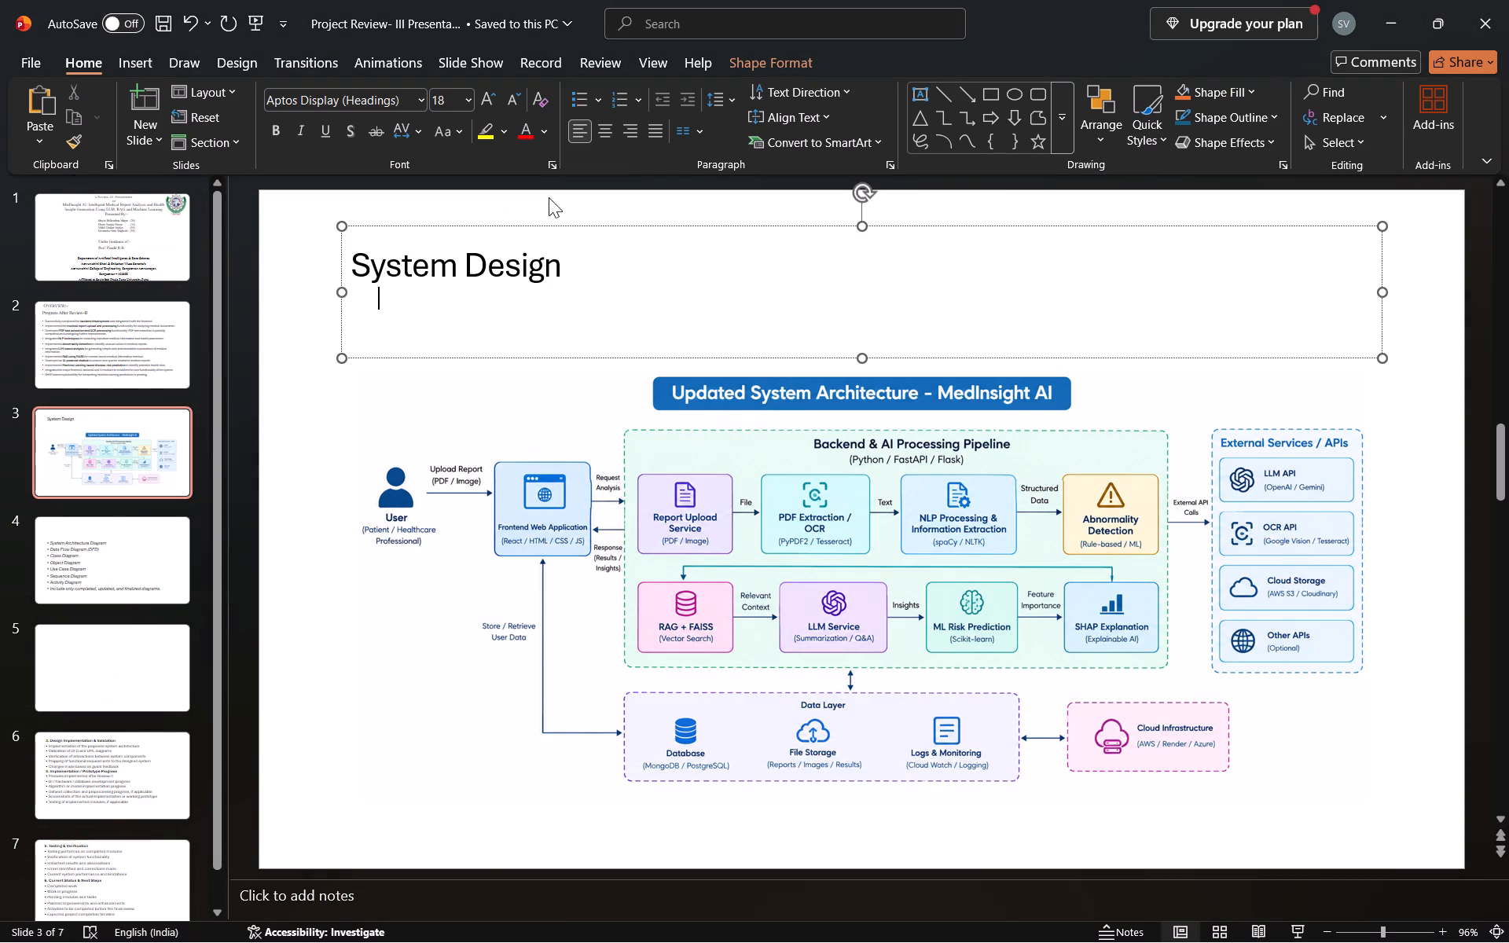
left_click(101, 581)
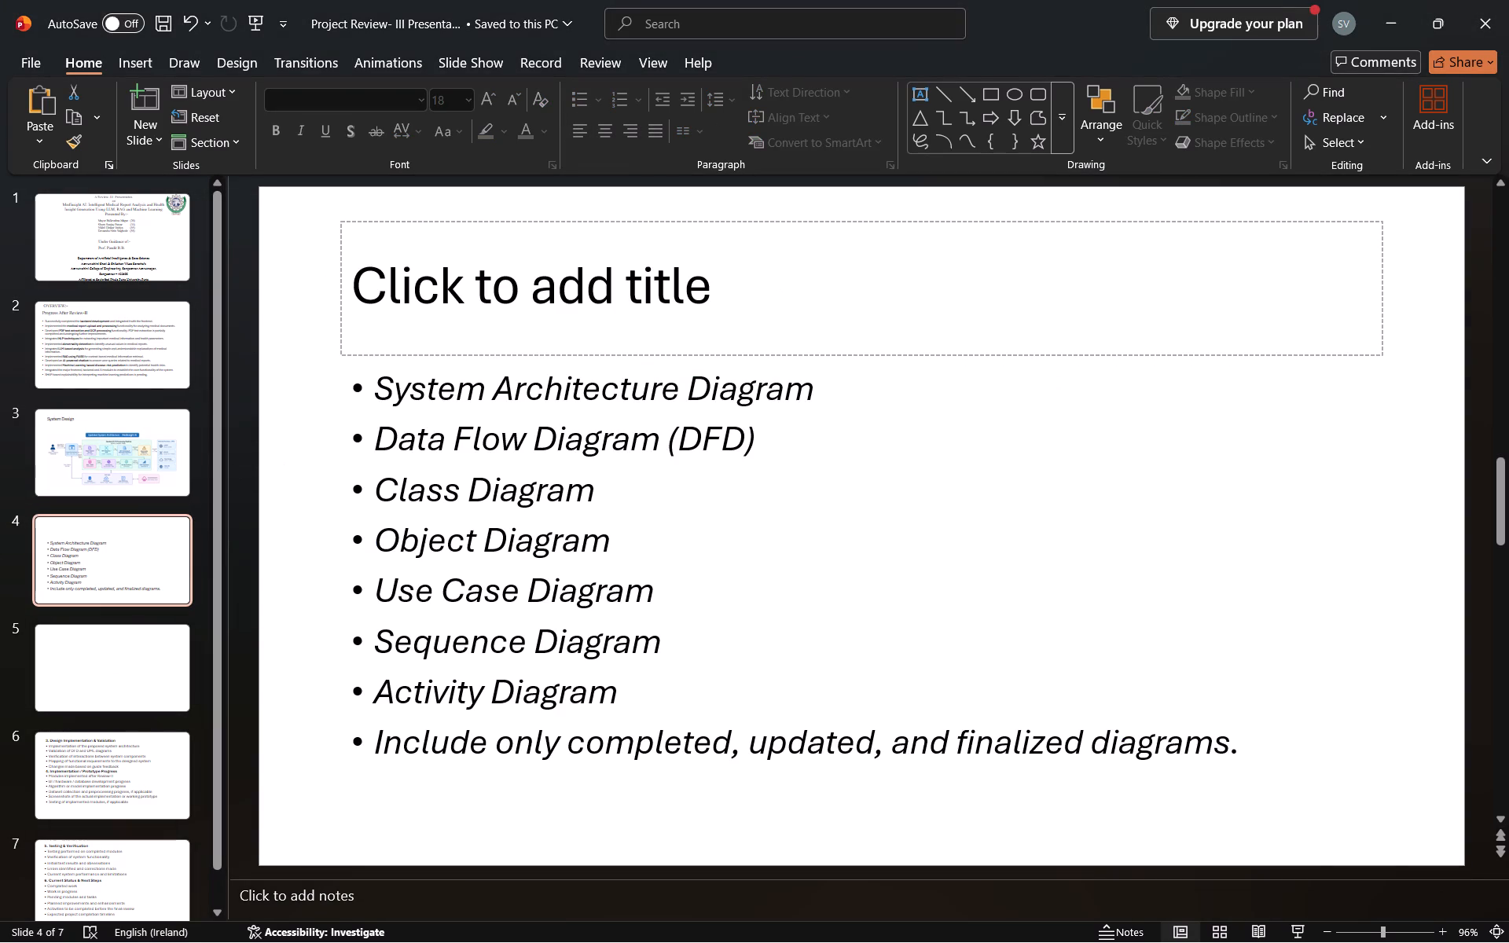
left_click_drag(818, 385, 373, 402)
key("ctrl+c")
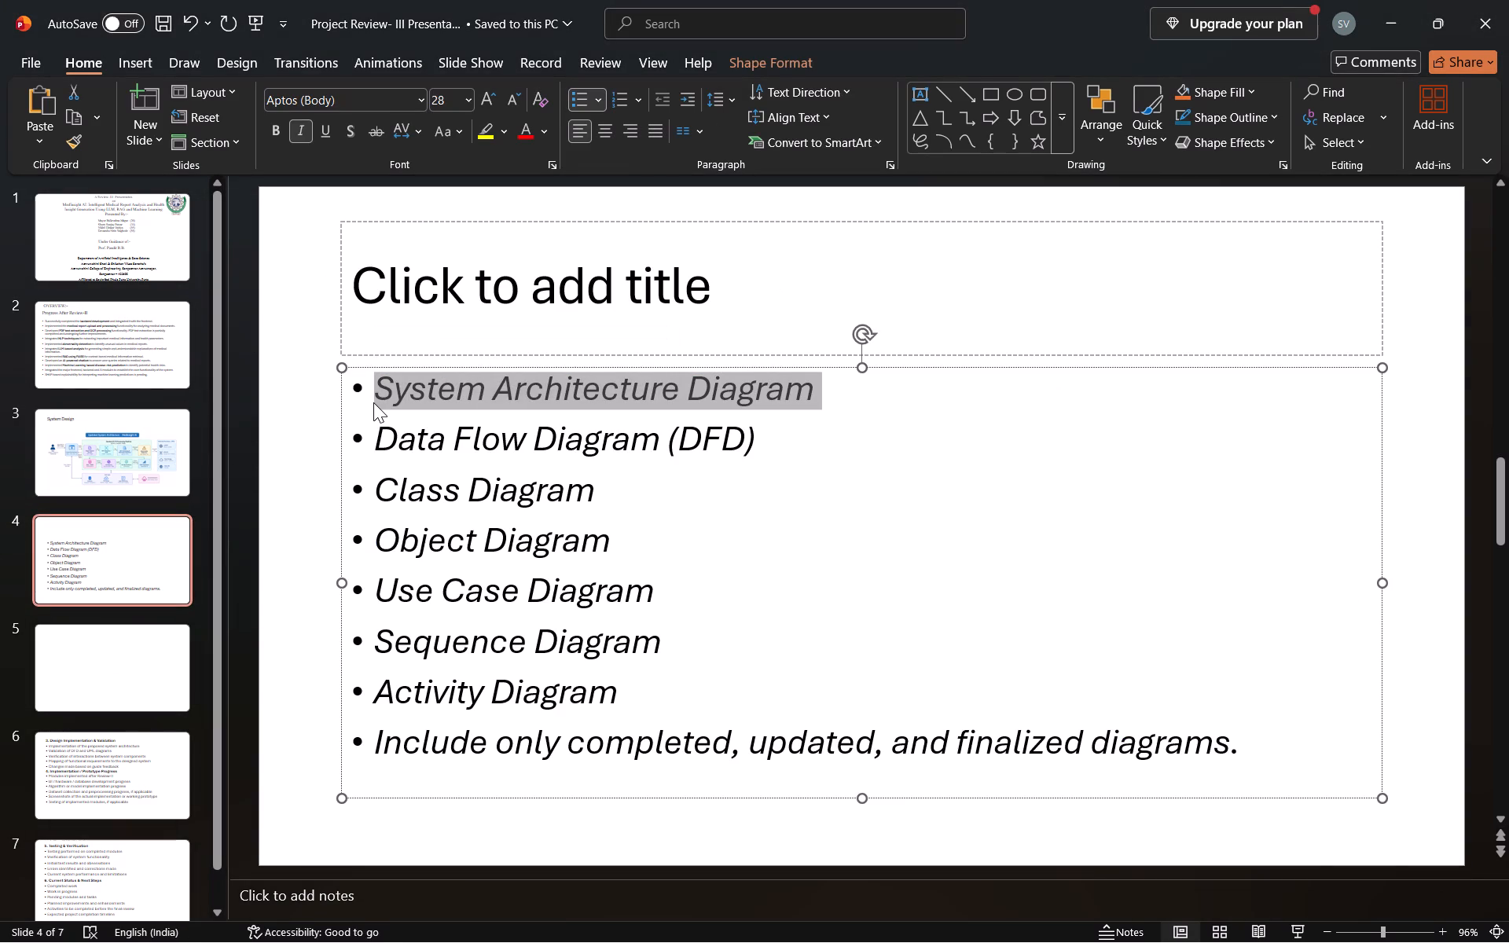
left_click(105, 482)
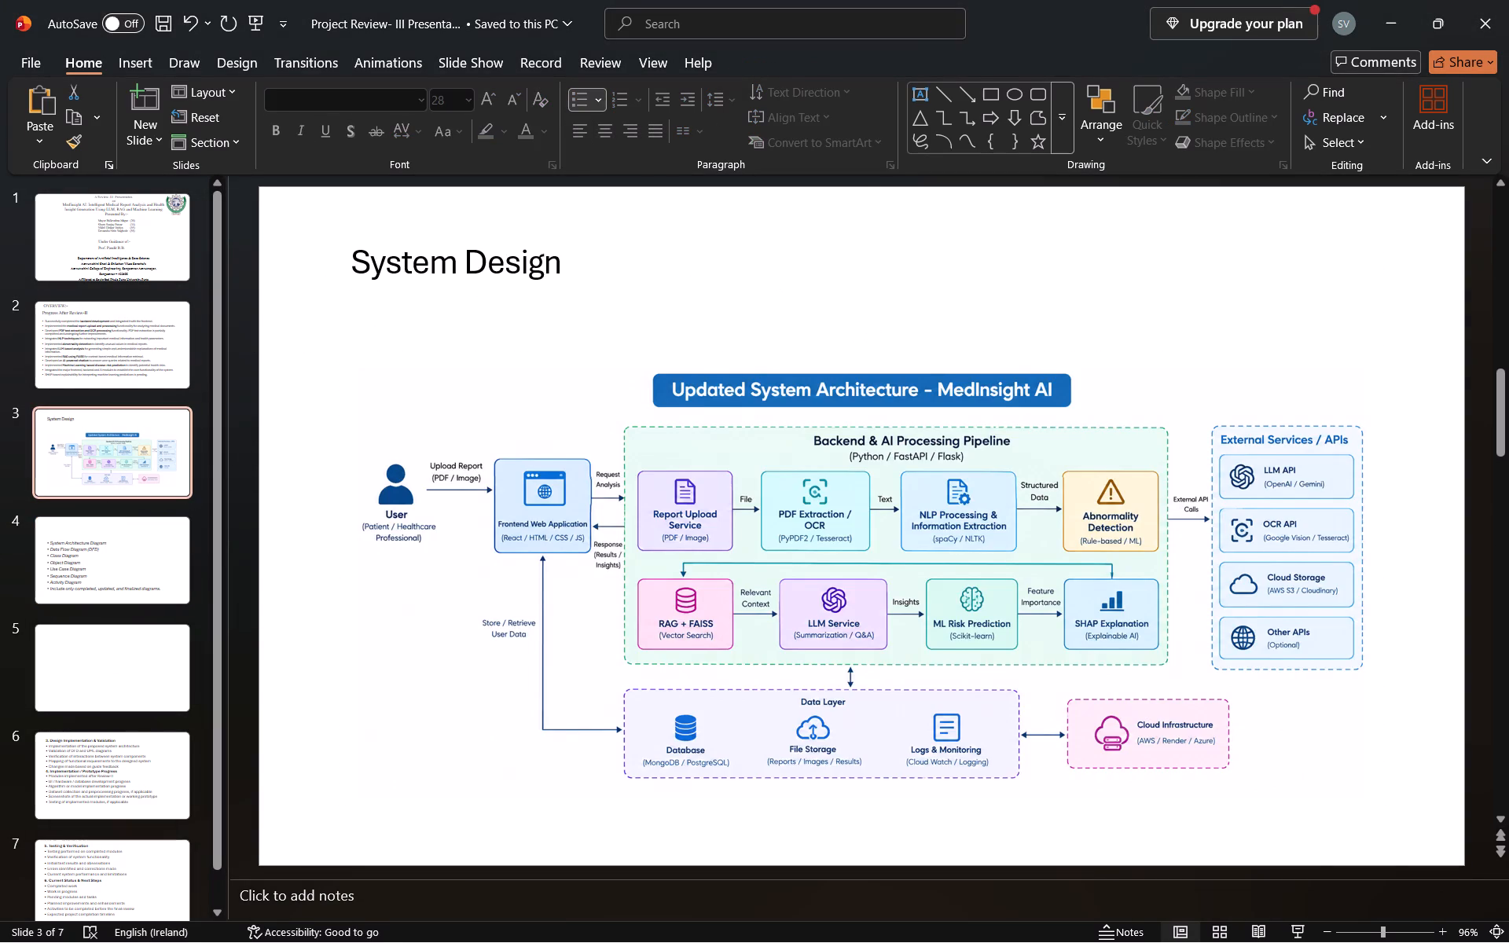
left_click(435, 273)
left_click(428, 296)
key("ctrl+v")
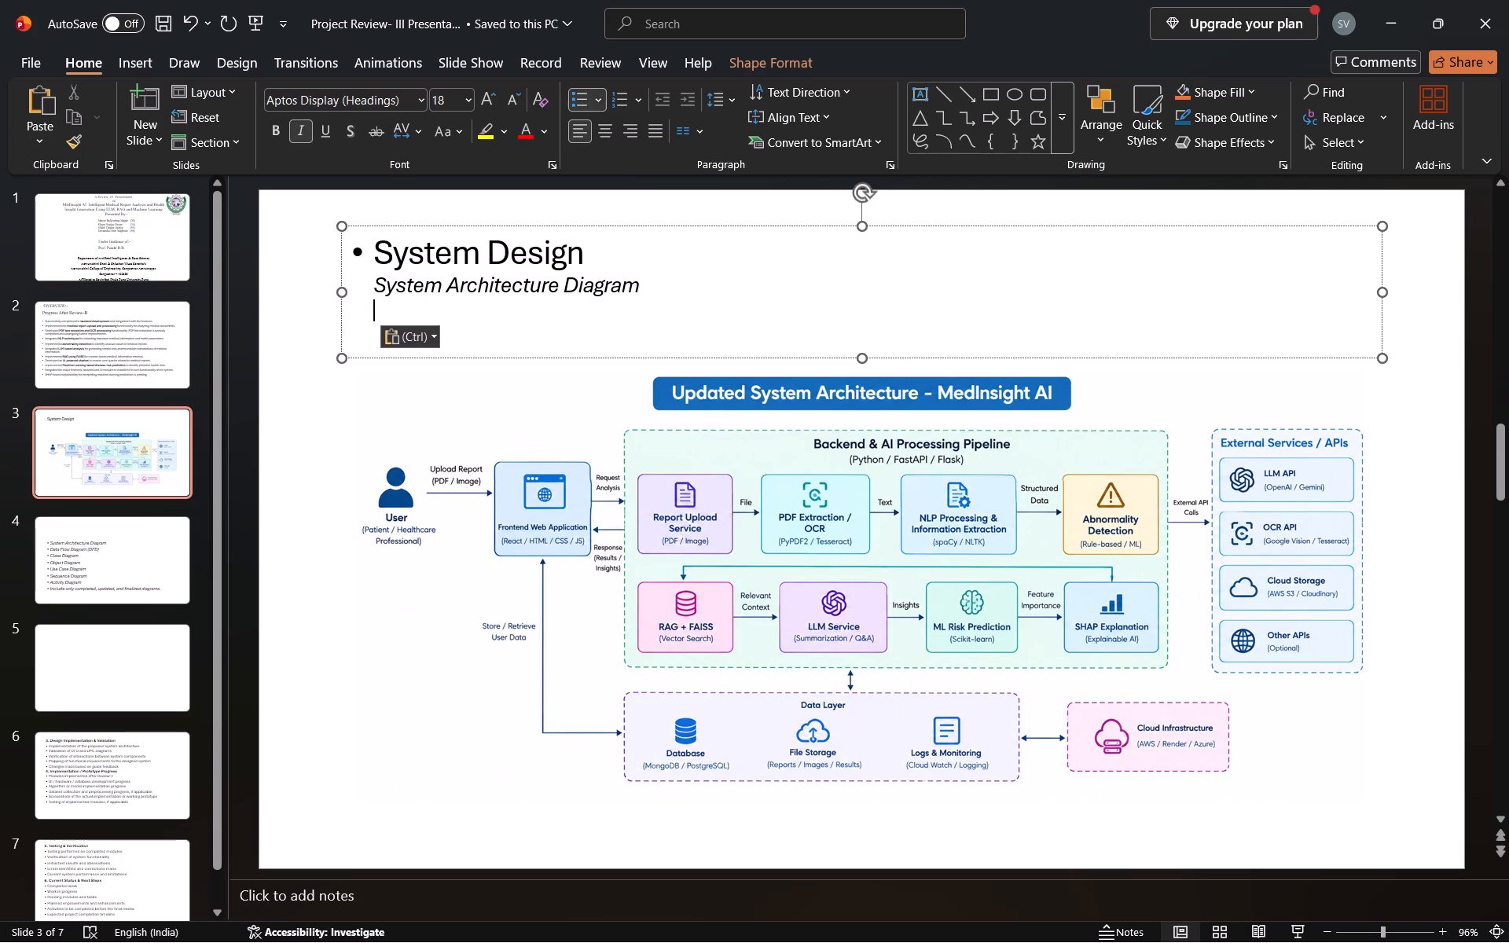
left_click(320, 403)
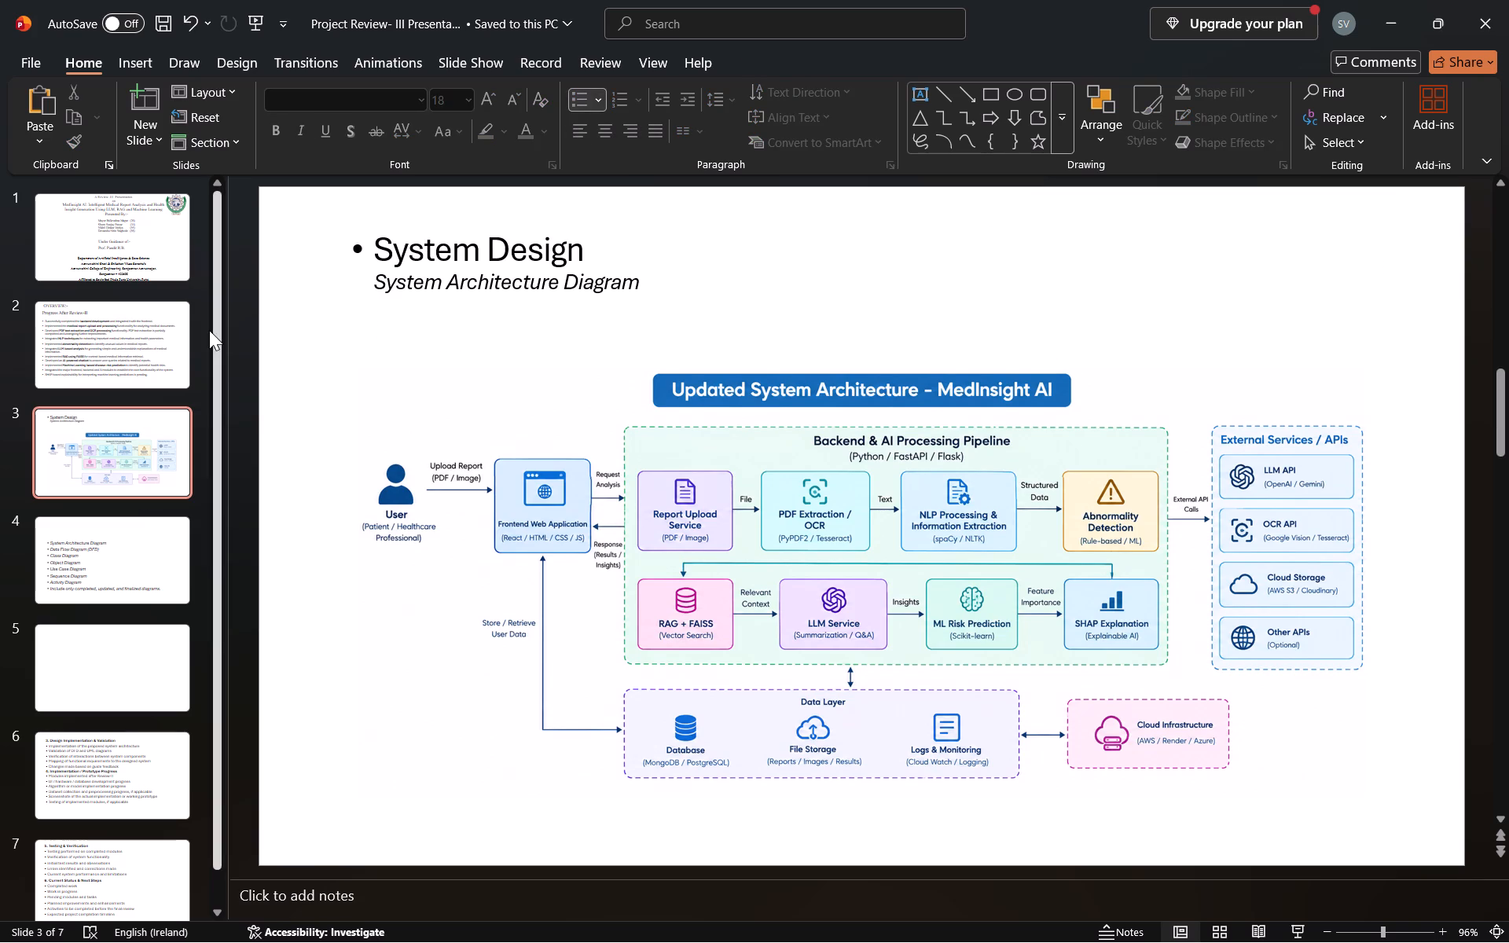
Copy slide 2's "Progress After Review-II" heading and paste it over the "System Design" text in slide 3's title.
left_click(171, 332)
left_click(135, 442)
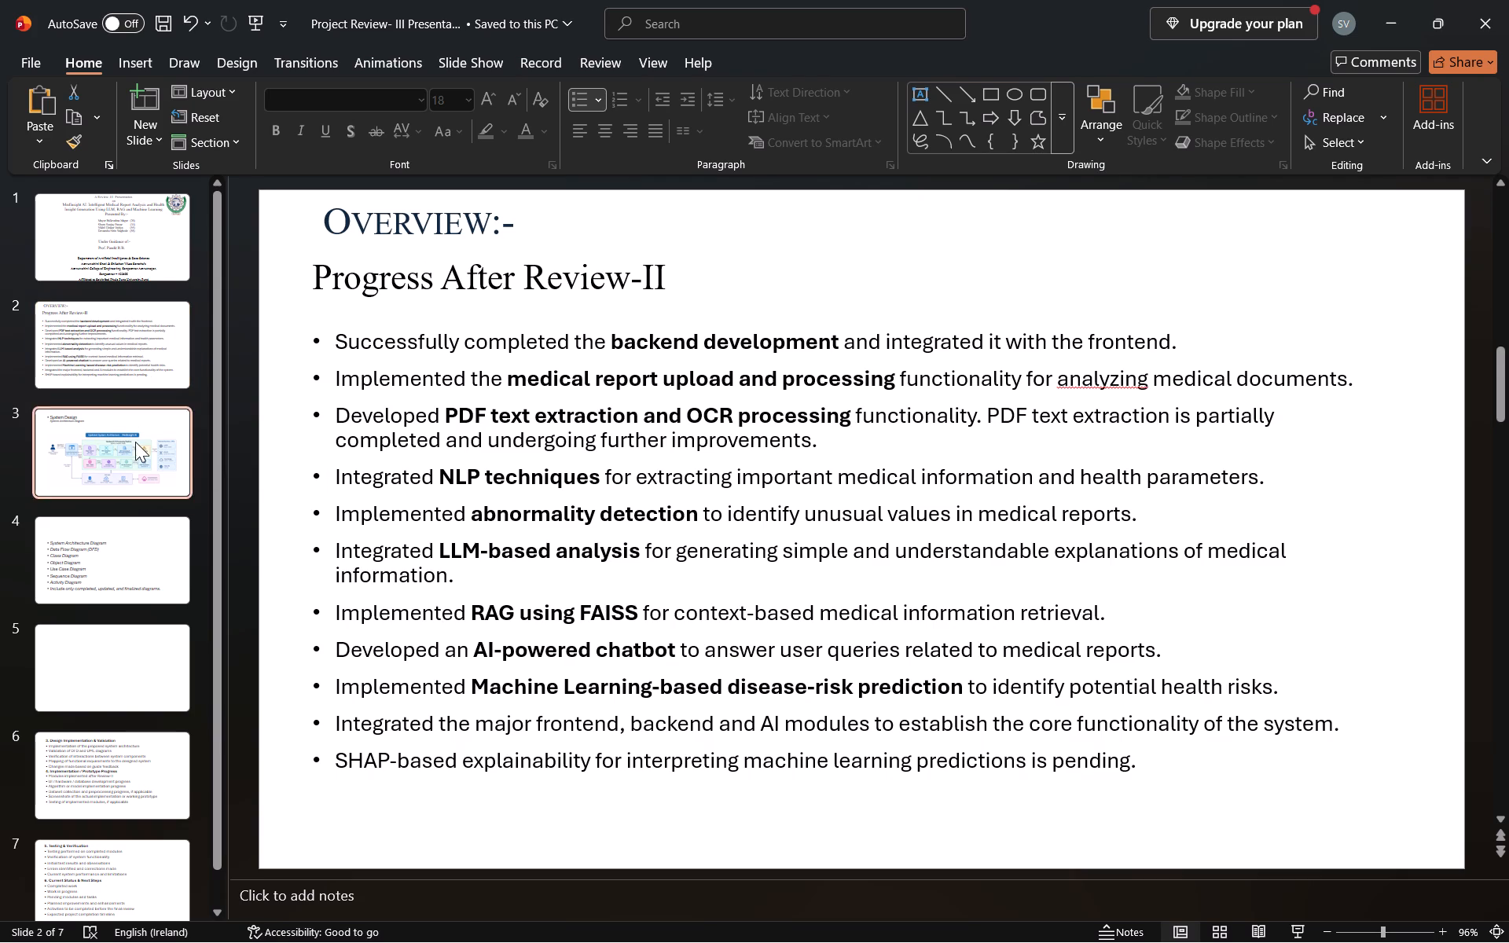
left_click(172, 365)
left_click_drag(667, 271, 404, 271)
left_click(359, 282)
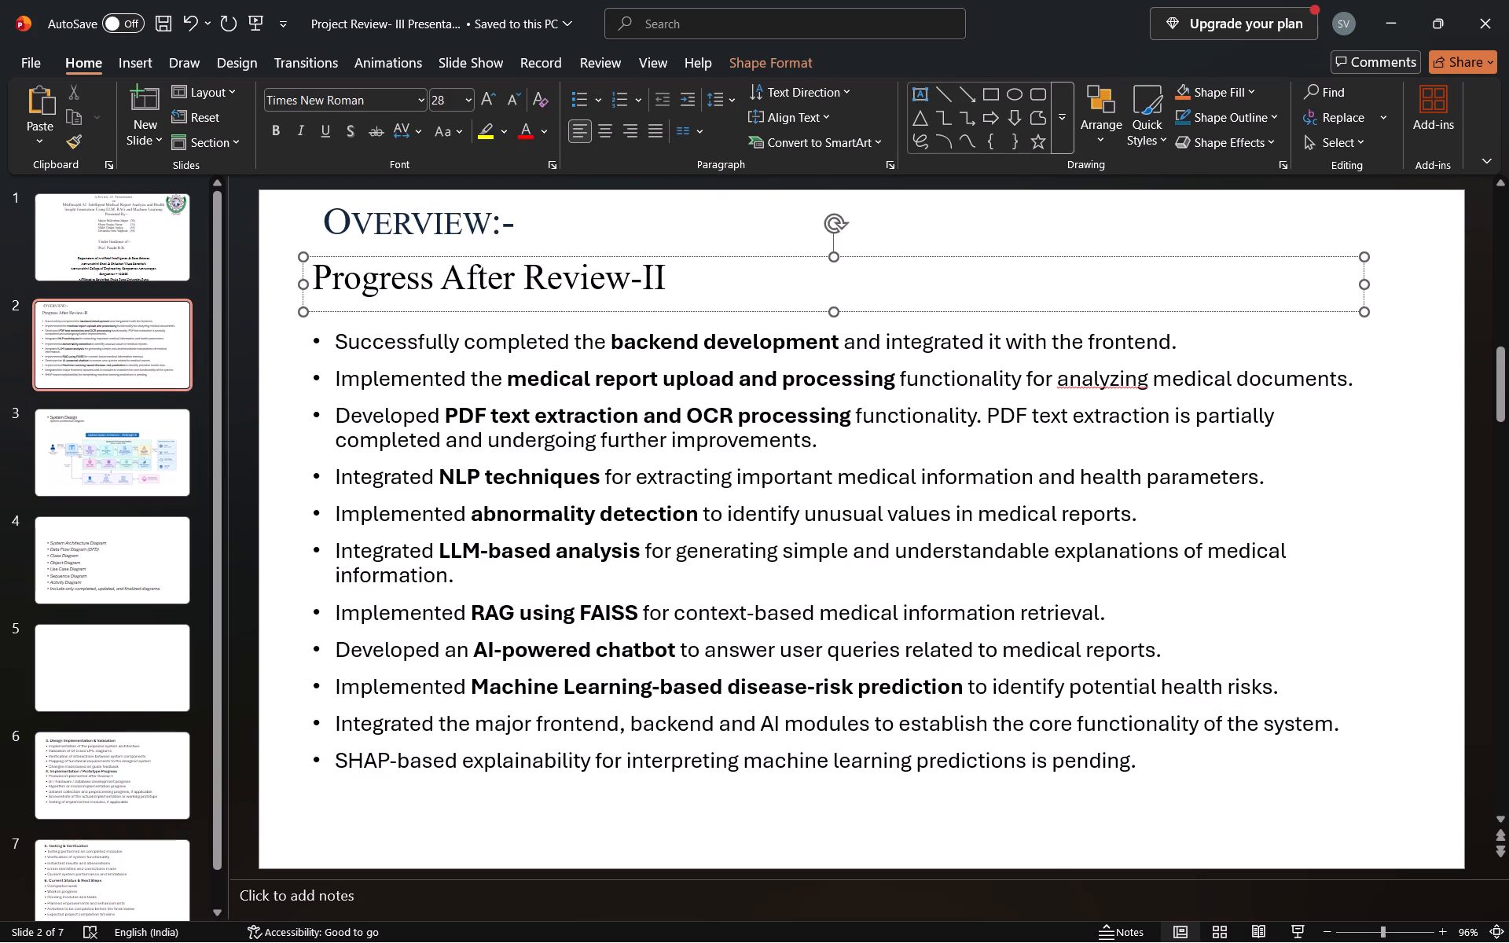
left_click_drag(665, 284, 343, 289)
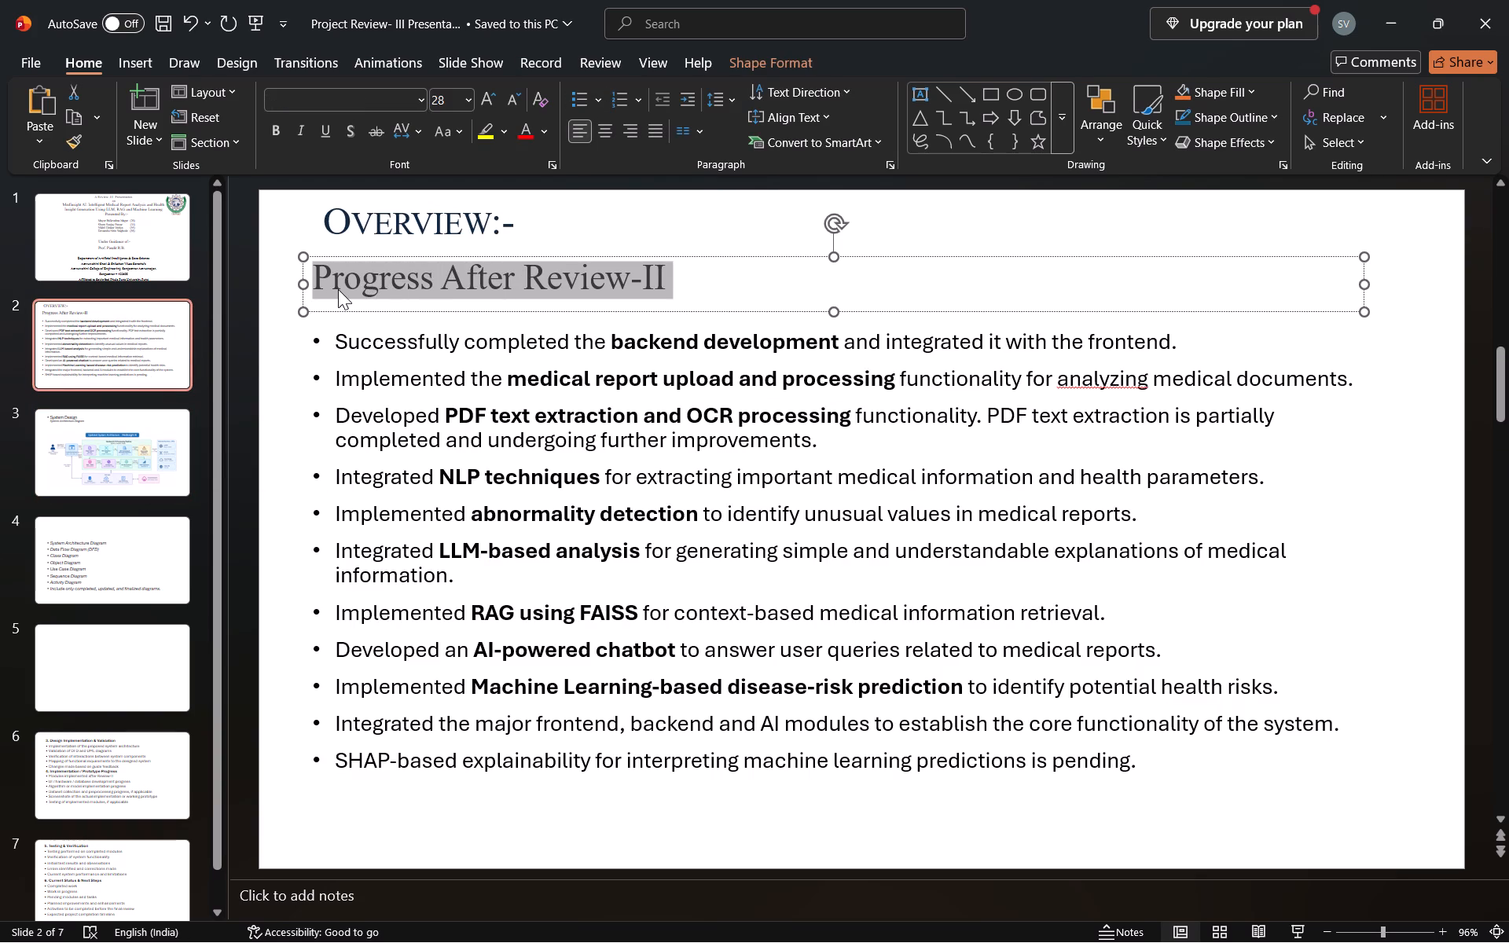
key("ctrl+c")
left_click(144, 449)
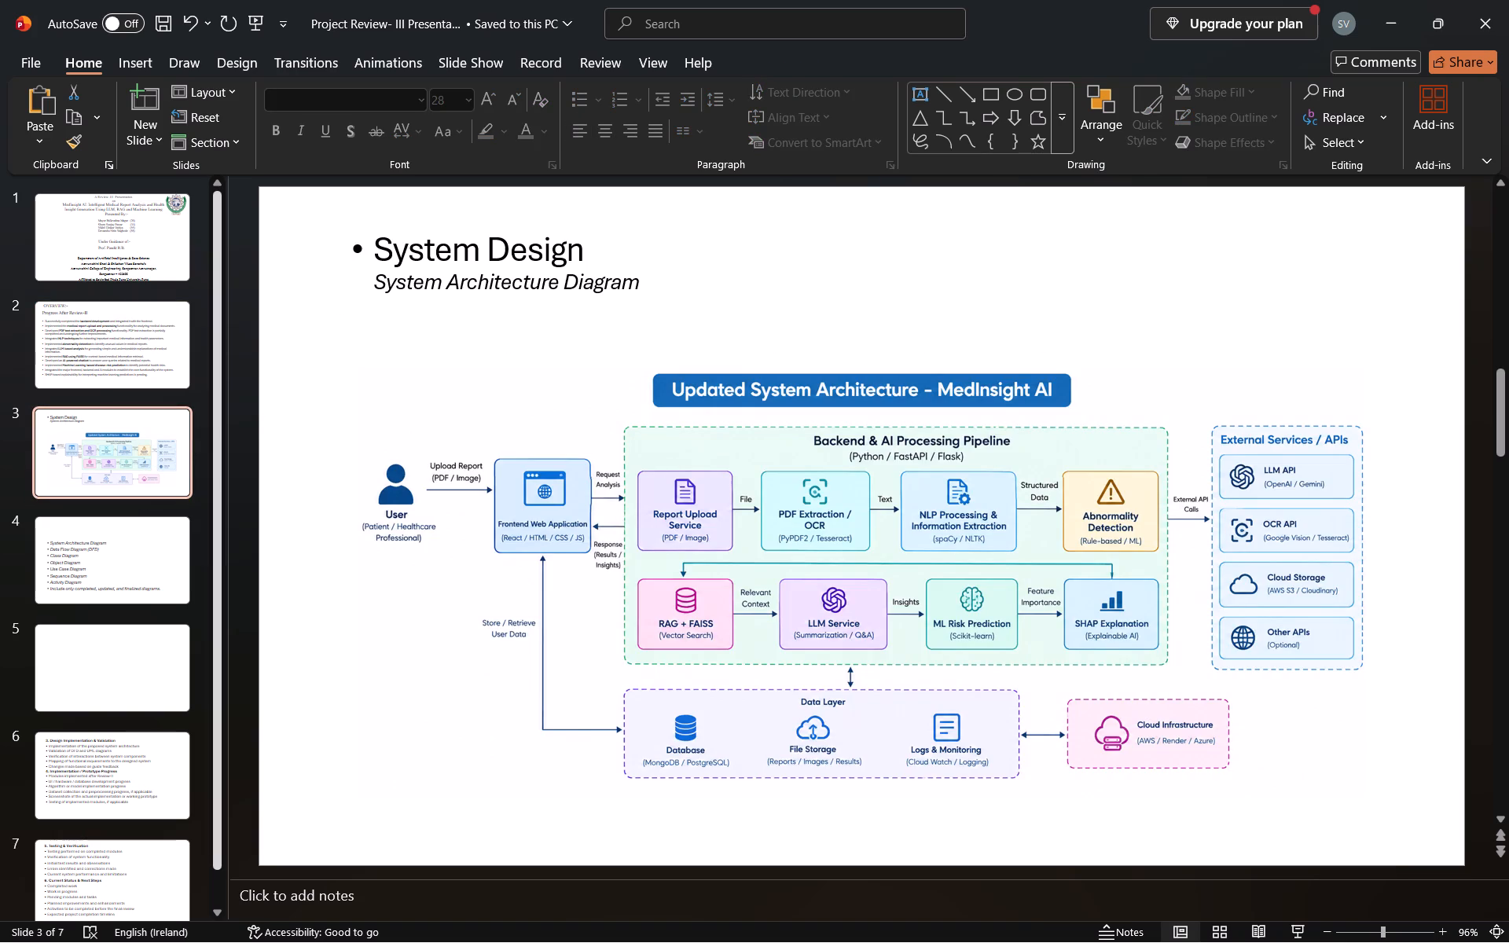
left_click_drag(589, 262, 395, 249)
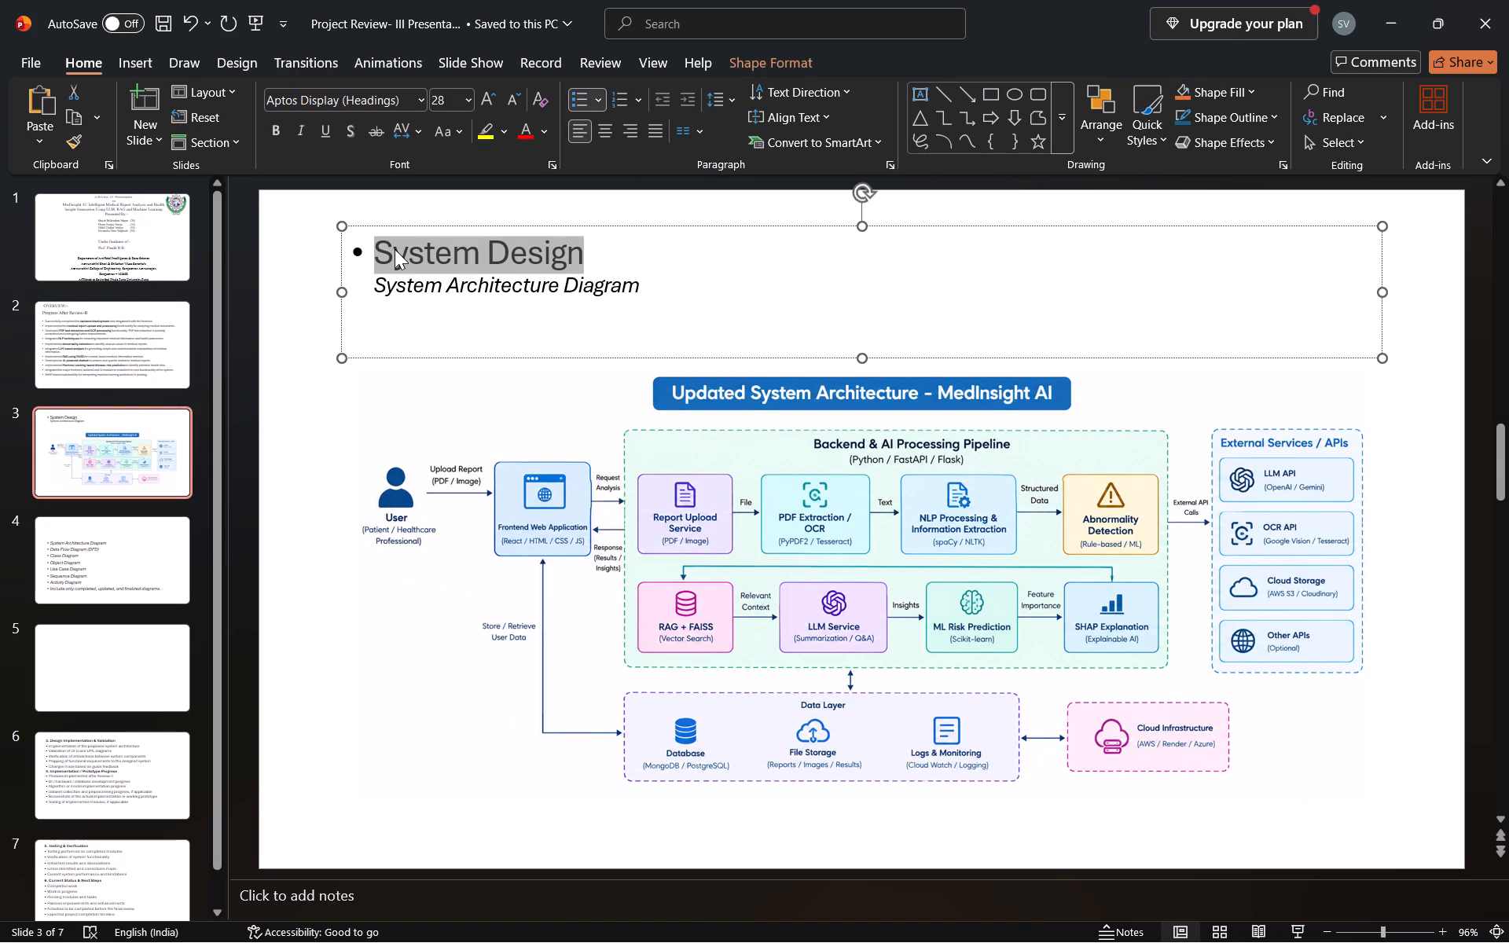
key("ctrl+v")
Replace slide 3's pasted heading text with "System Design", keeping the Times New Roman 28 pt formatting.
key("BackSpace")
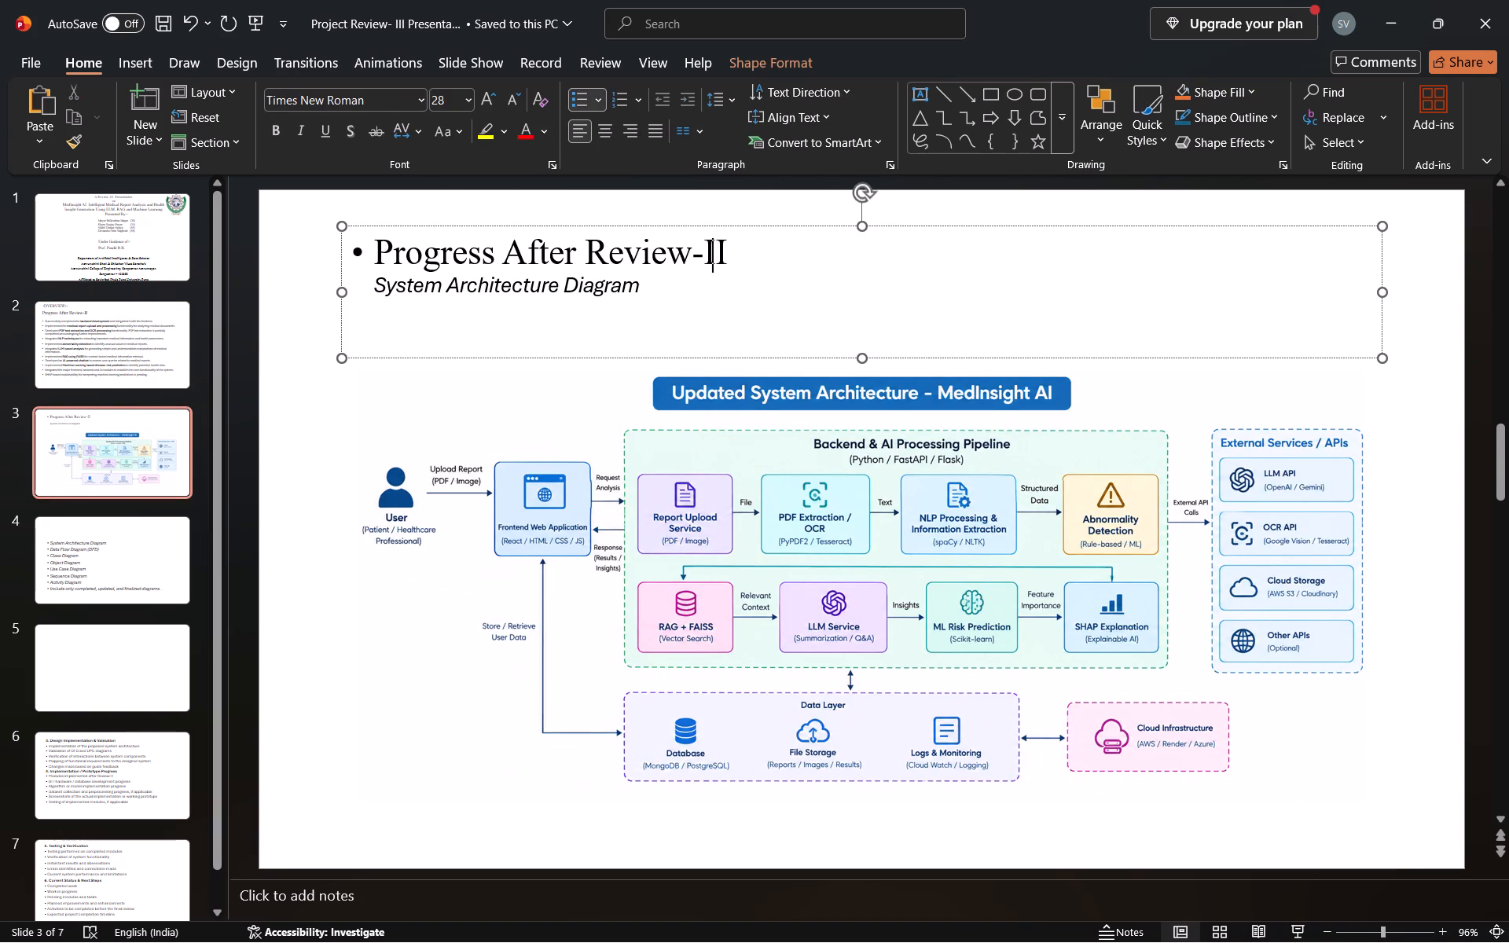
key("BackSpace")
key("BackSpace")
key("BackSpace")
key("BackSpace")
key("BackSpace")
key("BackSpace")
key("BackSpace")
key("BackSpace")
key("BackSpace")
key("BackSpace")
key("BackSpace")
key("BackSpace")
key("BackSpace")
key("BackSpace")
key("BackSpace")
key("BackSpace")
key("BackSpace")
key("BackSpace")
key("BackSpace")
key("BackSpace")
key("BackSpace")
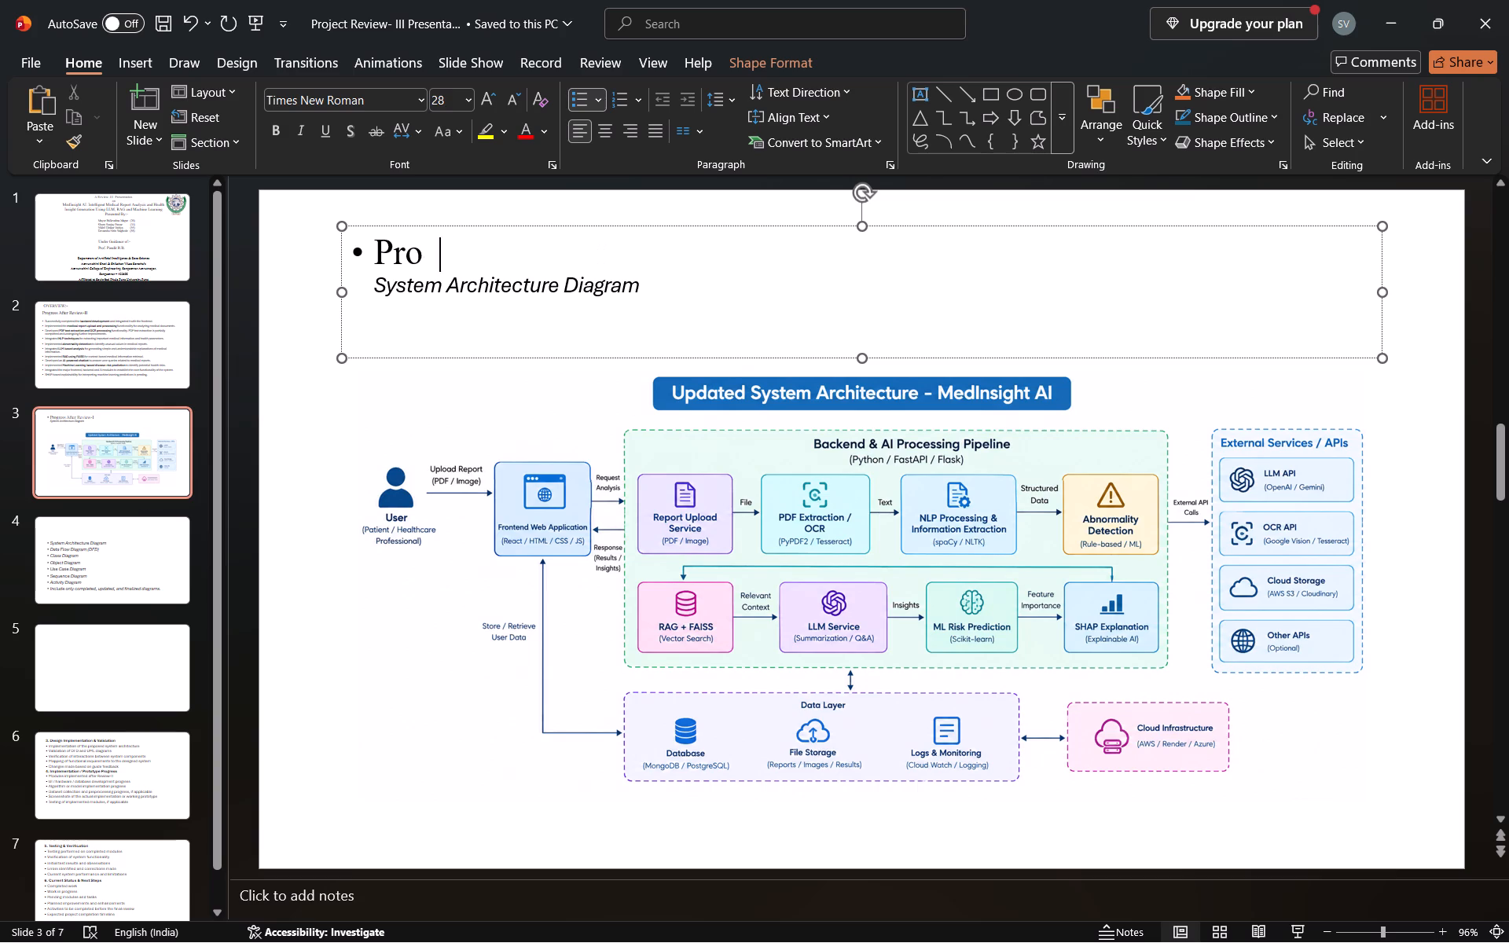
key("BackSpace")
key("BackSpace")
type("System Design")
key("Left")
key("Left")
key("Left")
key("Left")
key("Left")
key("Left")
key("Left")
key("Left")
key("Left")
key("Left")
key("Left")
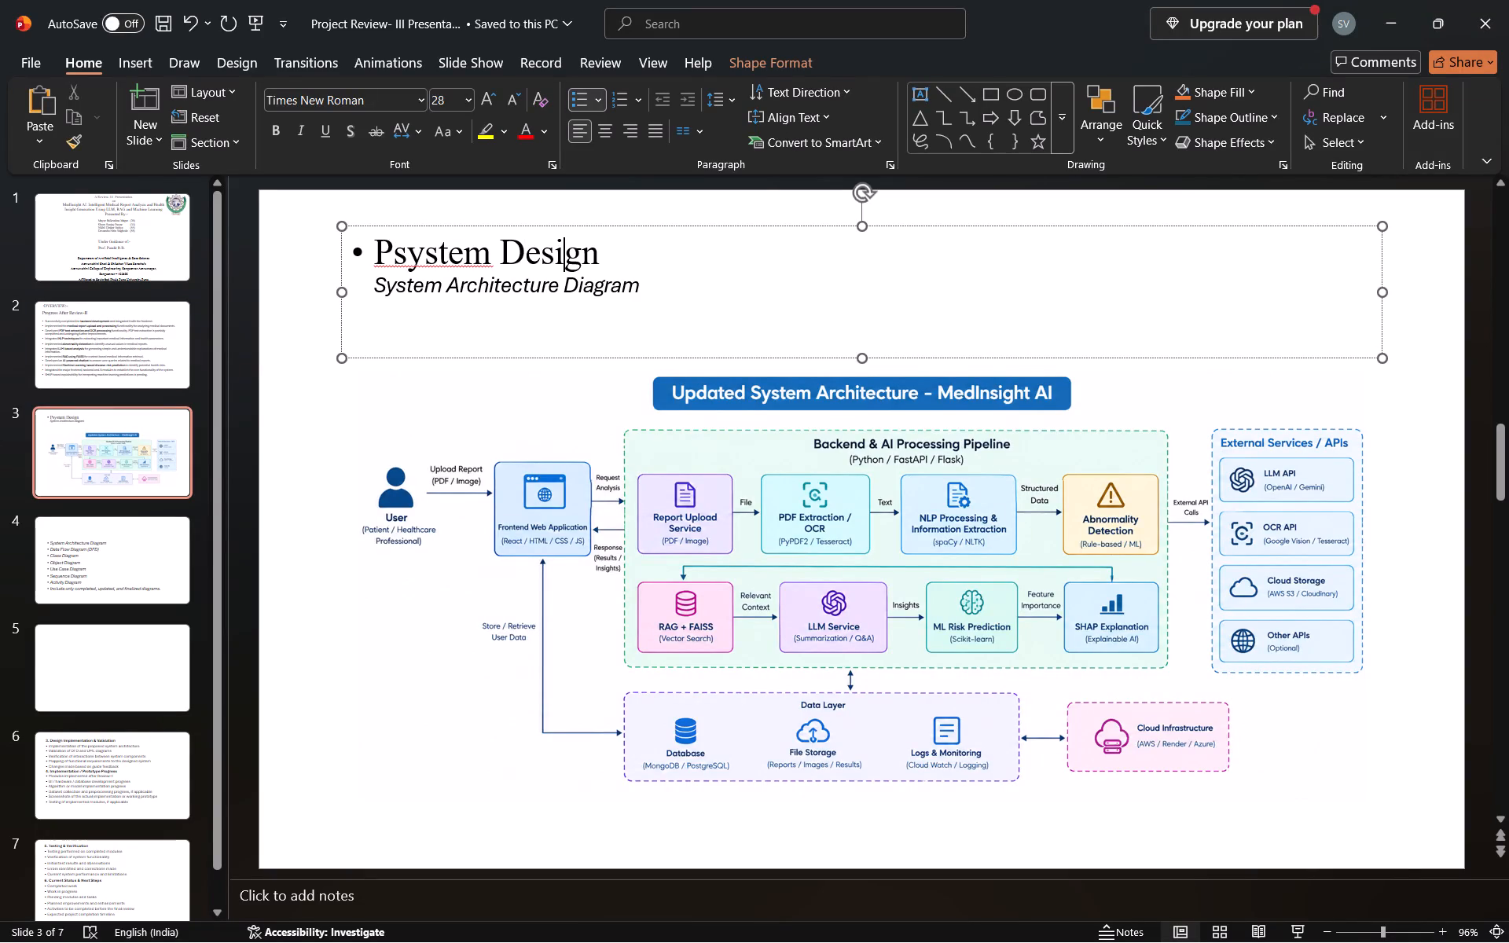
key("Left")
key("Left")
key("BackSpace")
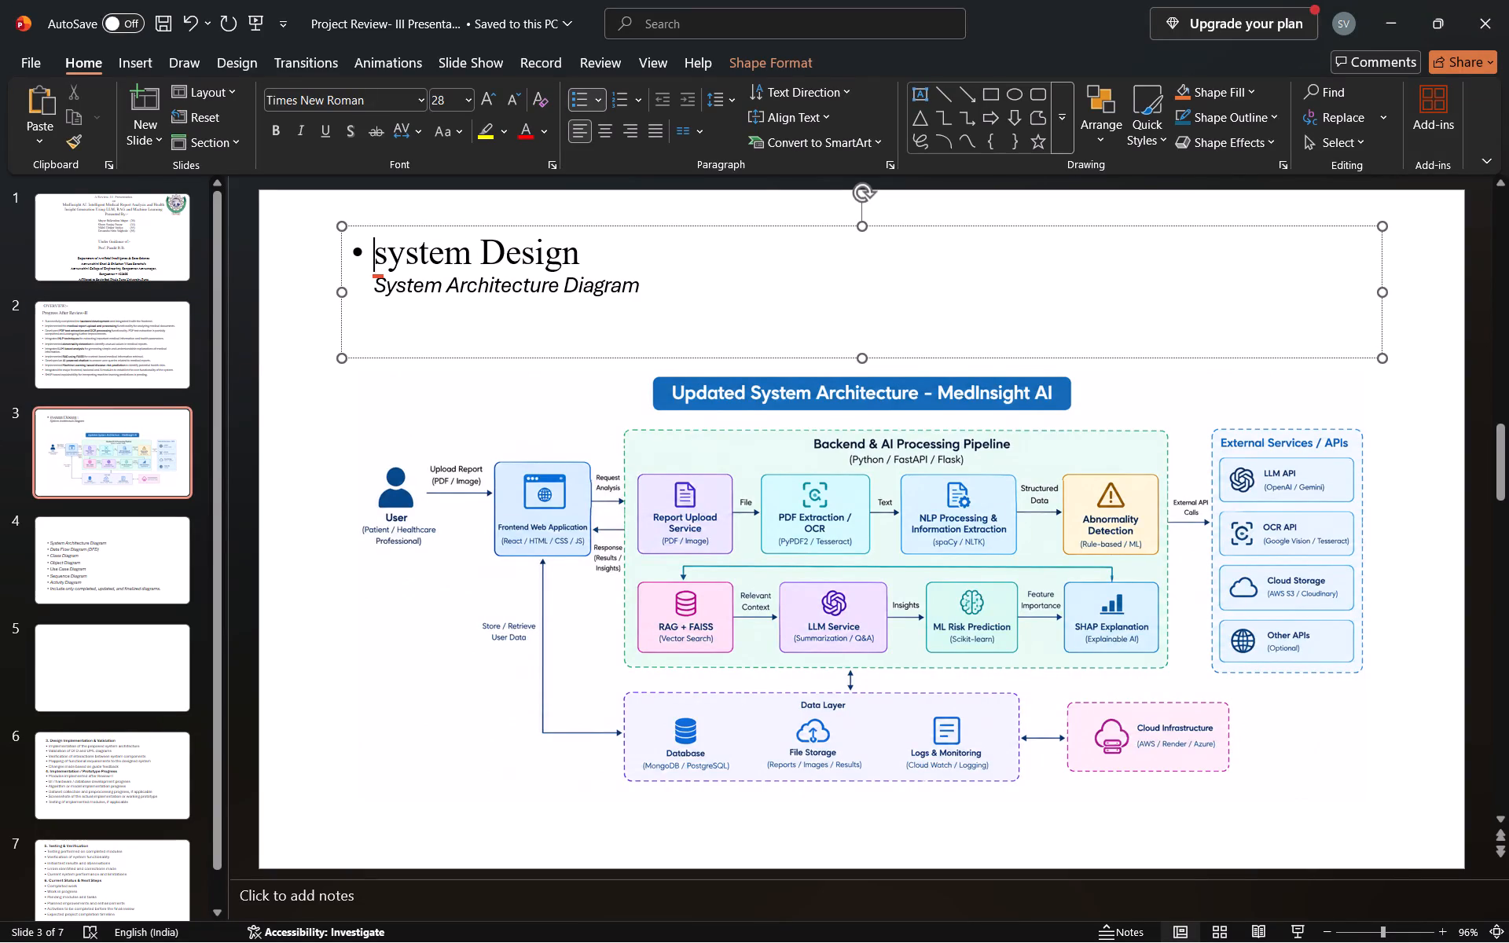
key("Right")
key("BackSpace")
key("shift+s")
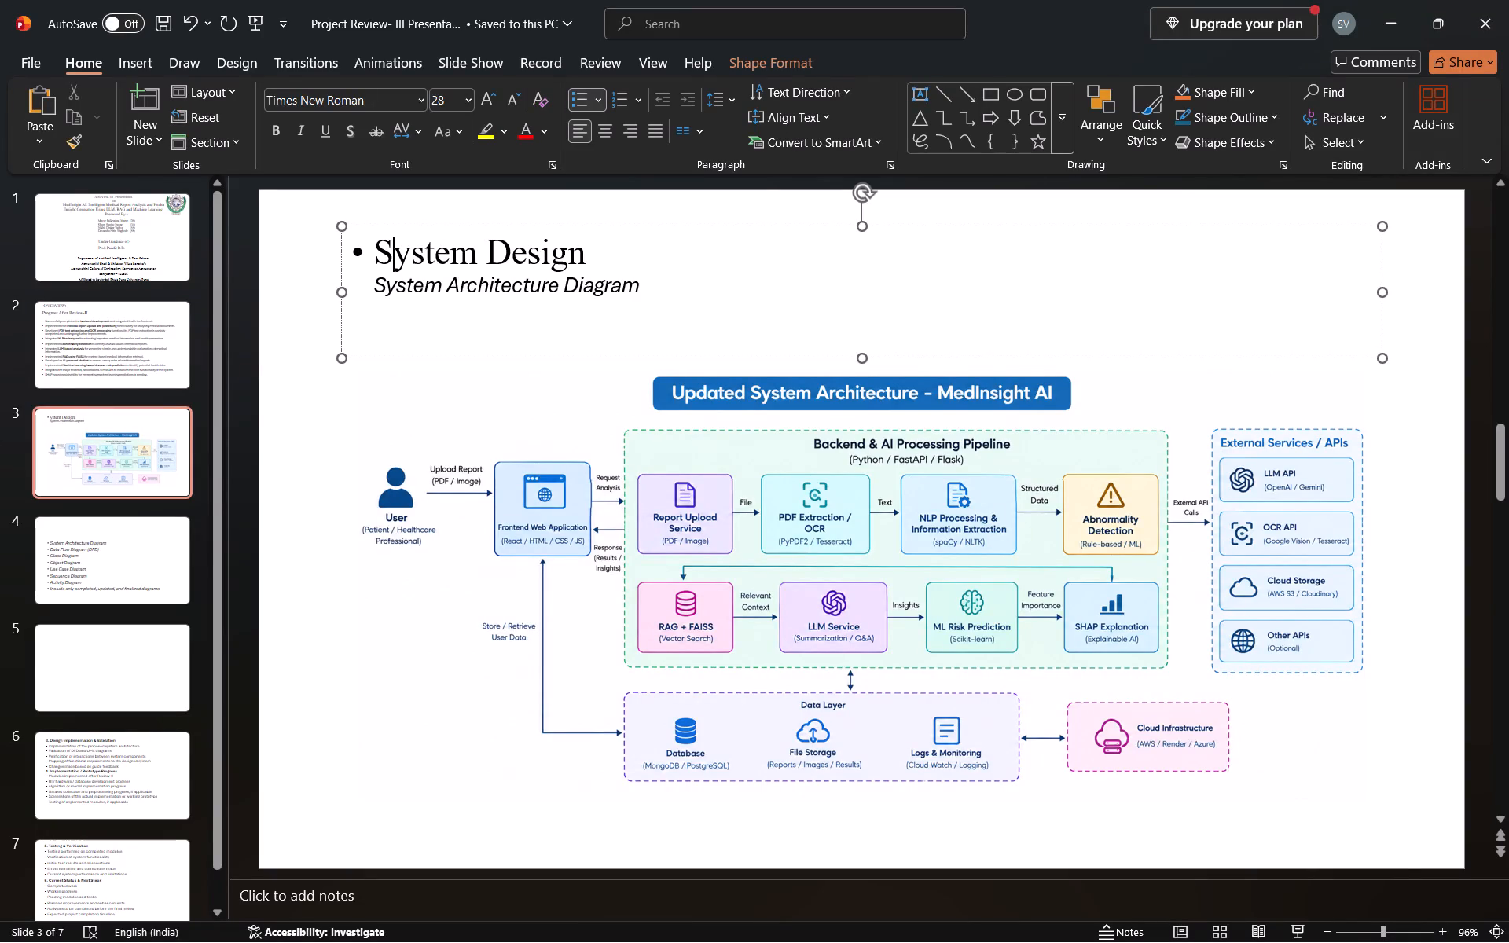
left_click(527, 291)
left_click(503, 398)
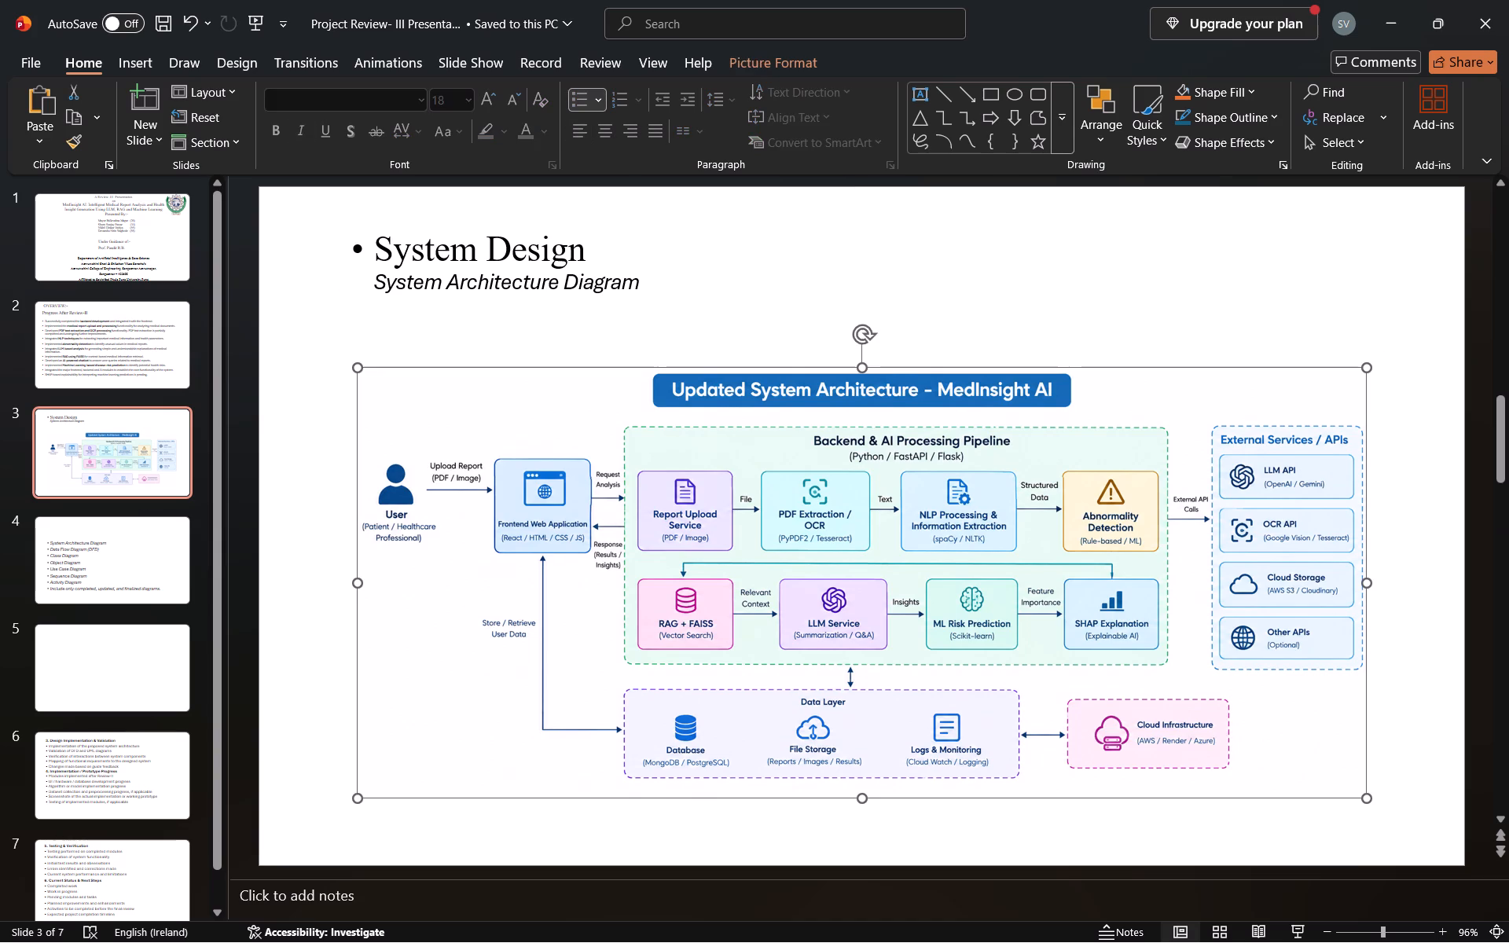
left_click(281, 355)
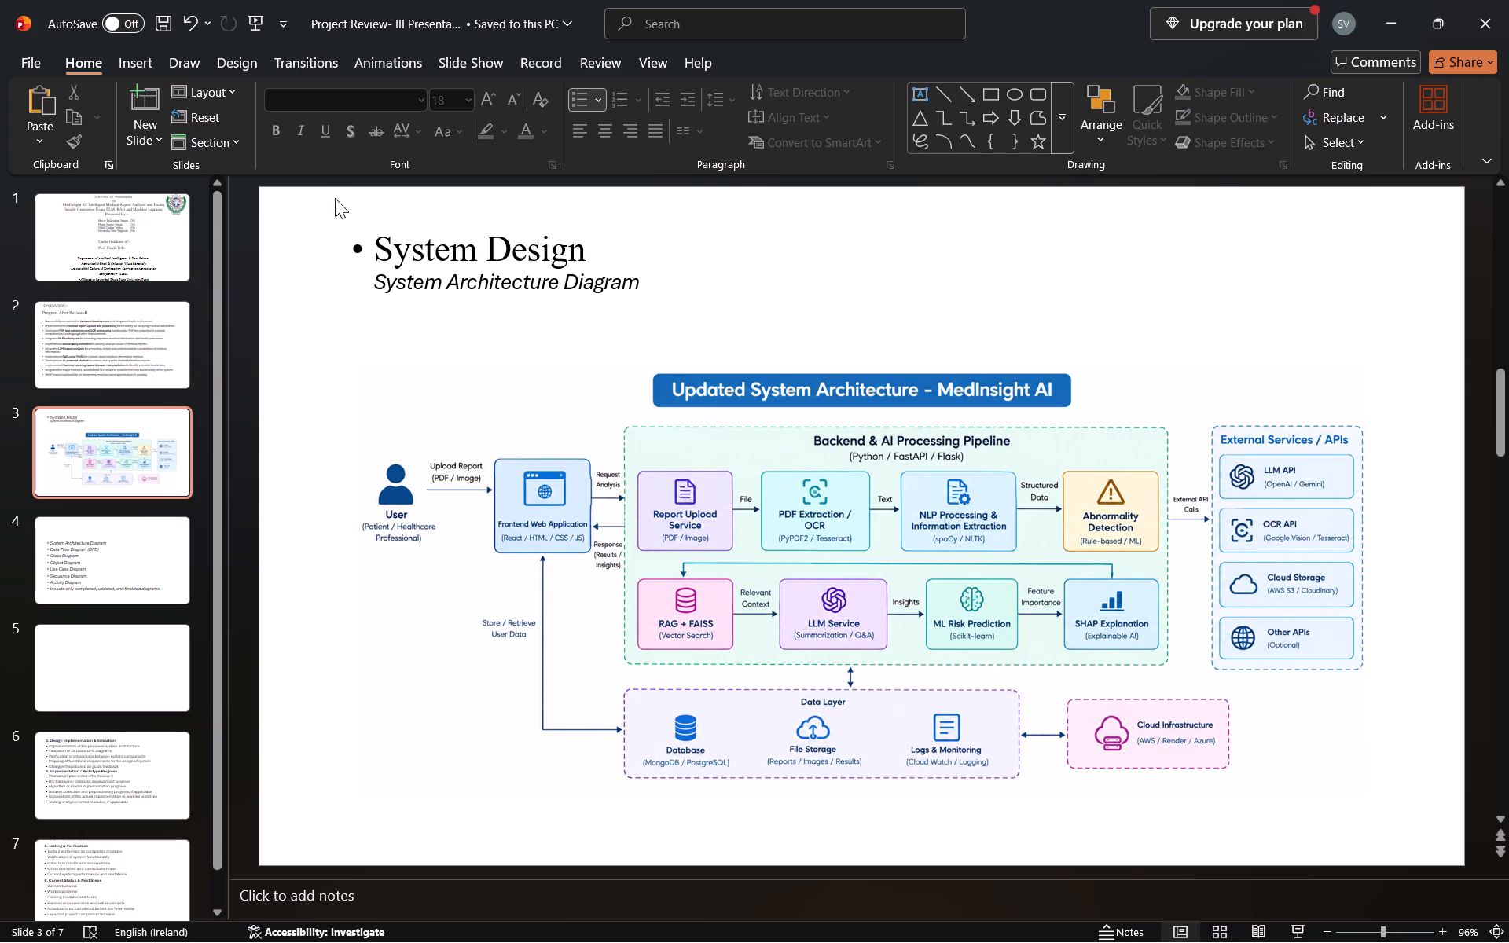
Remove the bullet in front of the "System Design" heading on slide 3.
left_click(382, 246)
key("BackSpace")
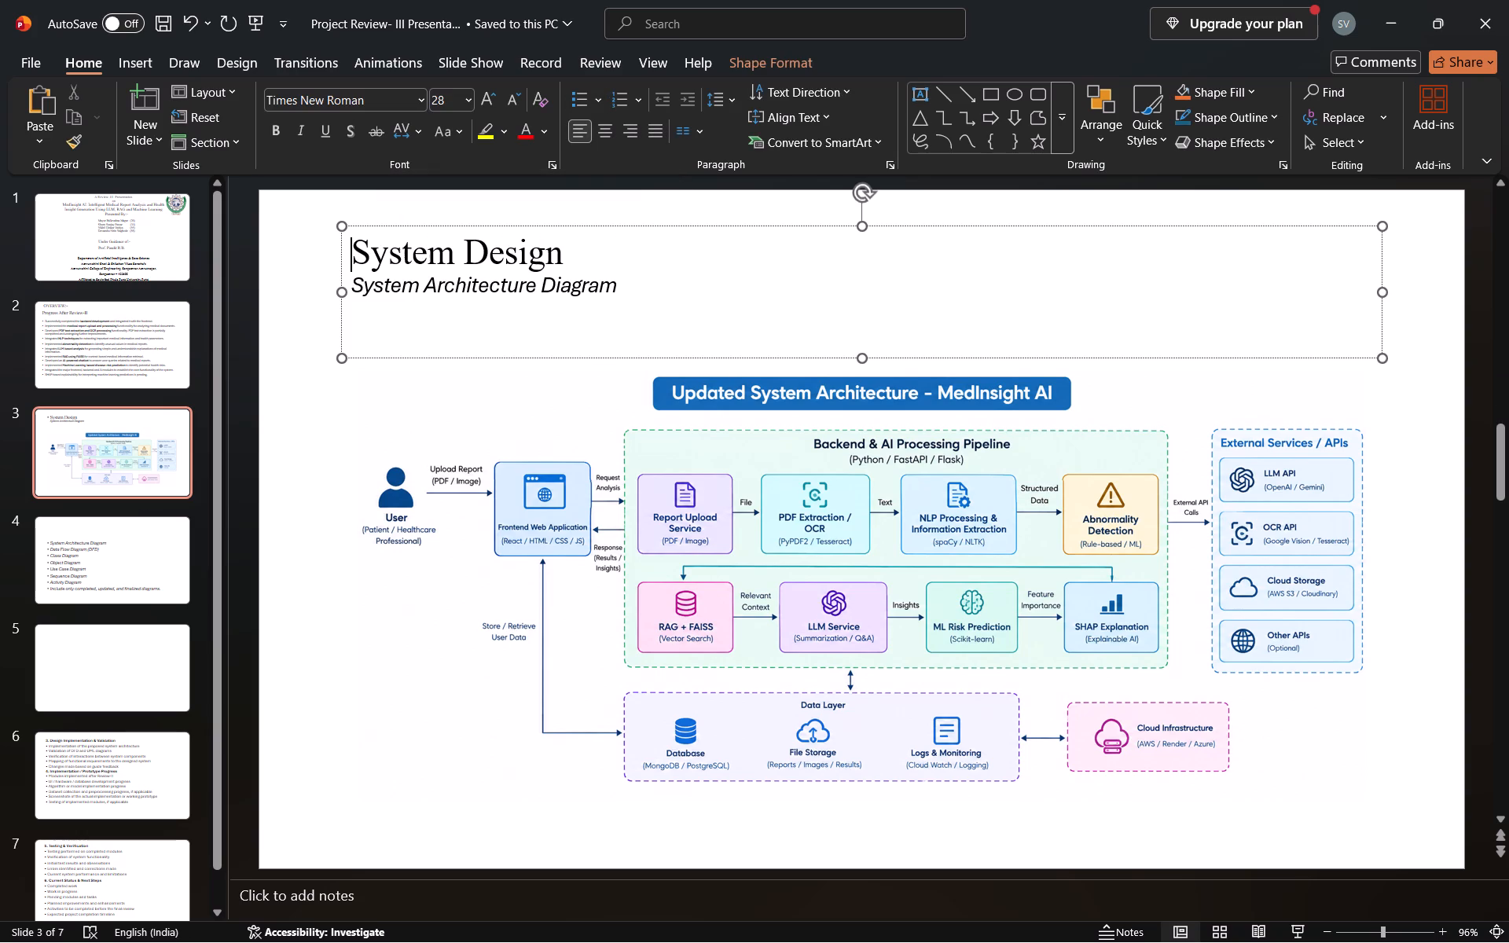
left_click(459, 368)
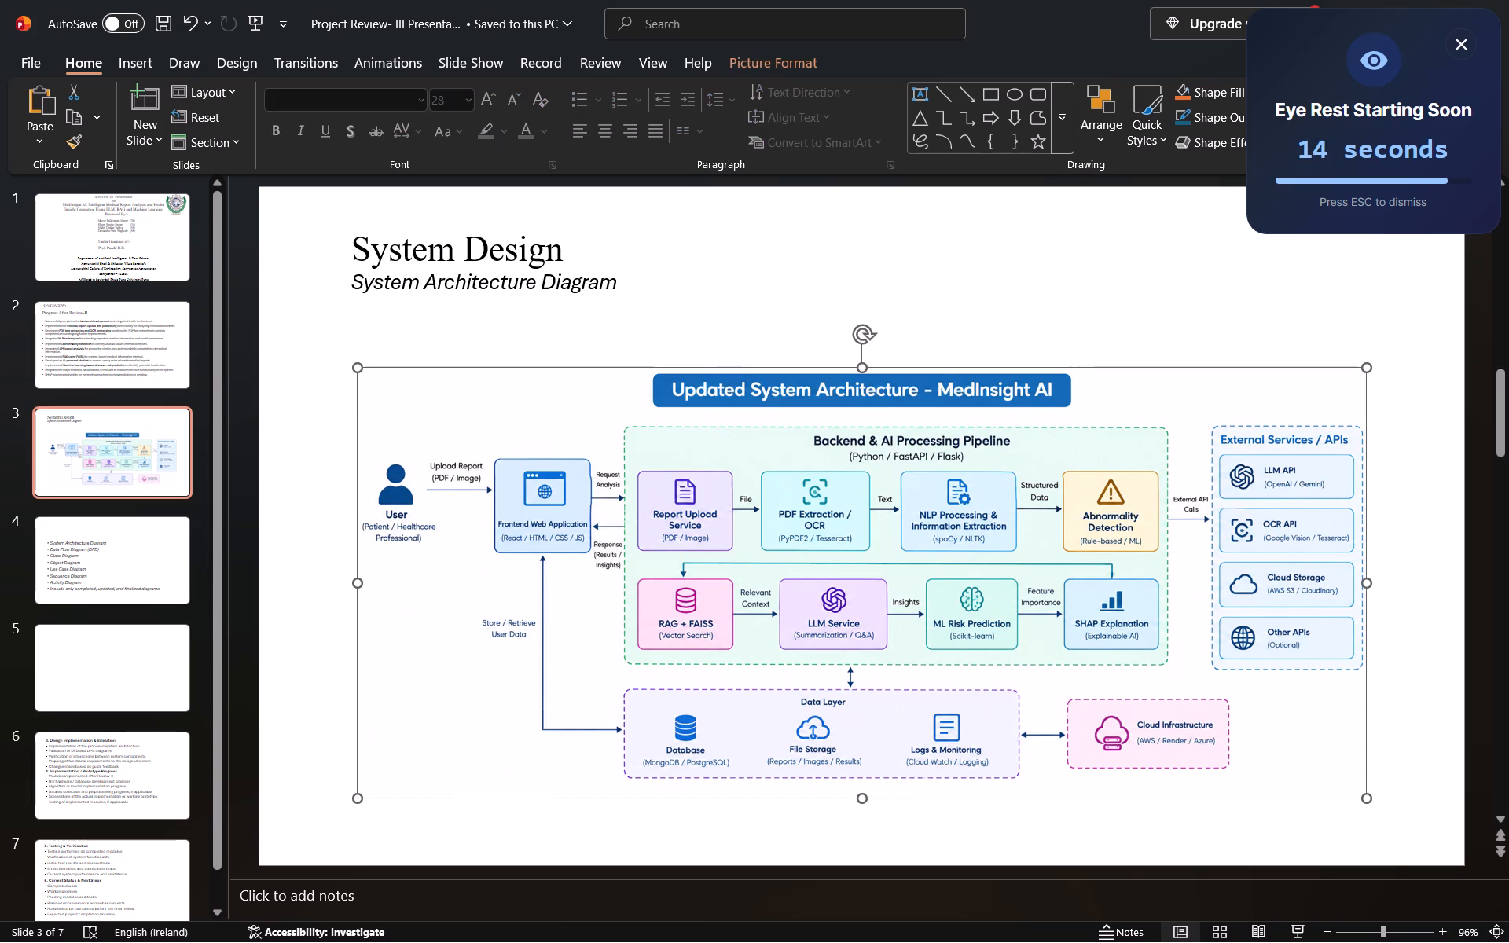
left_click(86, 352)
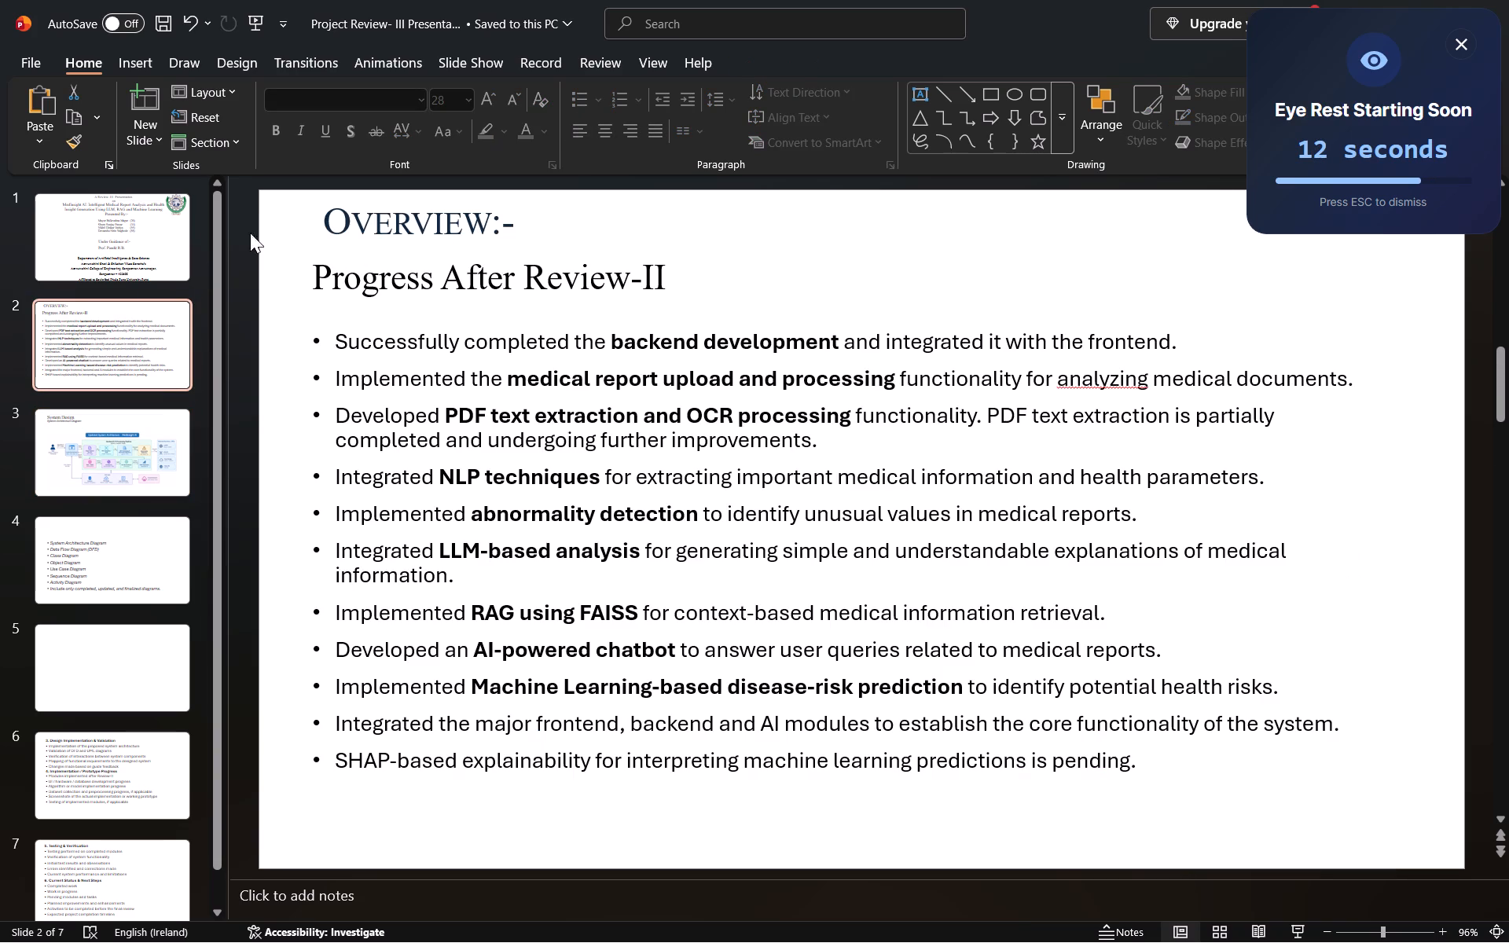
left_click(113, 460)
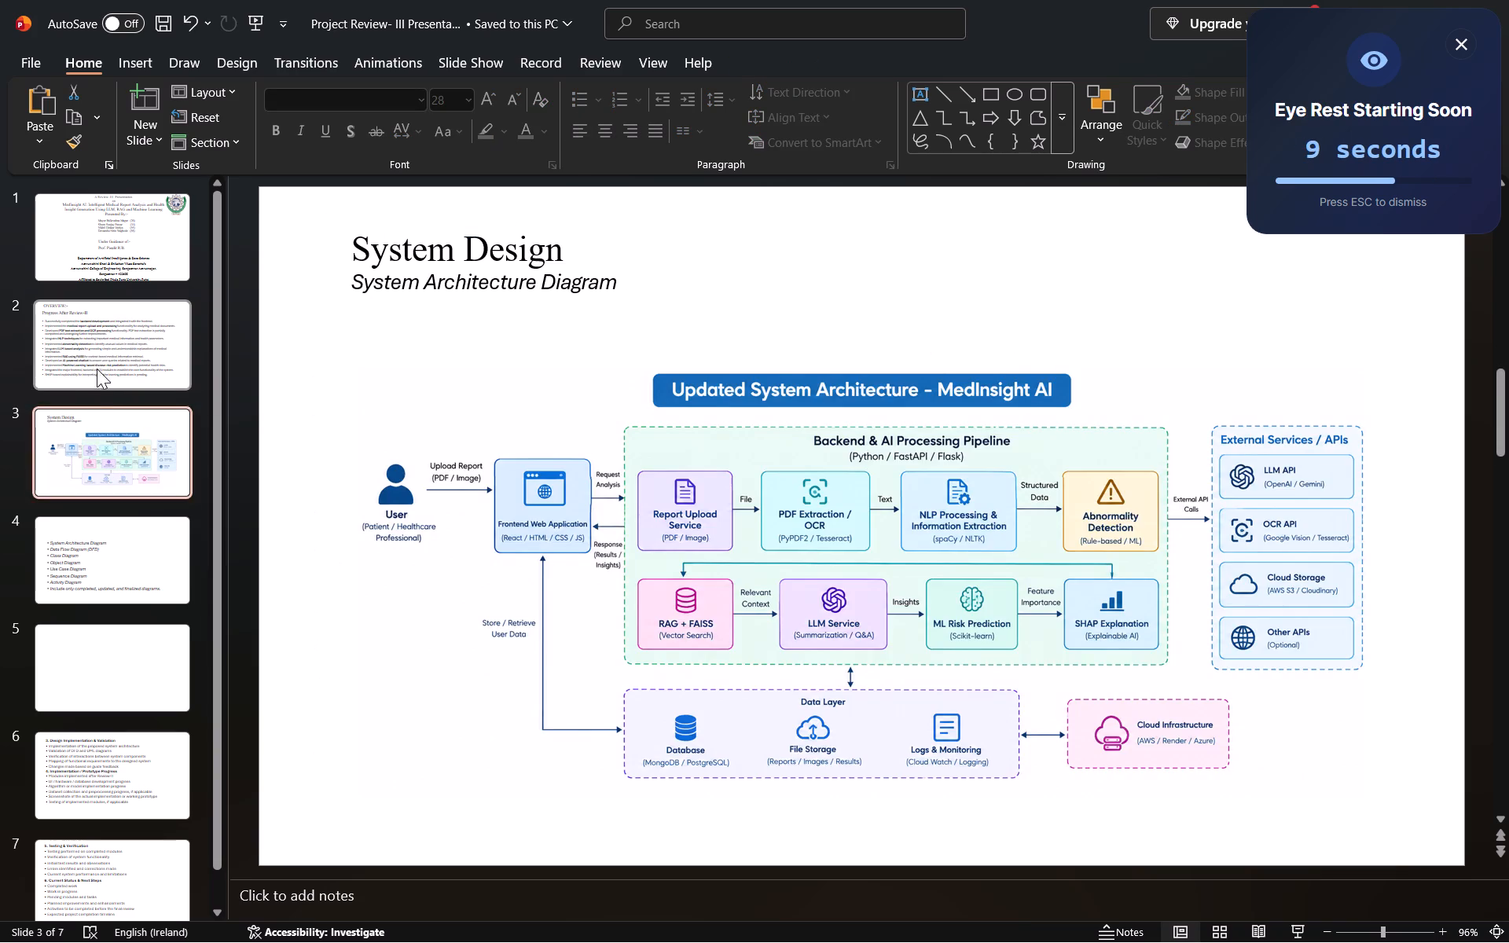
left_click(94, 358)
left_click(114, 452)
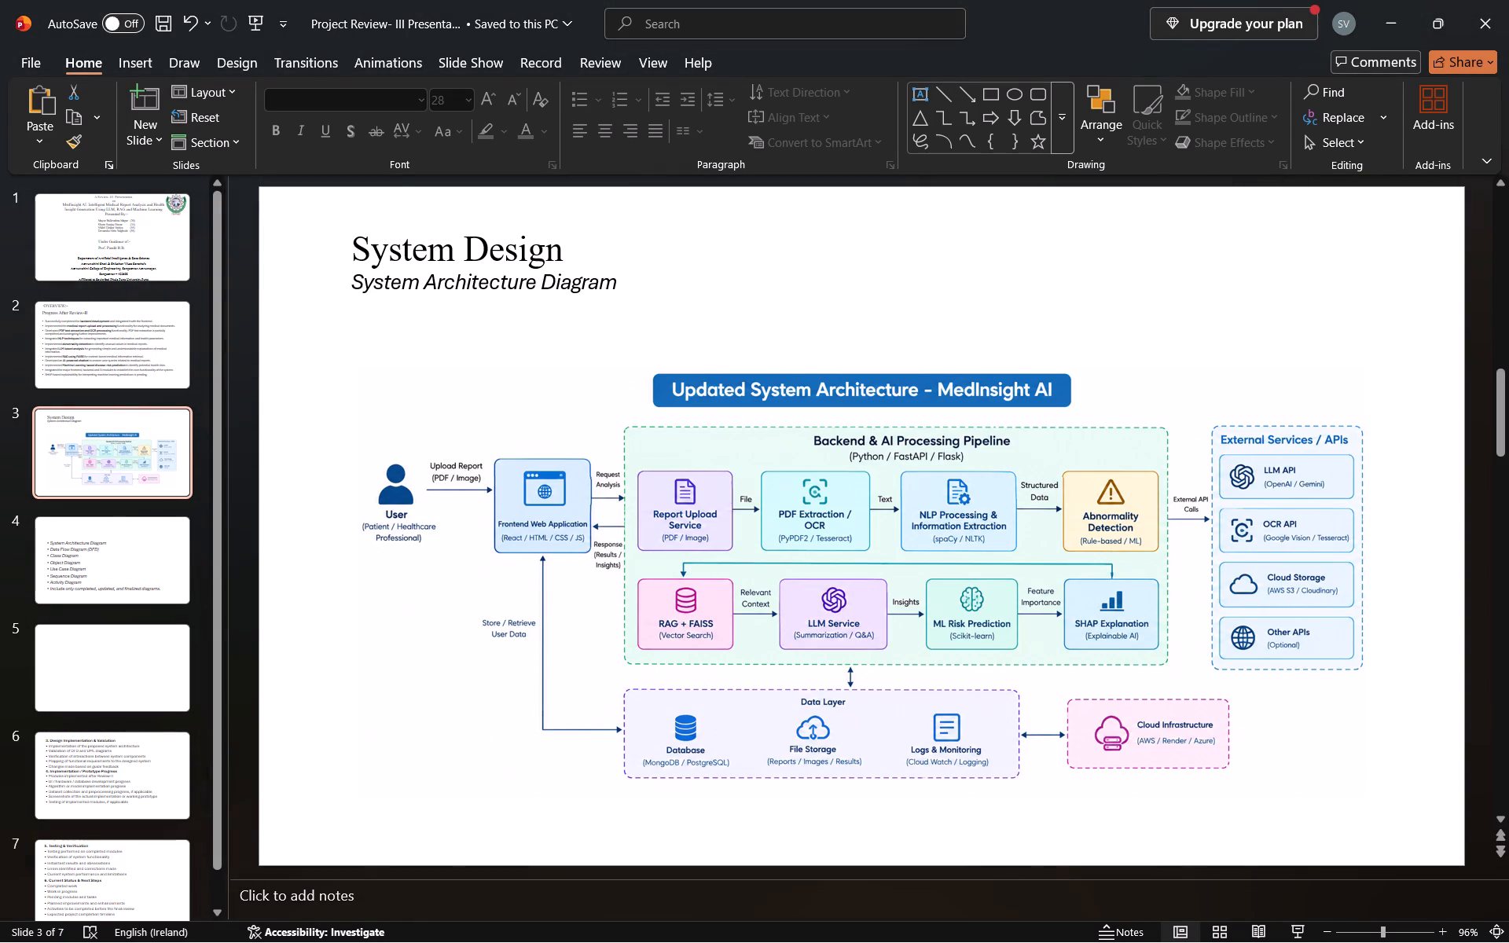
left_click(108, 308)
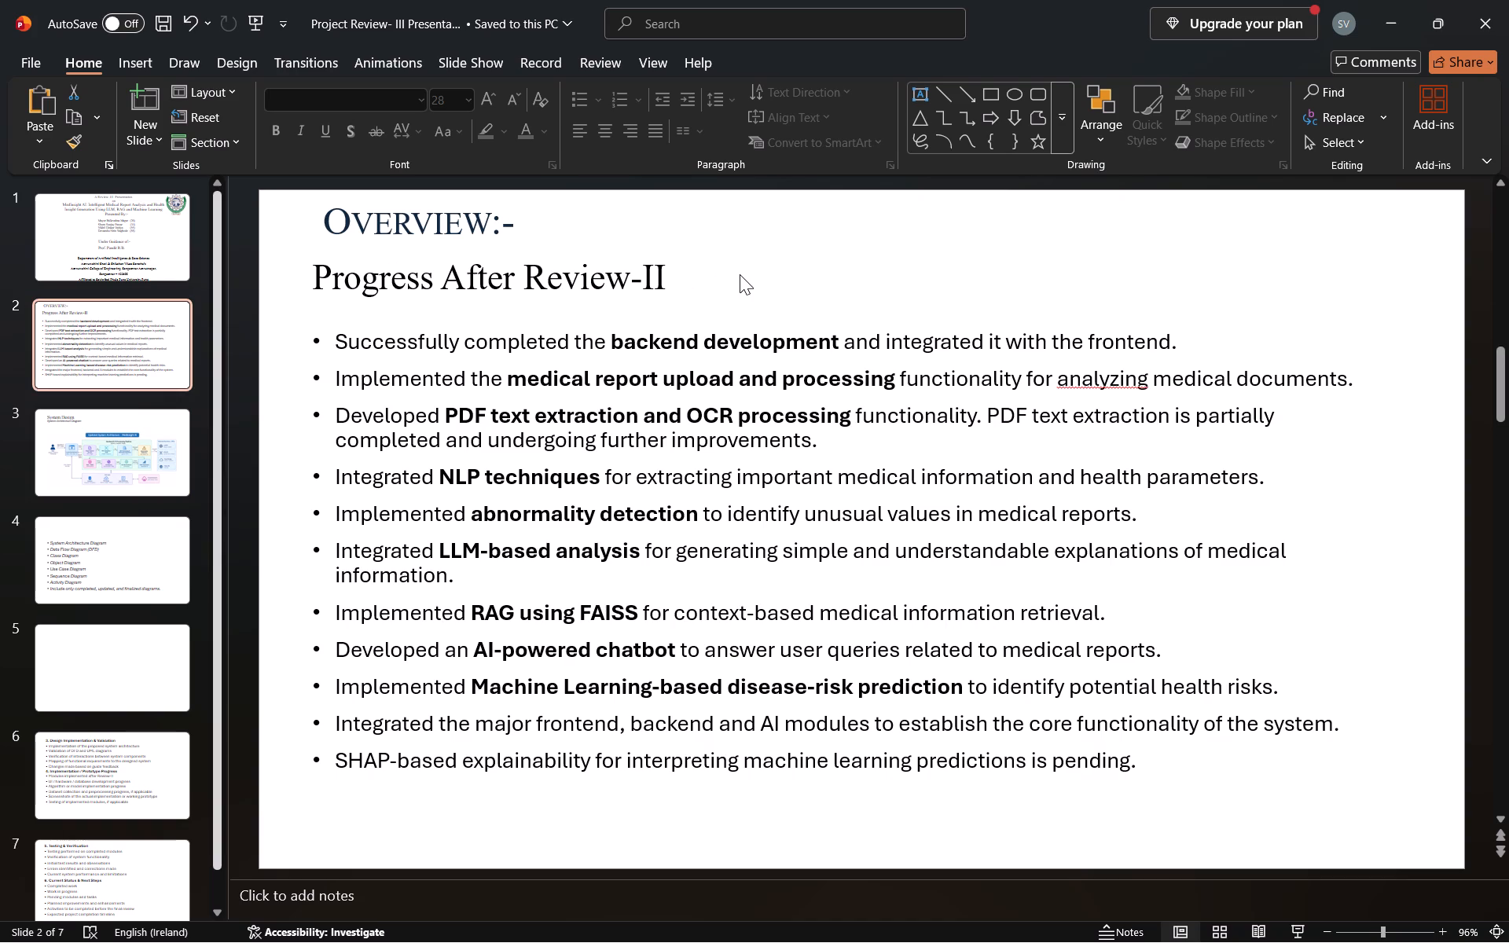
left_click(137, 545)
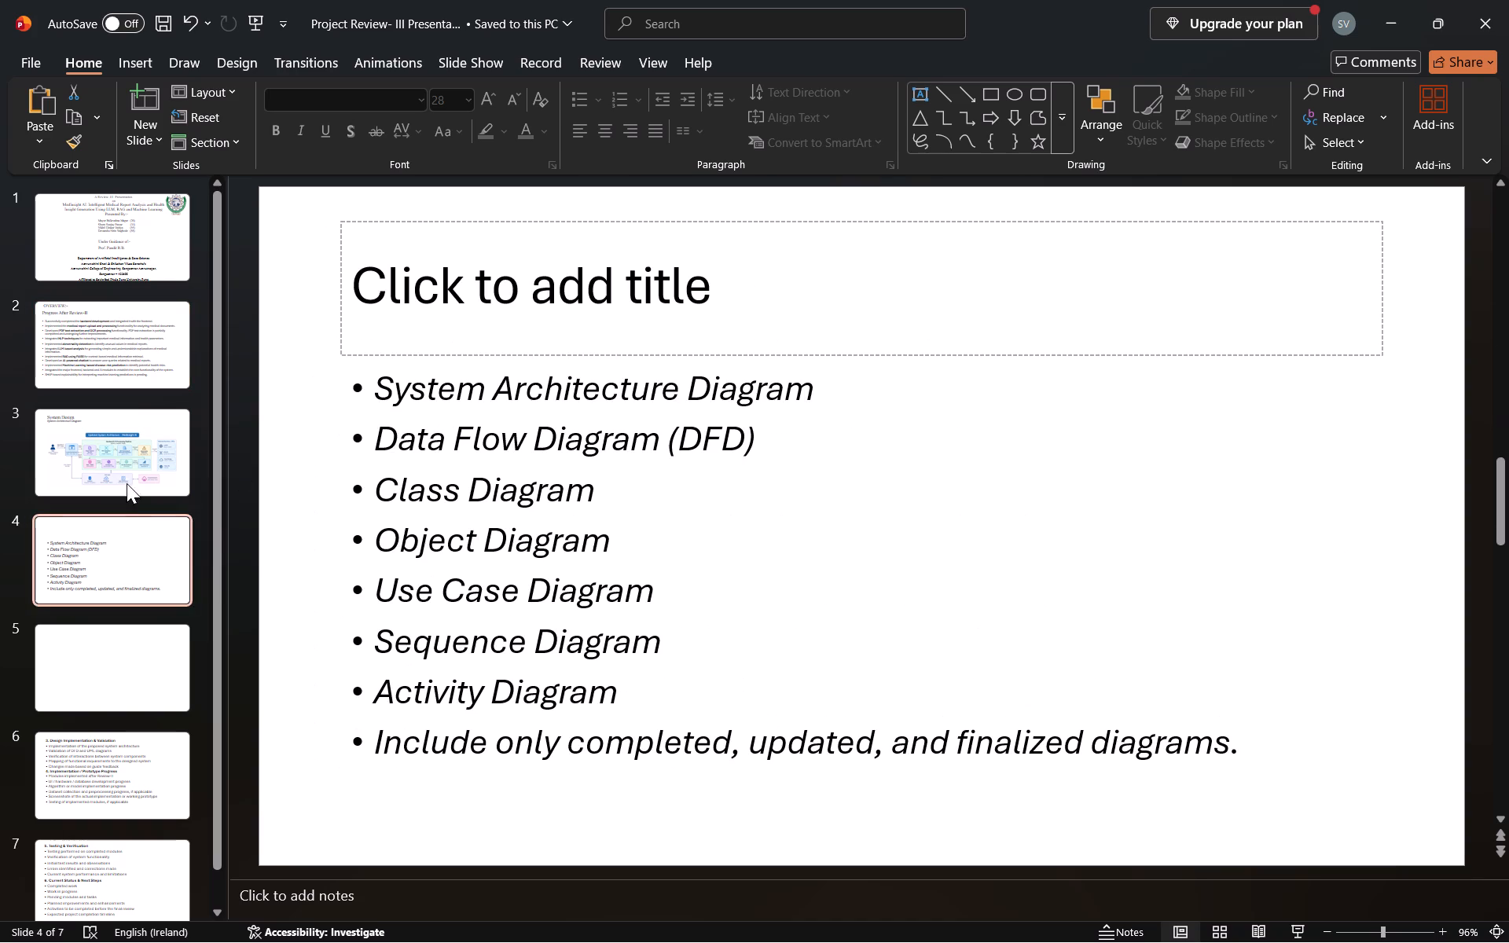
left_click(122, 458)
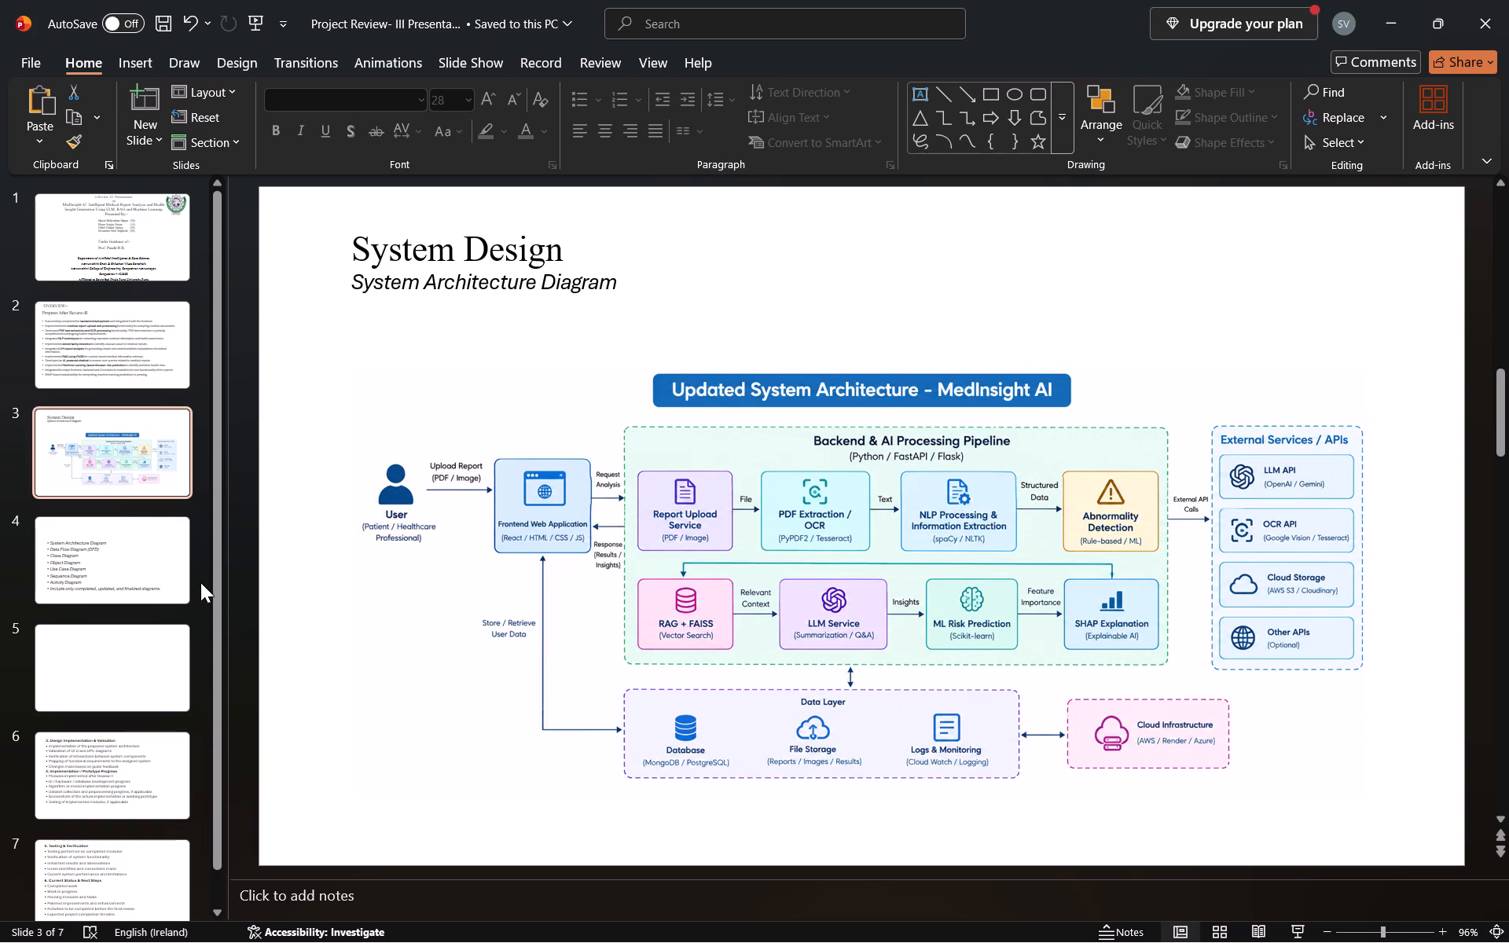
left_click(153, 567)
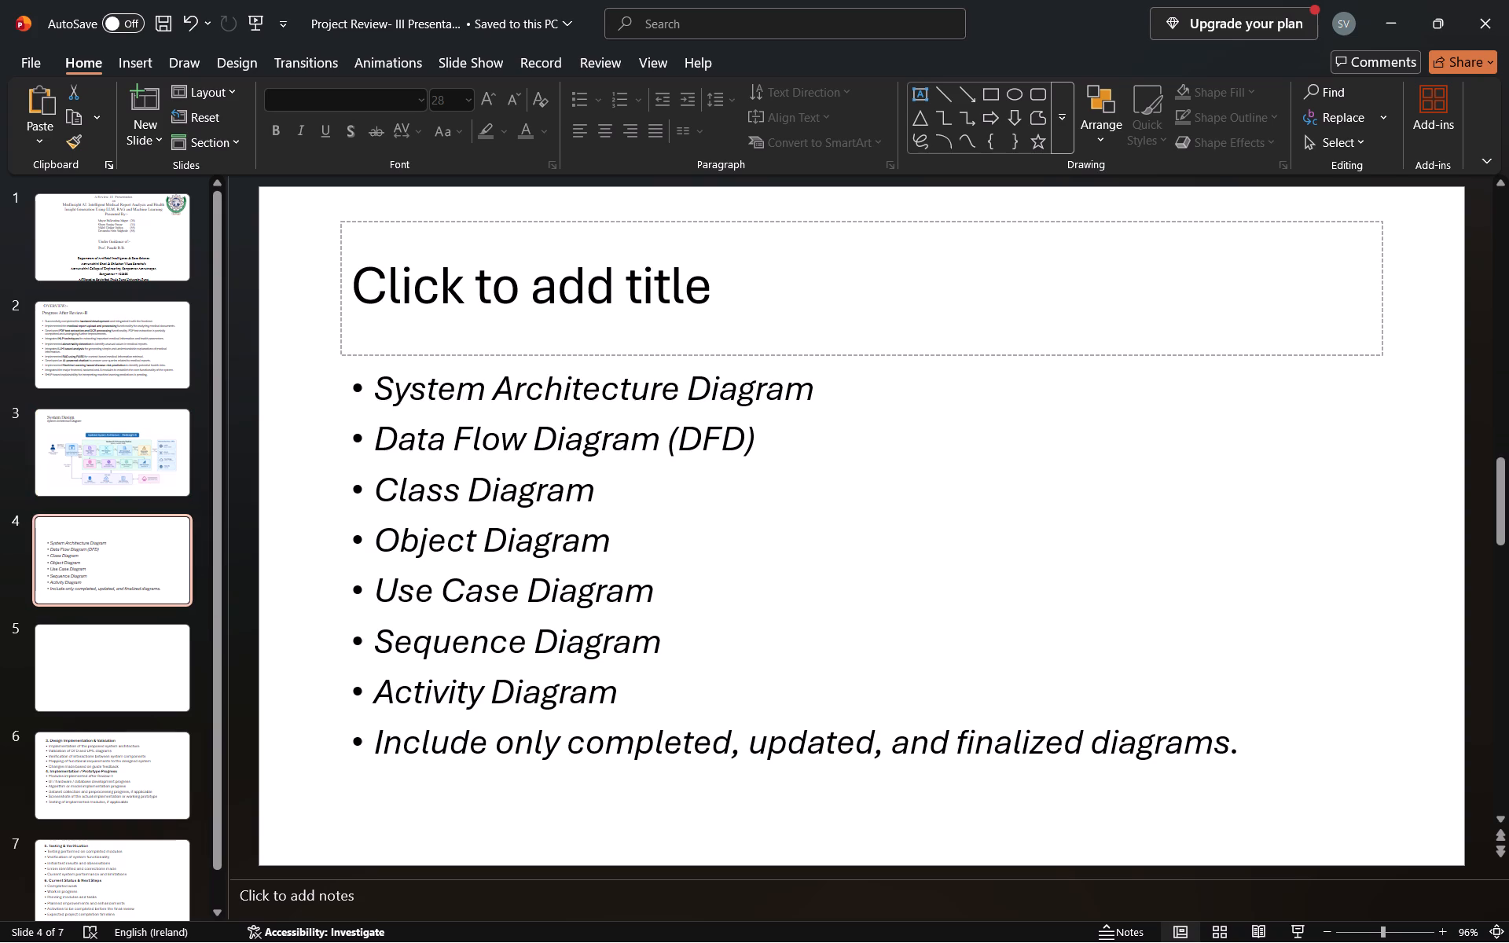
left_click_drag(833, 387, 376, 398)
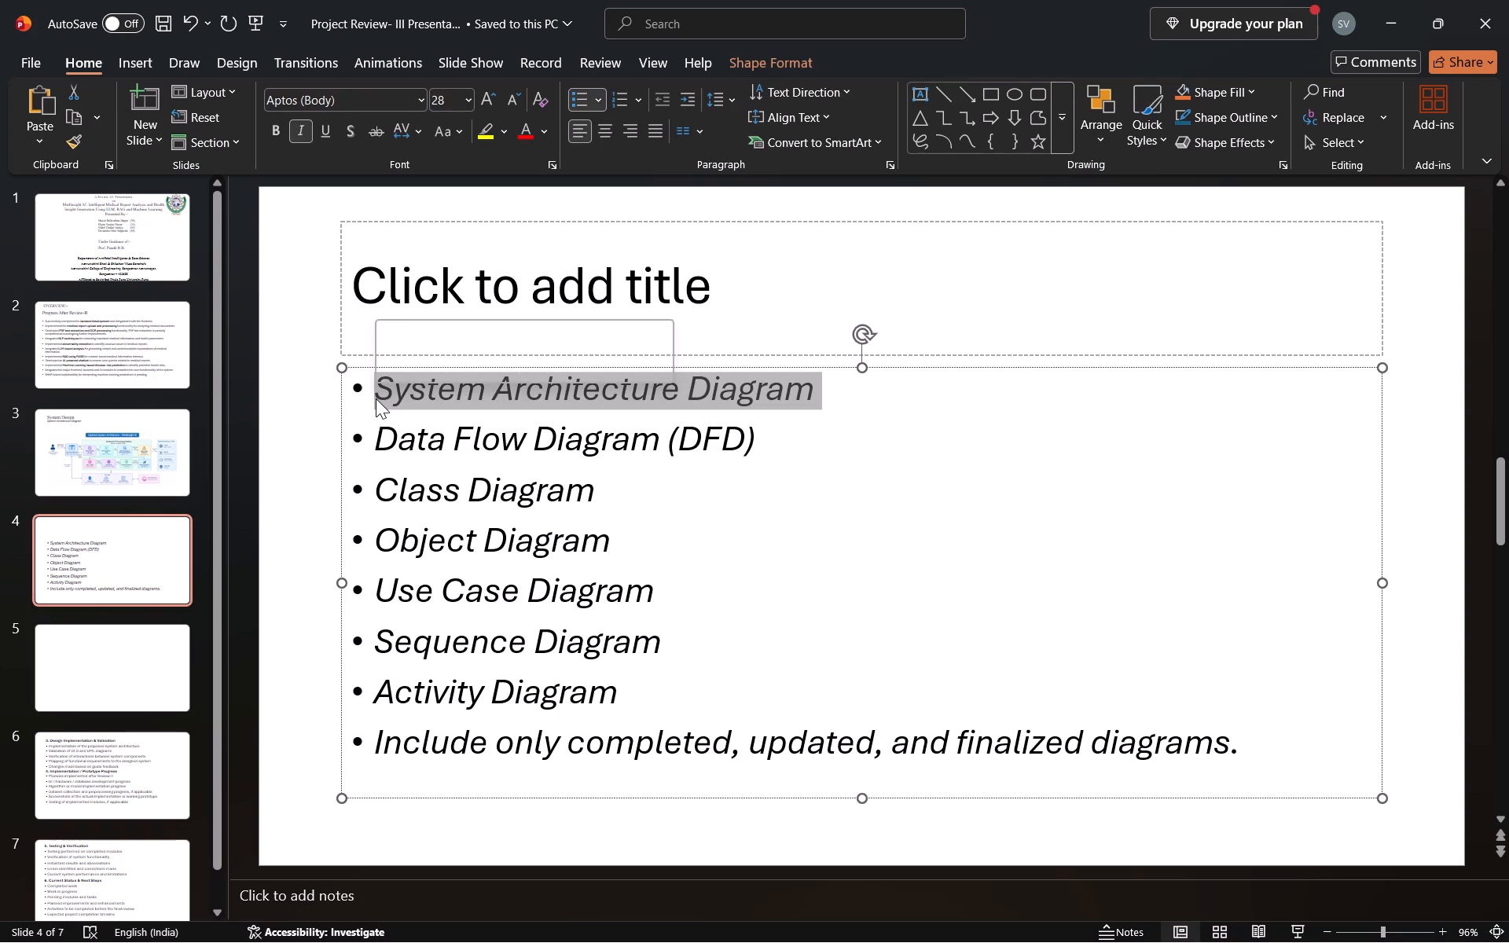
key("BackSpace")
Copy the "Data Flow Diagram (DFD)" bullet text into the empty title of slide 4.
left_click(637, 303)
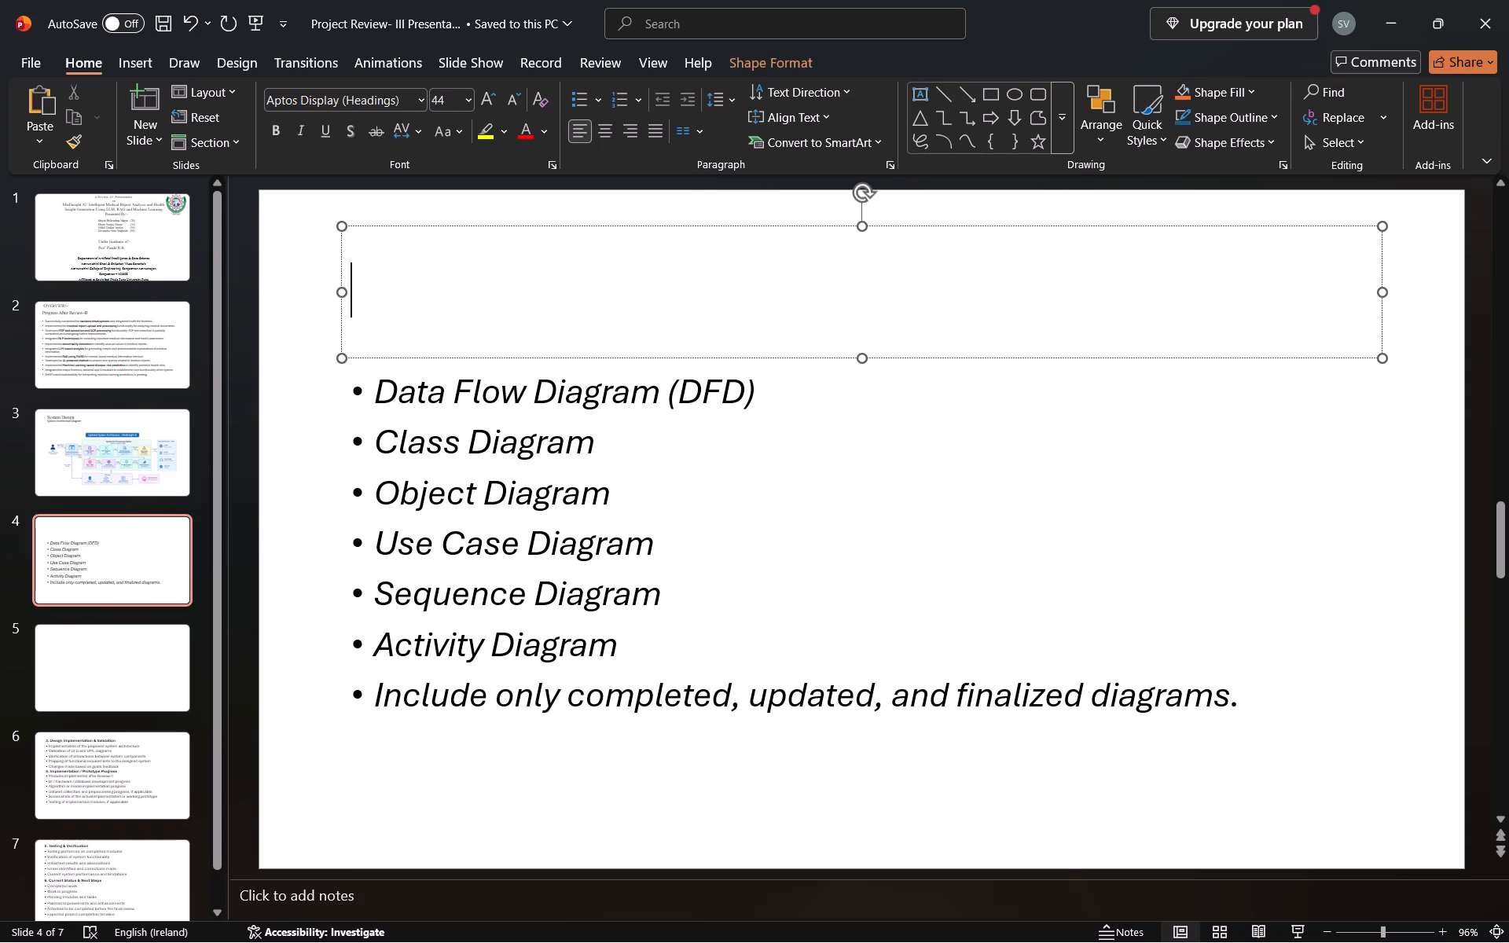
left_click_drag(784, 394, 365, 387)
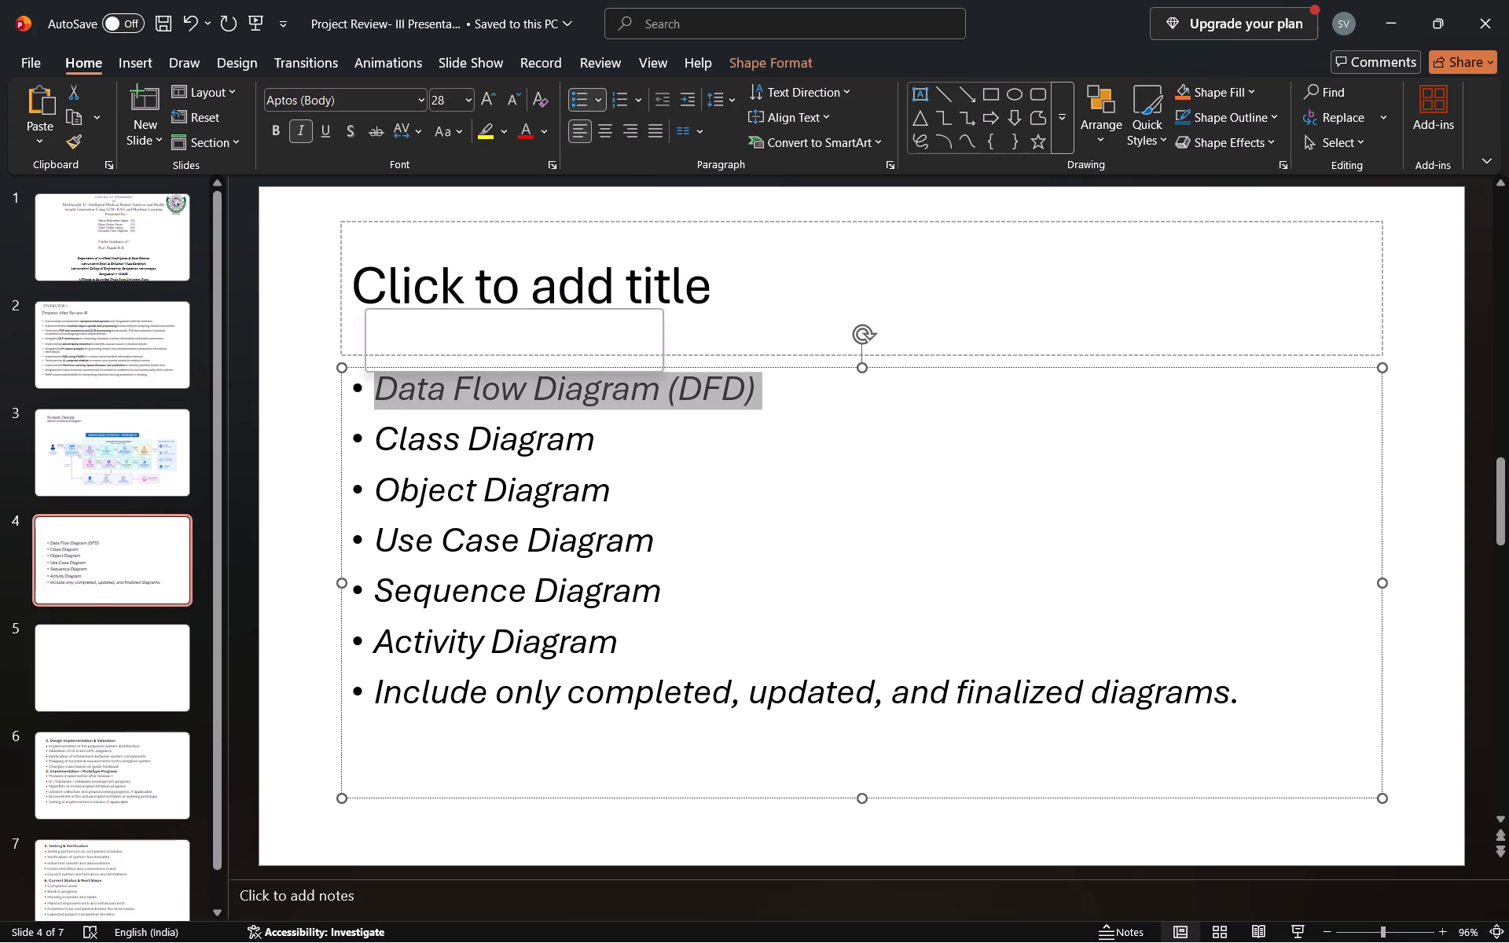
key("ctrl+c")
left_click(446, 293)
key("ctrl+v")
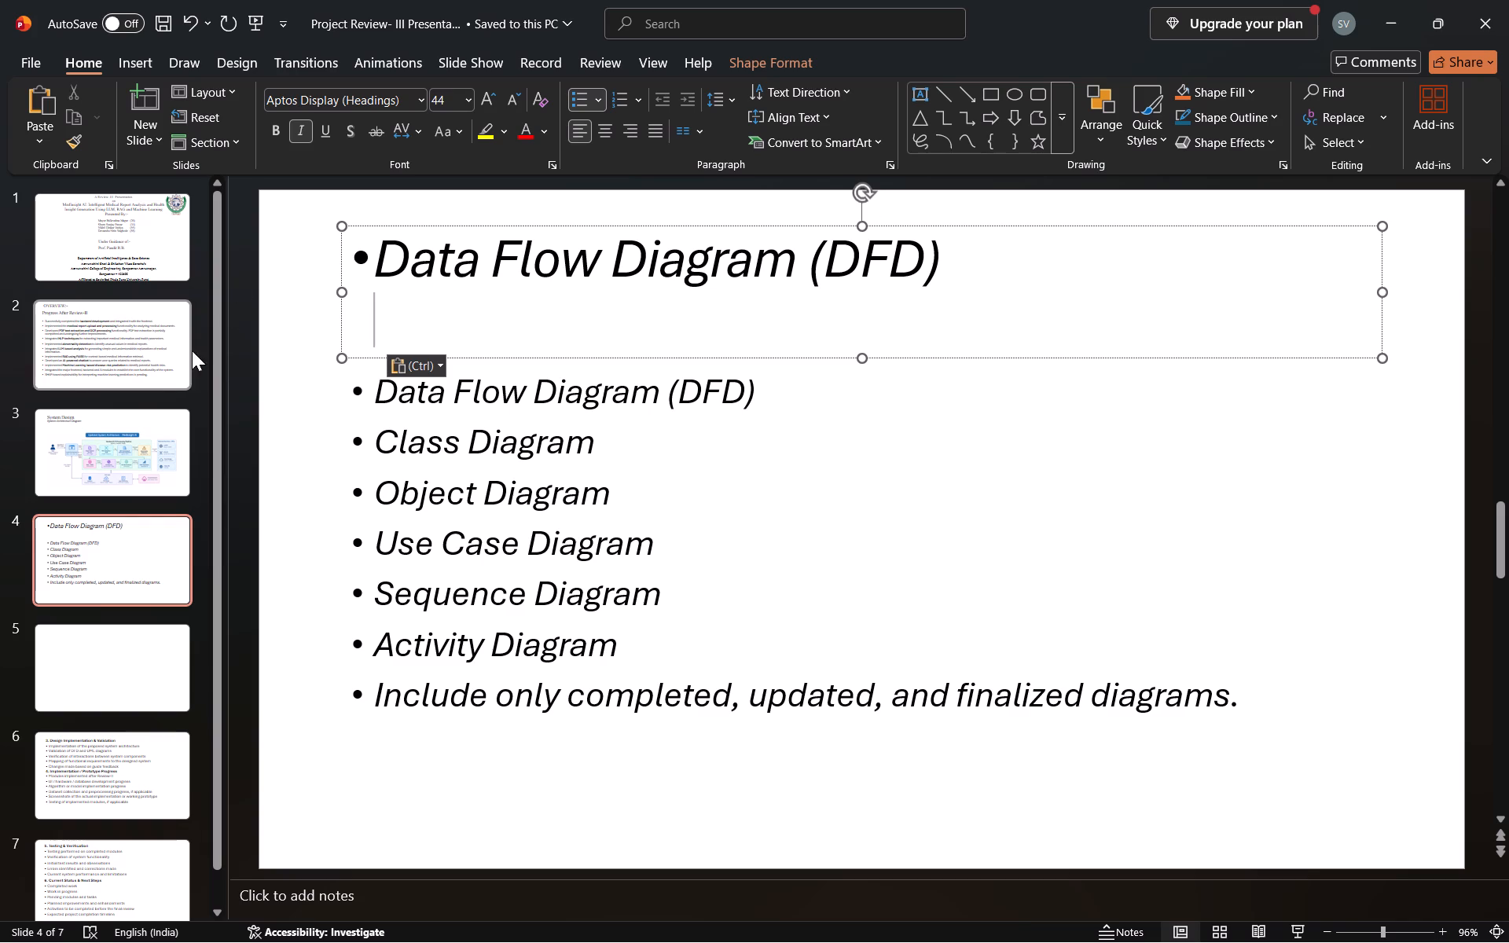
Replace slide 4's title text with the word "System" copied from slide 3's heading, keeping its Times New Roman font.
left_click(168, 421)
left_click(418, 246)
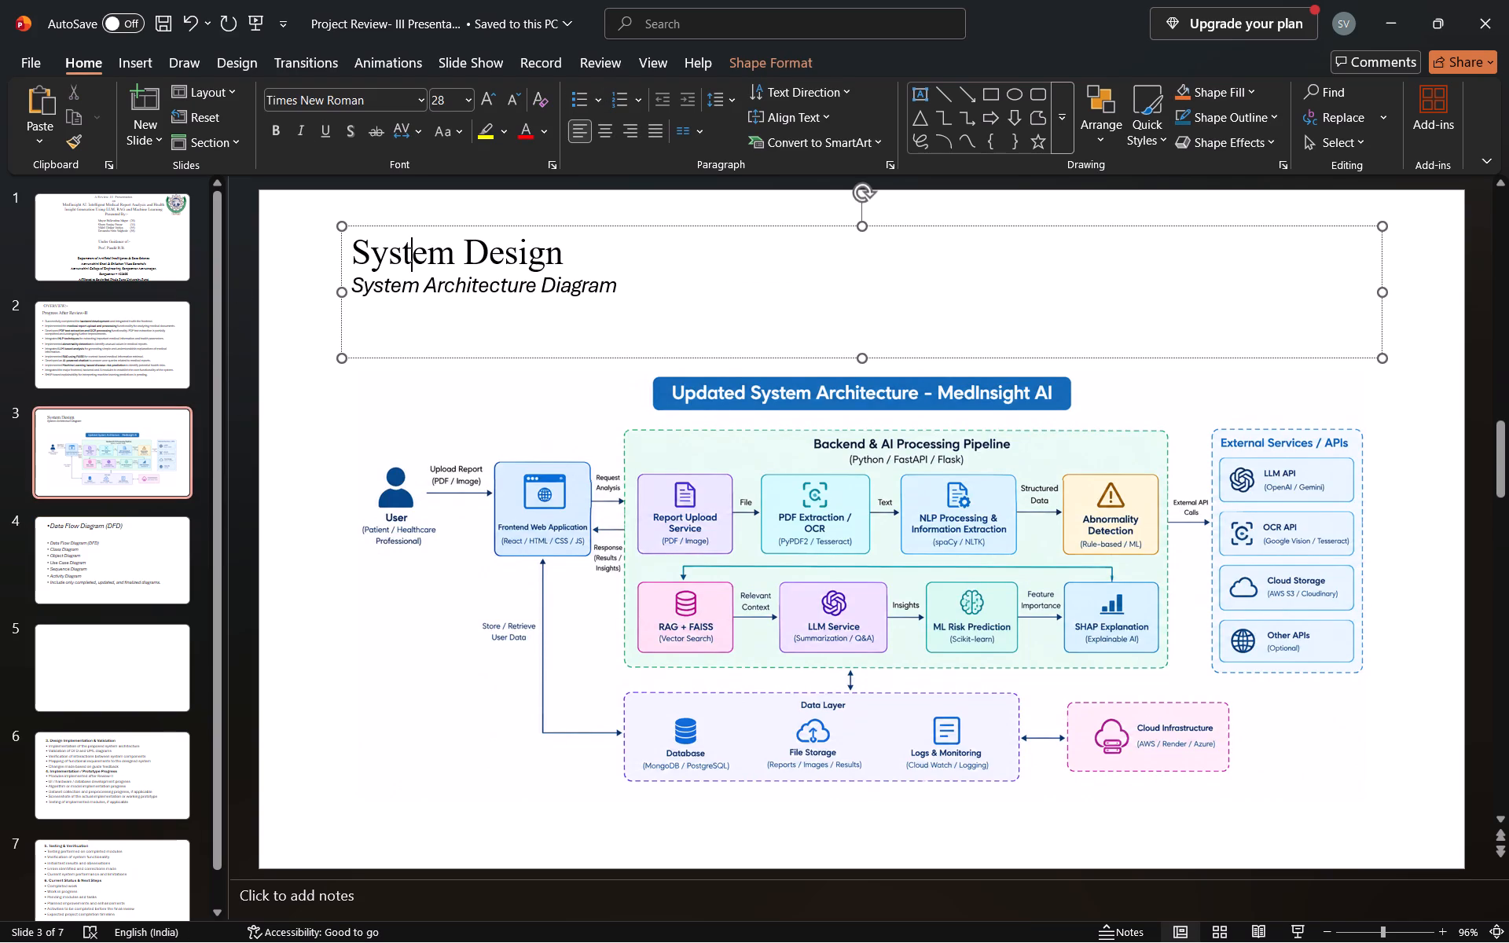
double_click(413, 242)
key("ctrl+c")
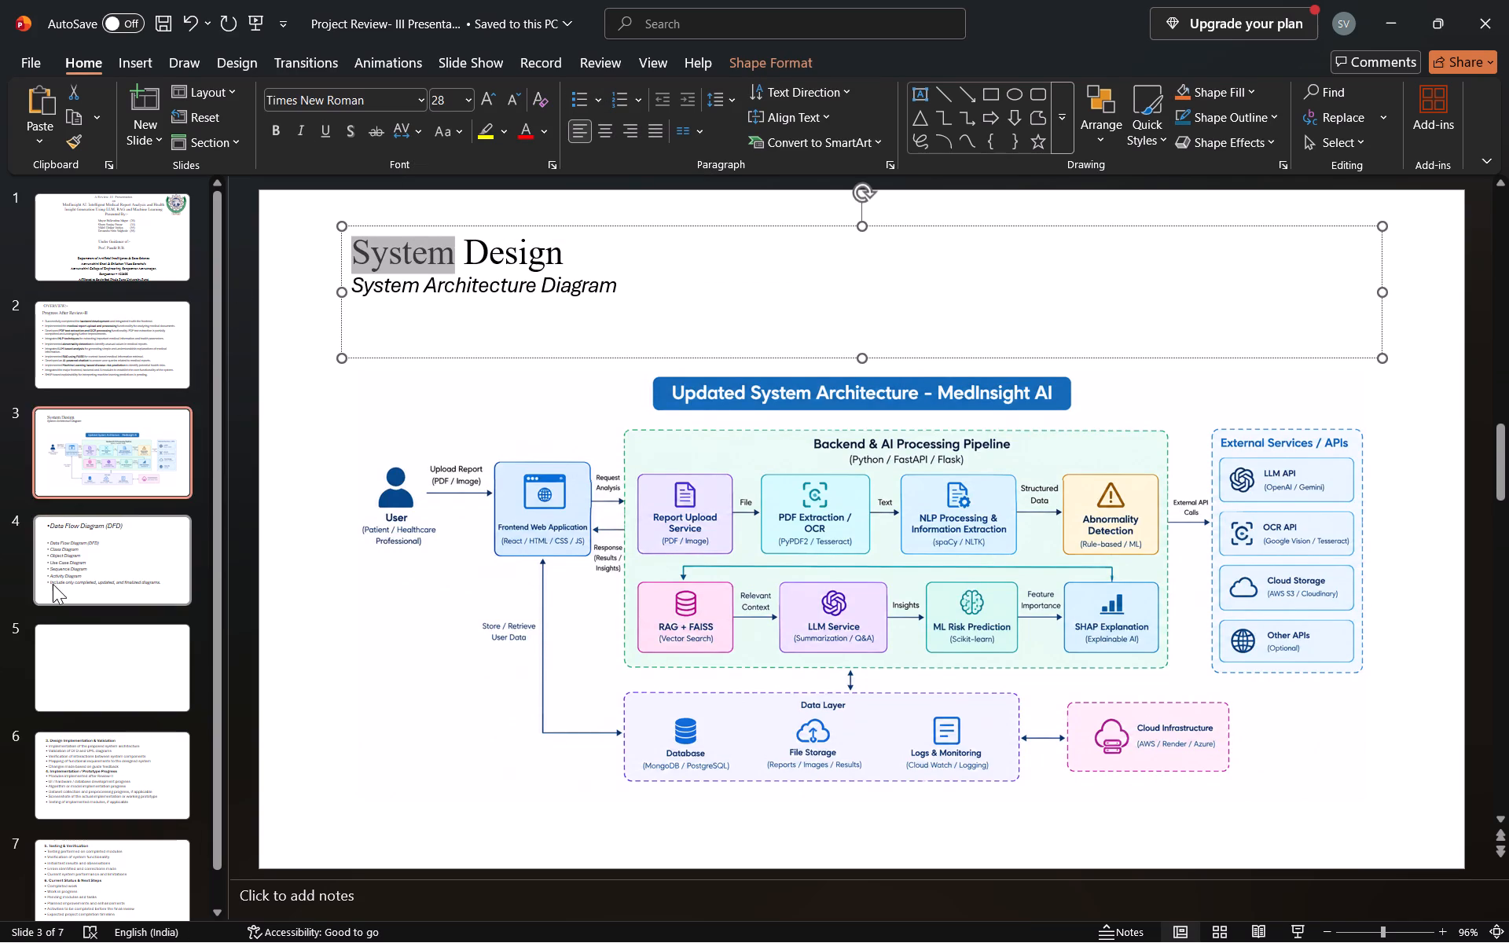
left_click(53, 584)
double_click(398, 264)
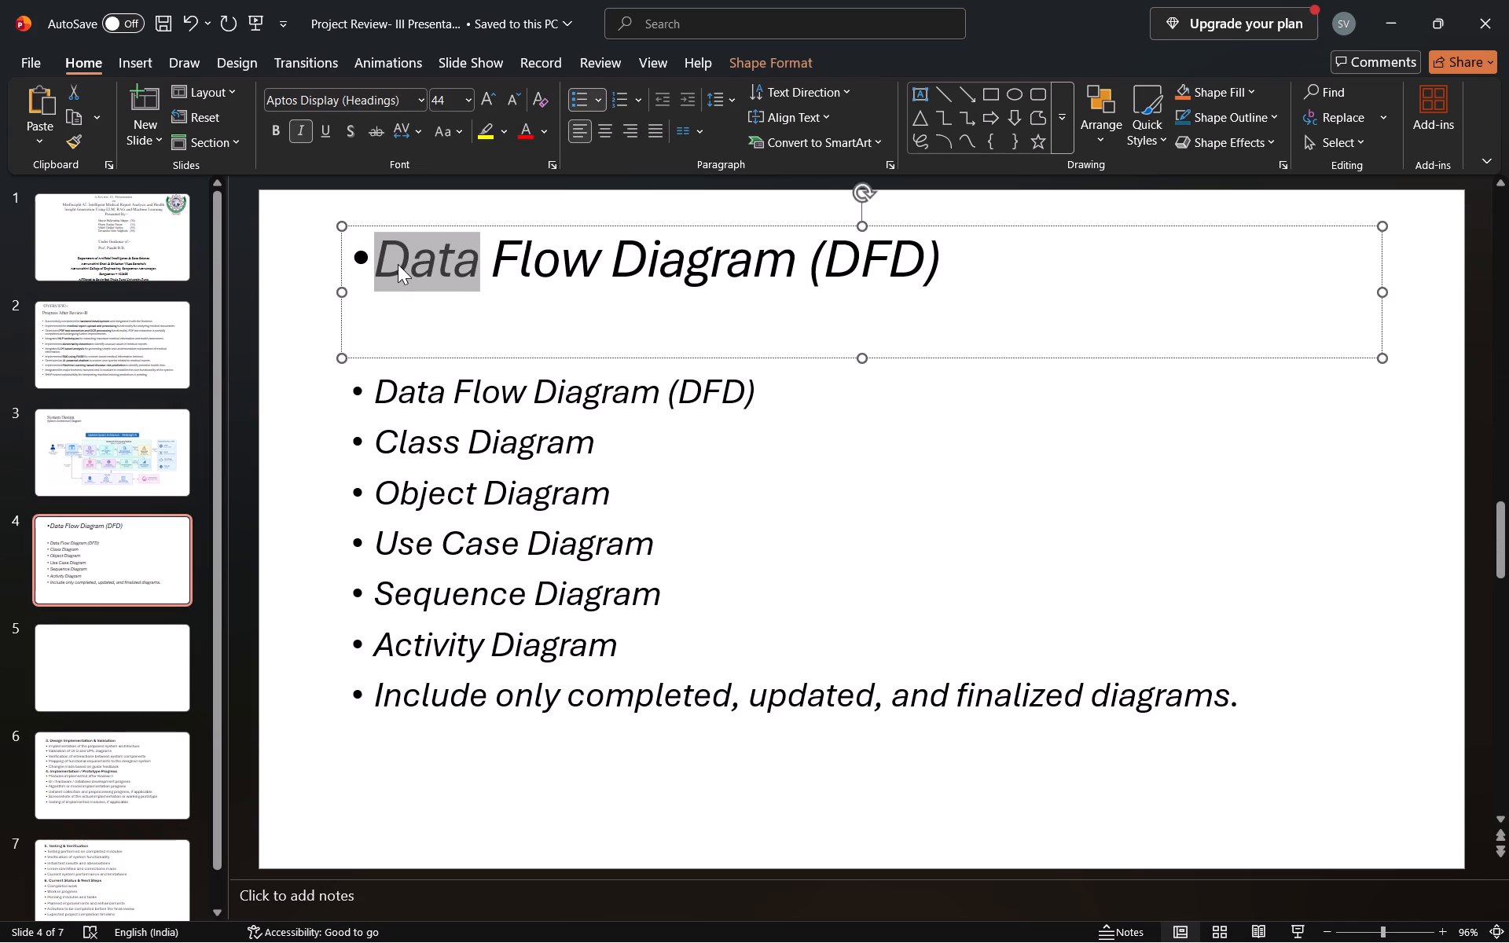
key("ctrl+v")
left_click_drag(556, 249, 683, 262)
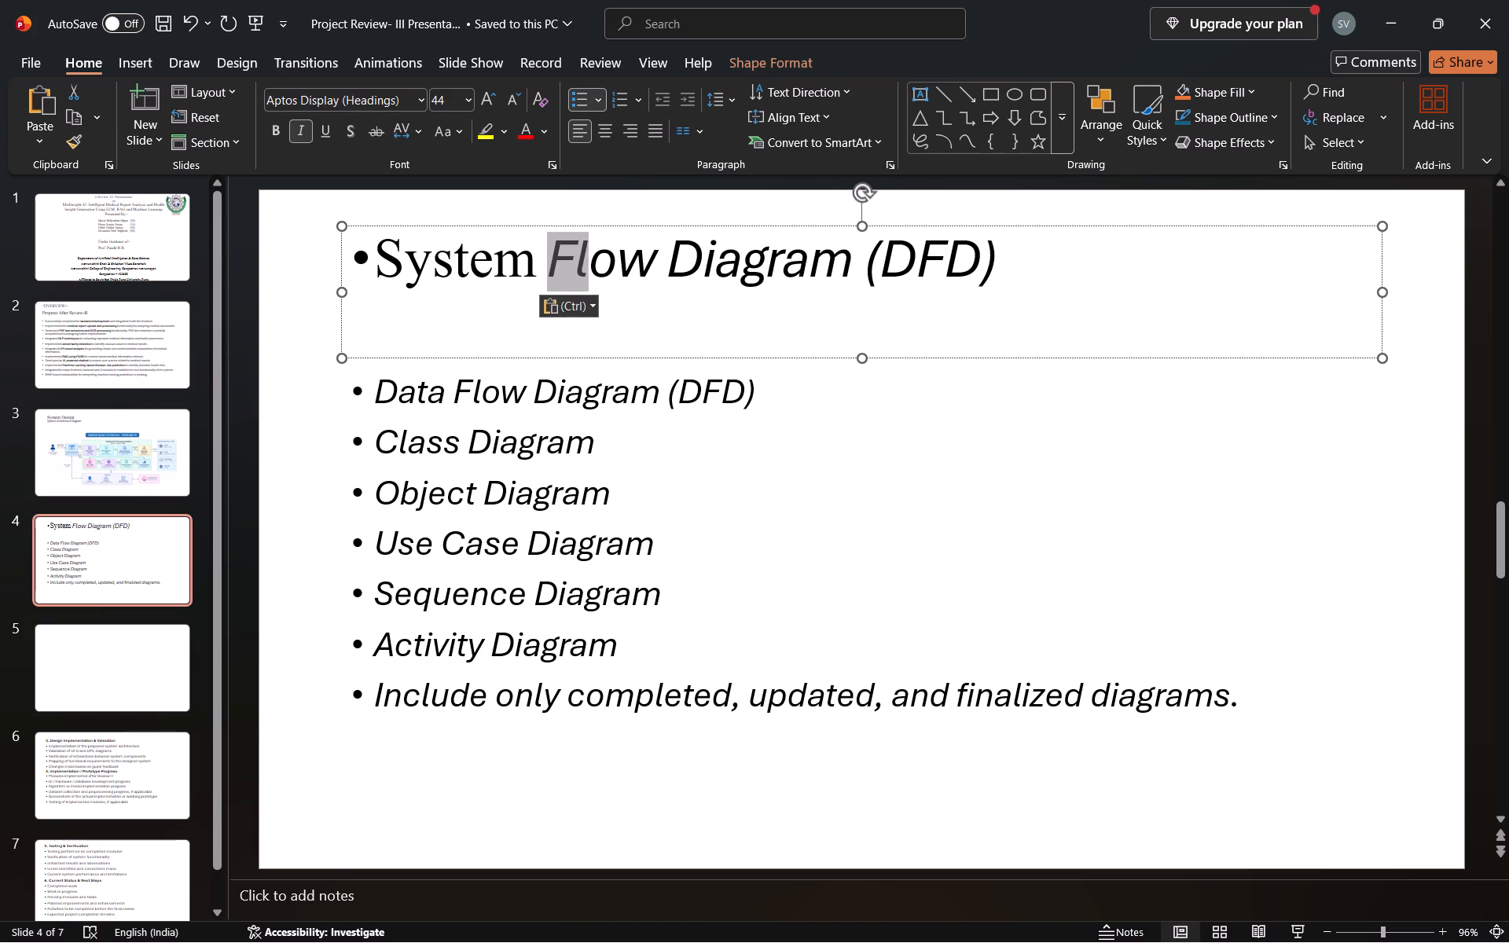
left_click_drag(683, 262, 1053, 266)
key("BackSpace")
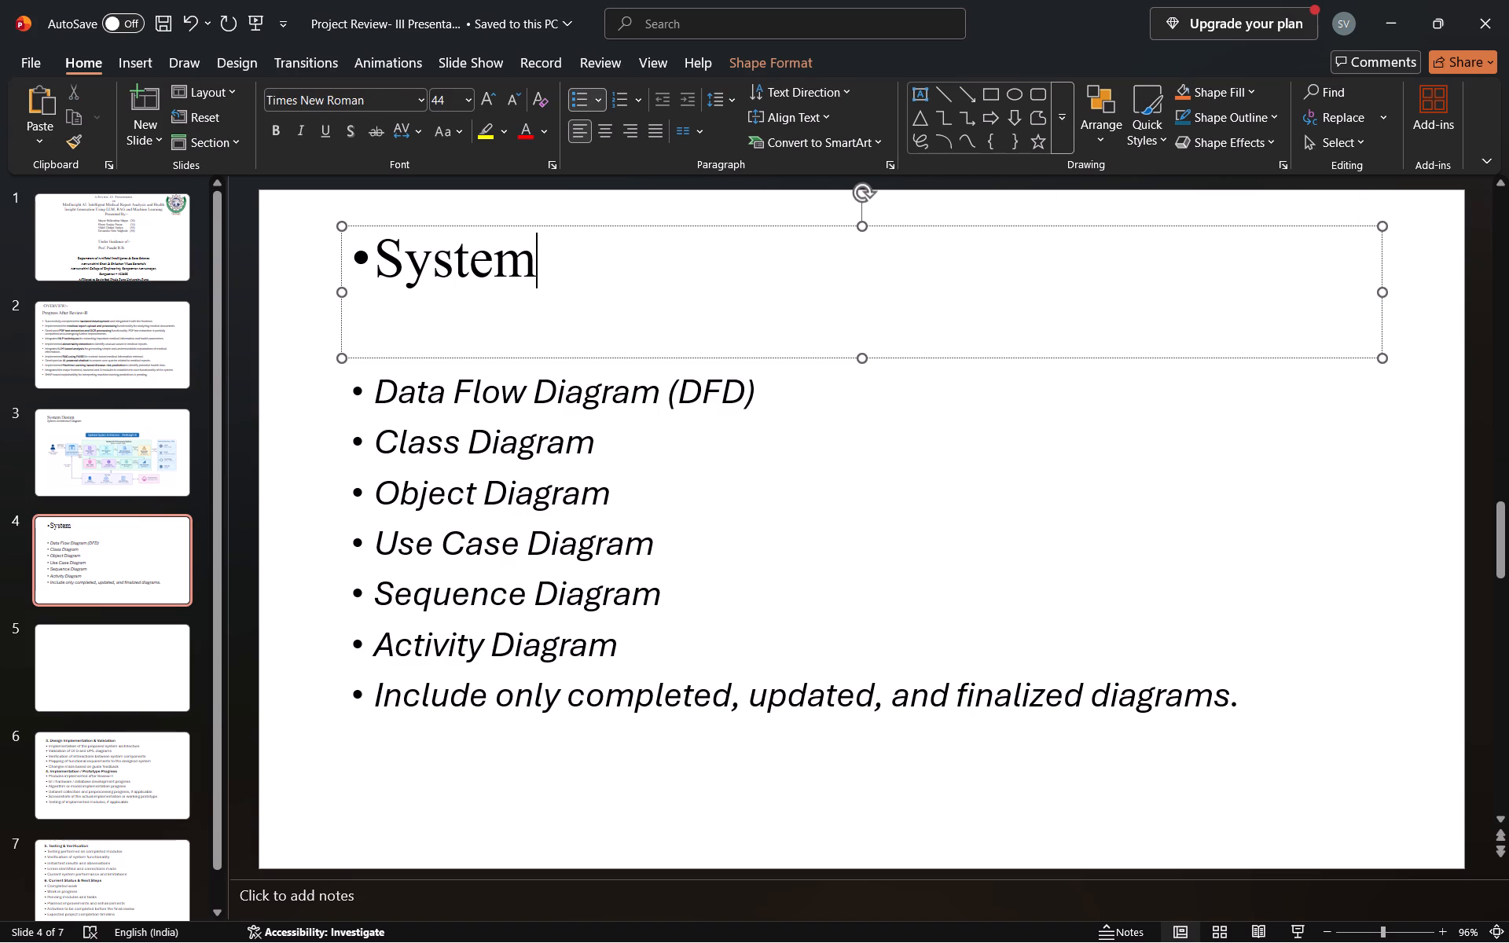
Add "Data Flow Diagram (DFD" after the word "System" in slide 4's title.
key("space")
type("Data Flow F")
key("shift+BackSpace")
type("Diagrma")
key("BackSpace")
key("BackSpace")
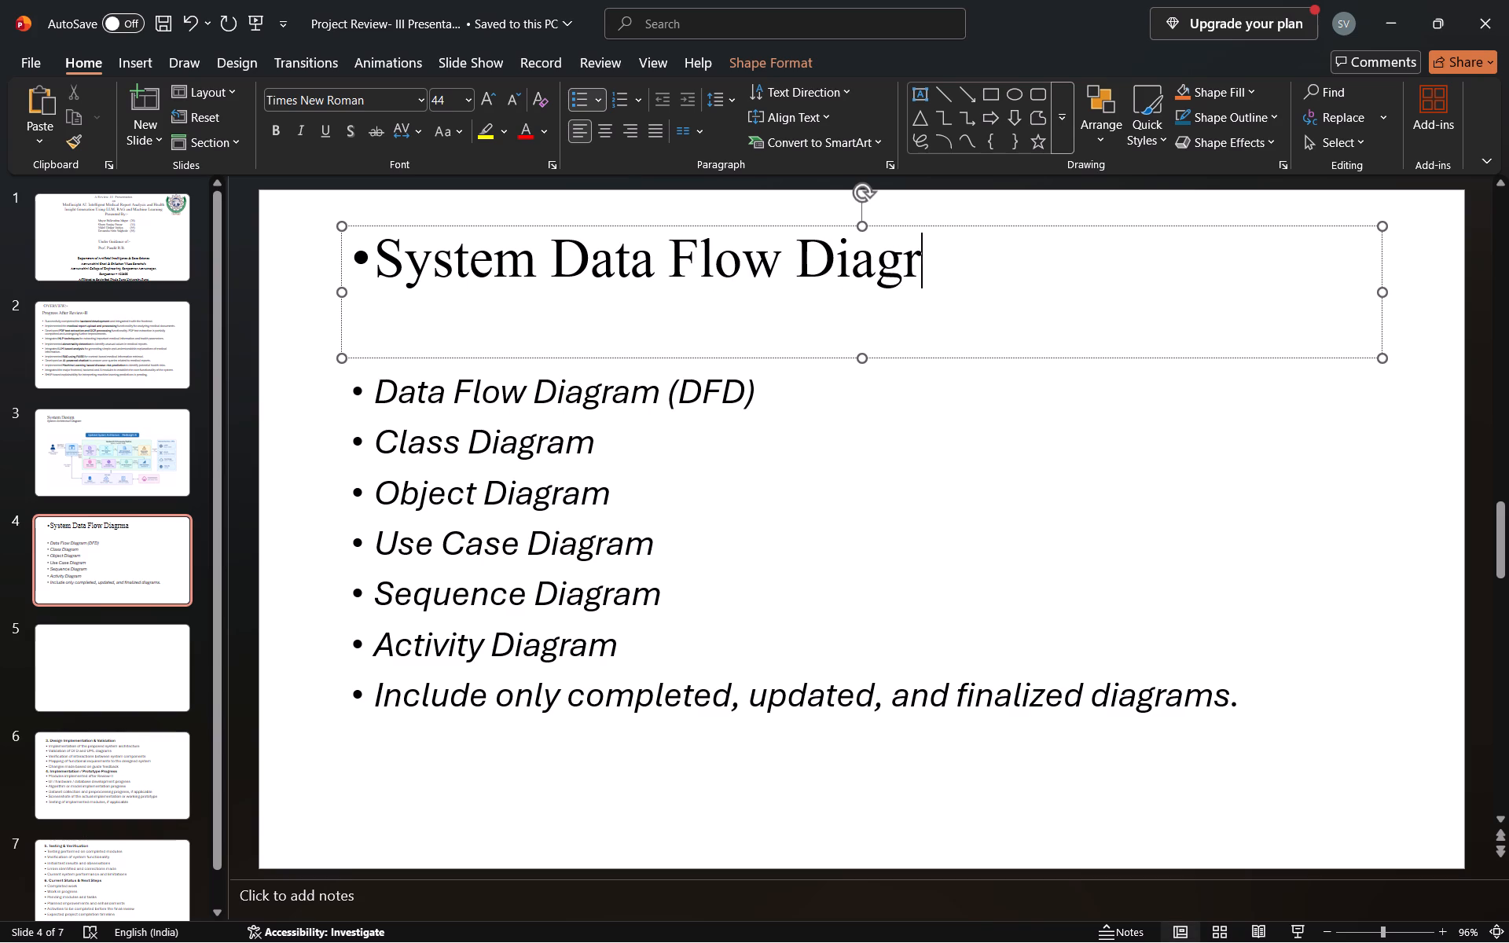
type("am")
key("space")
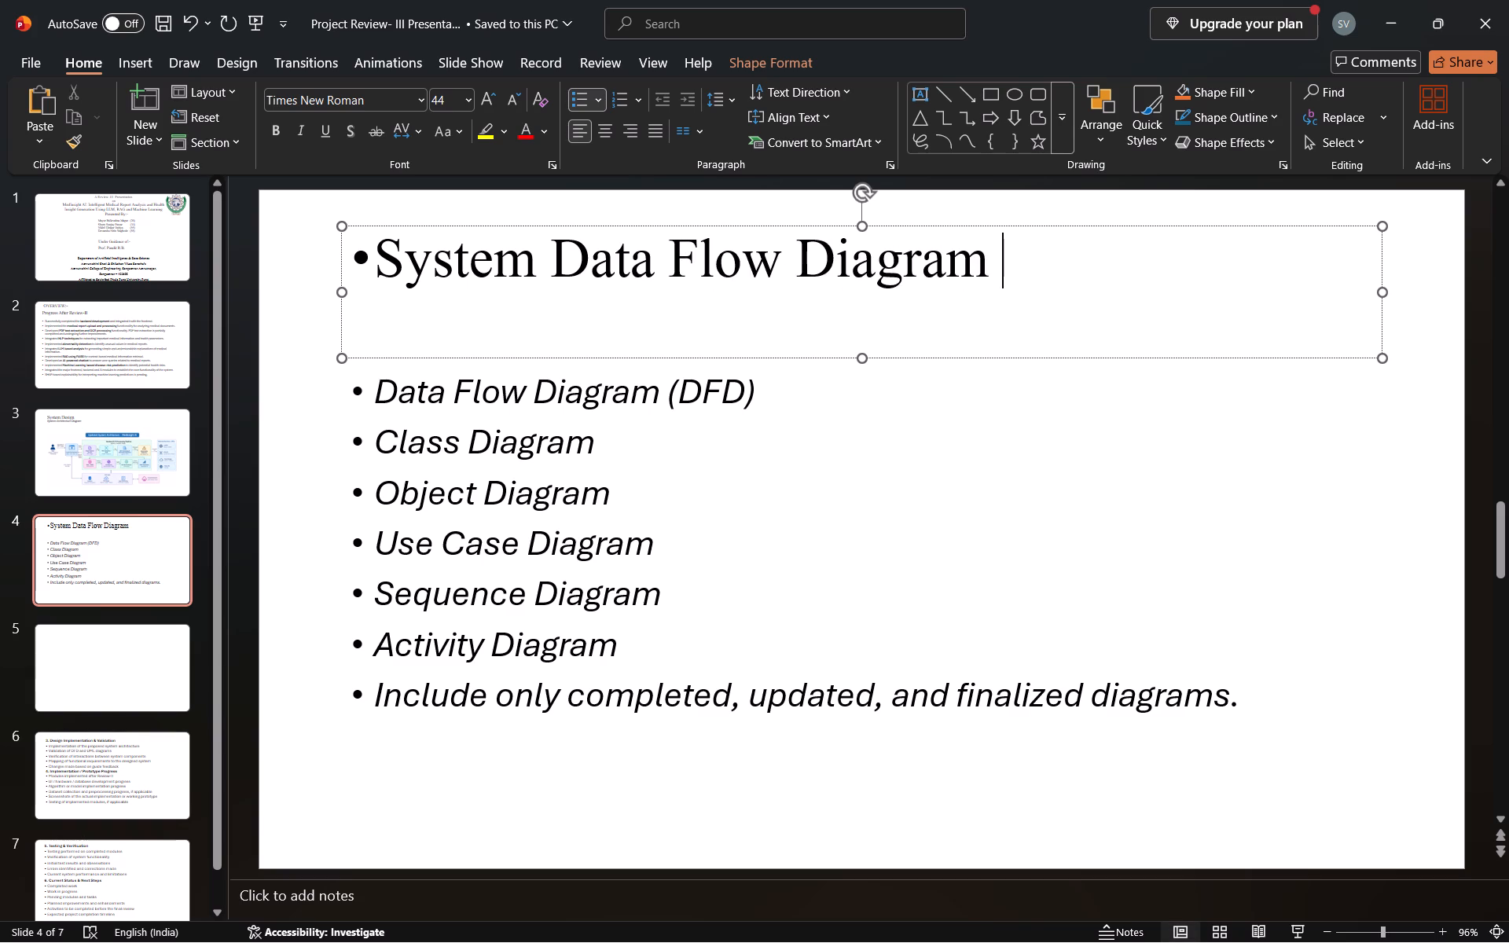
type("(DFD")
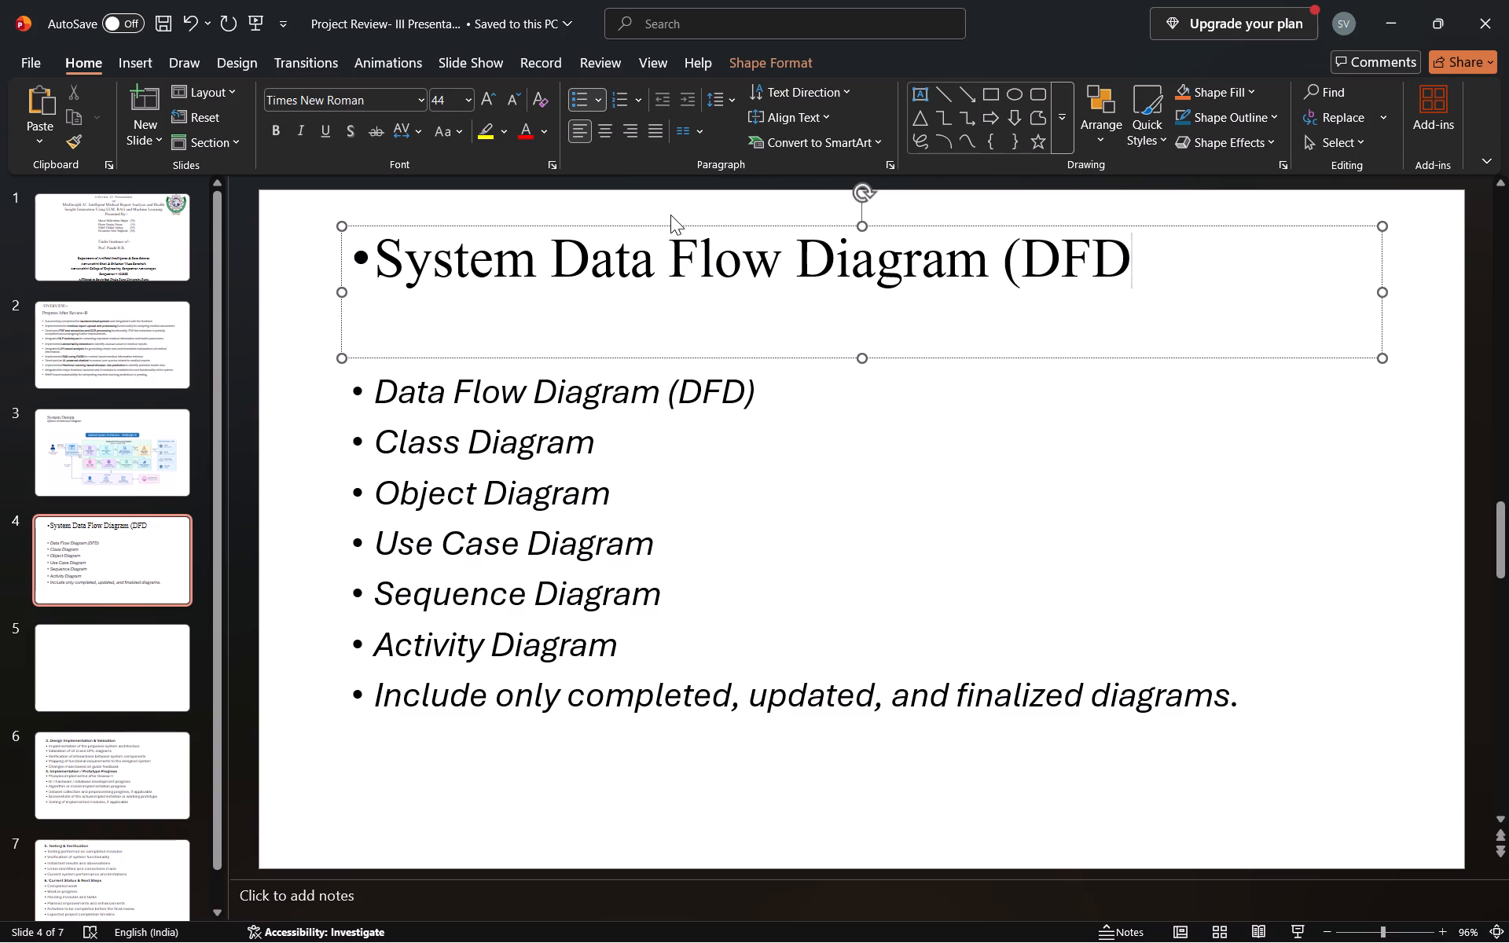
Remove the leading word "System", its bullet and the empty second line from slide 4's title.
left_click(554, 266)
key("BackSpace")
key("BackSpace")
key("BackSpace")
key("BackSpace")
key("BackSpace")
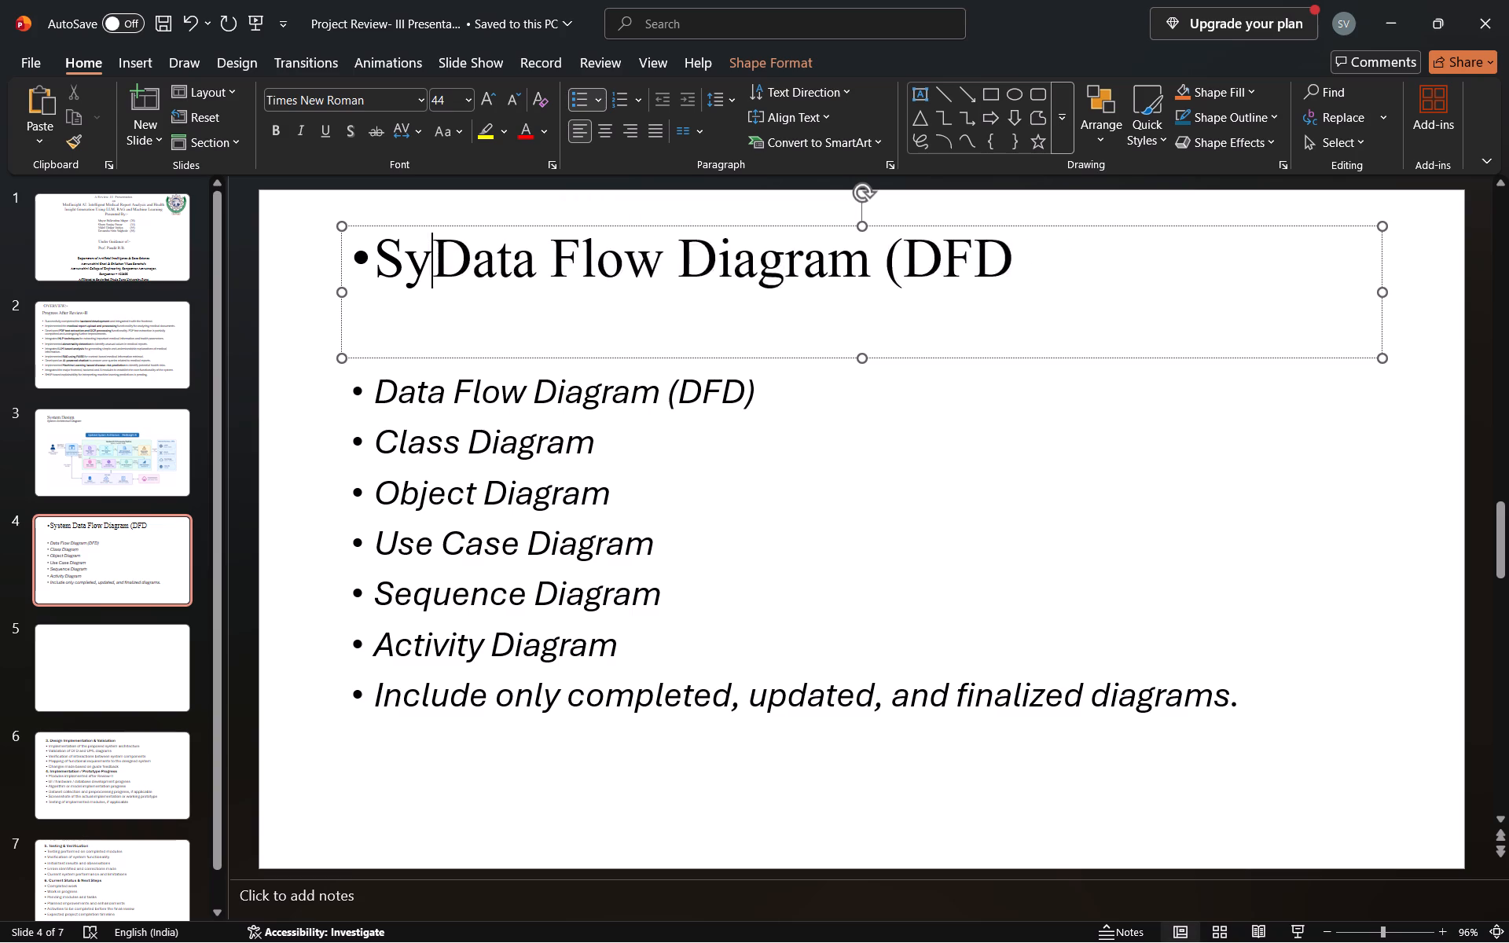
key("BackSpace")
key("BackSpace")
key("BackSpace")
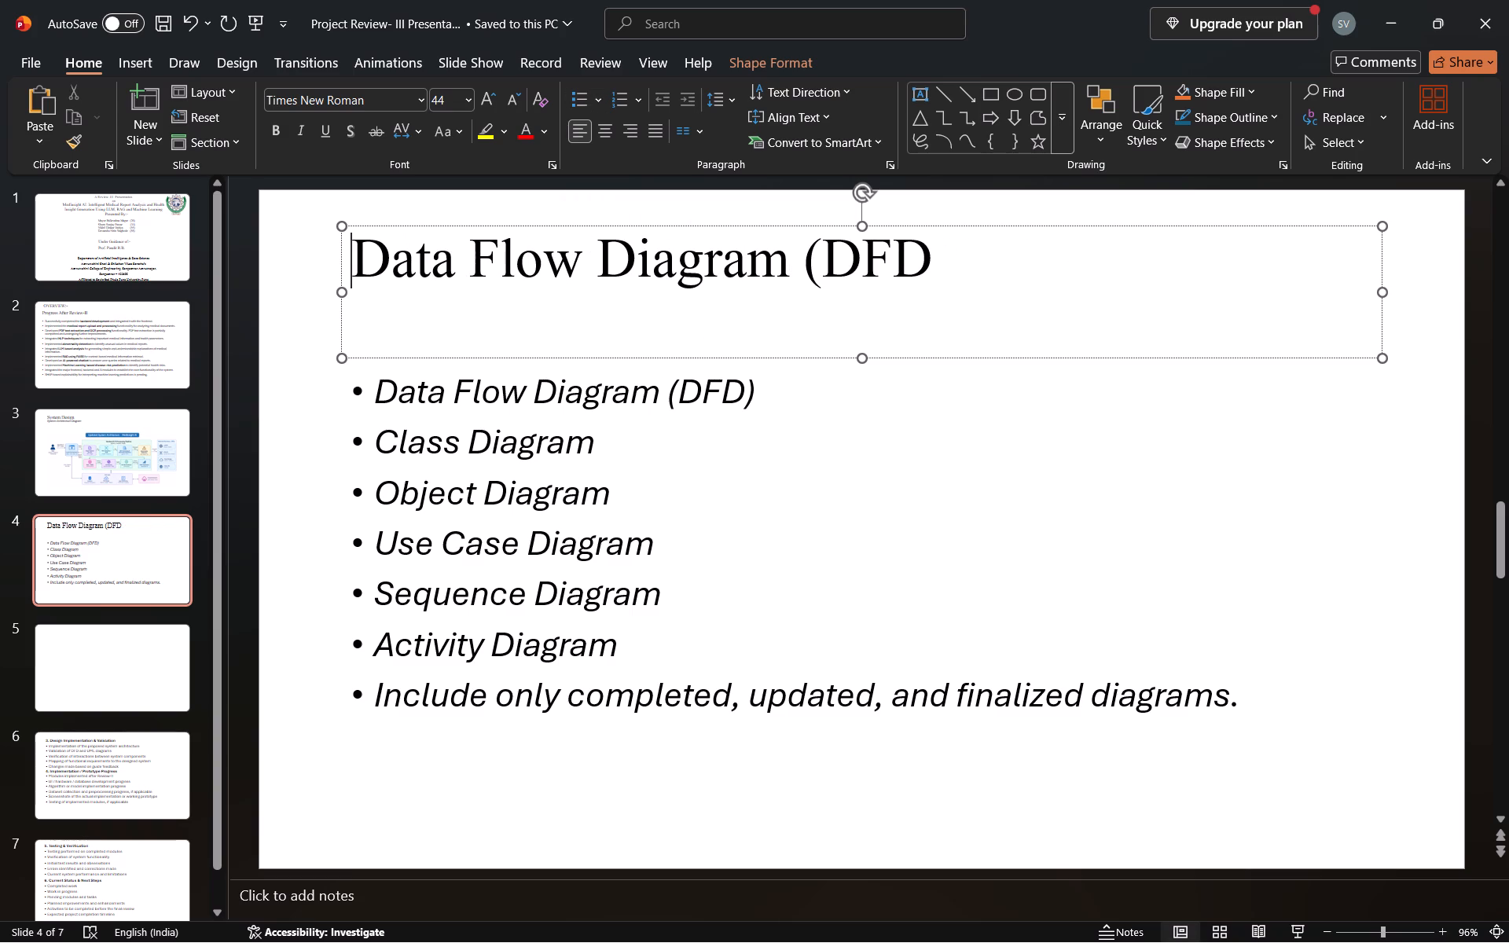
left_click(718, 442)
left_click(740, 314)
triple_click(747, 252)
left_click(736, 279)
left_click(711, 313)
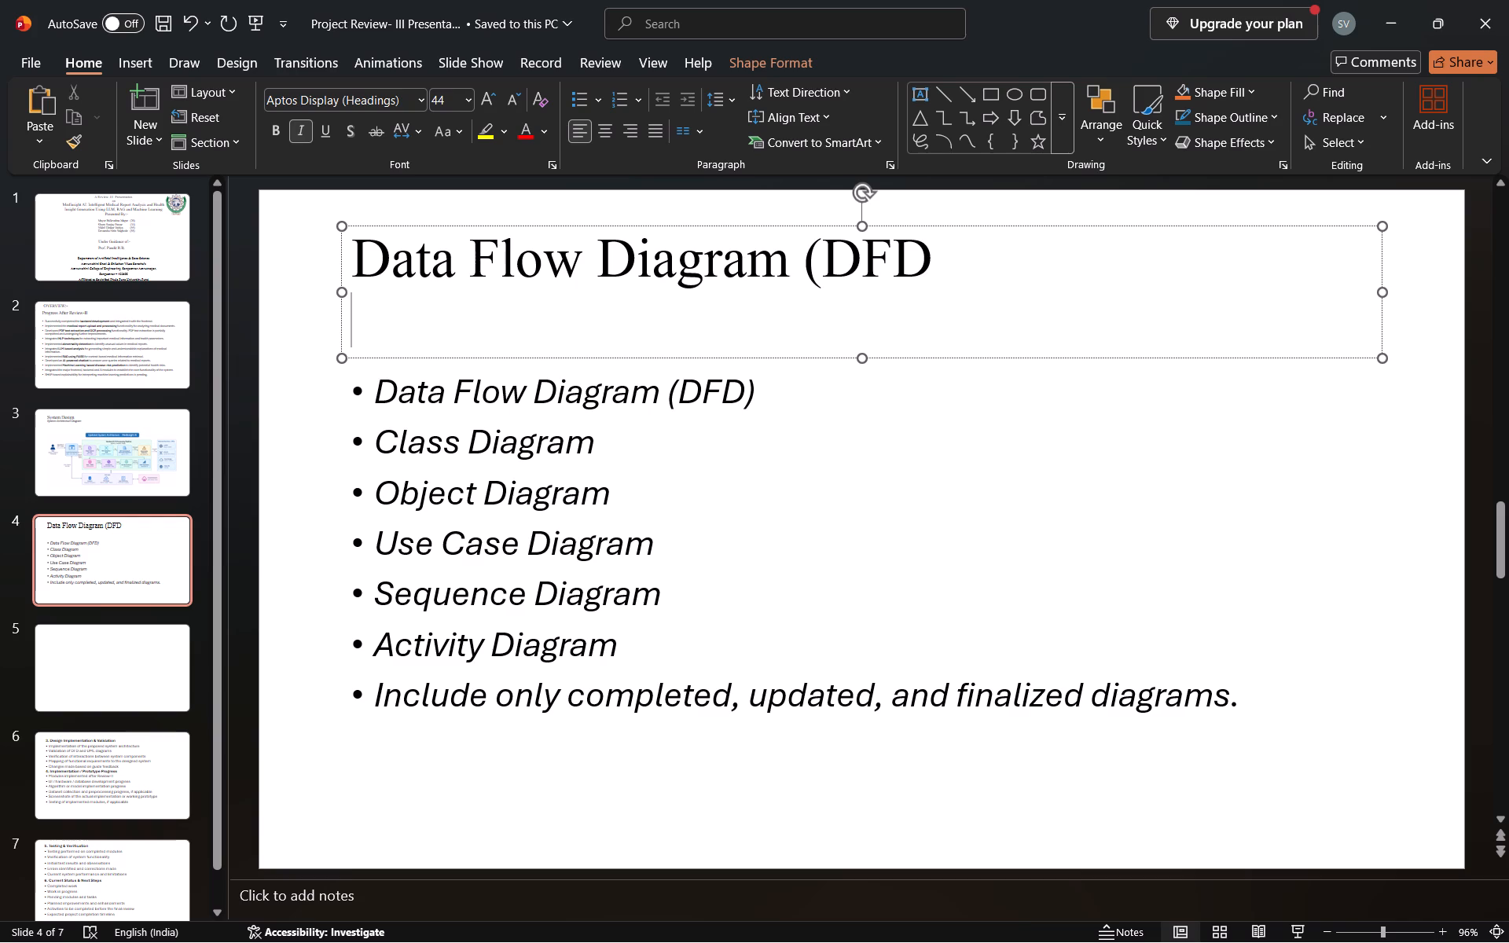
key("BackSpace")
Set slide 4's title to font size 28, matching the "System Design" heading on slide 3.
left_click(688, 246)
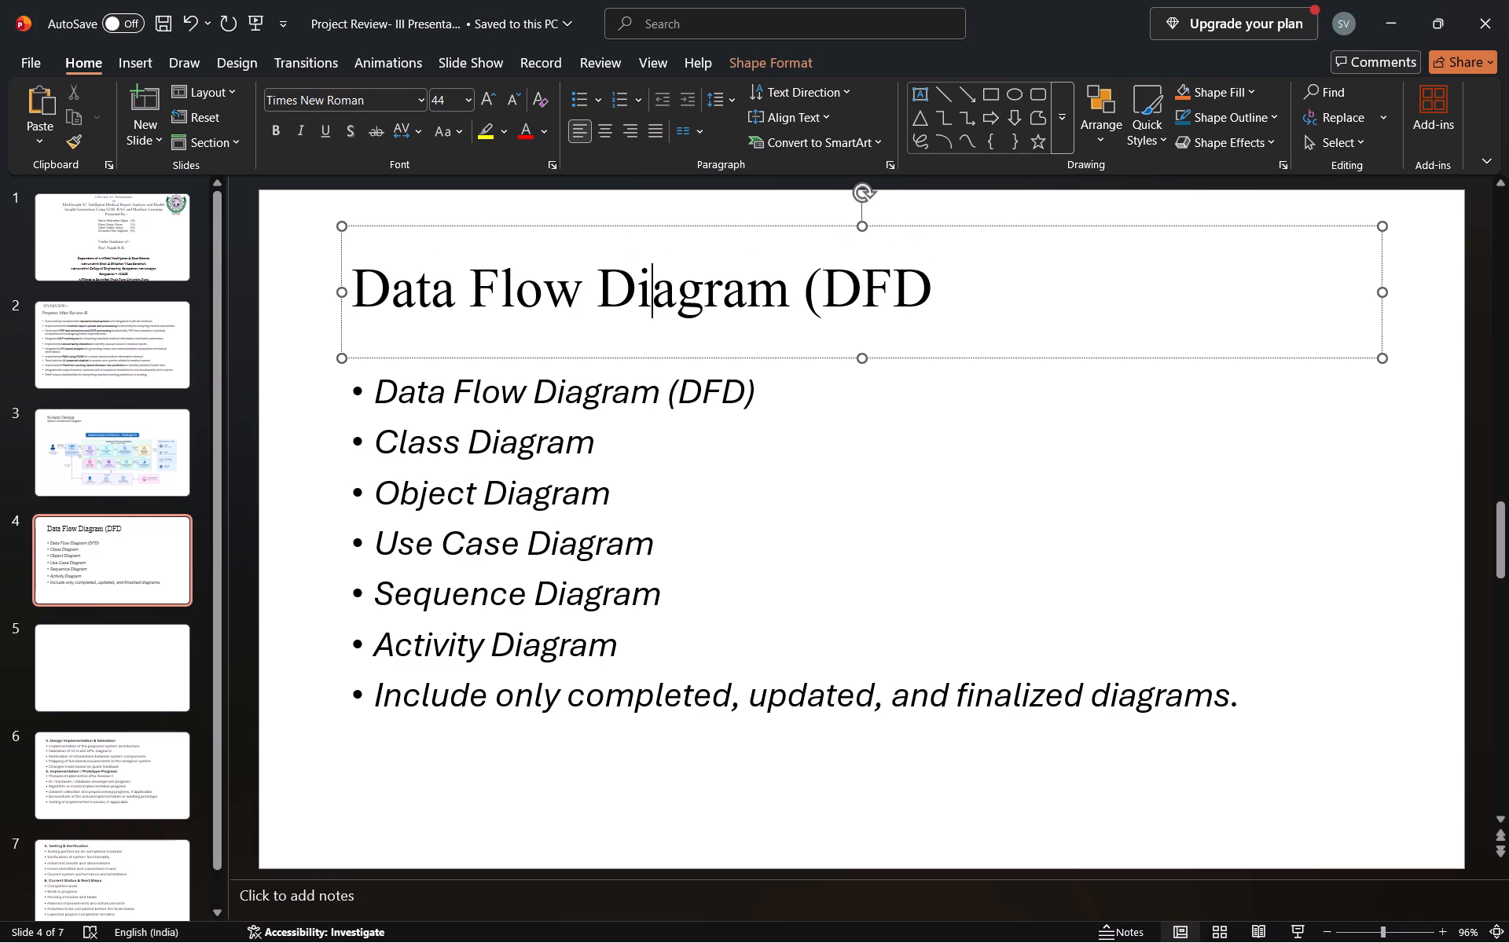
triple_click(685, 295)
left_click(124, 351)
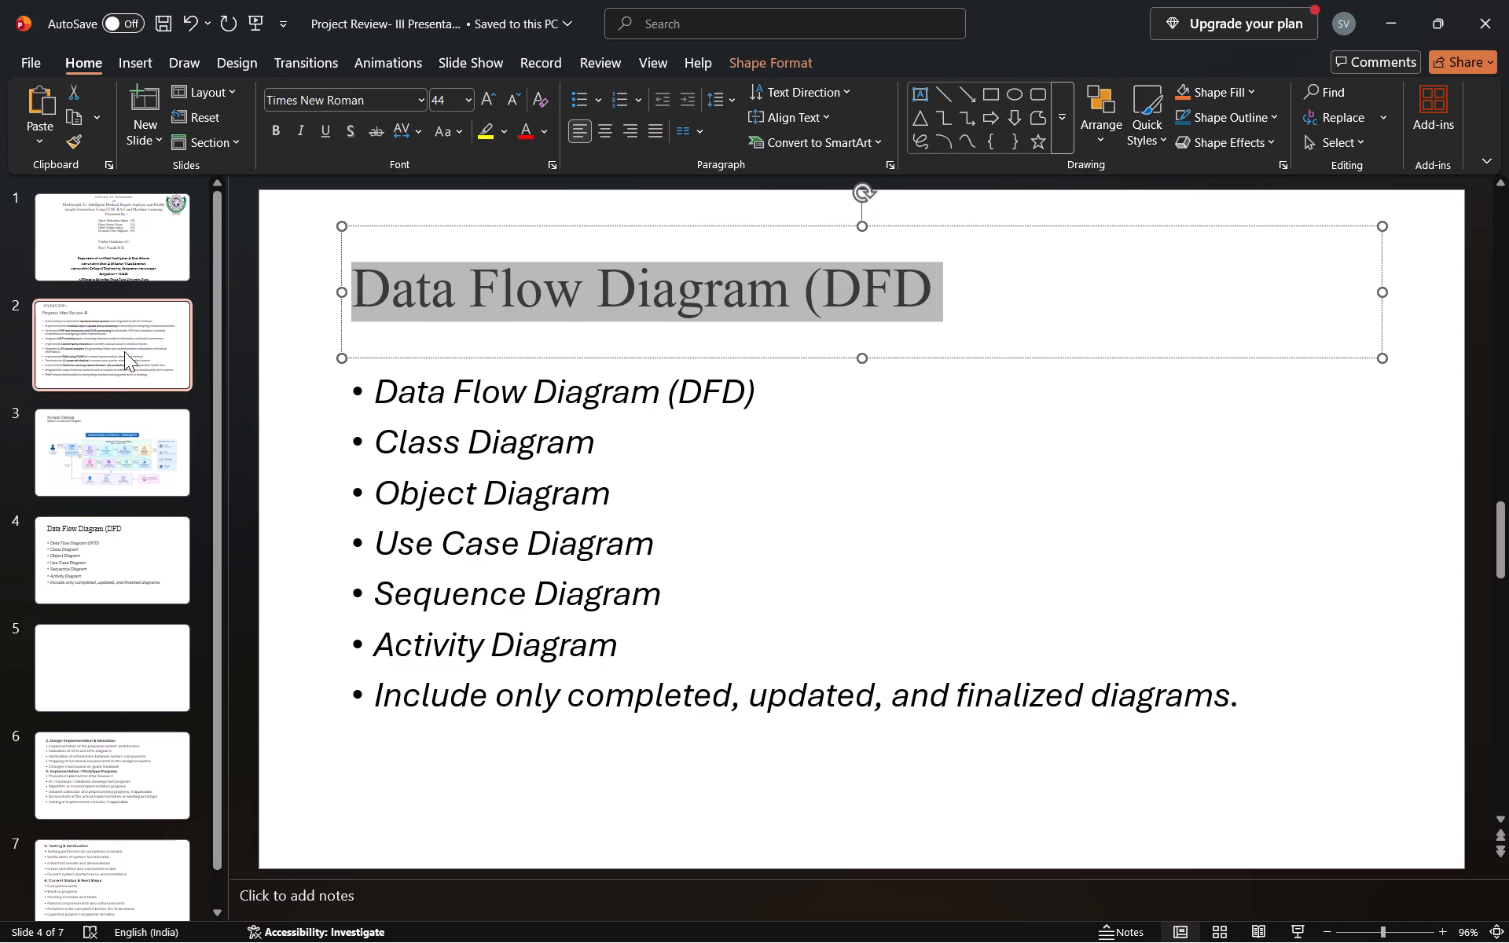
left_click(124, 460)
double_click(435, 245)
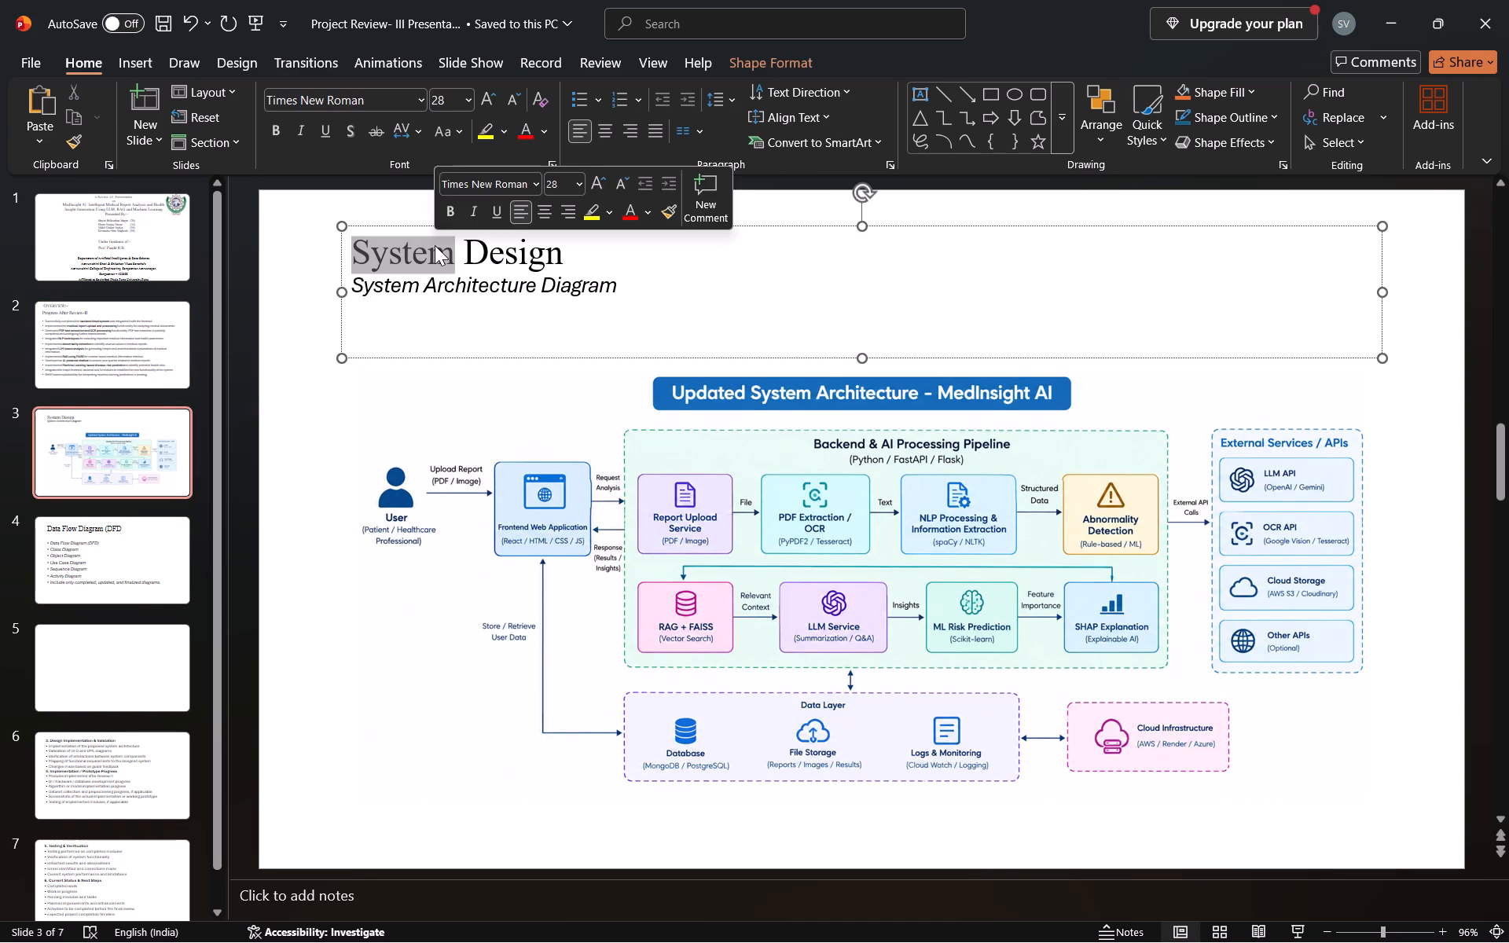
left_click(116, 527)
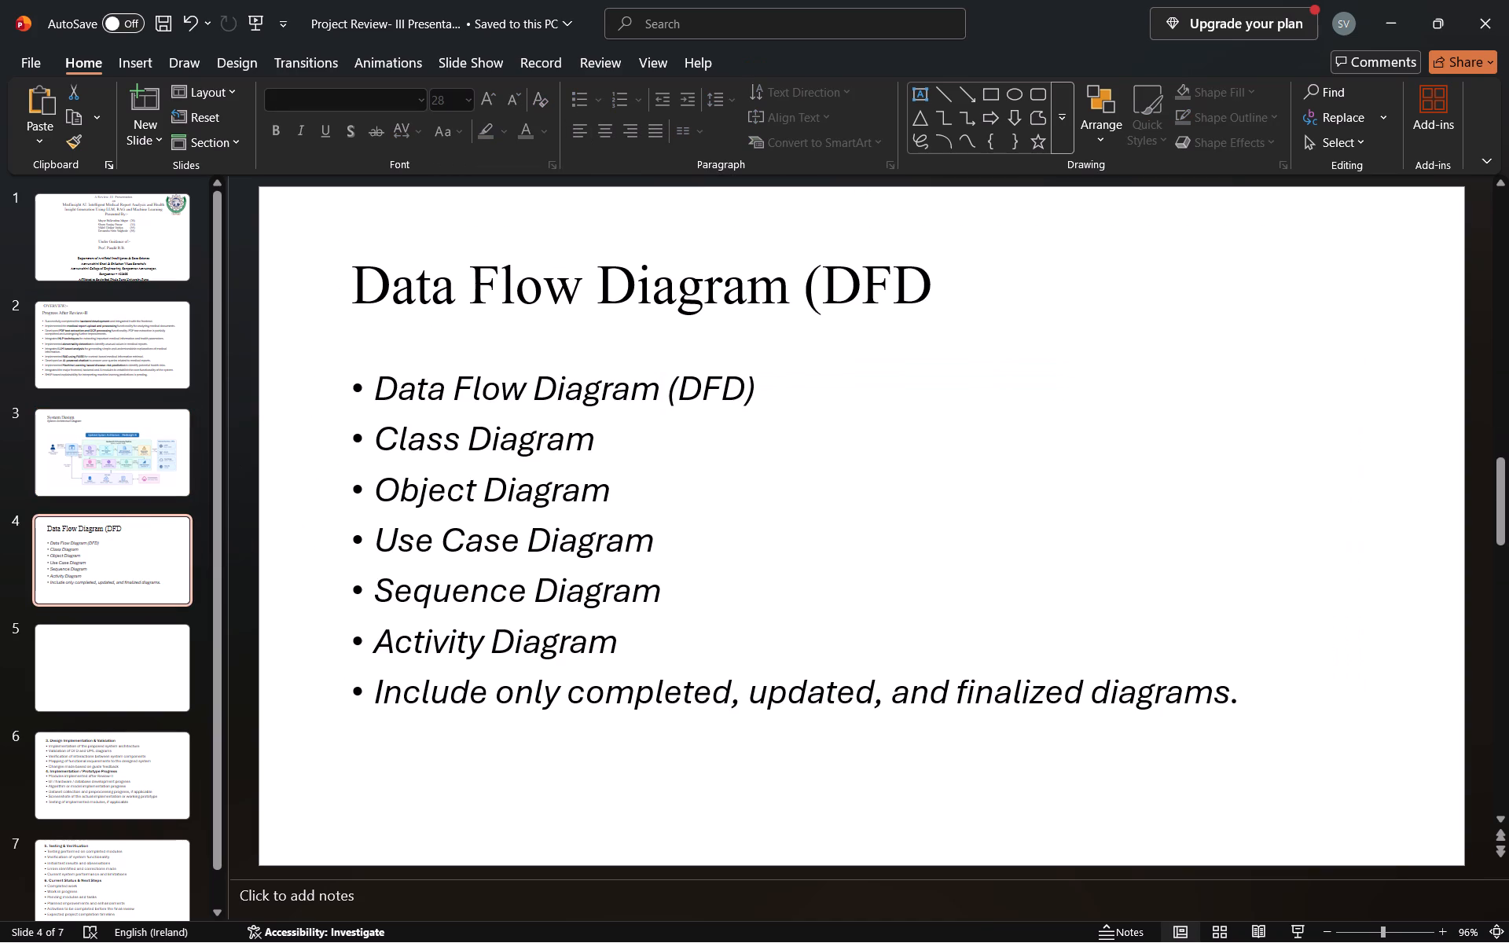
triple_click(443, 300)
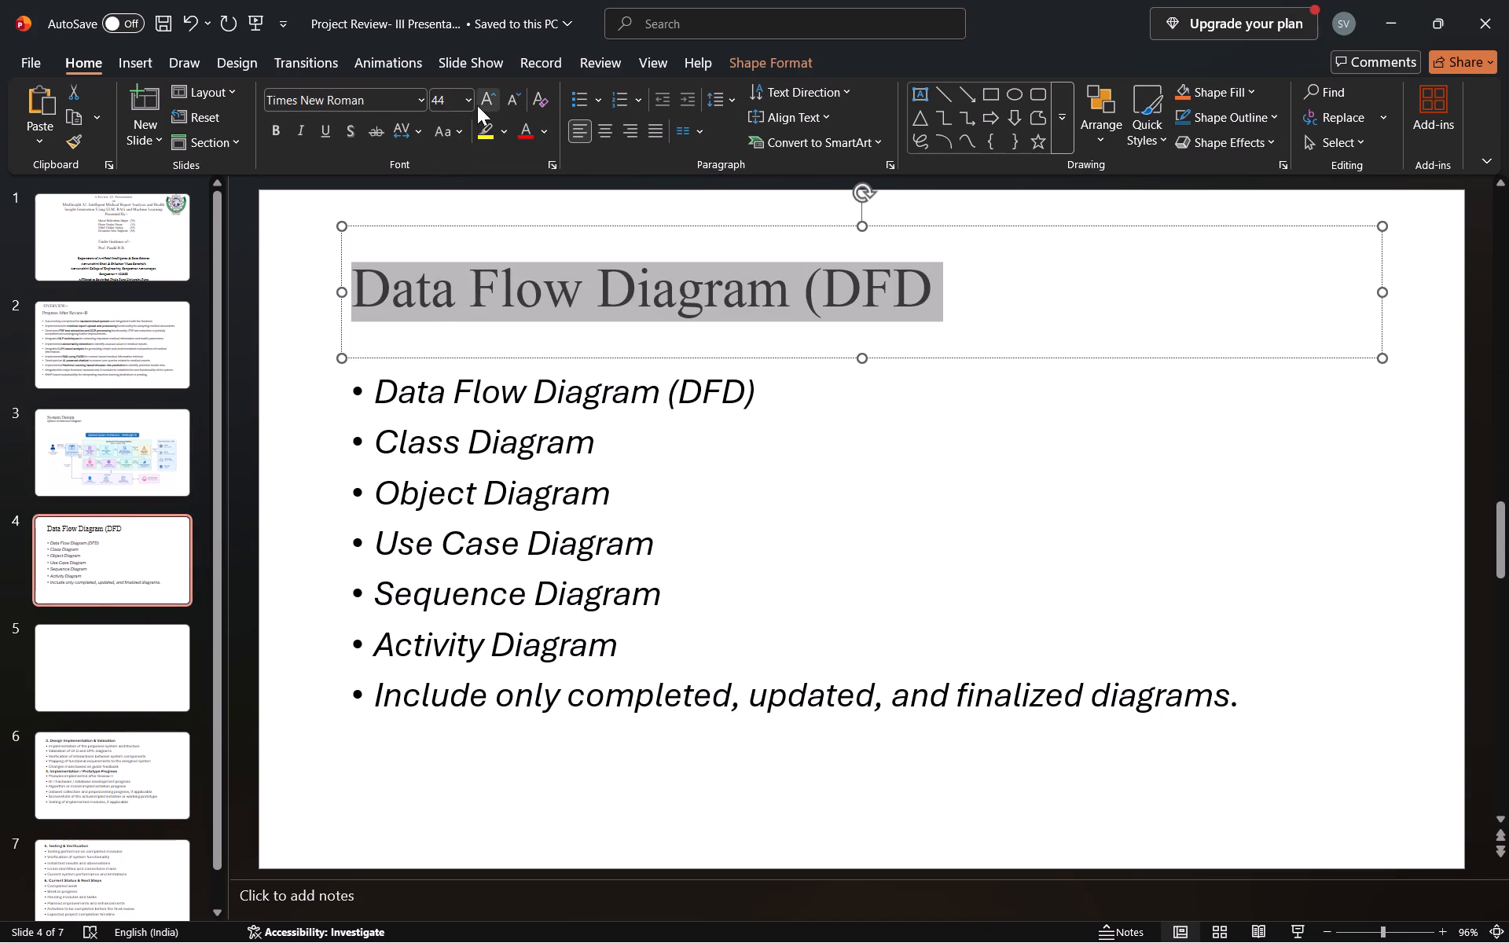
left_click(477, 105)
left_click(477, 105)
triple_click(508, 107)
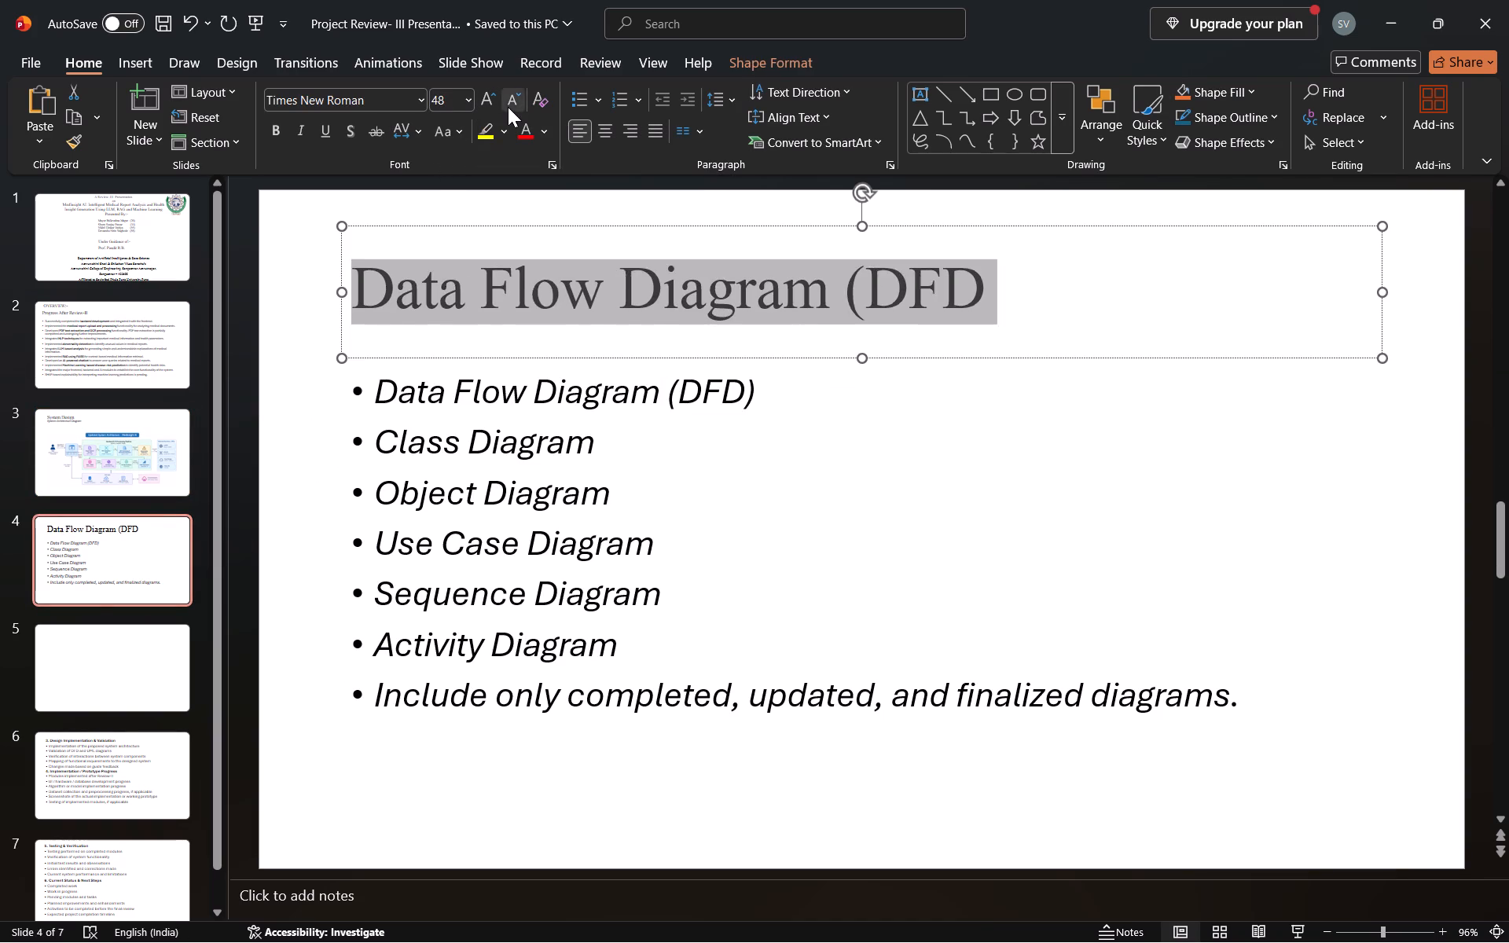
triple_click(508, 107)
left_click(508, 107)
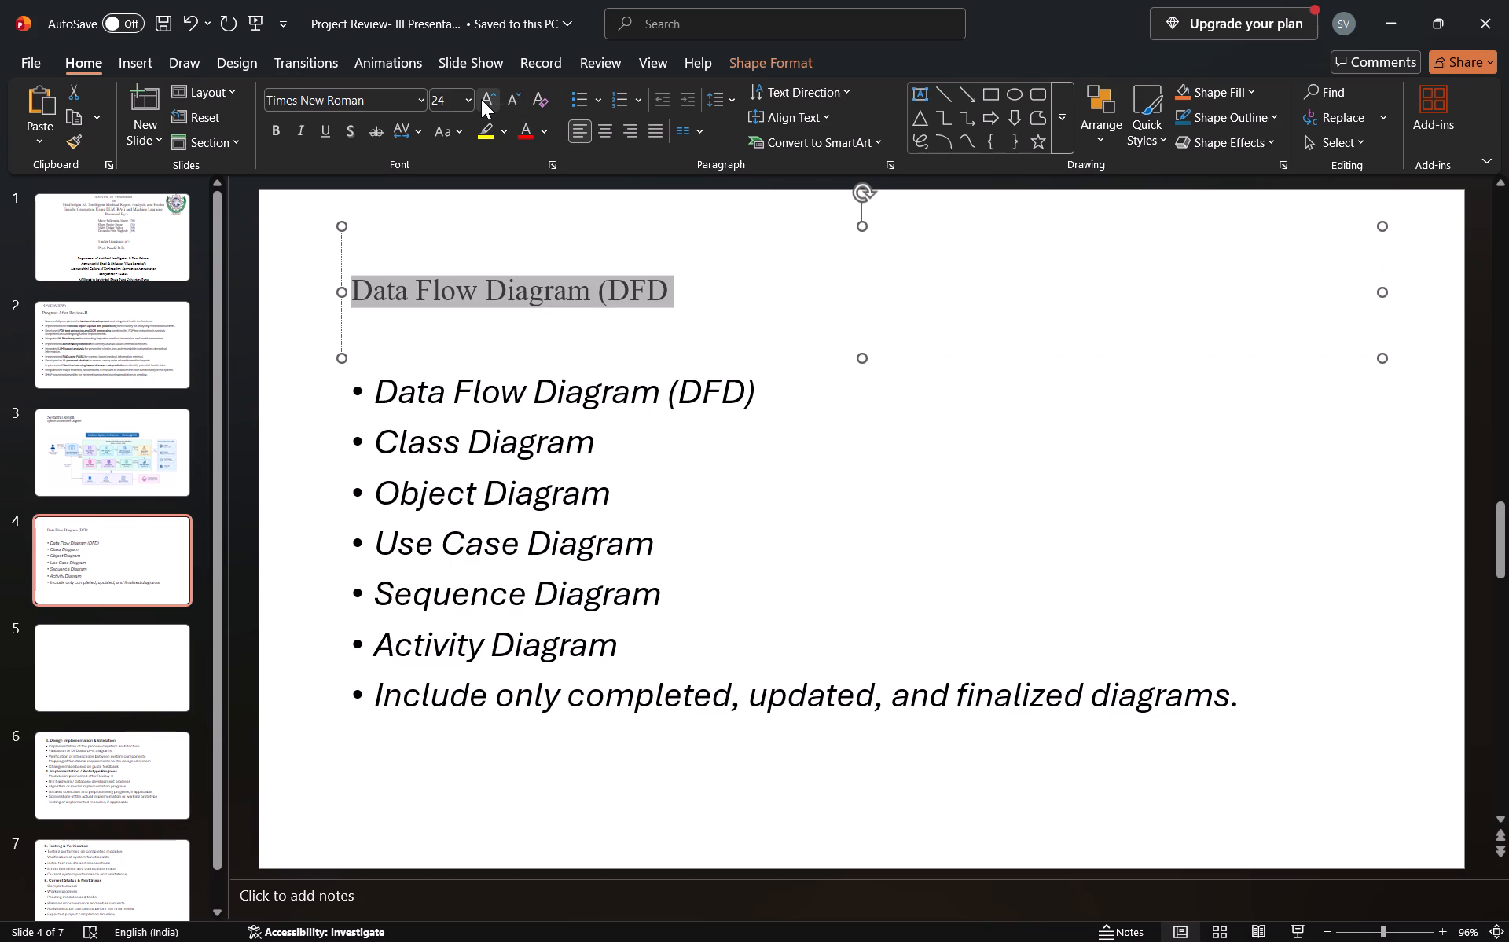
left_click(481, 99)
left_click(559, 534)
Shrink the height of slide 4's title box to a single line, using slide 2's heading box as reference.
left_click_drag(535, 332, 529, 325)
left_click_drag(863, 356, 860, 358)
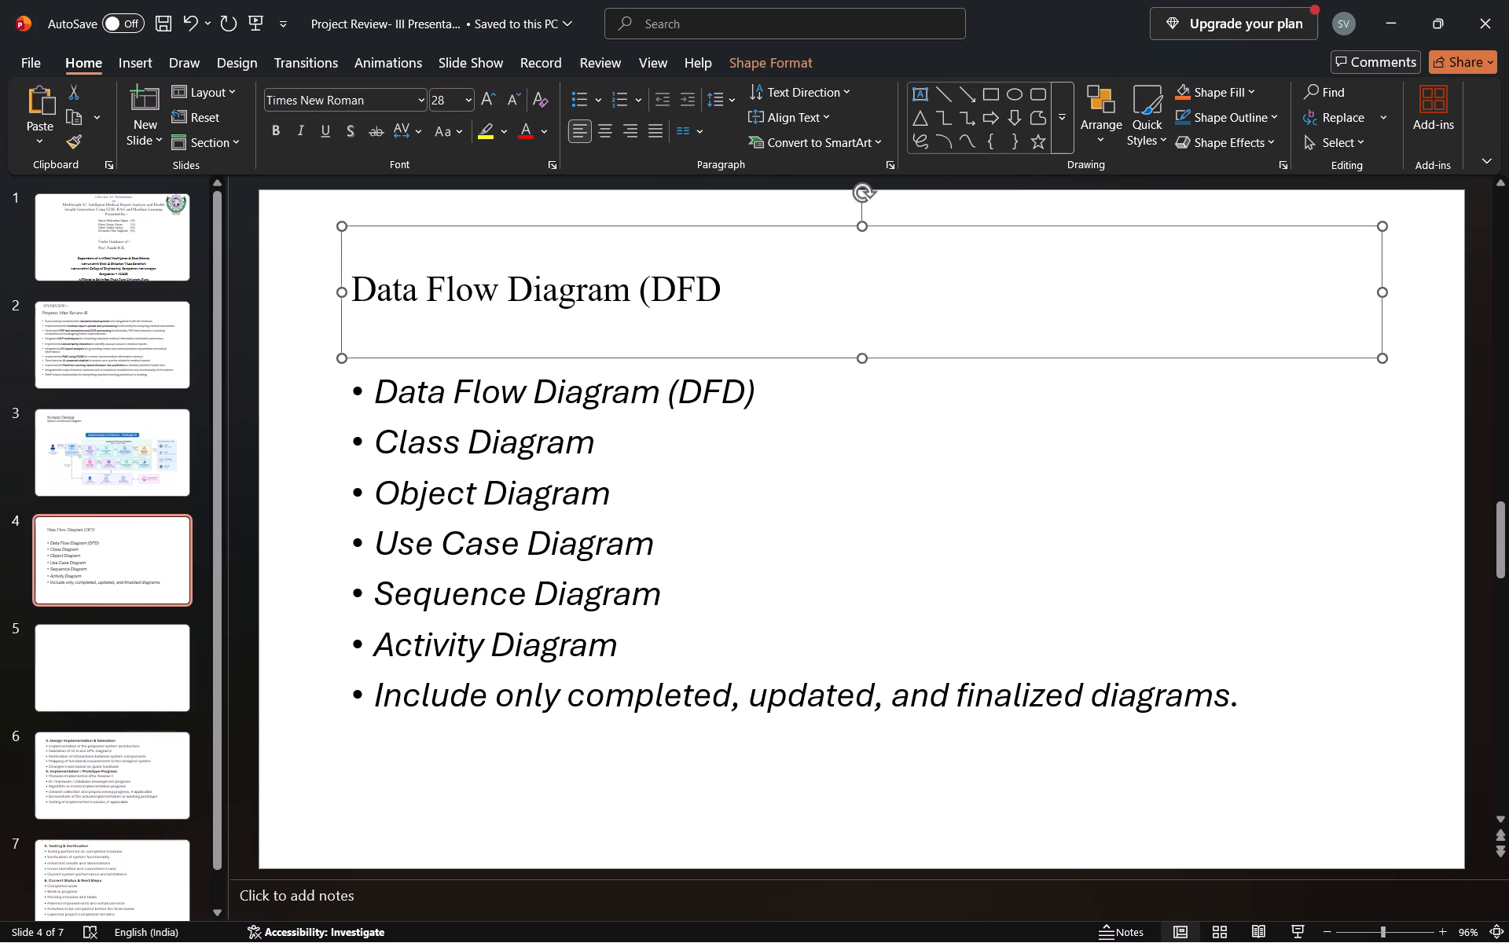
left_click_drag(860, 358, 859, 322)
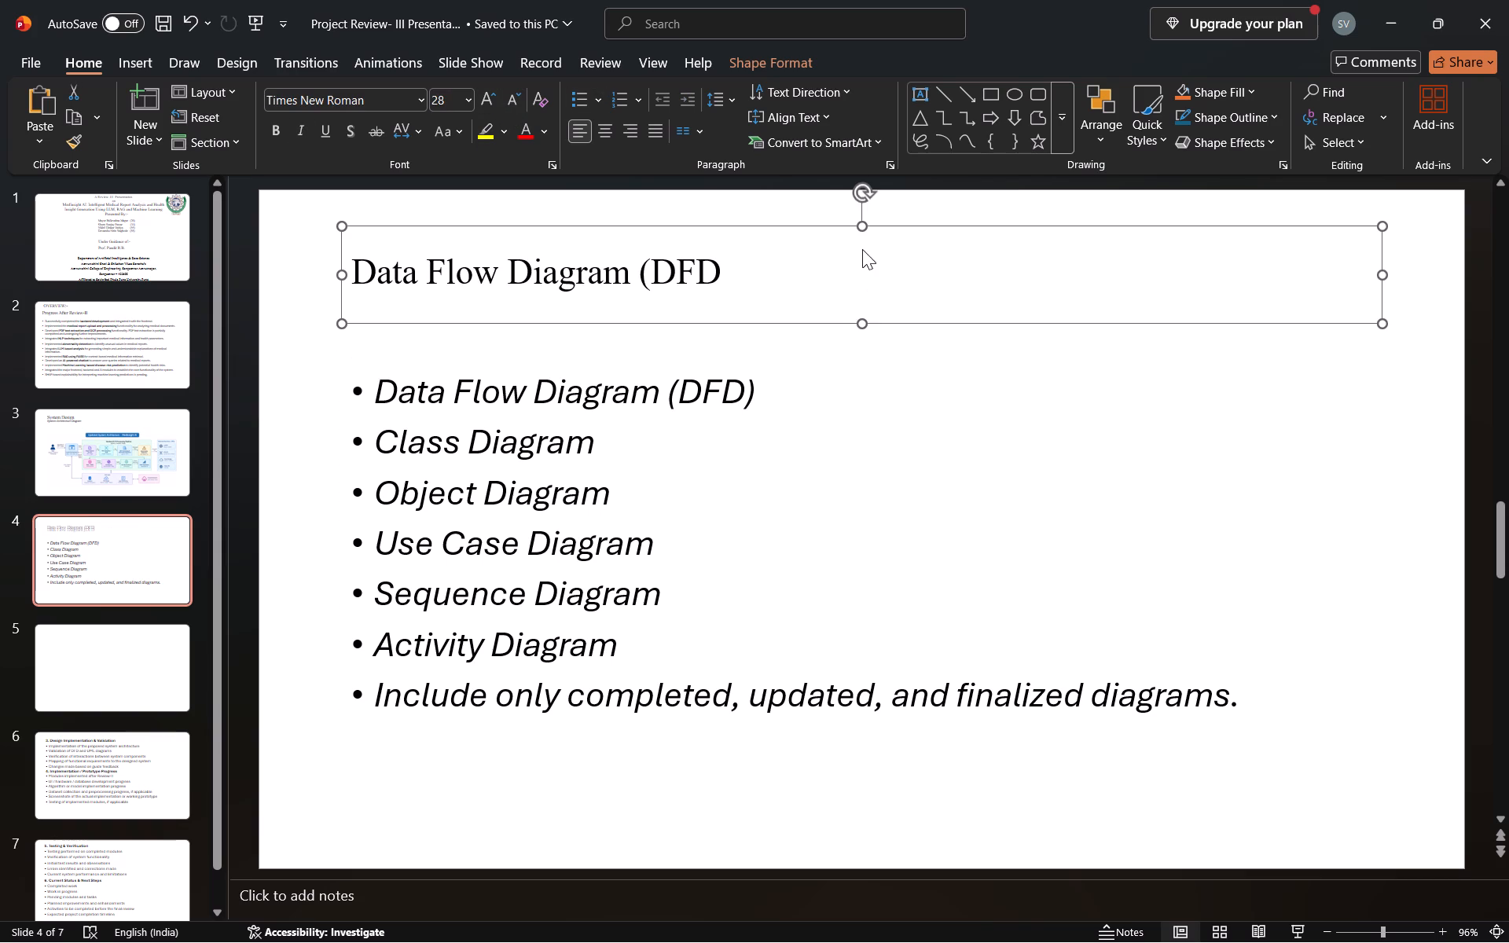
left_click(824, 399)
left_click(102, 409)
left_click(387, 281)
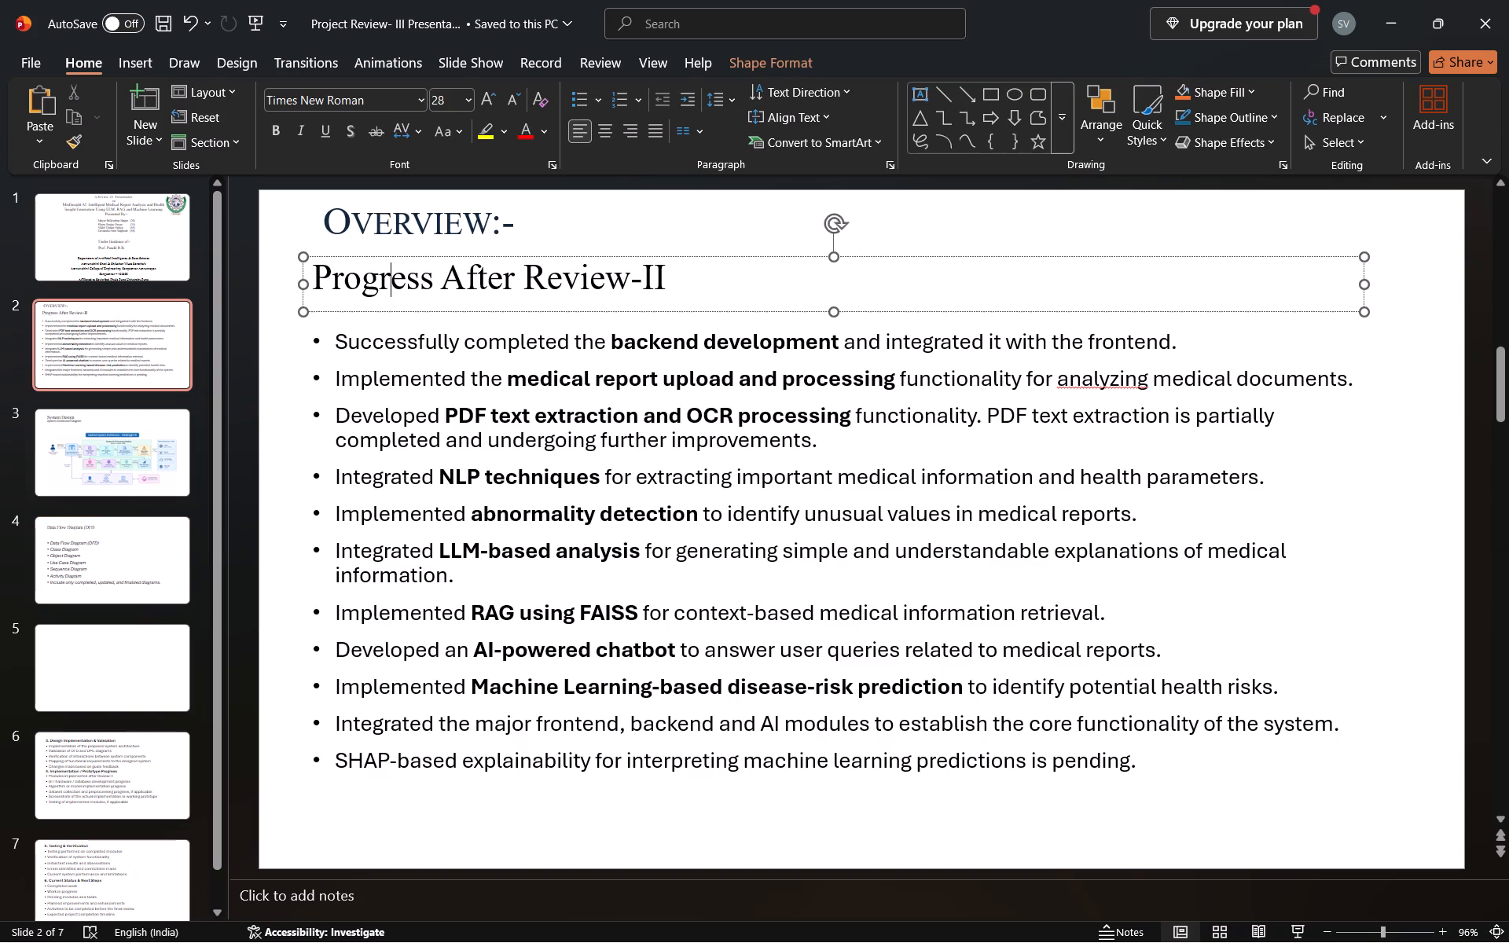
left_click(141, 556)
left_click(517, 237)
left_click(512, 266)
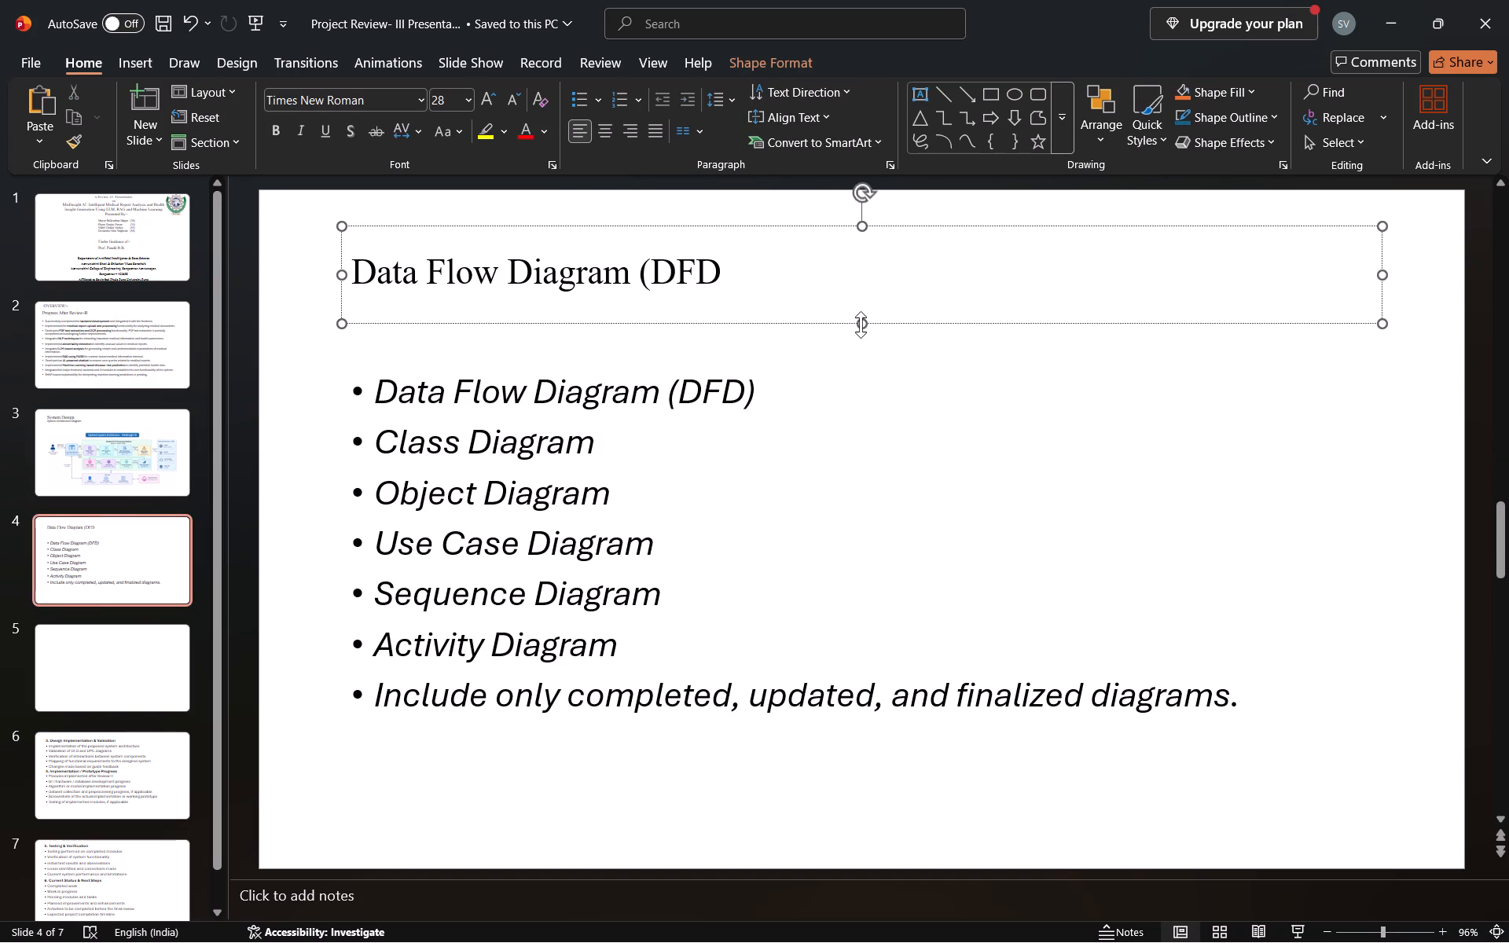
left_click_drag(861, 325, 861, 281)
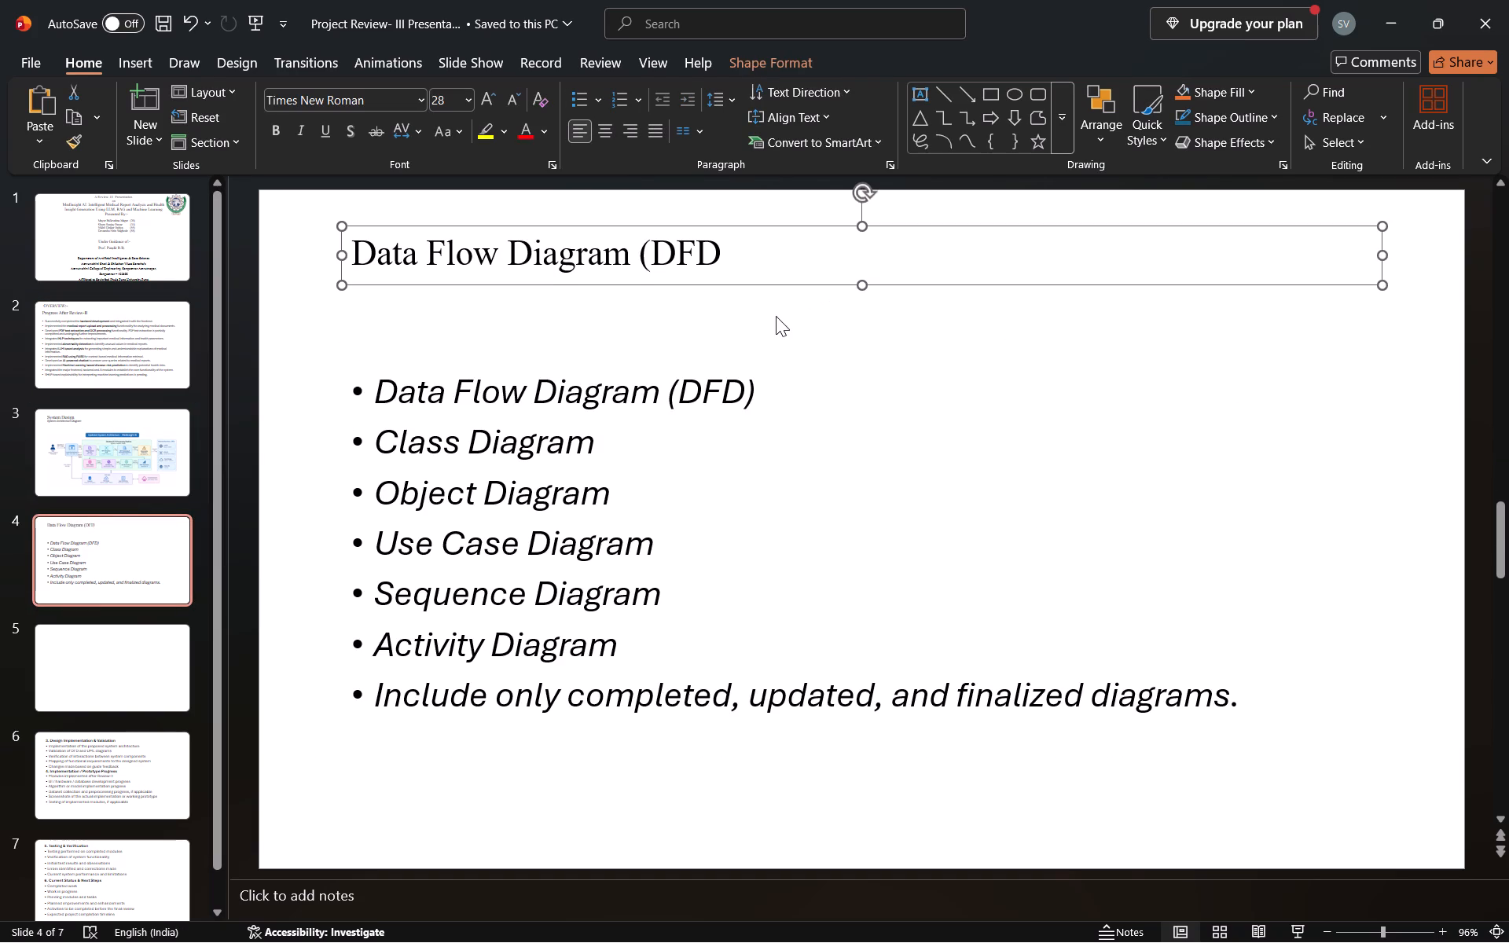
left_click(776, 316)
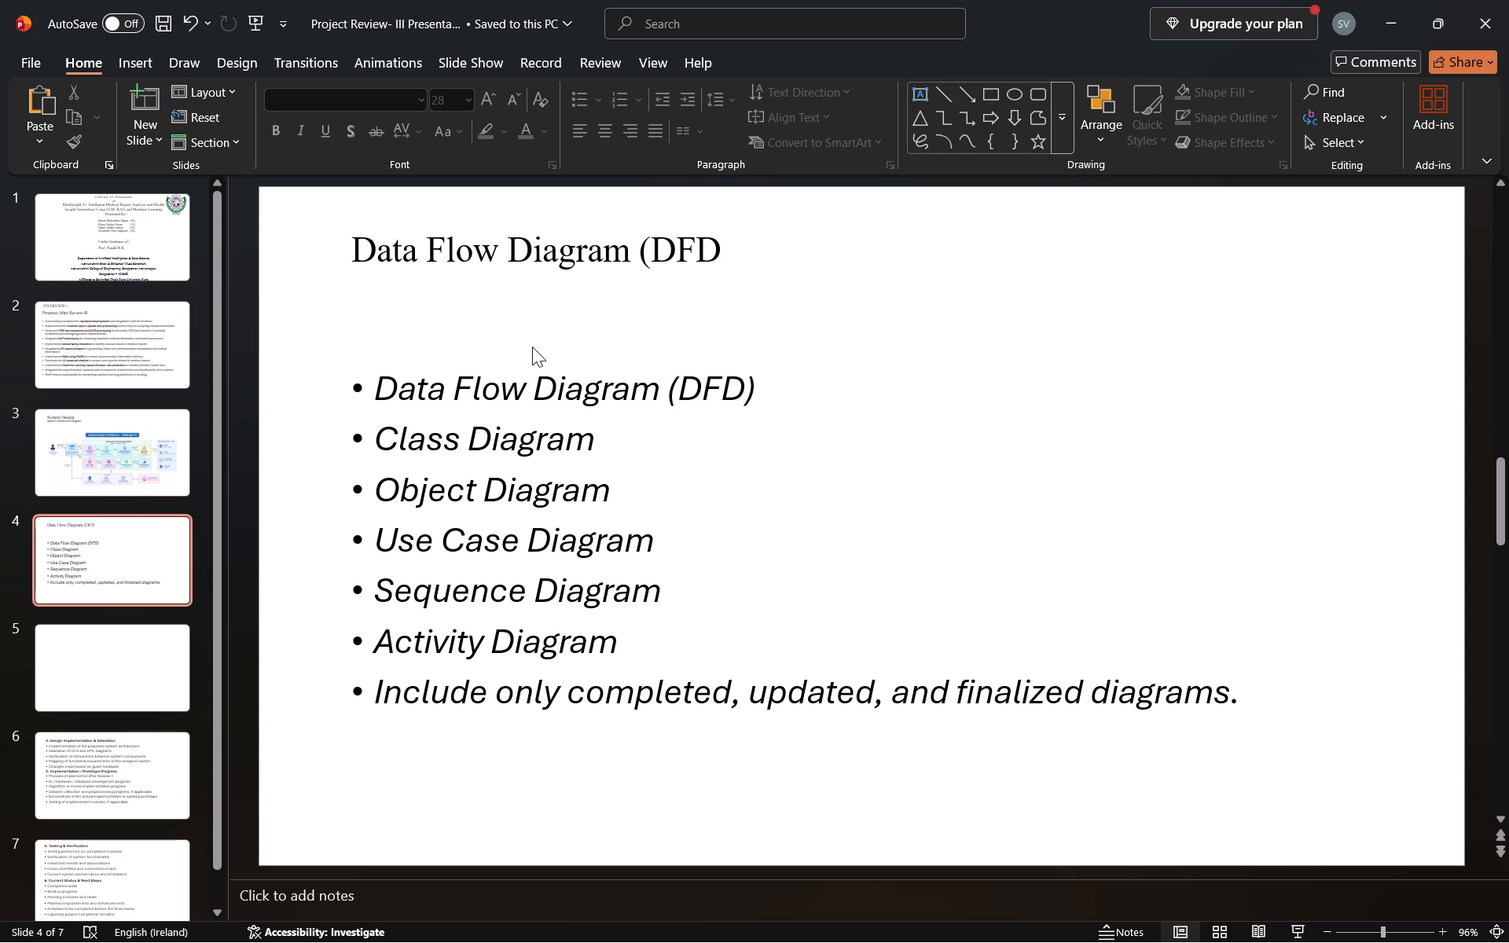
Delete the "Data Flow Diagram (DFD)" item from slide 4's body list, keeping the bullet on "Class Diagram".
left_click(531, 329)
left_click_drag(779, 379, 364, 368)
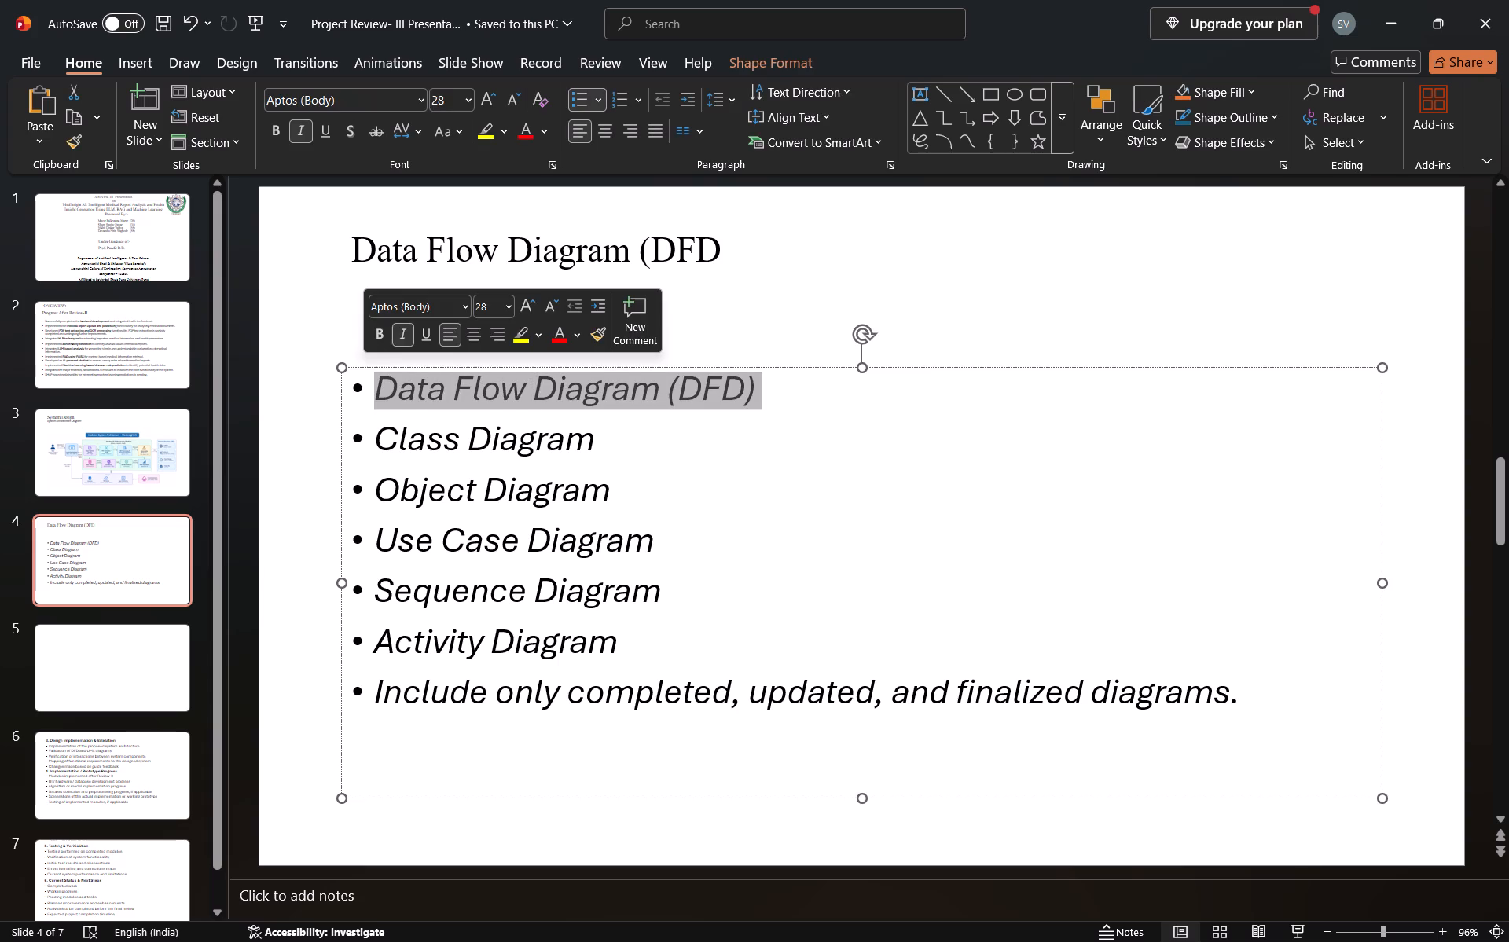
key("BackSpace")
key("BackSpace")
key("ctrl+z")
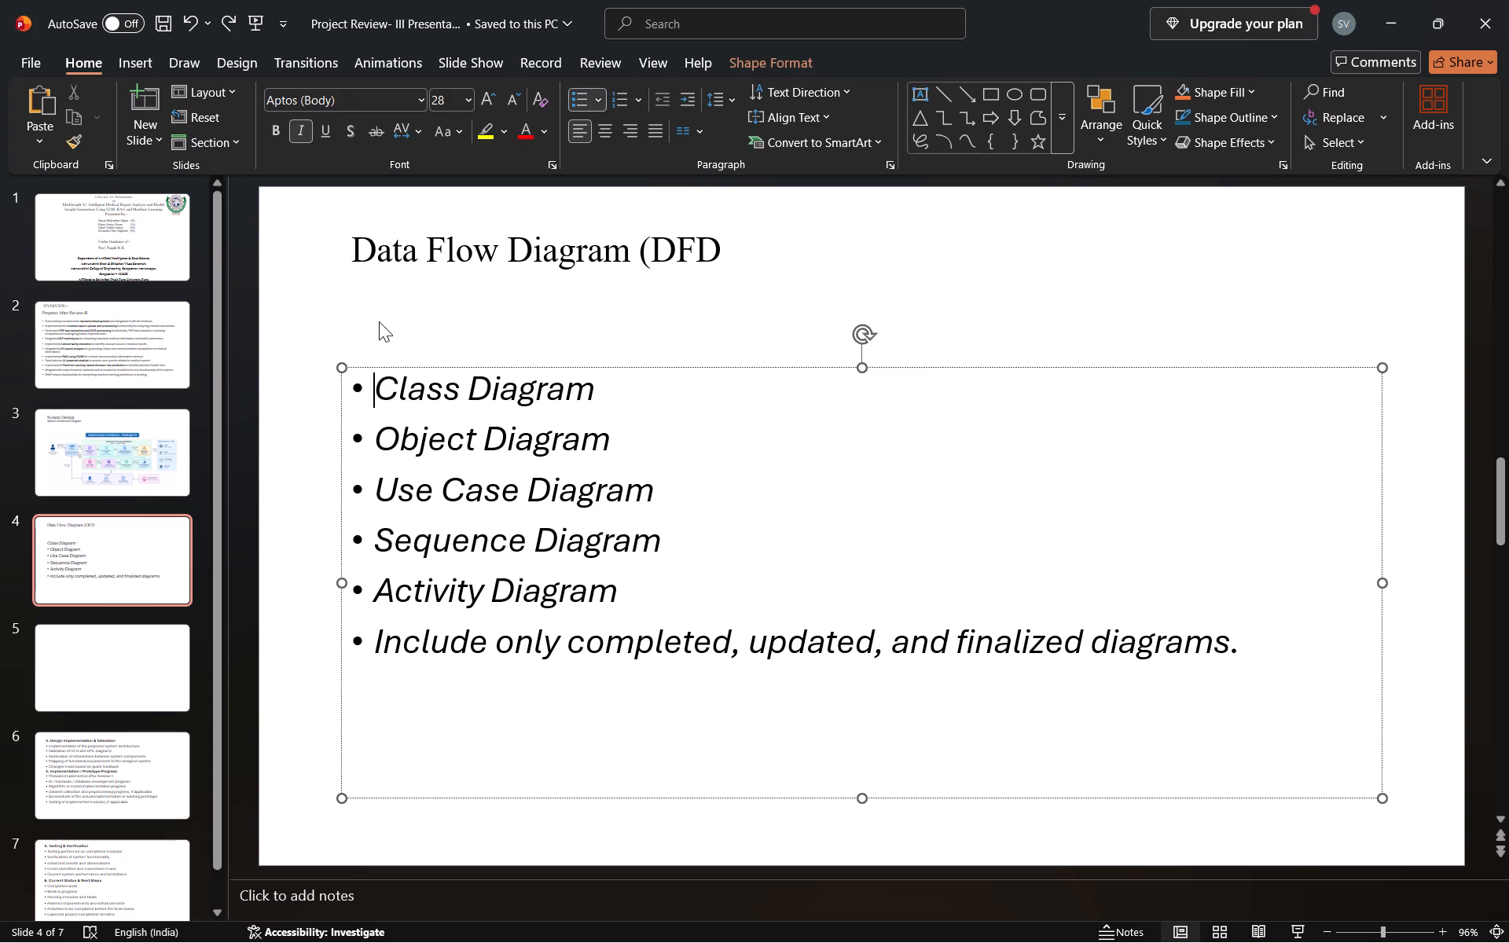
Move the remaining list, from "Class Diagram" to "Include only completed, updated, and finalized diagrams.", from slide 4 into slide 5's body.
left_click_drag(369, 395, 1401, 715)
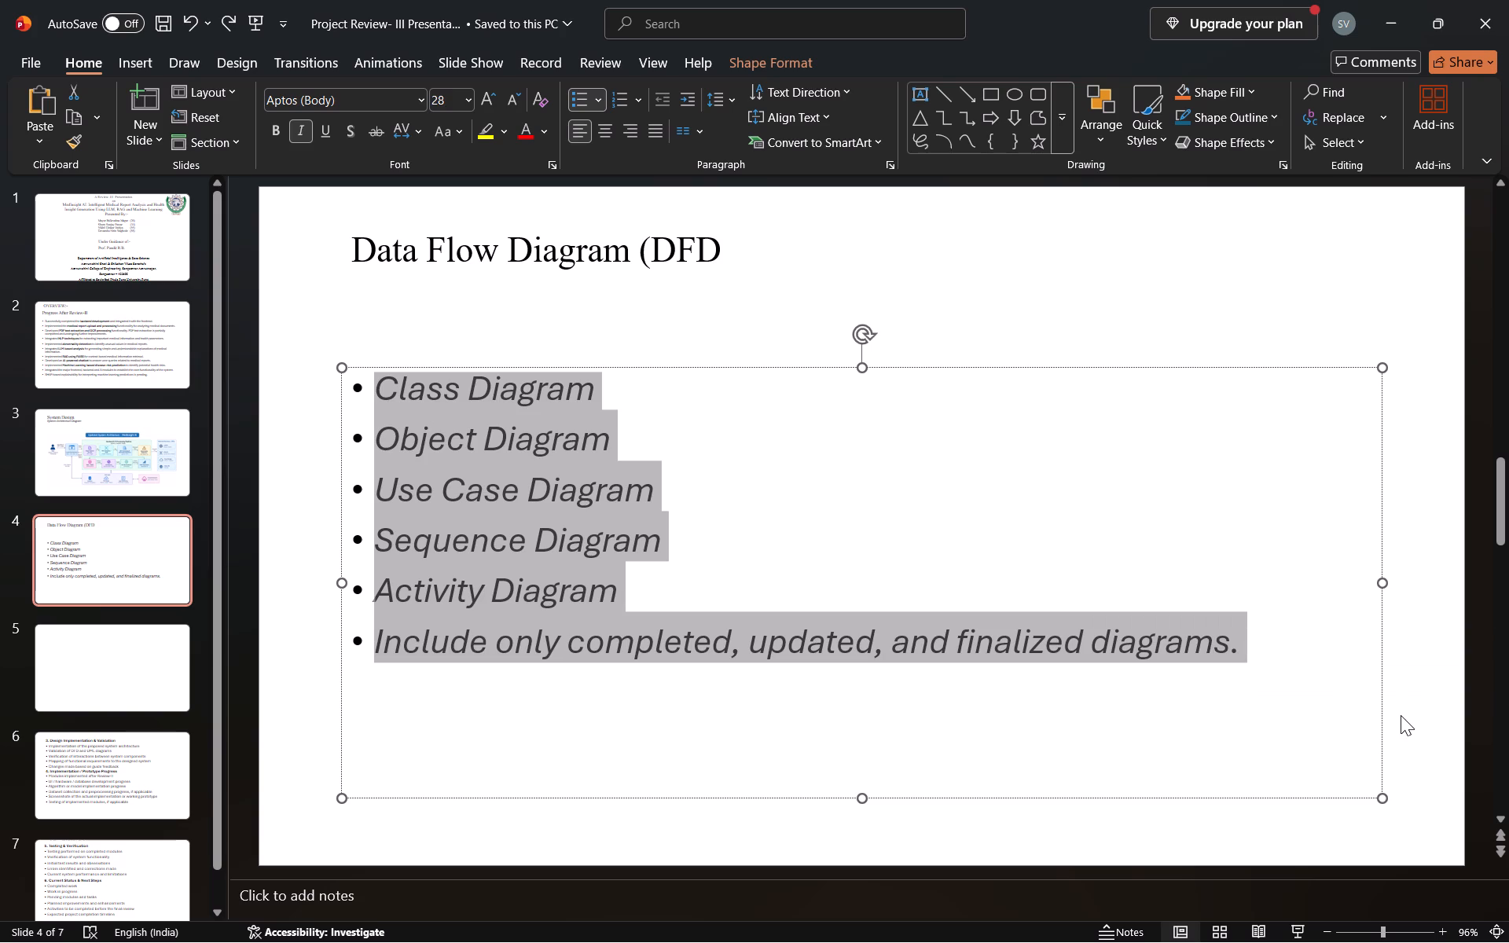
key("ctrl+x")
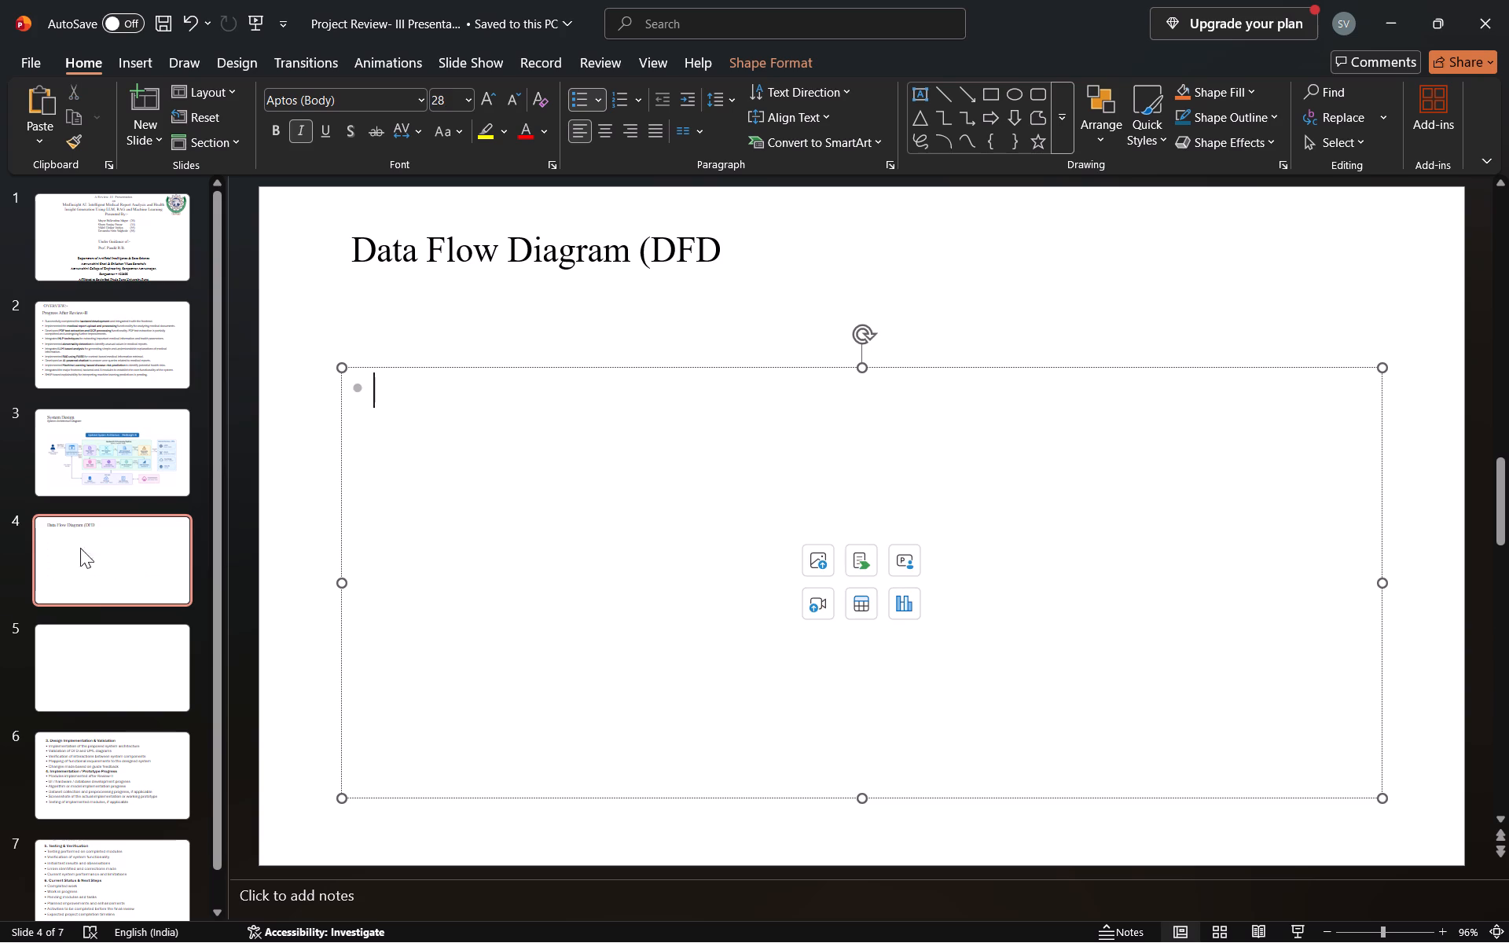
left_click(84, 660)
left_click(536, 446, "ctrl")
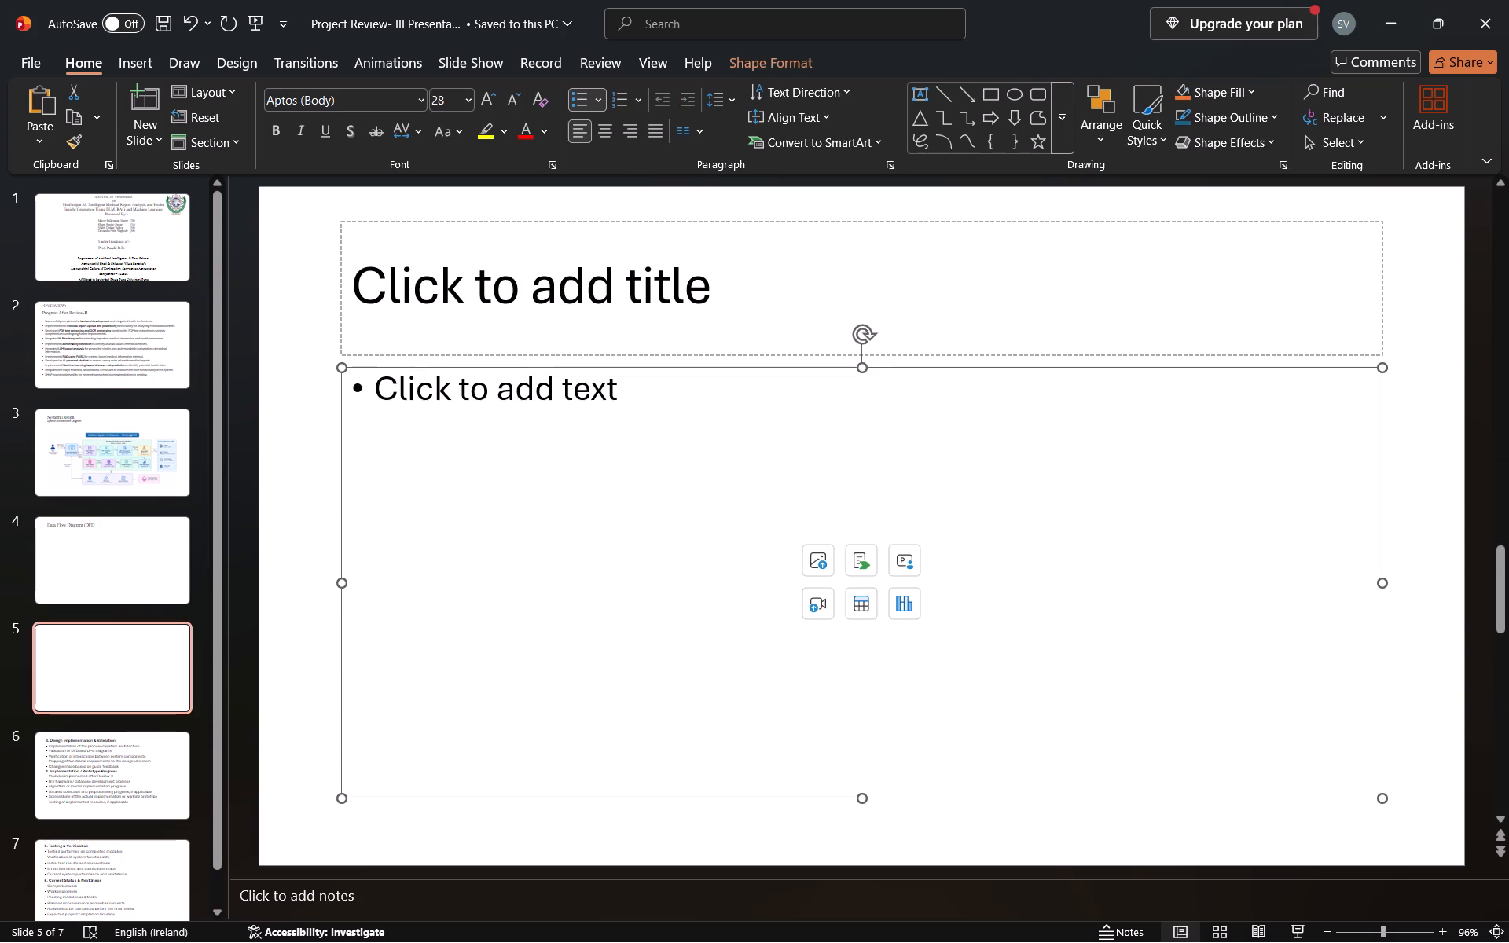
key("ctrl+v")
Remove the leftover empty bullet from slide 4's body placeholder.
left_click(93, 577)
left_click(516, 394)
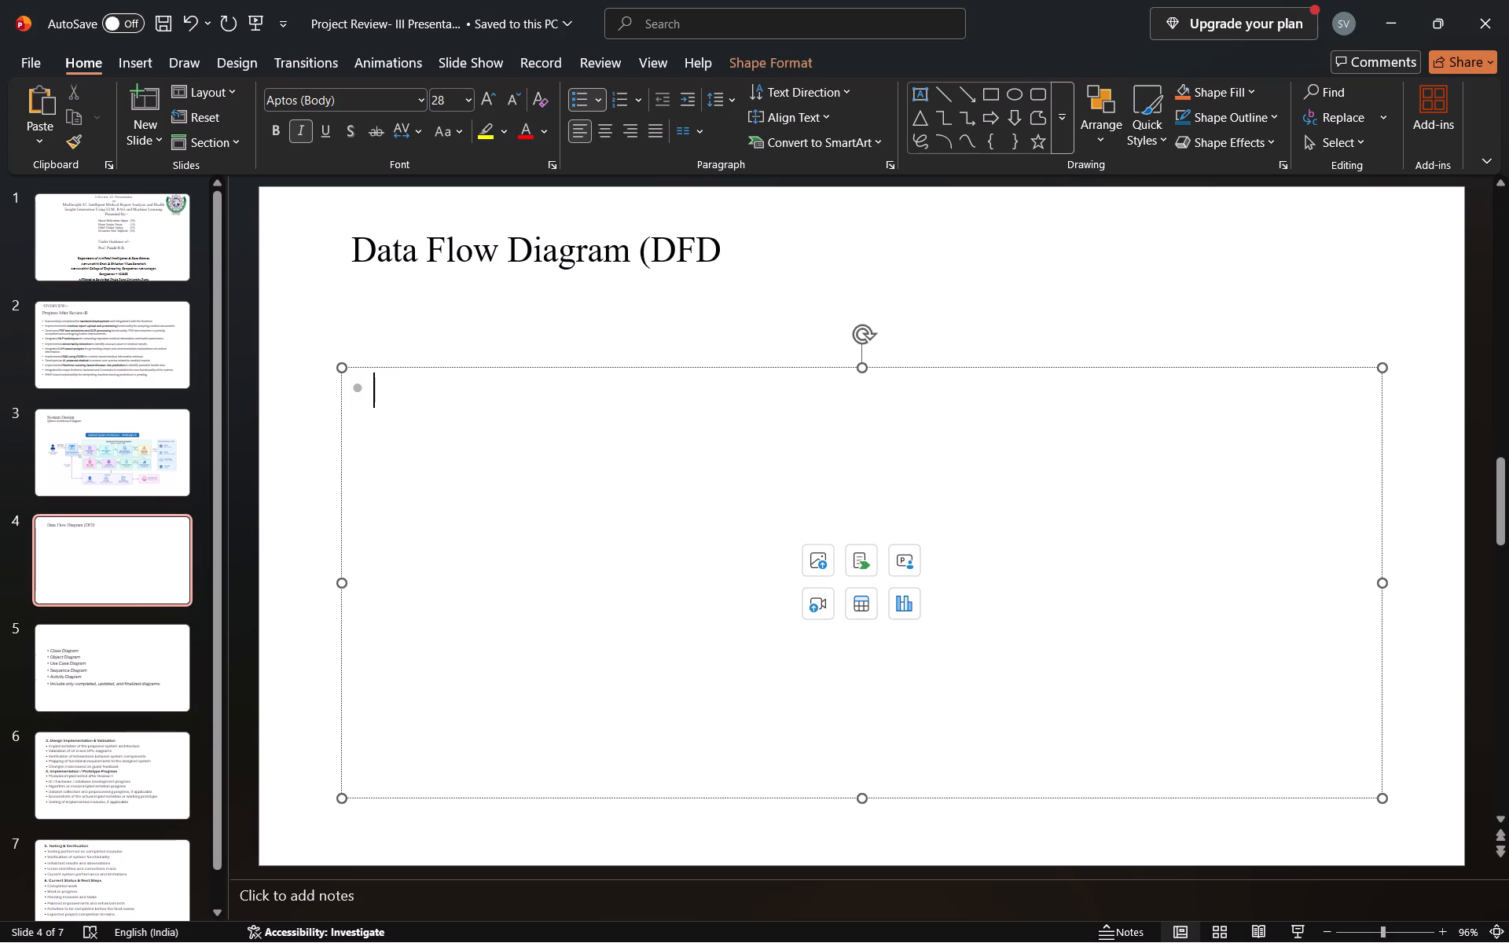
key("BackSpace")
left_click(505, 333)
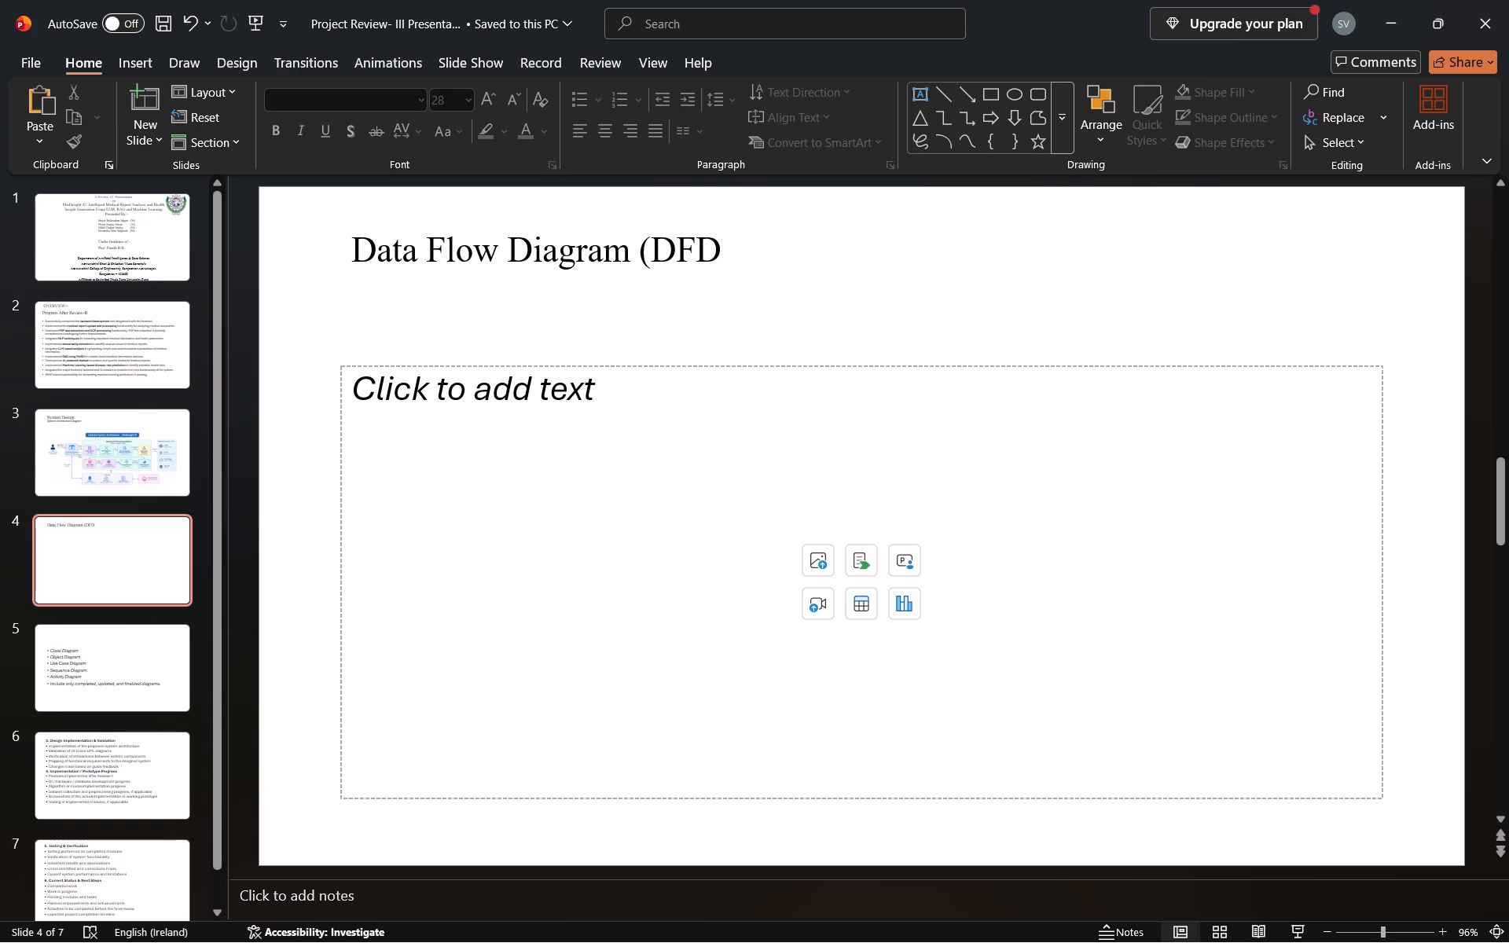
Move slide 4's empty body placeholder up closer to the title, keeping its side edges aligned with the title text.
left_click(721, 372)
left_click(670, 357)
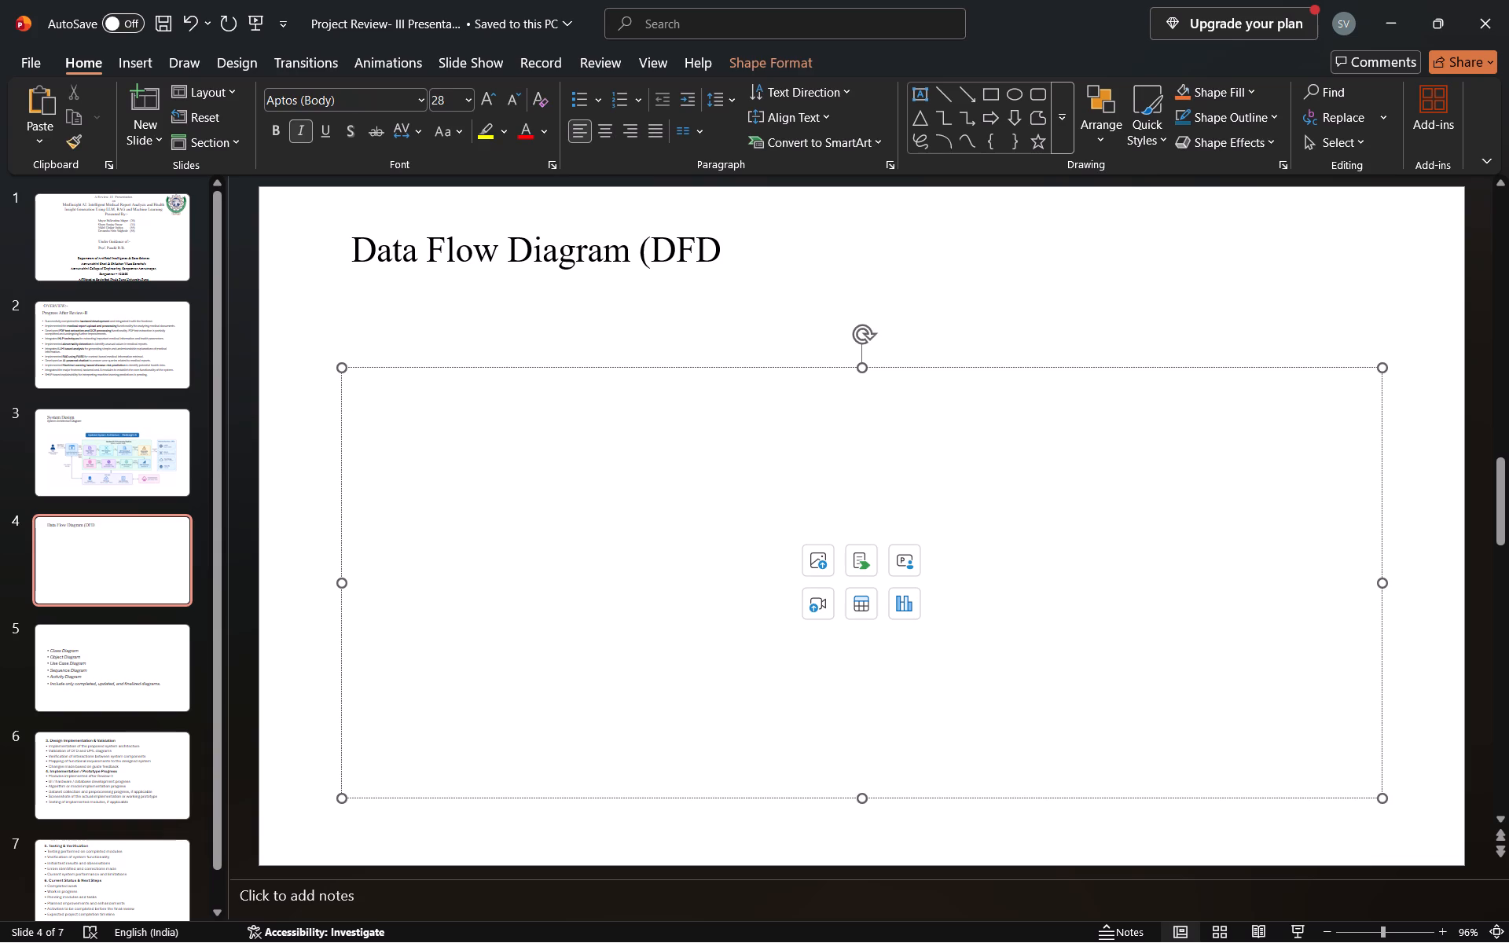
left_click_drag(656, 365, 637, 325)
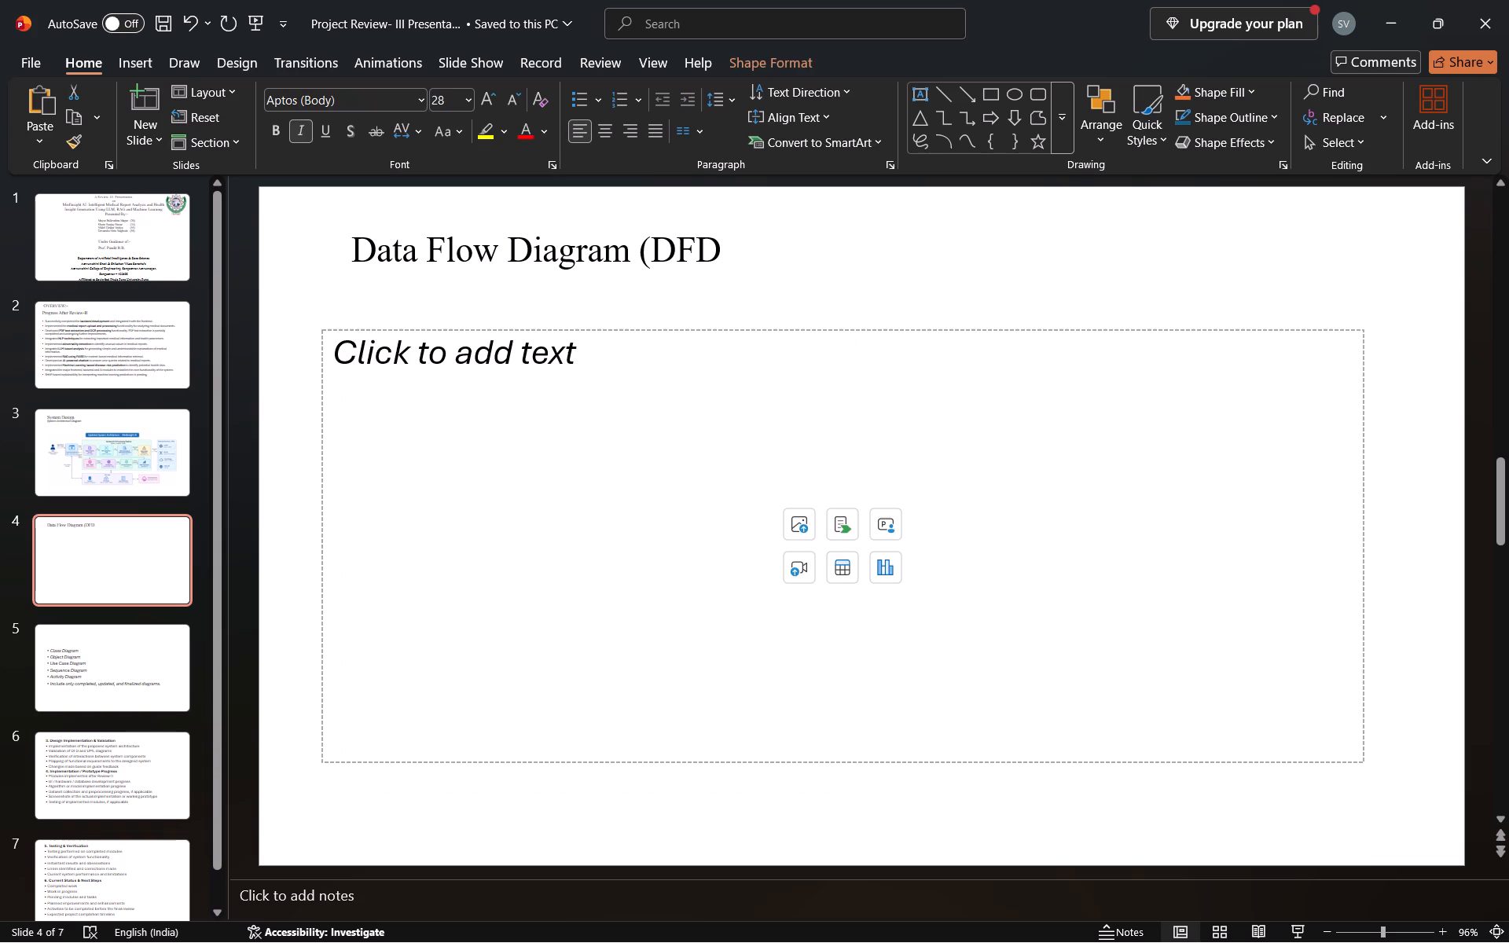
left_click_drag(637, 325, 655, 319)
left_click(615, 469)
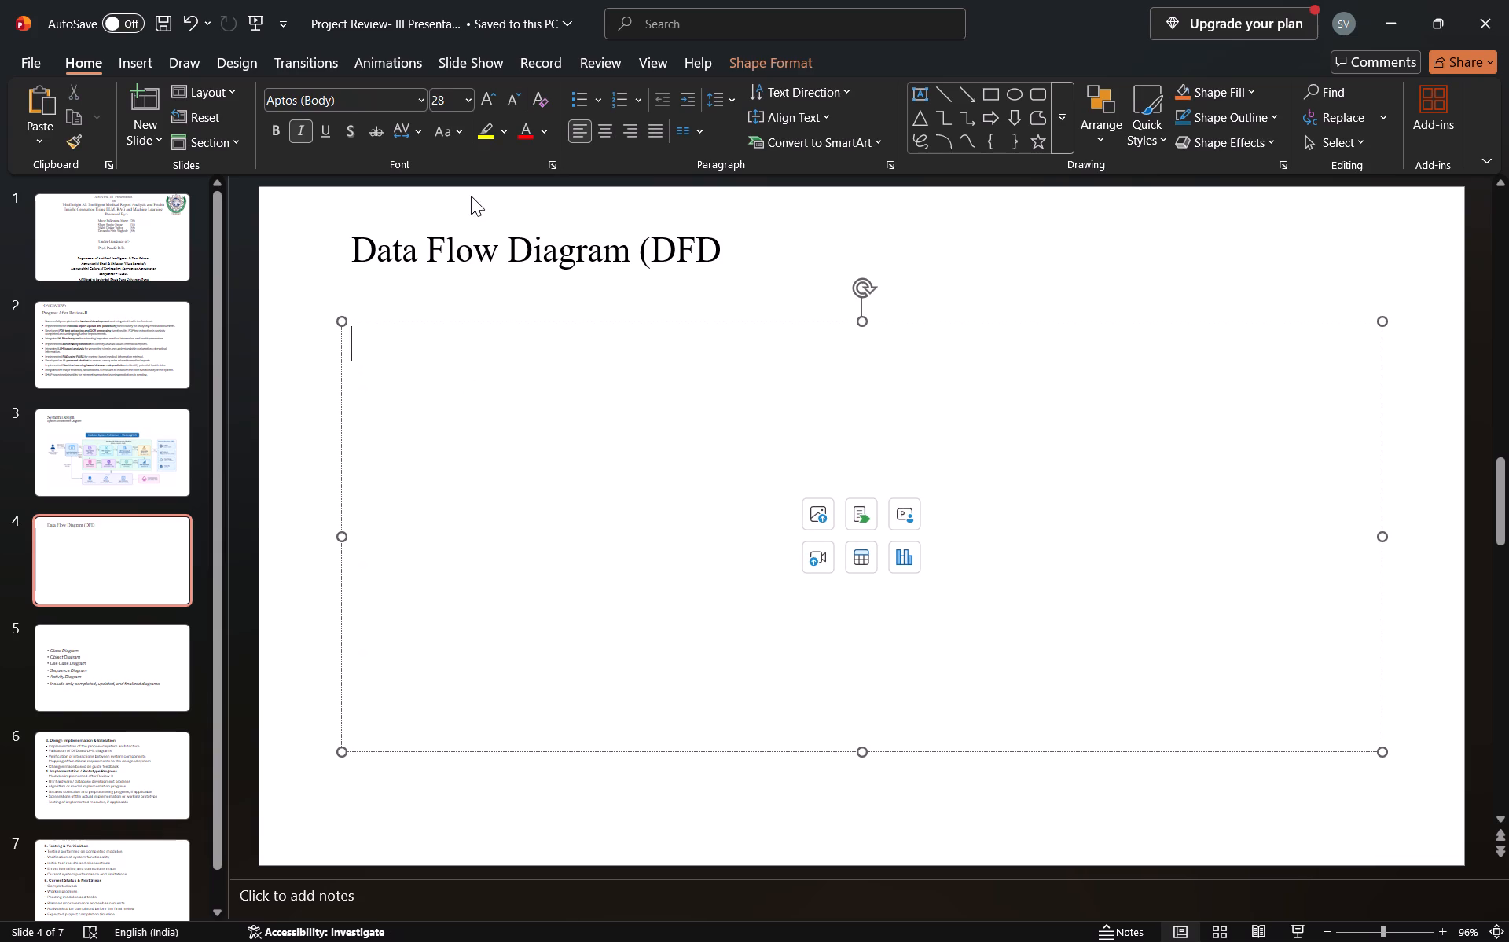
Look through slides 5 to 8 of the Project Review-II presentation for reusable design diagrams, and return to the Review-III presentation.
key("alt+Tab")
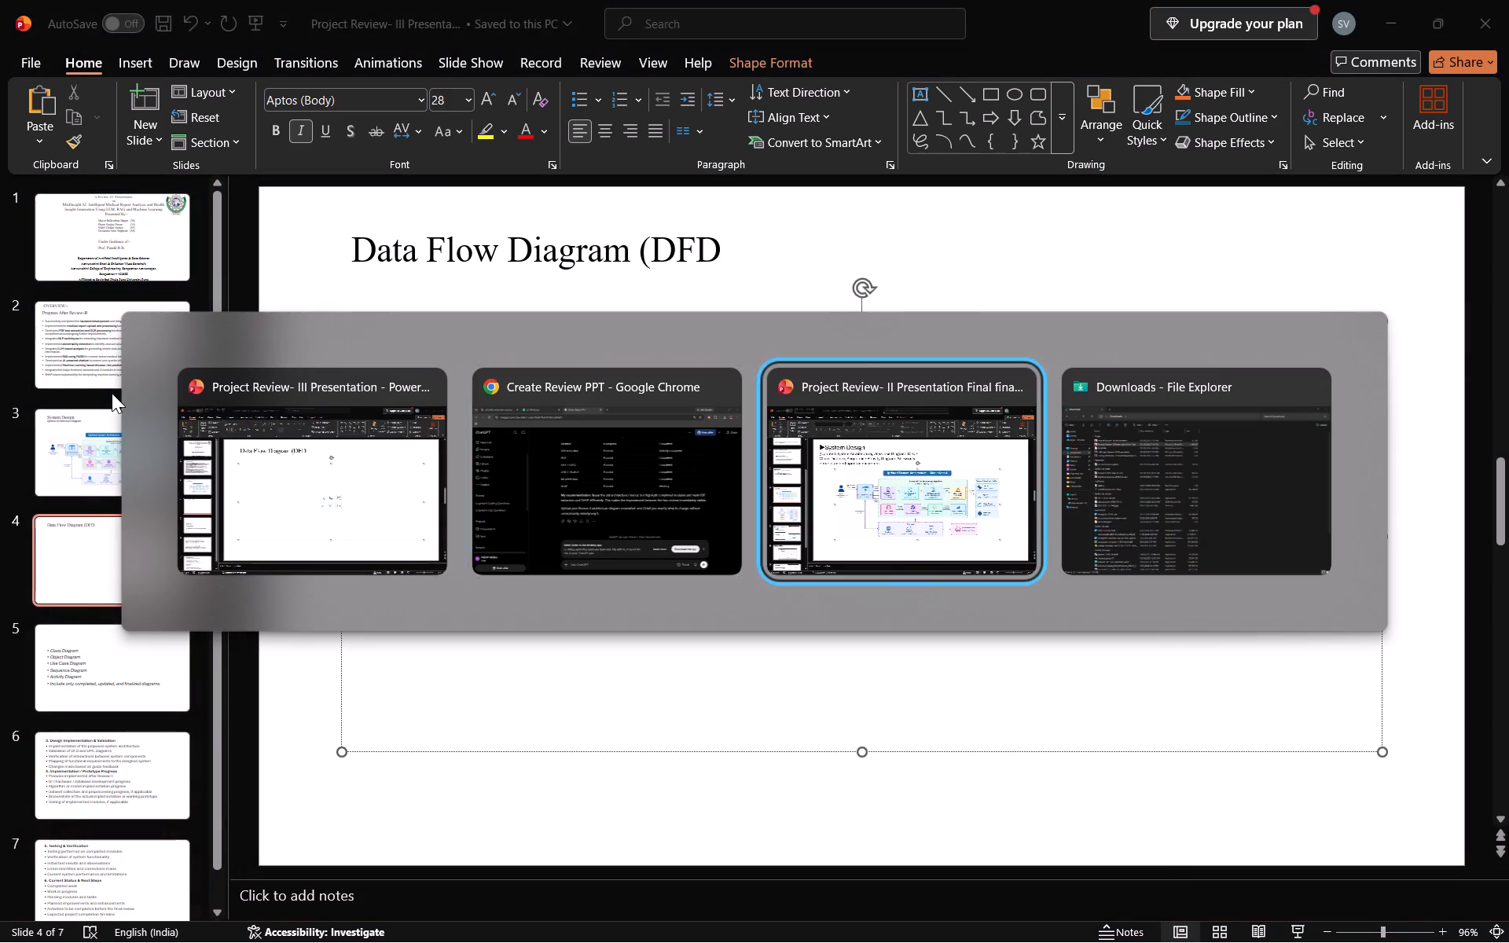
key("alt+Tab")
left_click(95, 578)
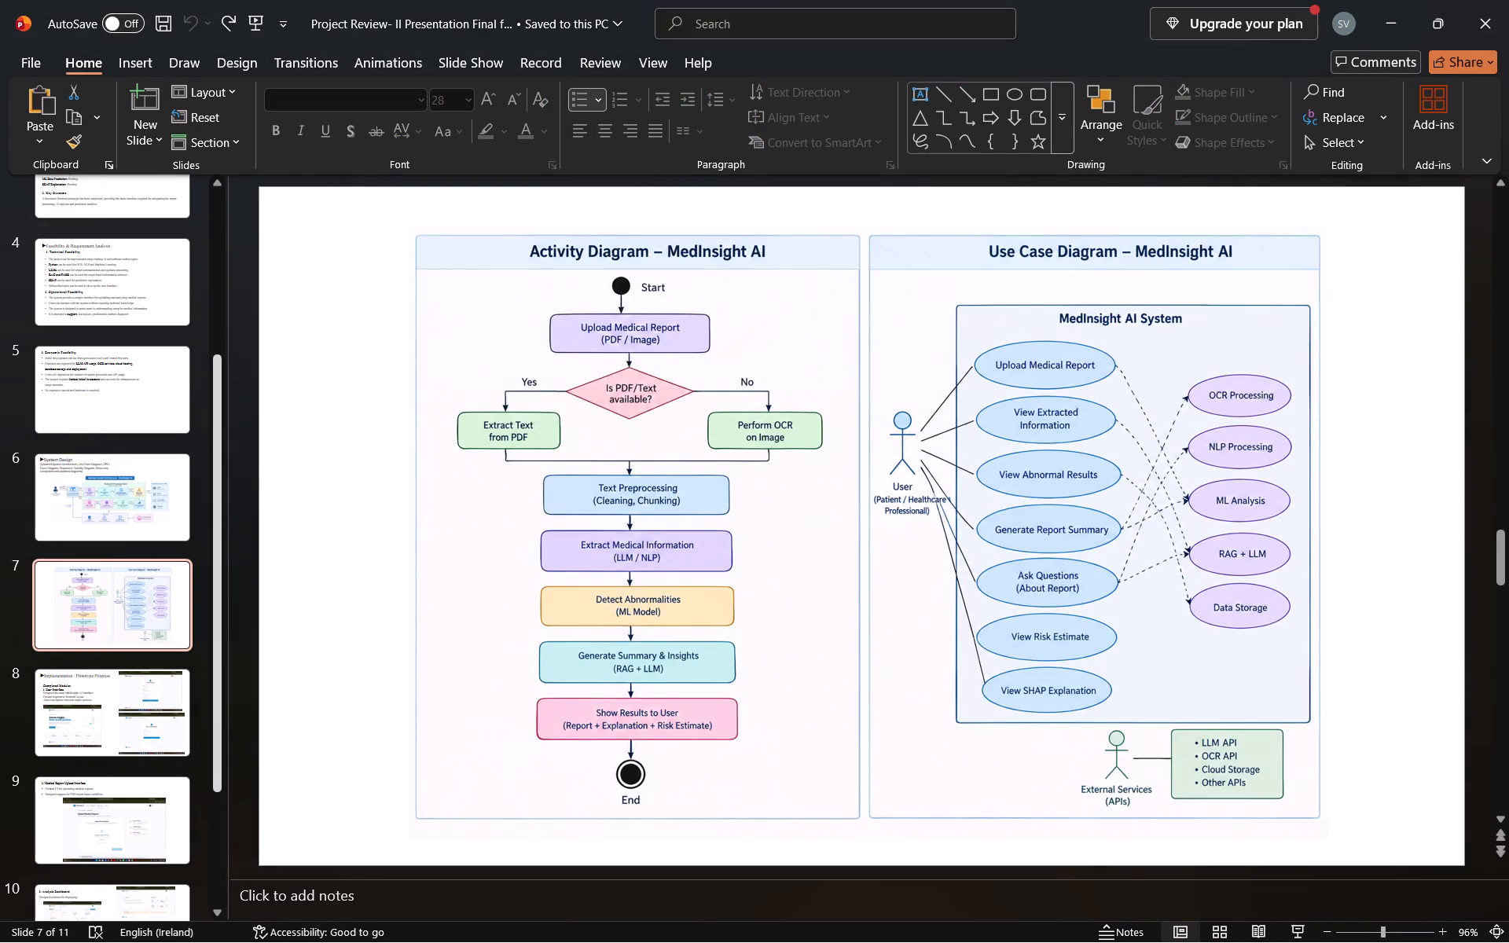
left_click(53, 723)
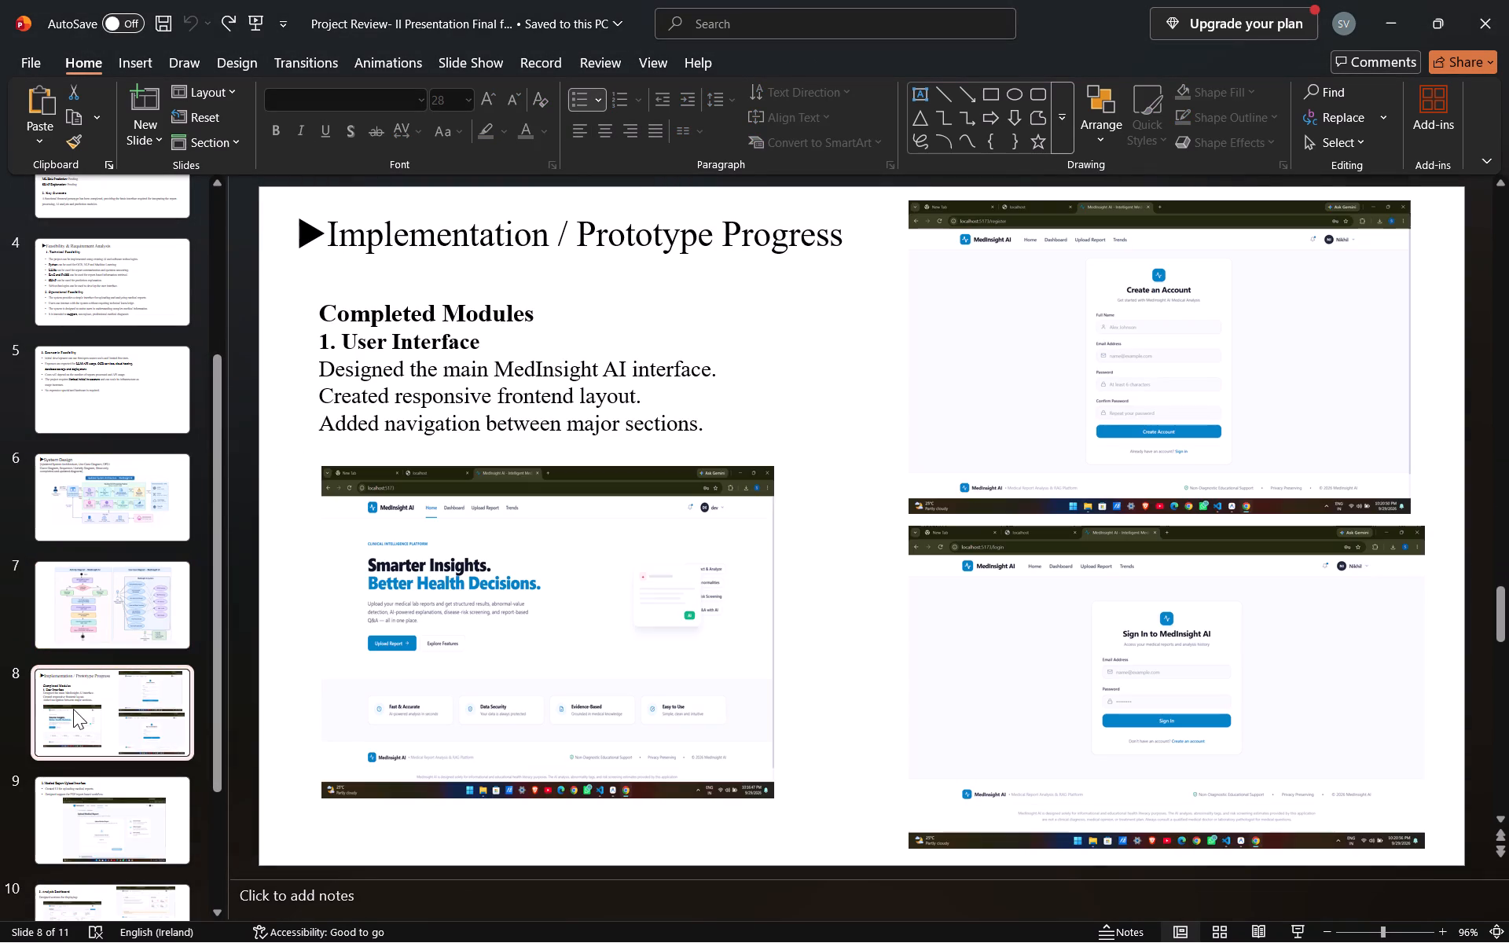
left_click(127, 809)
left_click(130, 580)
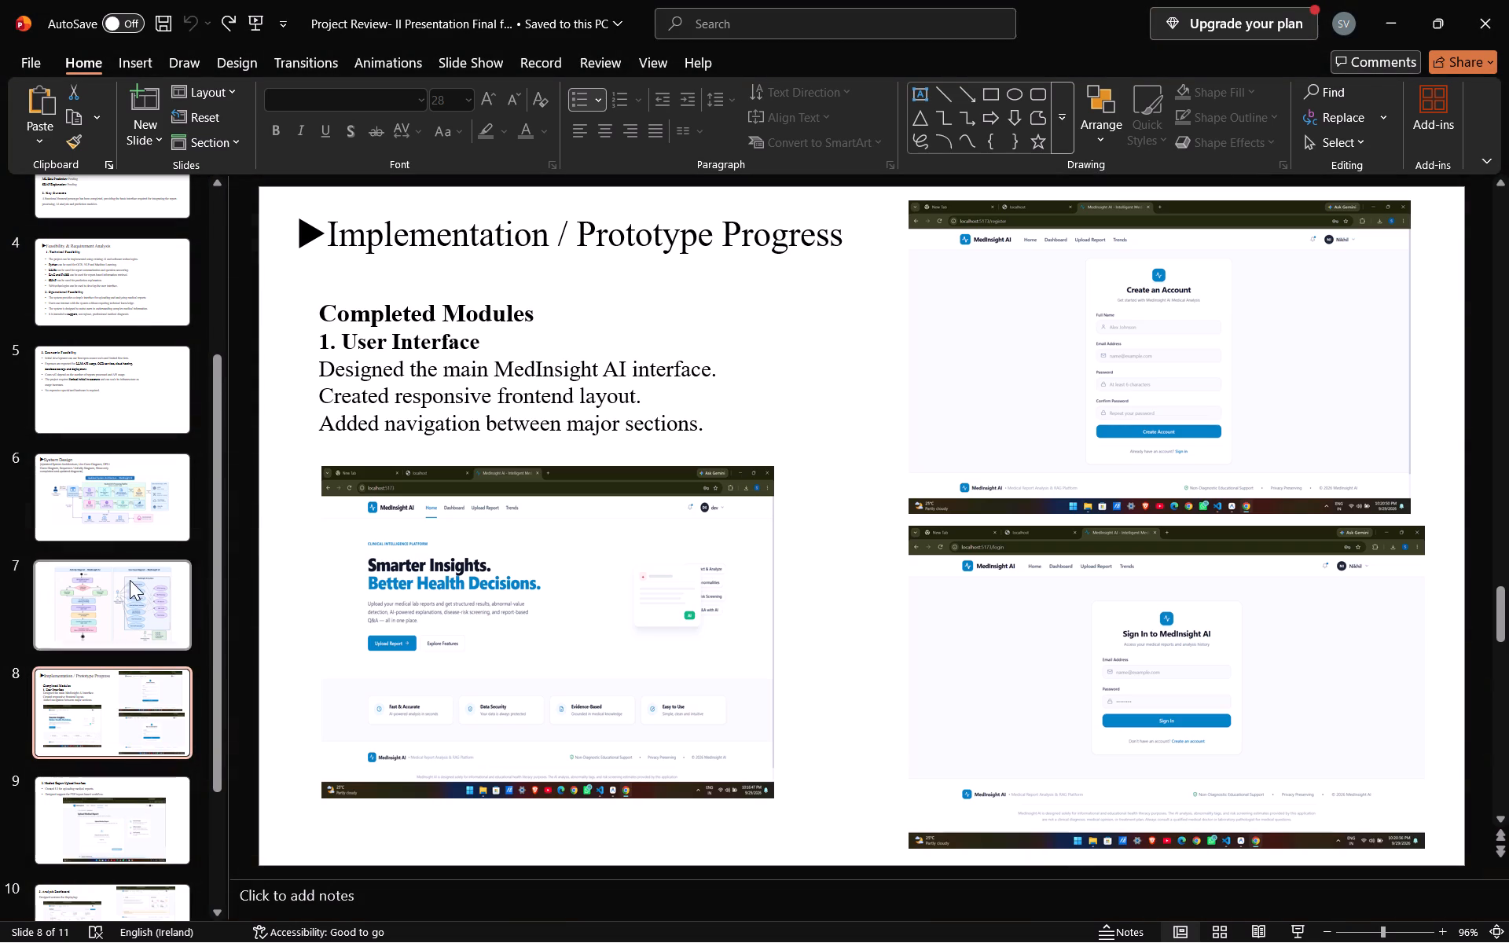
left_click(135, 491)
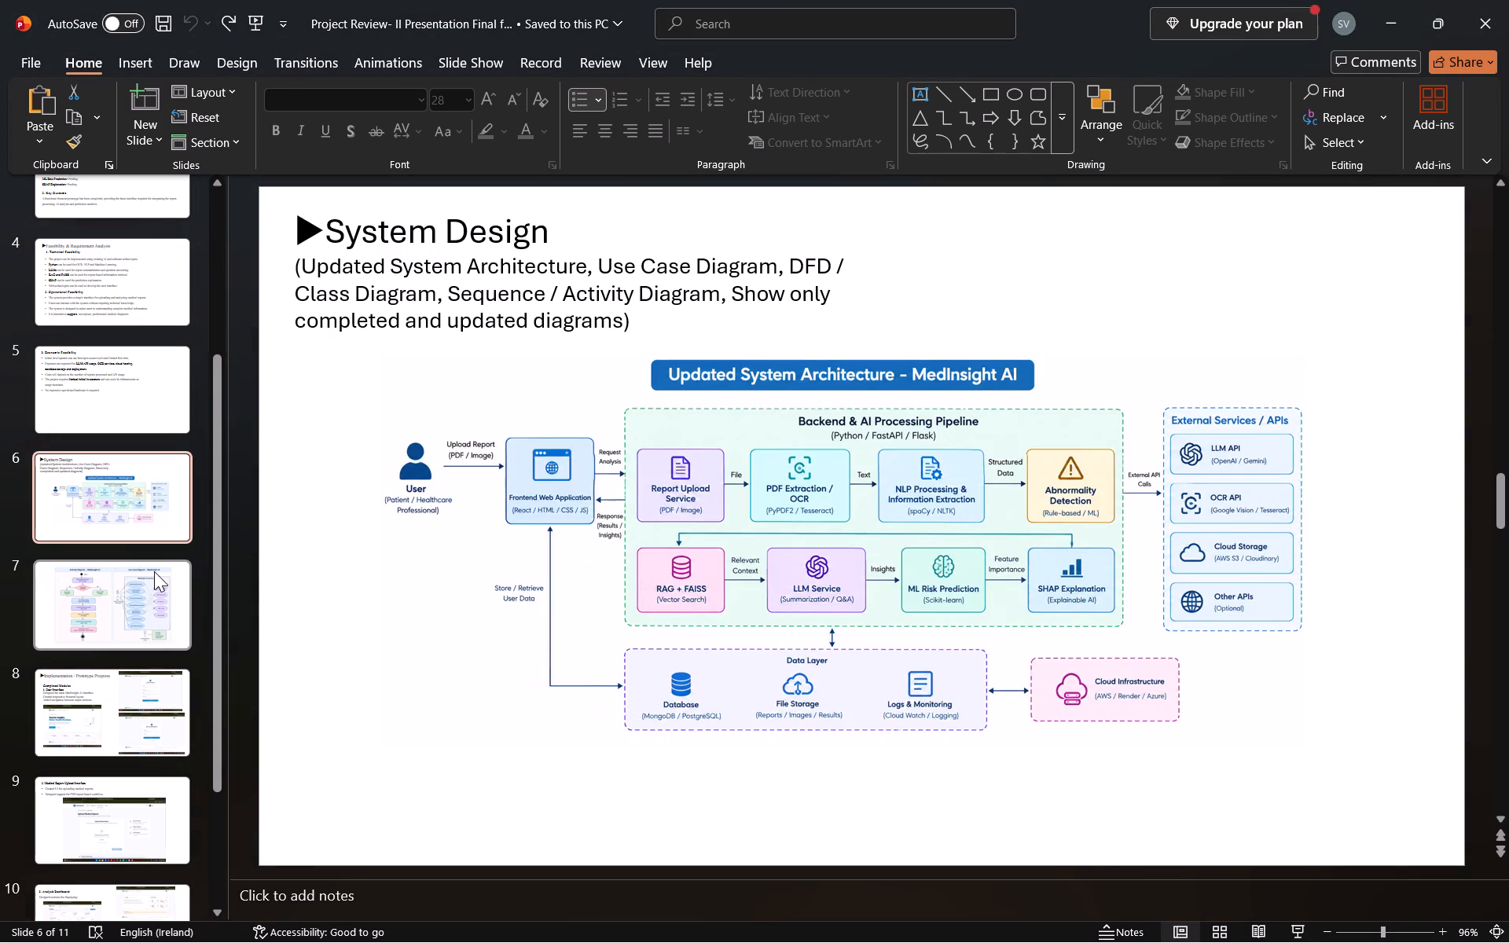
left_click(128, 601)
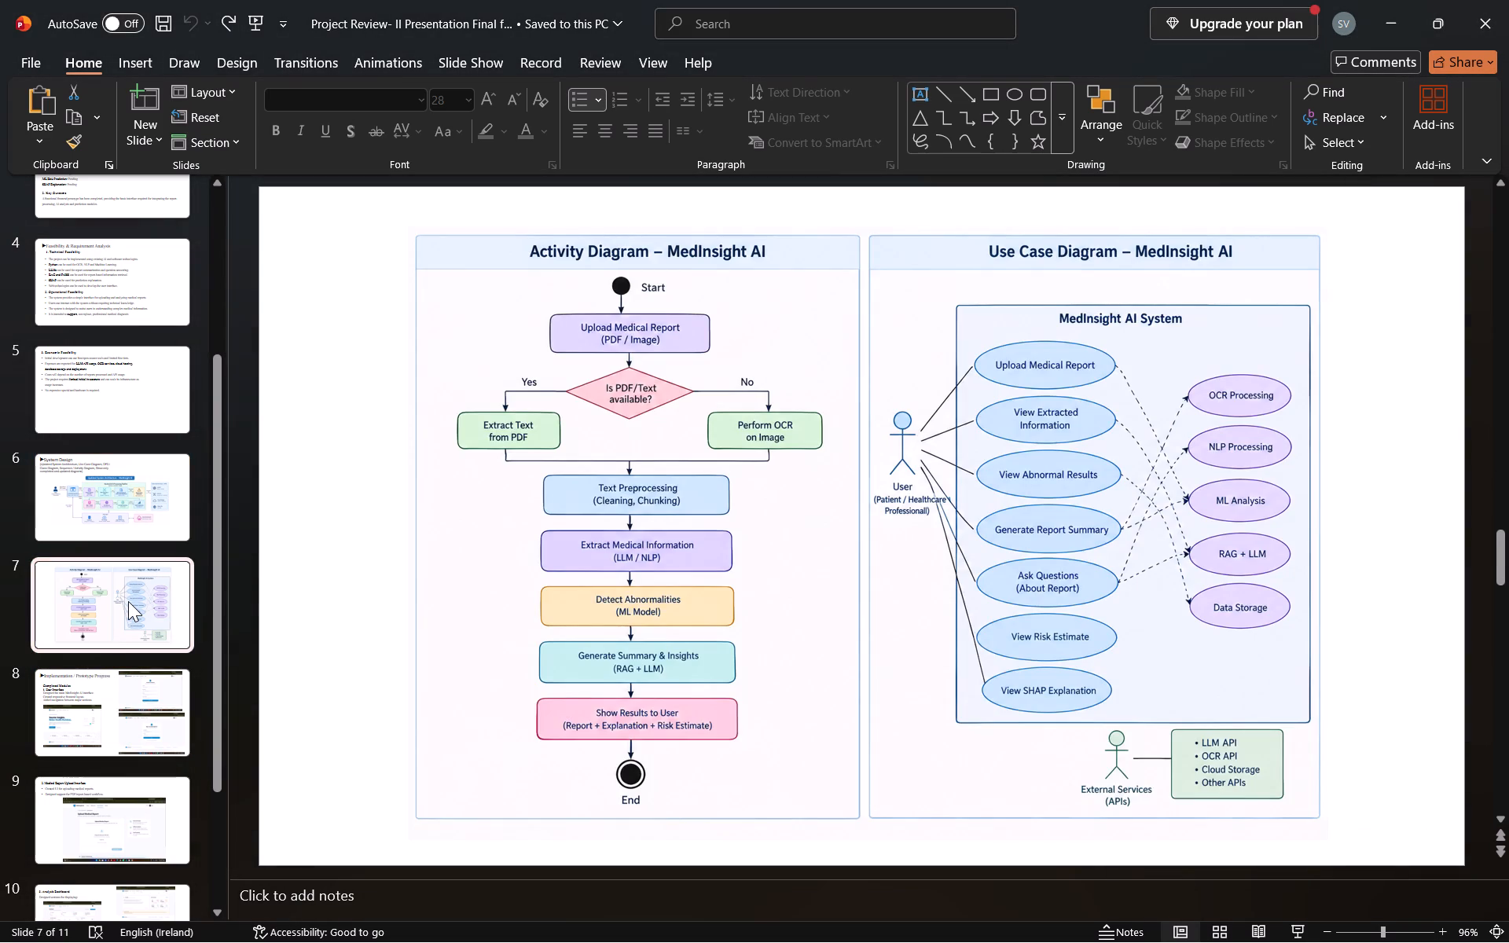
left_click(119, 690)
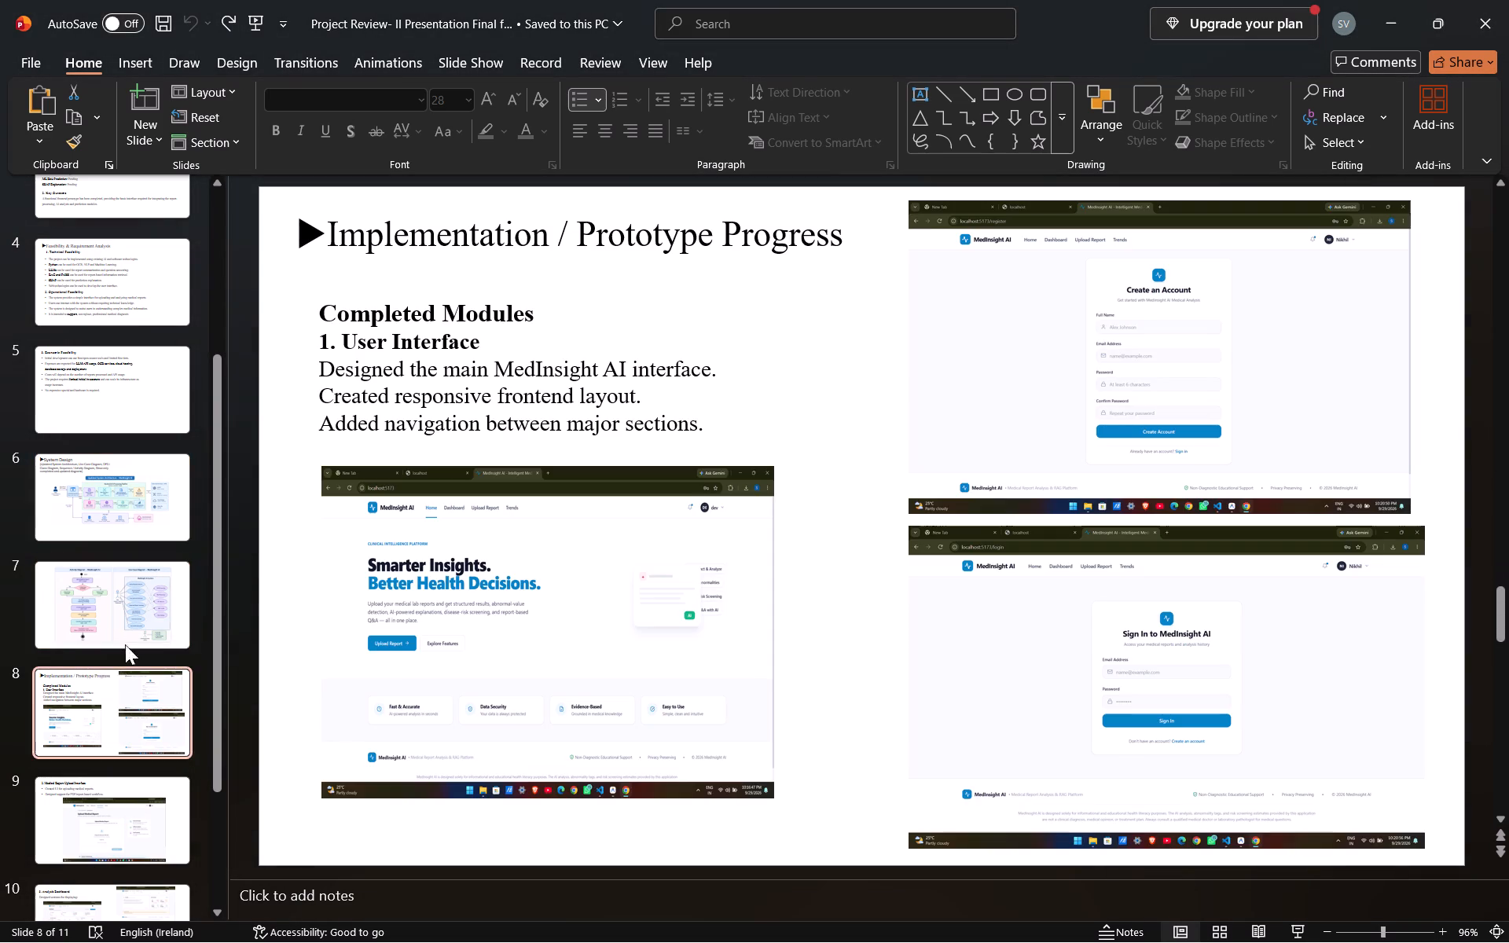
left_click(127, 624)
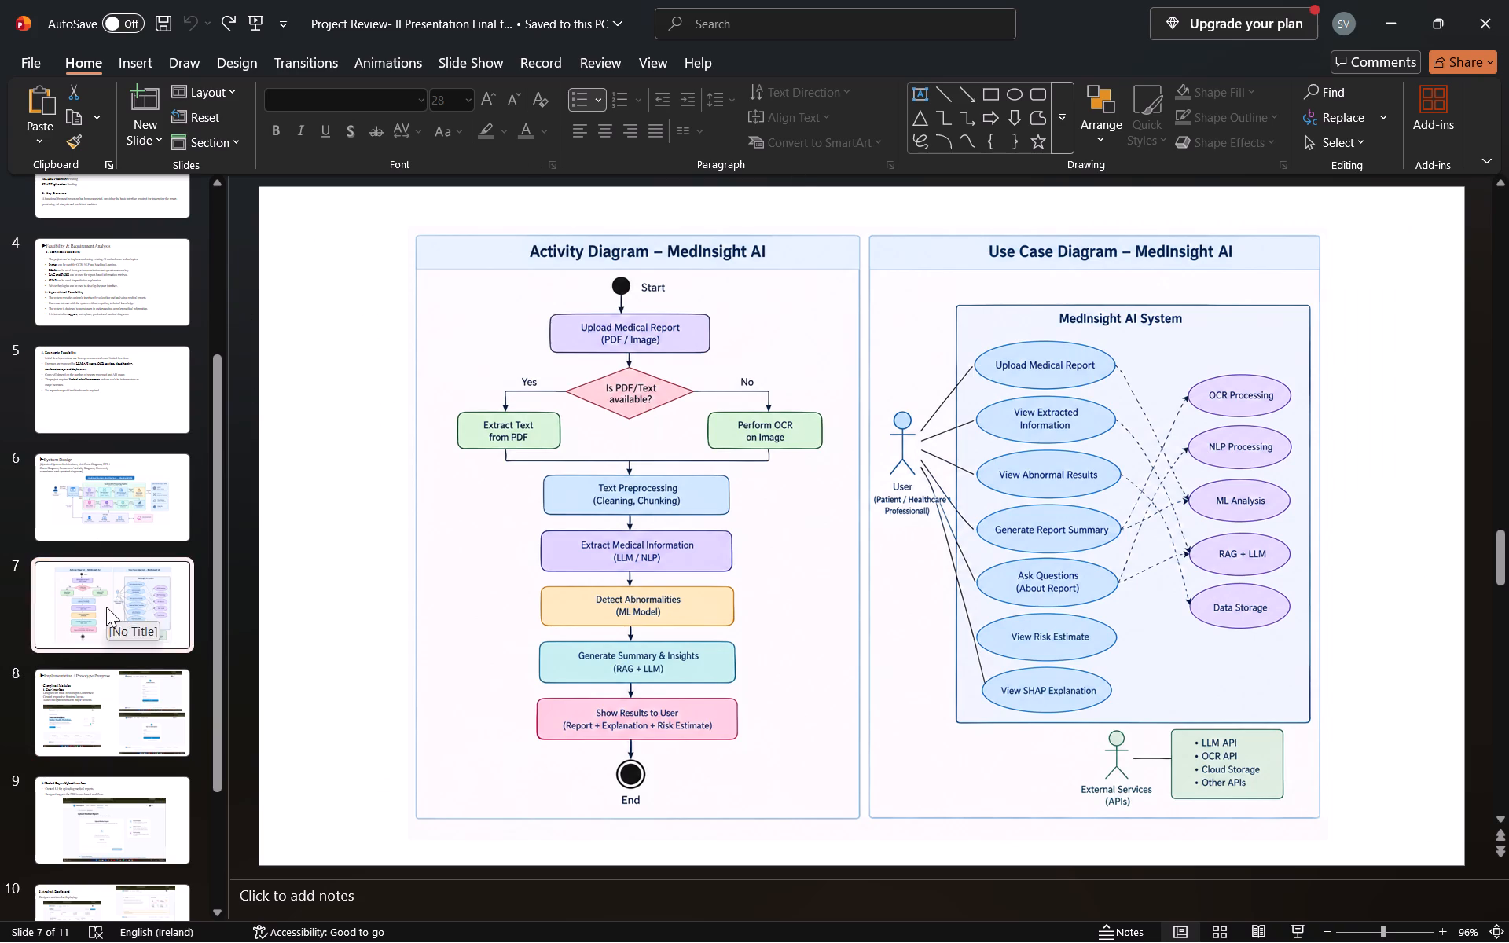
left_click(188, 429)
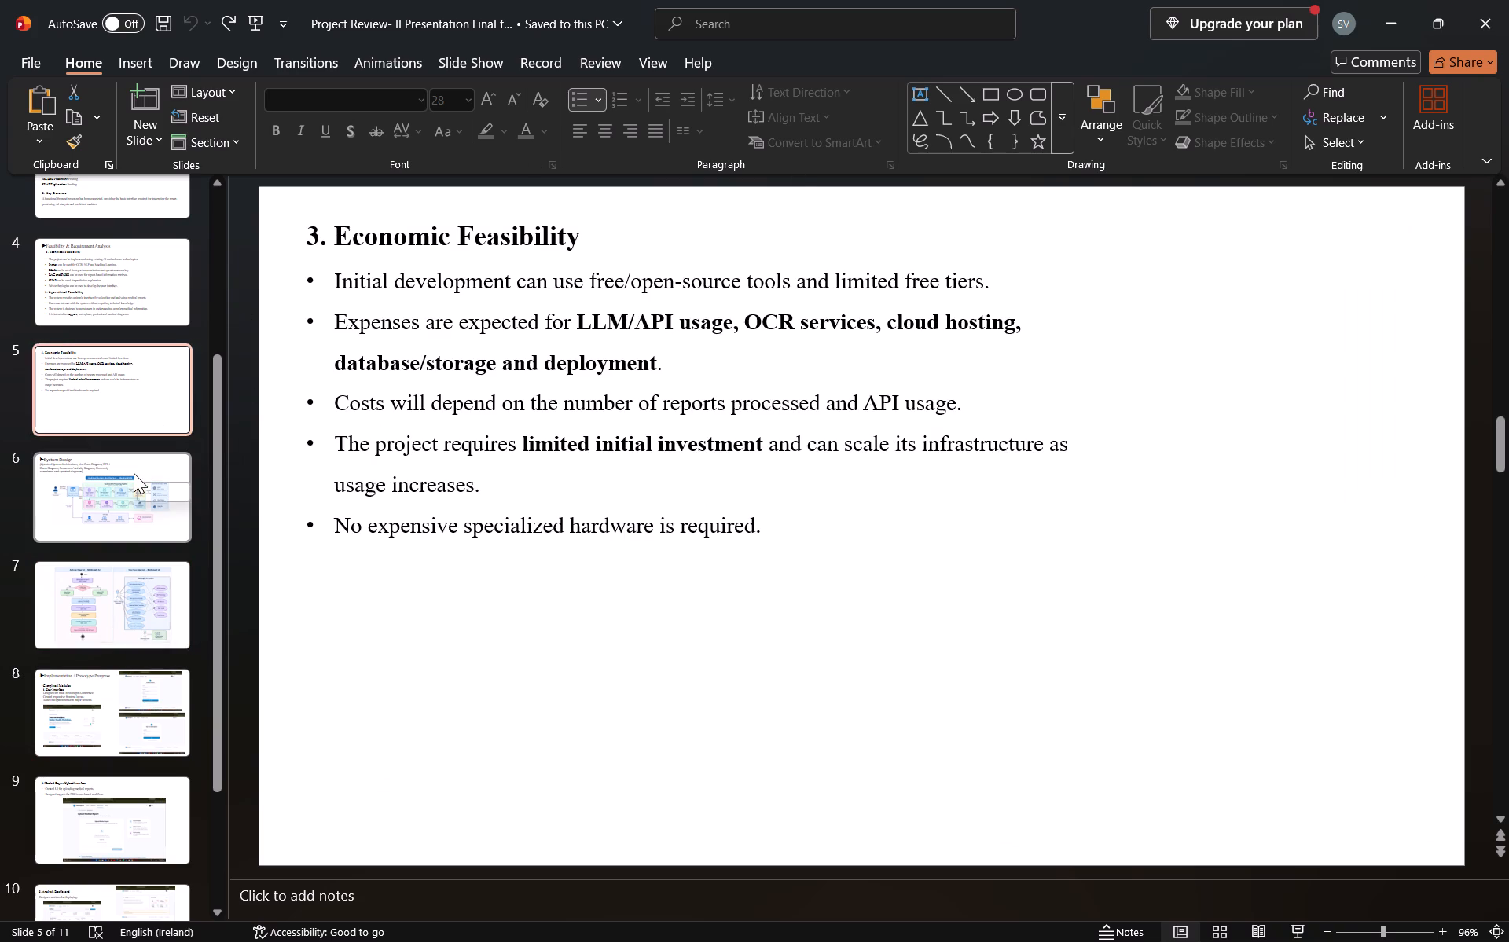
left_click(134, 473)
key("alt+Tab")
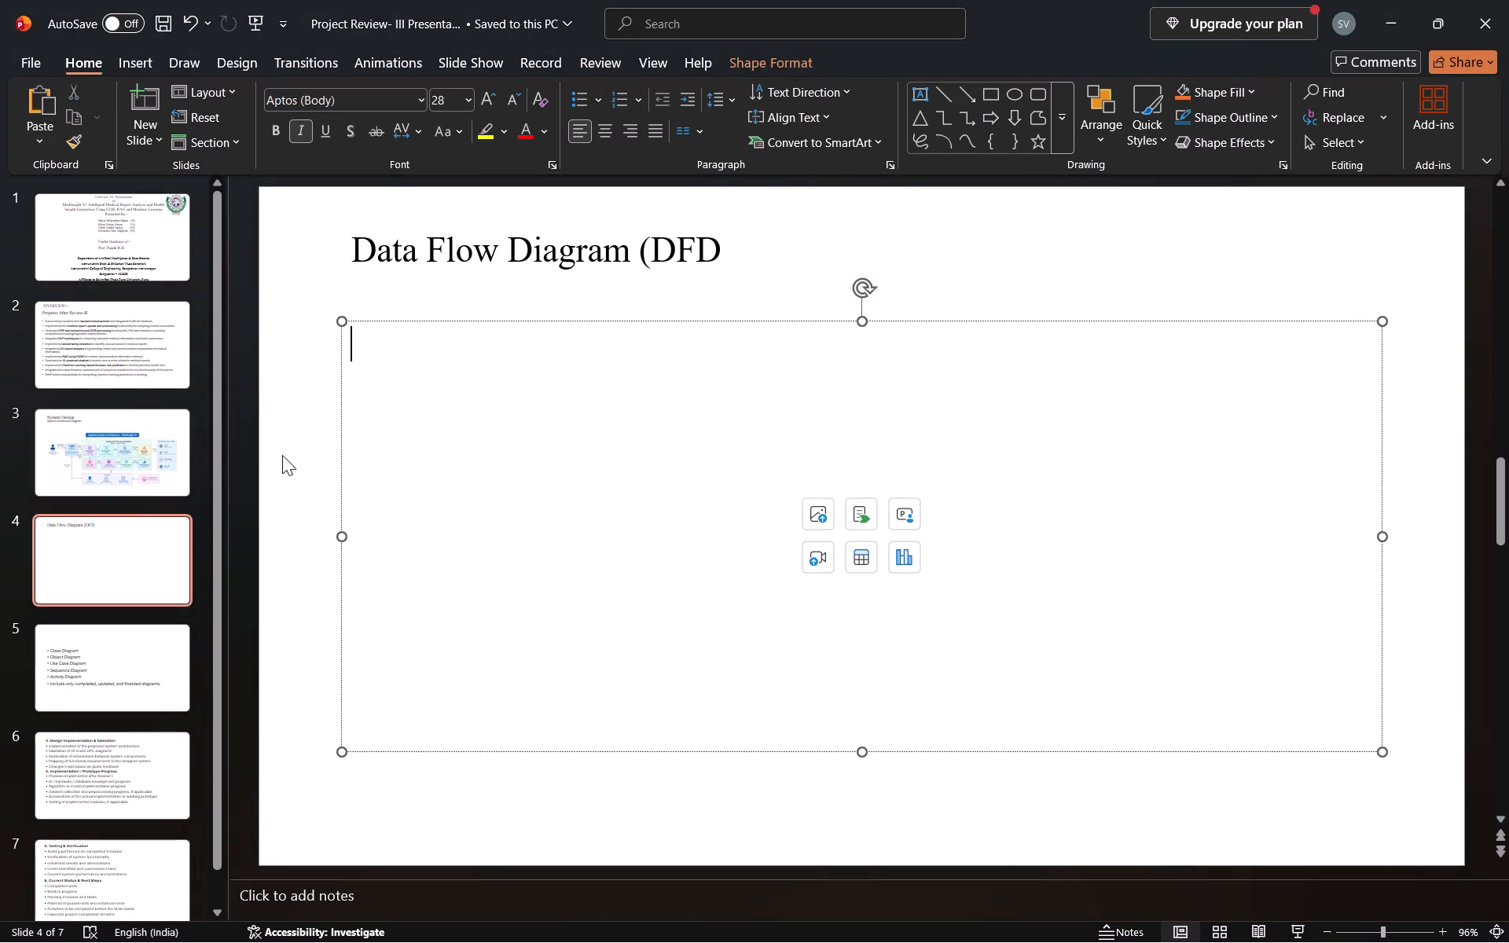
Insert a new empty slide directly after slide 5, the one holding the diagram list.
left_click(126, 541)
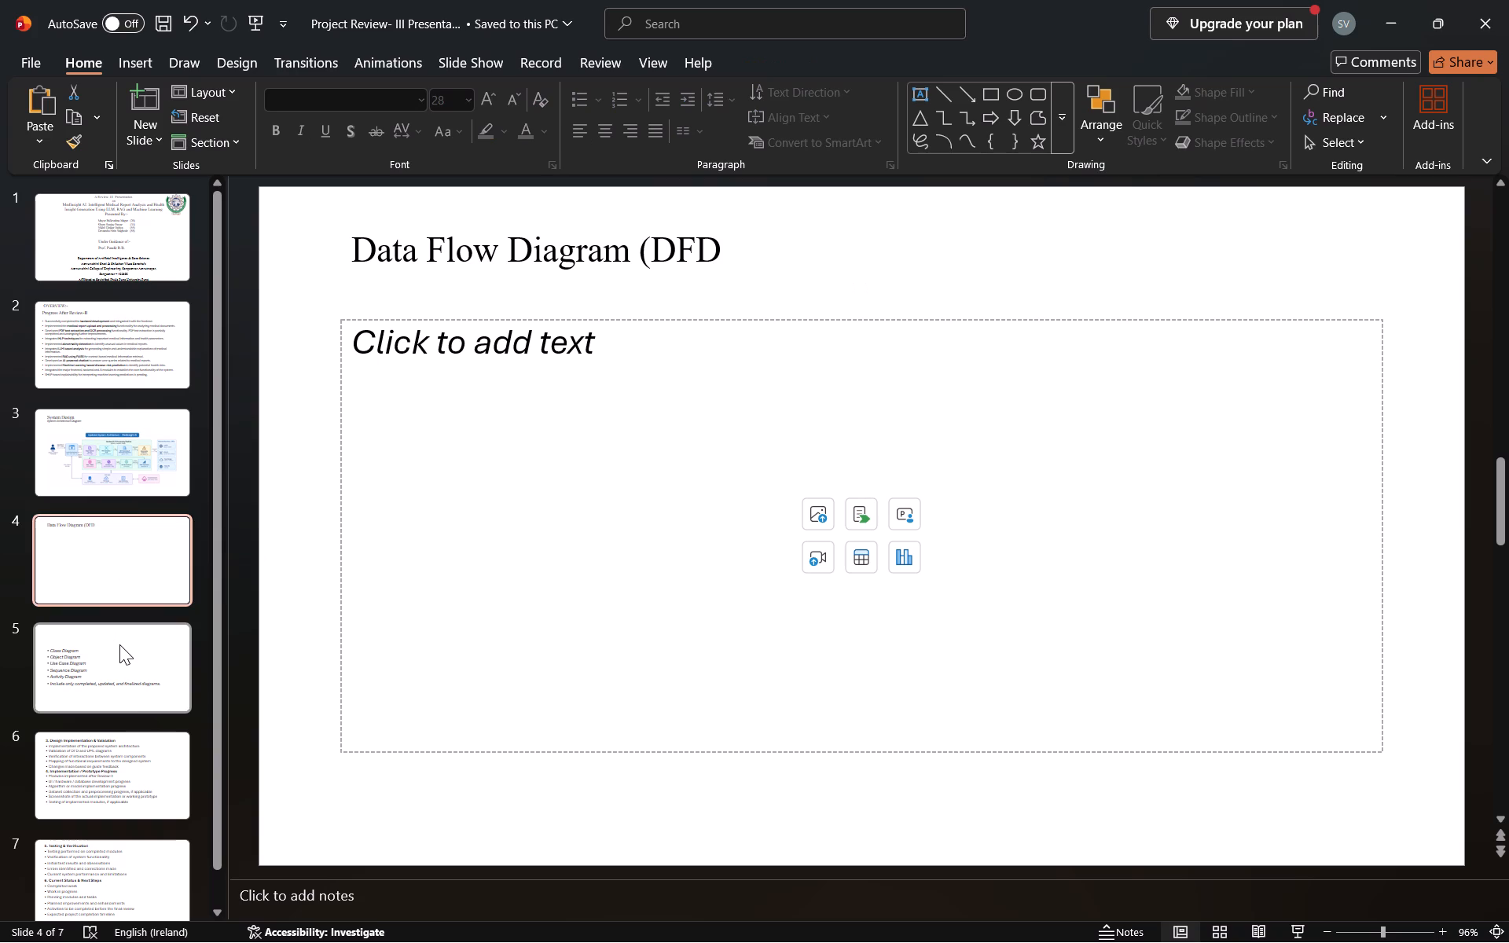
left_click(119, 644)
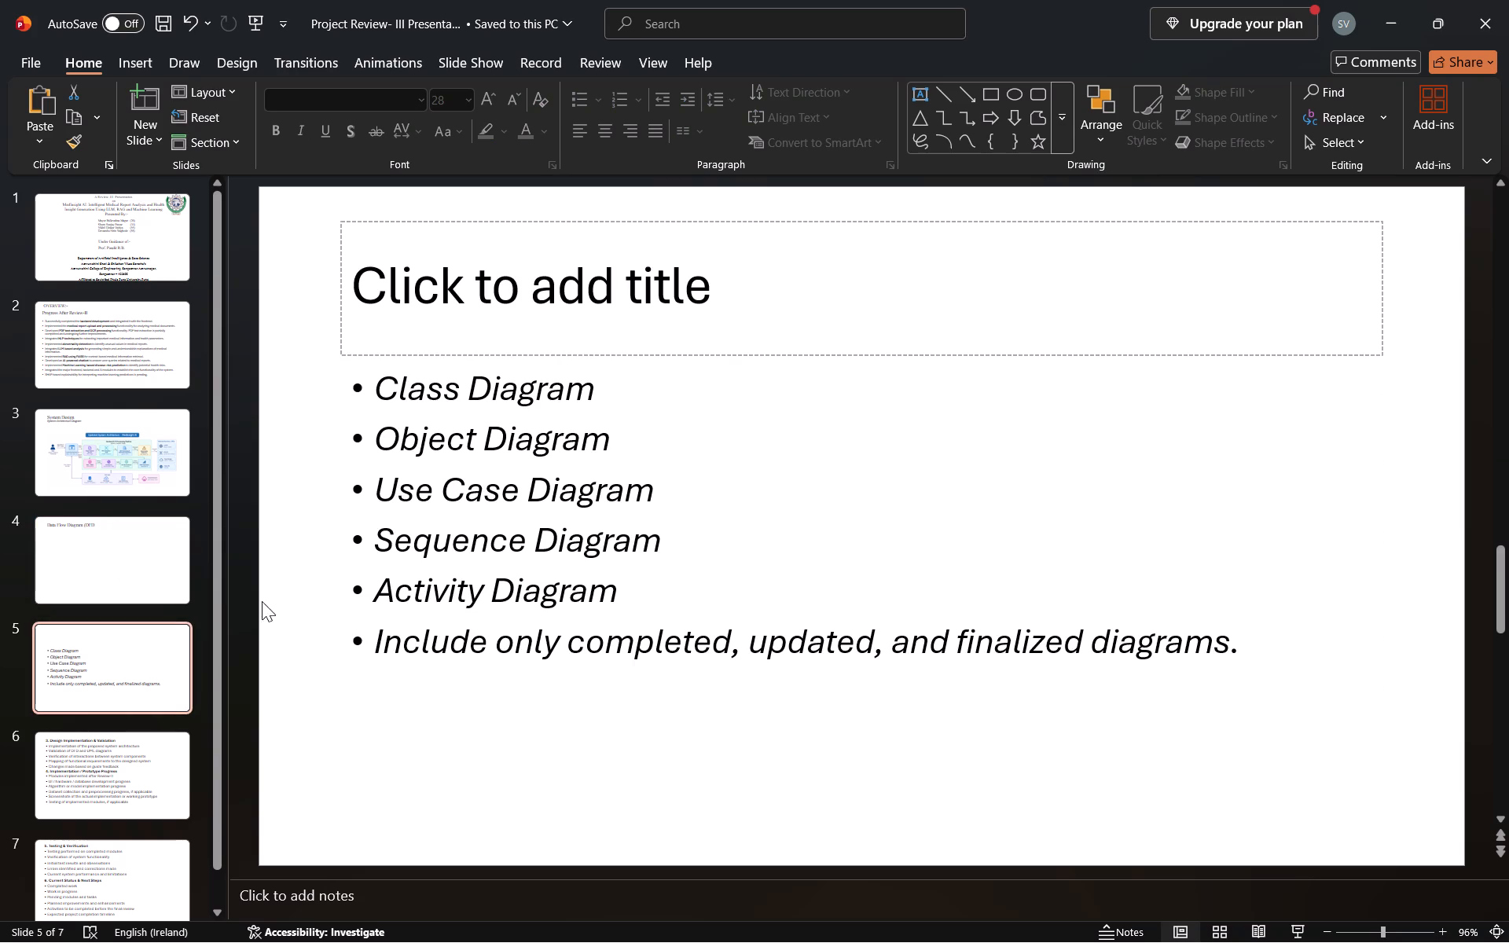
right_click(182, 721)
left_click(211, 787)
left_click(215, 807)
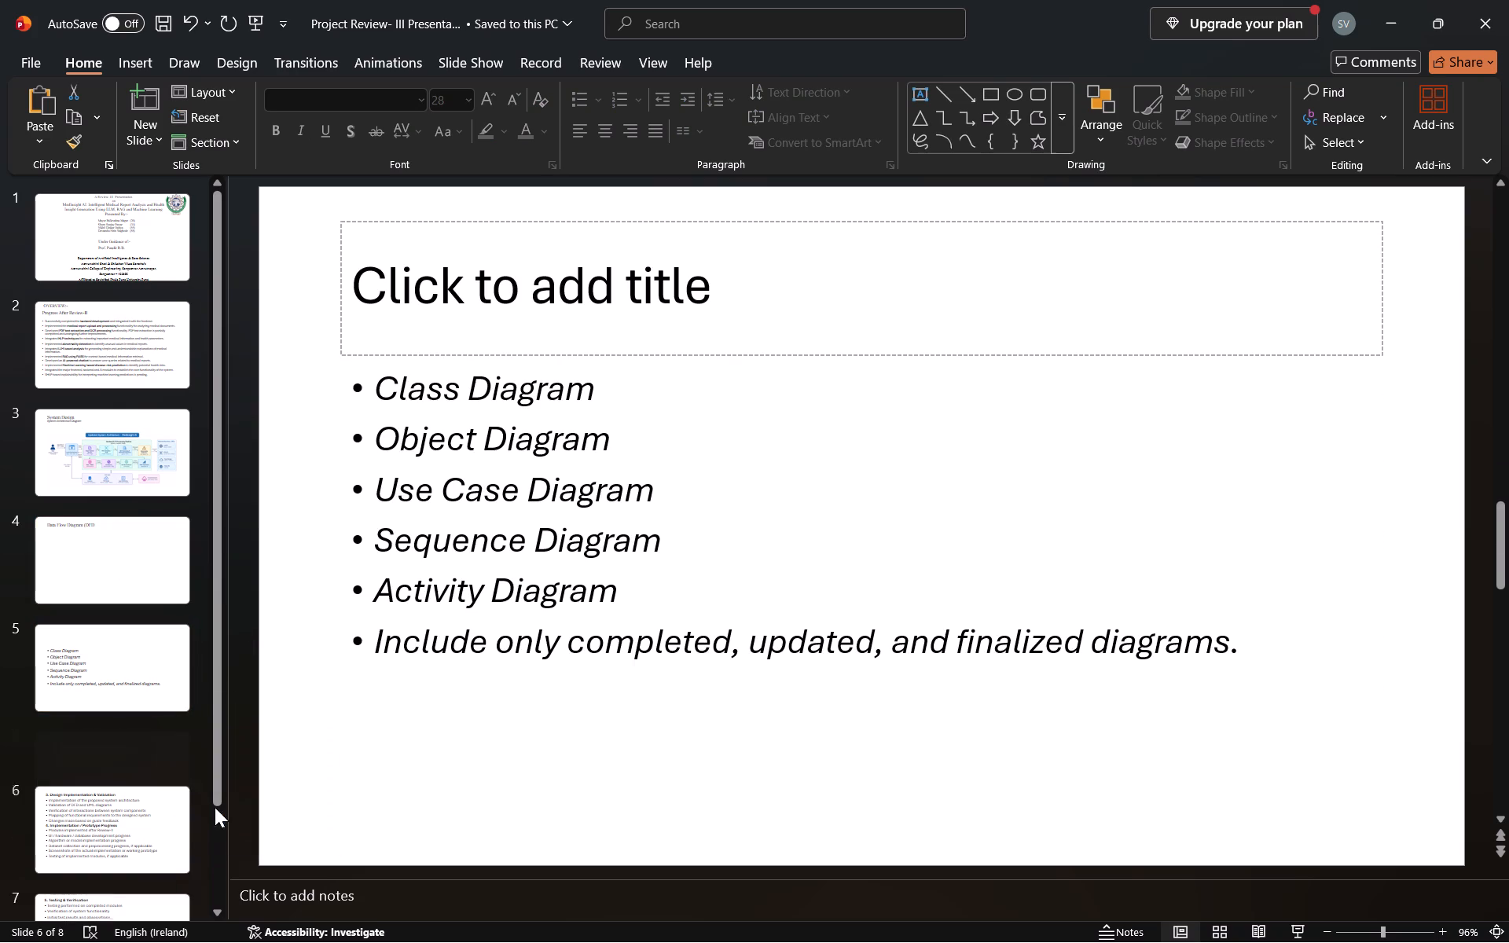
Move the diagram list slide below the new empty slide so that the list becomes slide 6.
left_click_drag(117, 641, 117, 715)
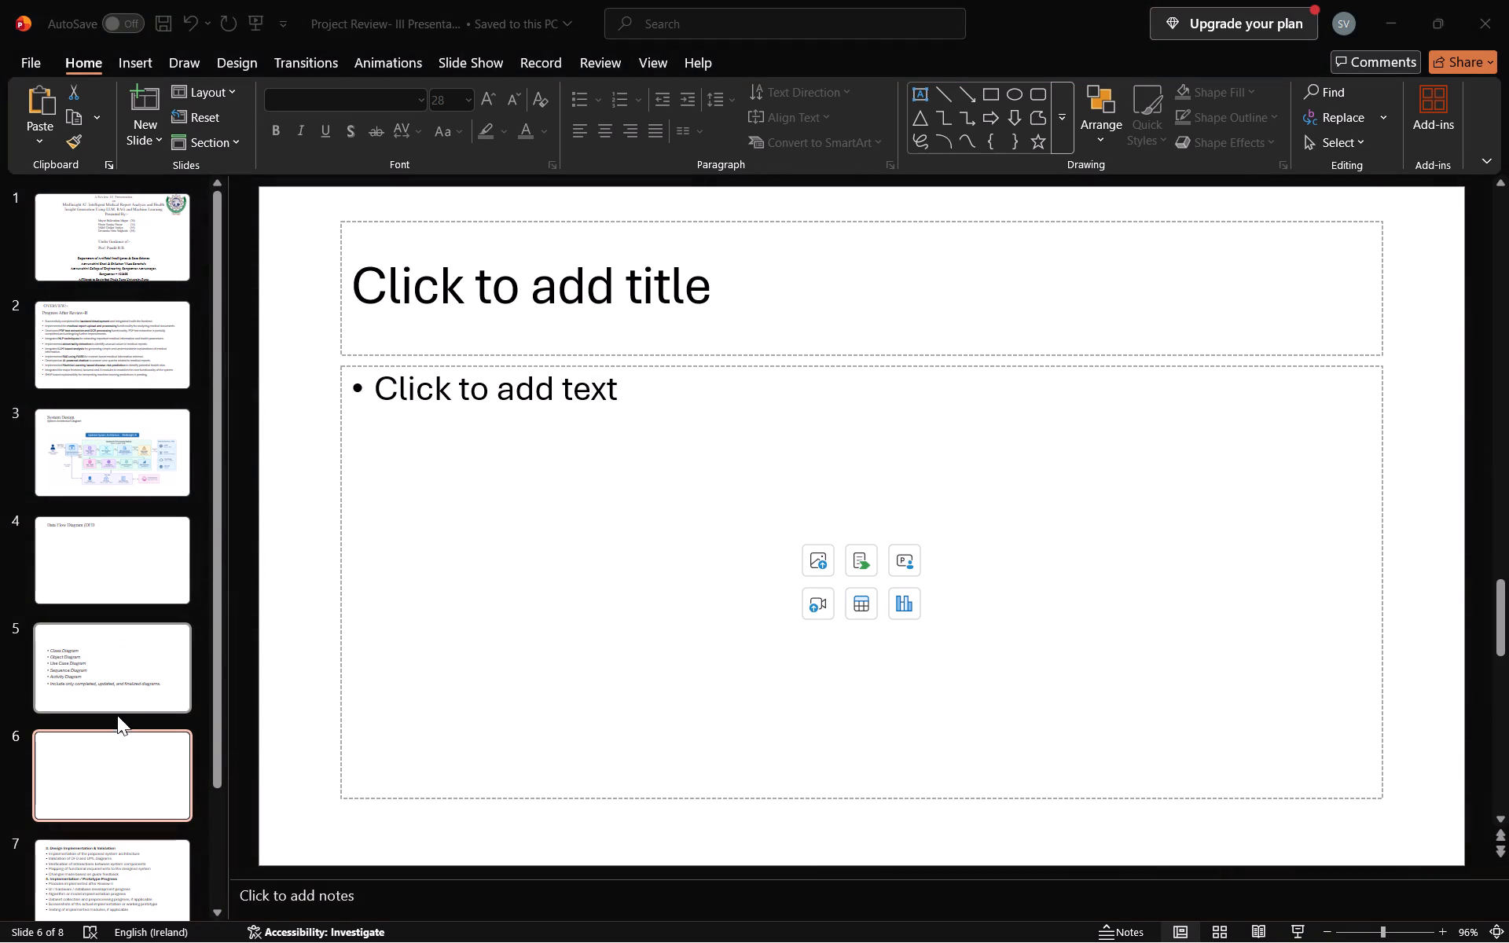
left_click_drag(117, 715, 117, 722)
left_click(105, 689)
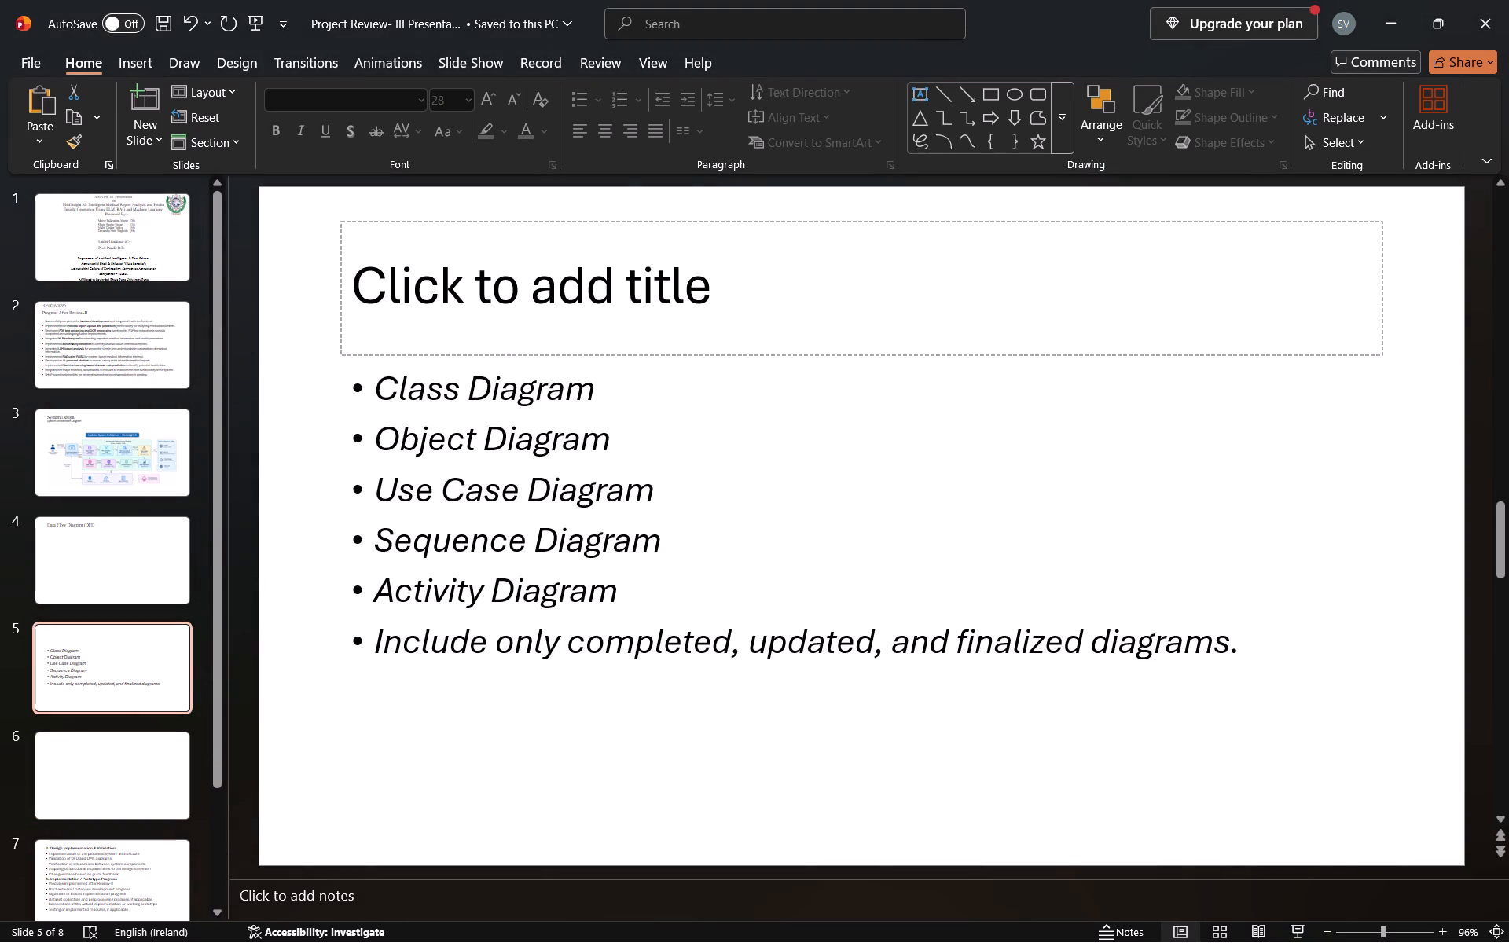
left_click_drag(185, 671, 193, 790)
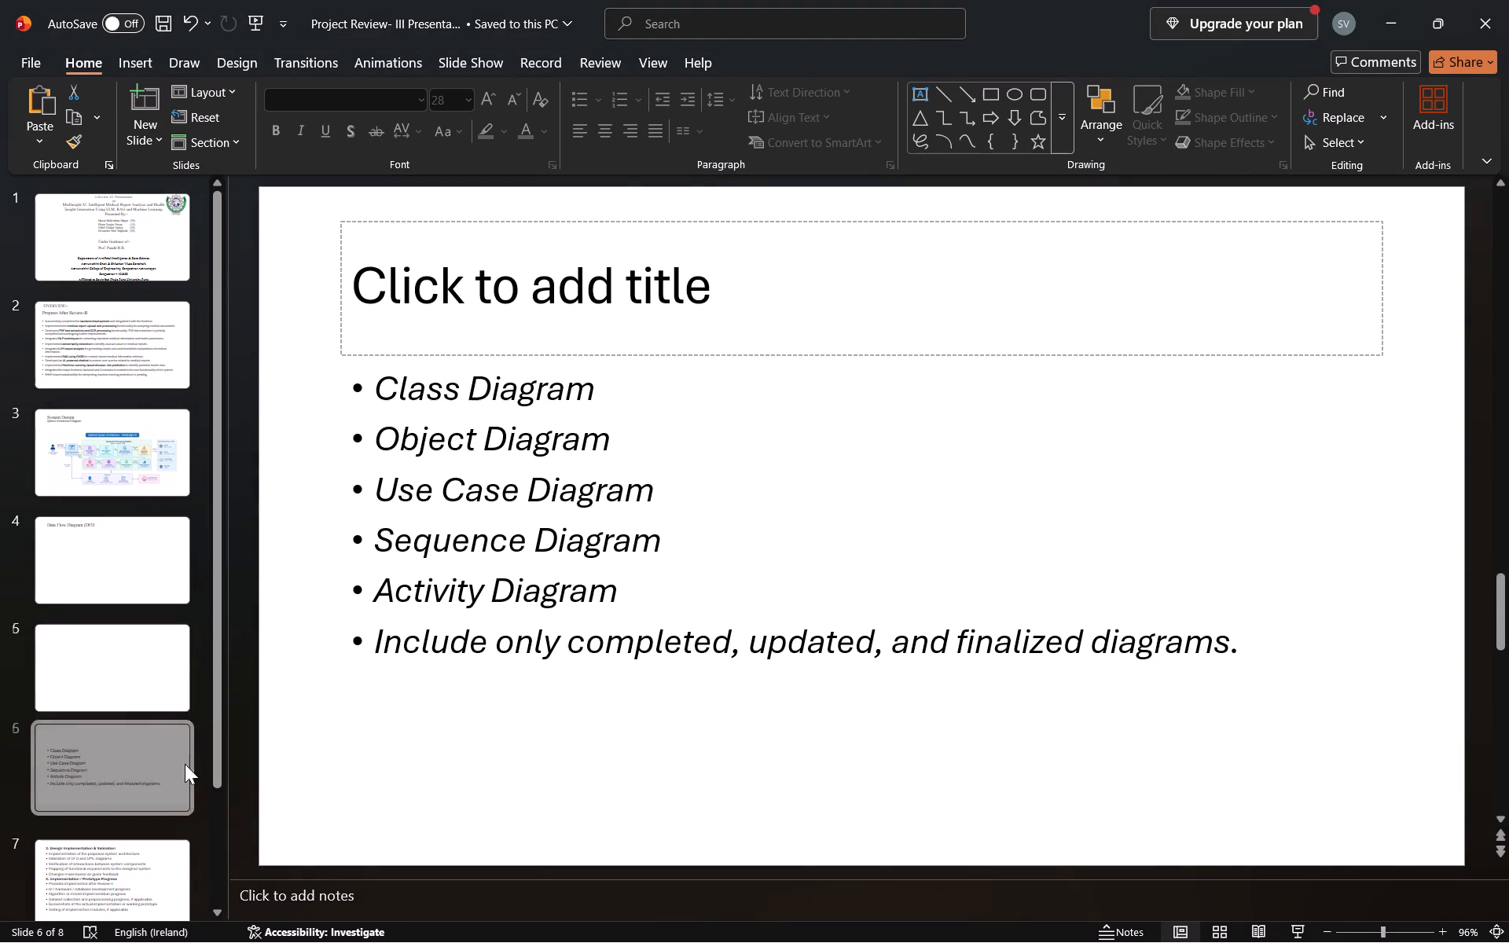
Move the "Class Diagram" item from slide 6's list into slide 5's title.
left_click(101, 771)
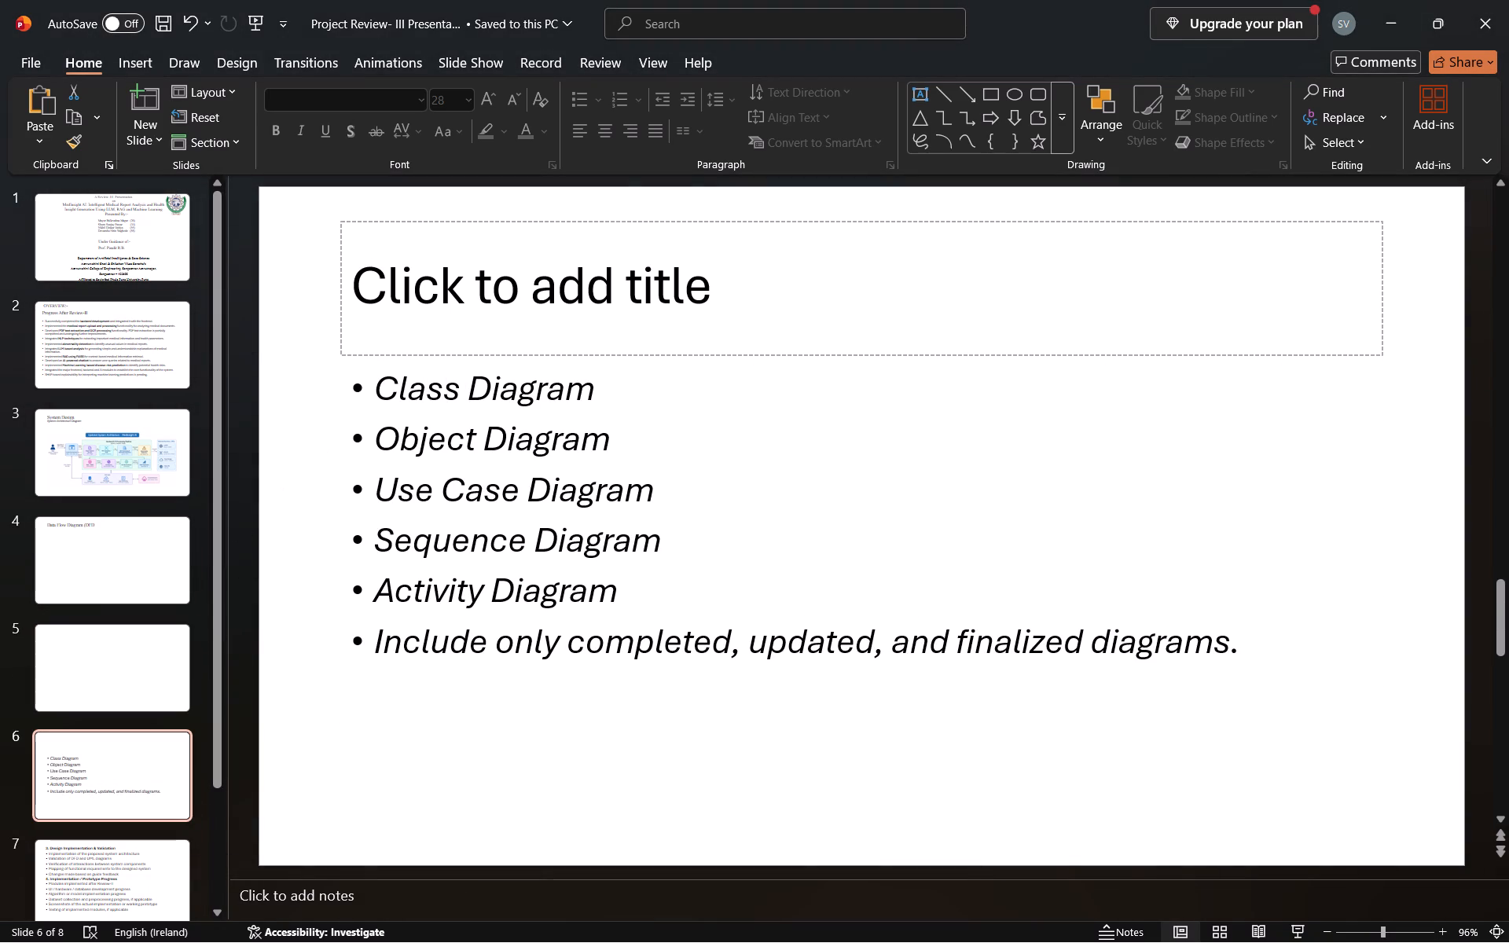
left_click_drag(376, 394, 569, 407)
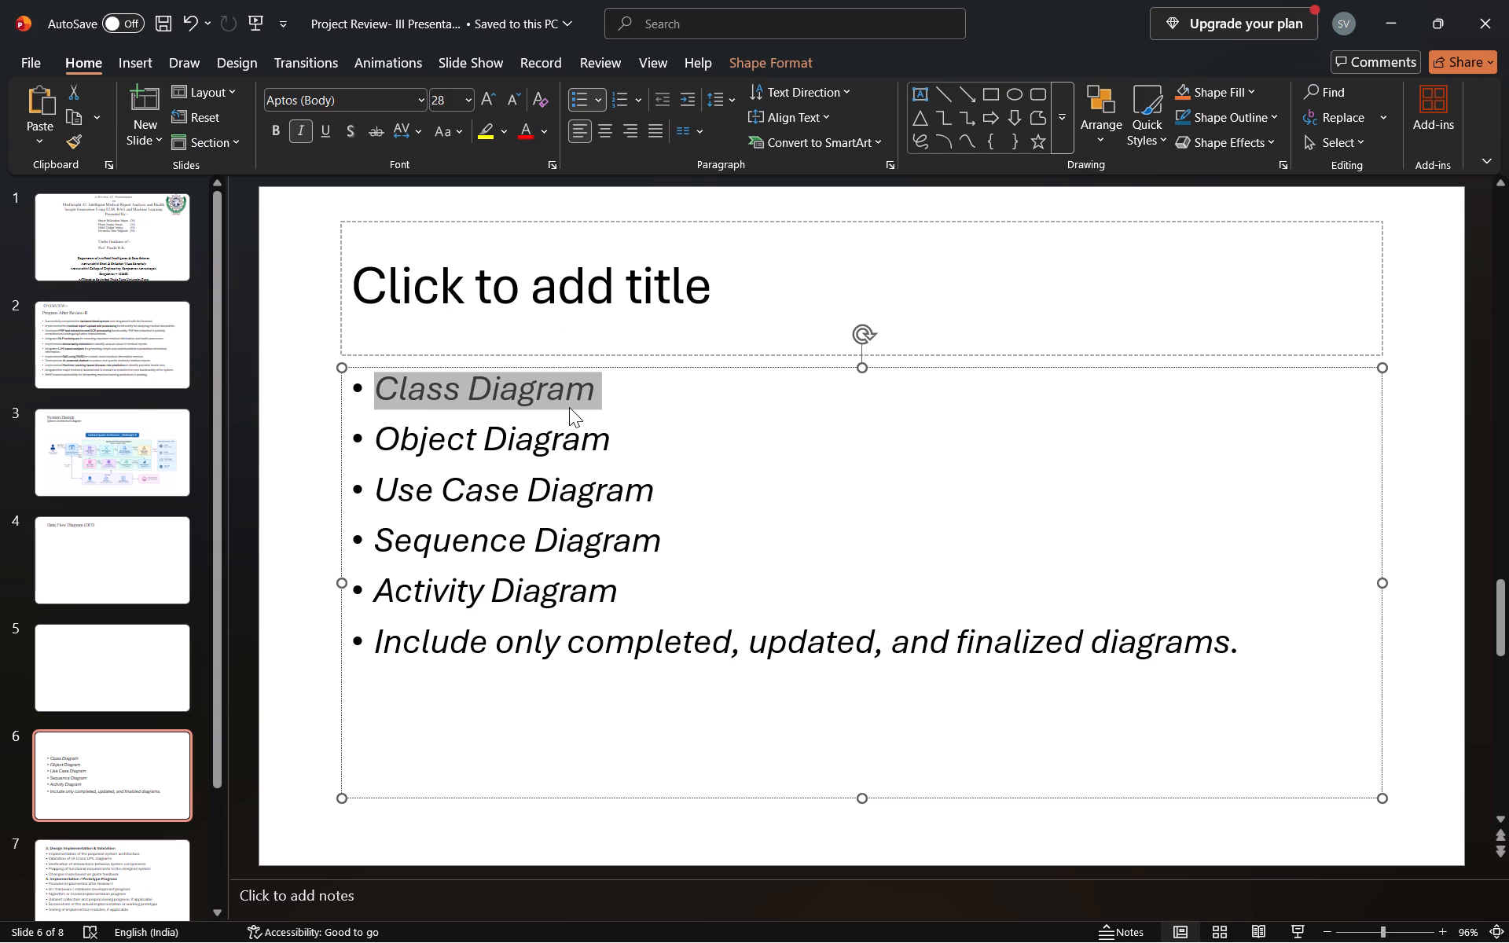
key("ctrl+x")
left_click(125, 685)
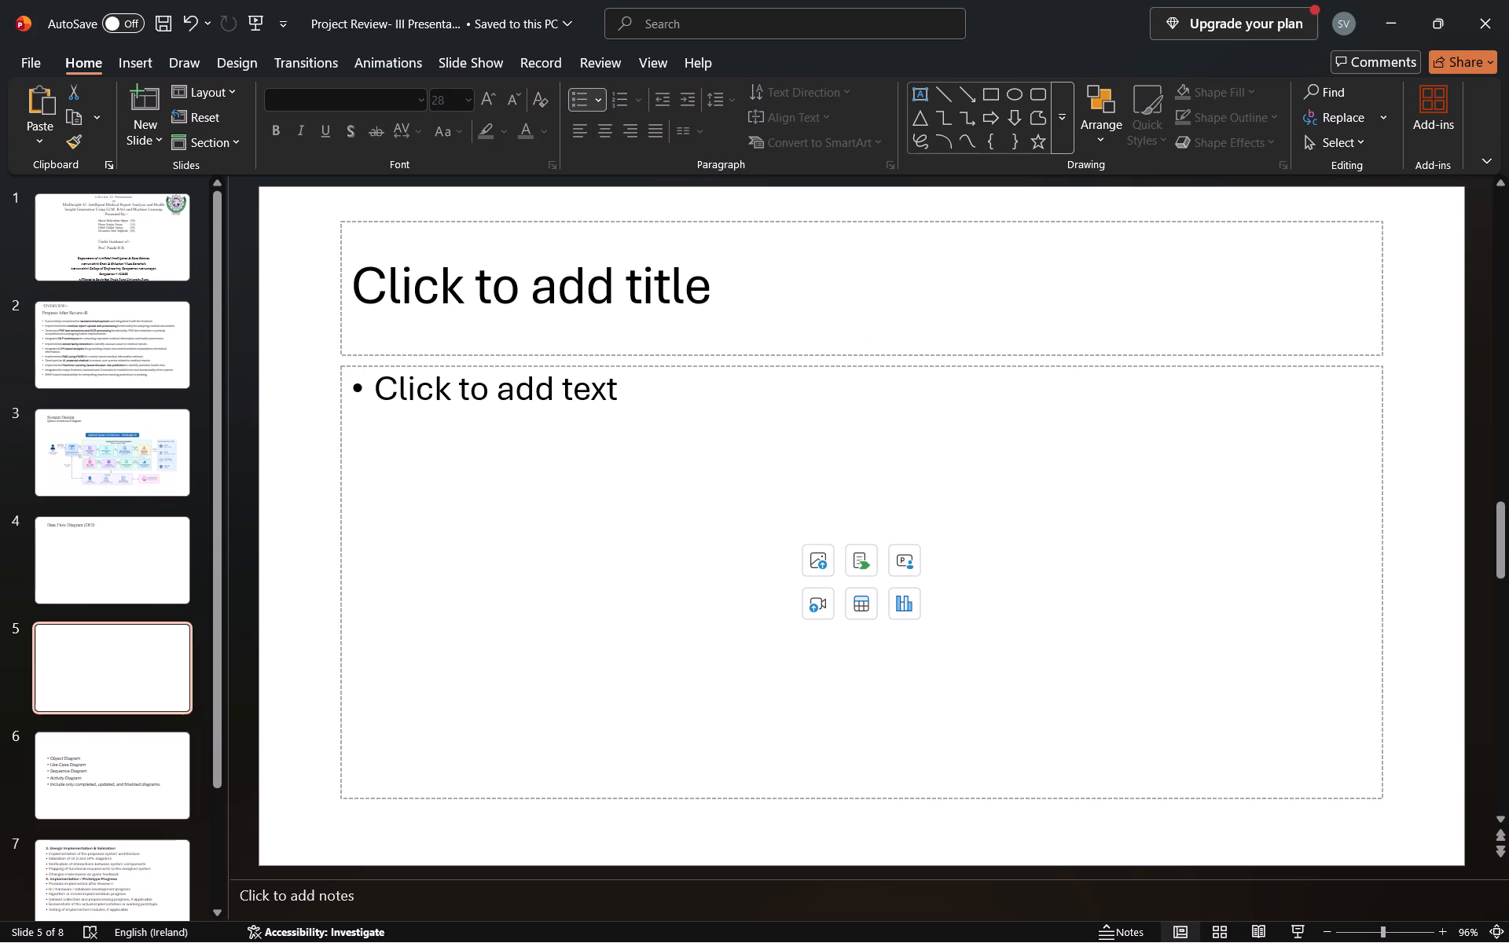
left_click(498, 250)
key("ctrl+v")
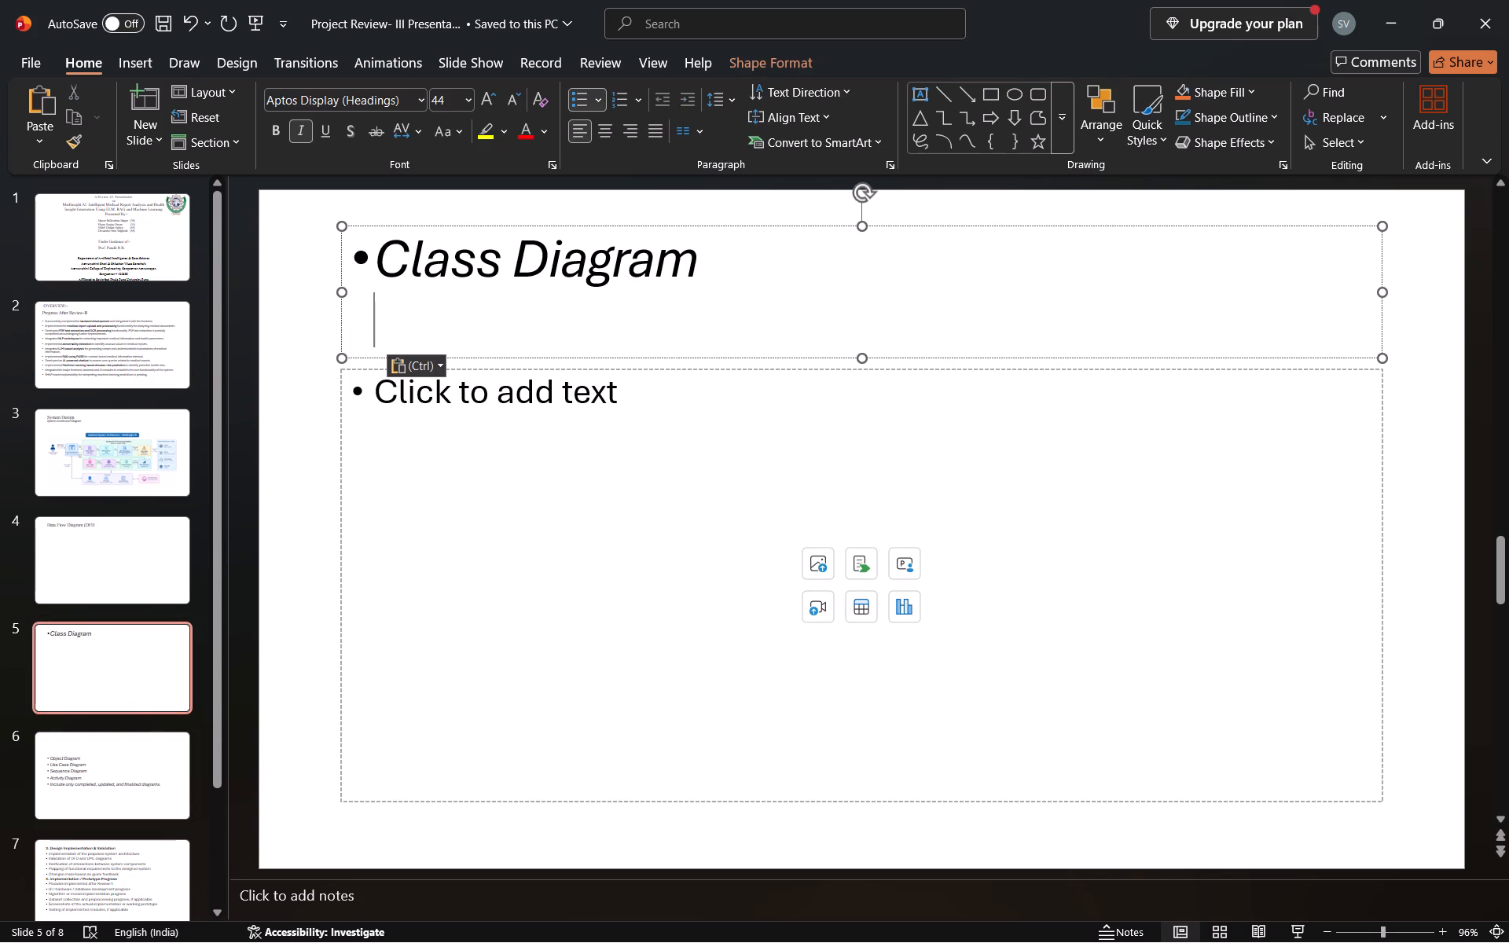
Shrink the height of slide 5's title box to about half by raising its bottom edge.
left_click_drag(861, 354, 849, 301)
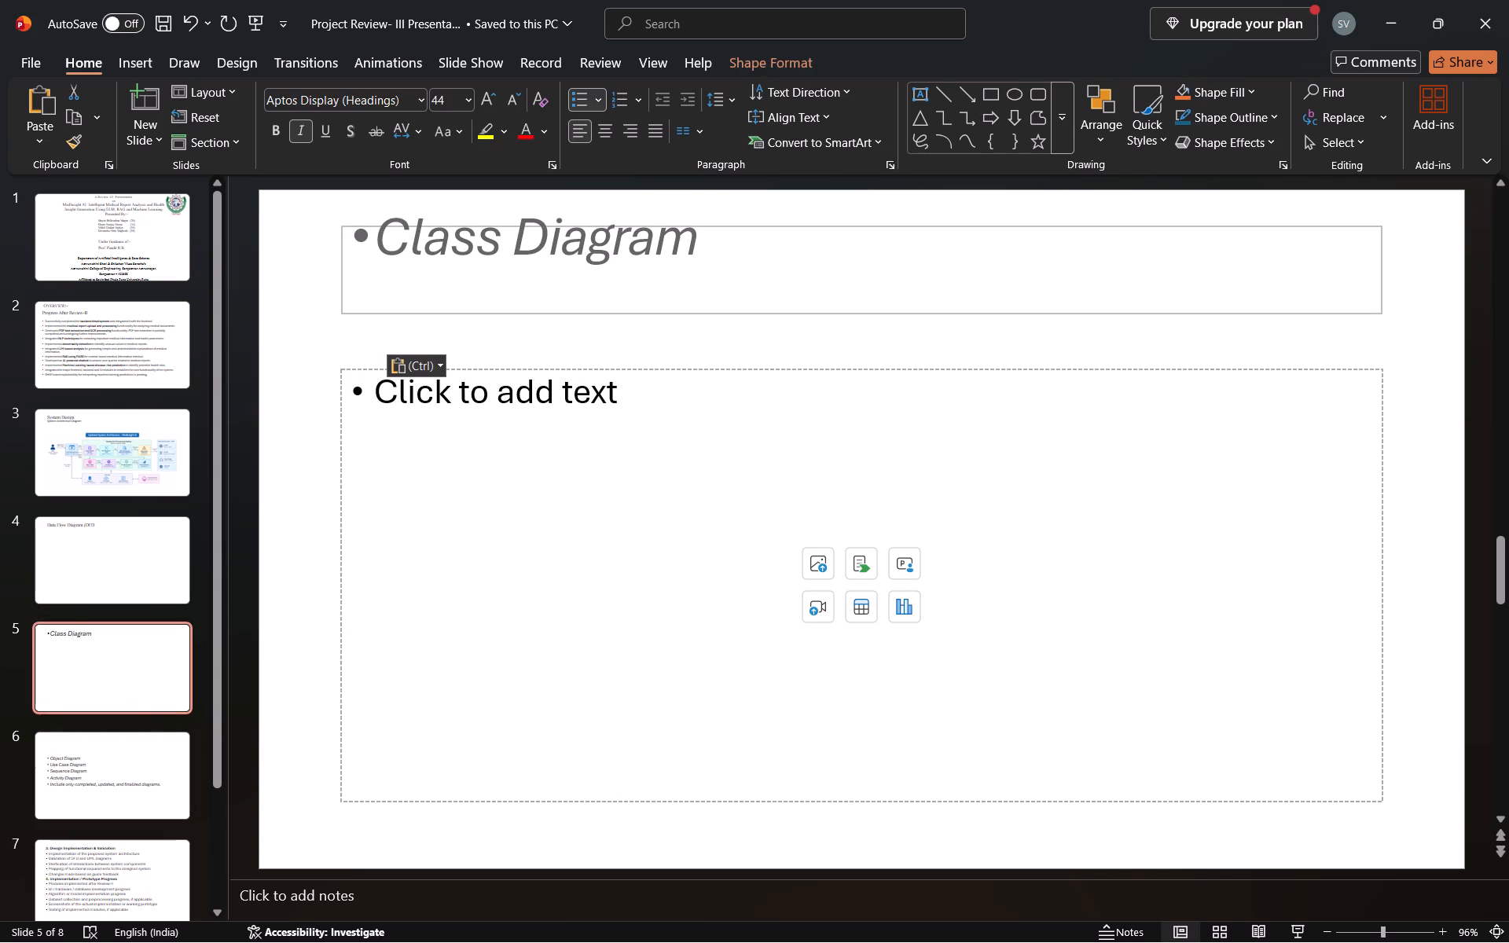
left_click_drag(849, 301, 849, 287)
left_click(721, 271)
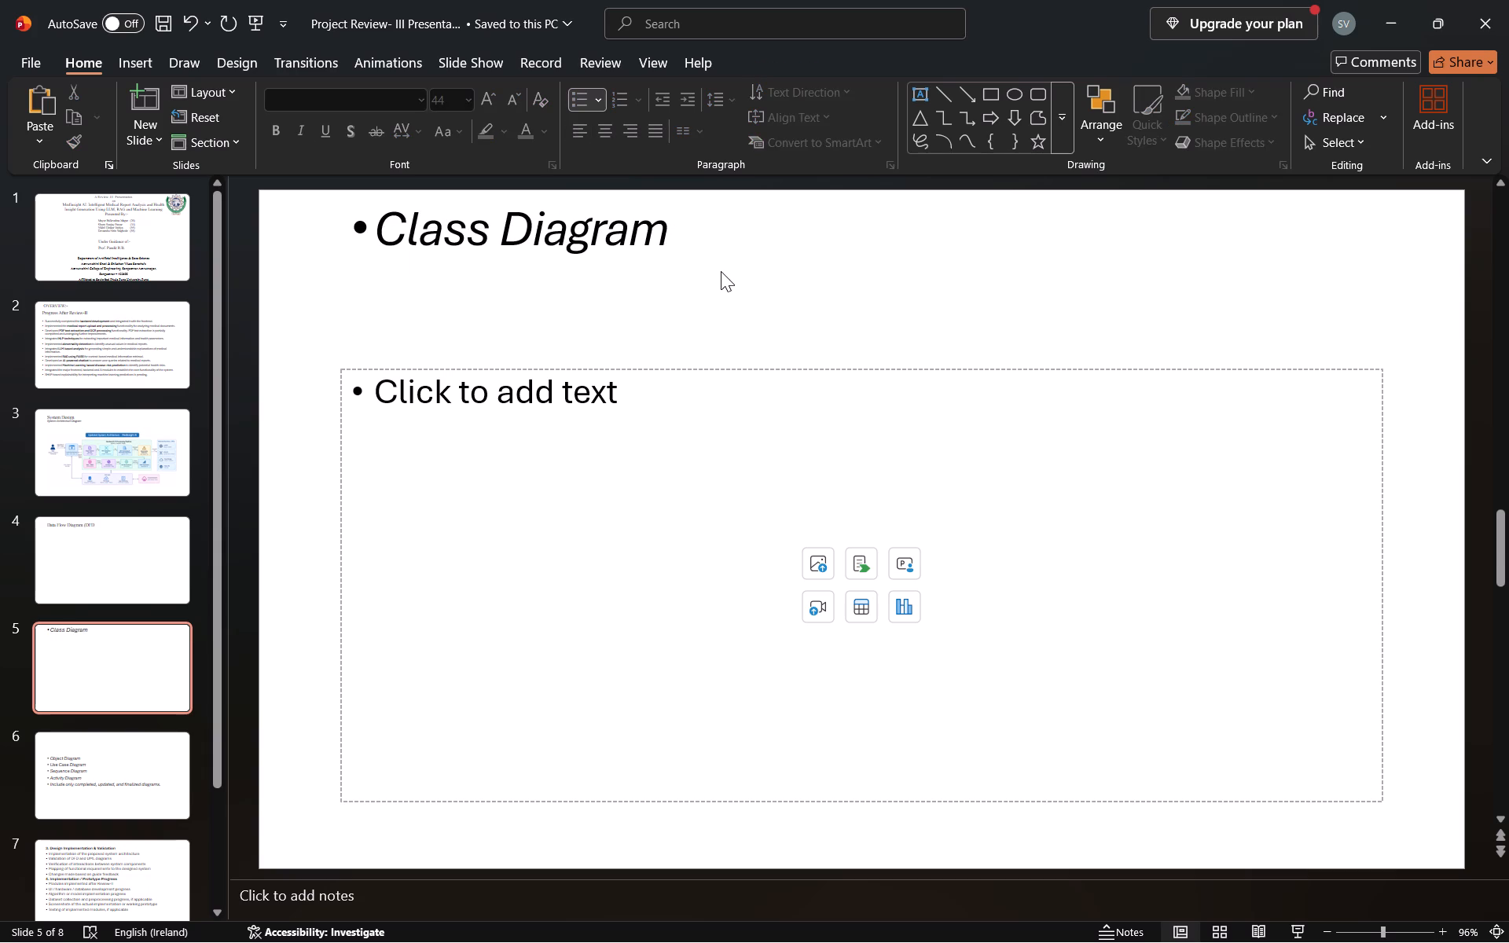
Remove the bullet and the extra blank line from slide 5's title, keeping the text "Class Diagram".
left_click(668, 227)
left_click(668, 227)
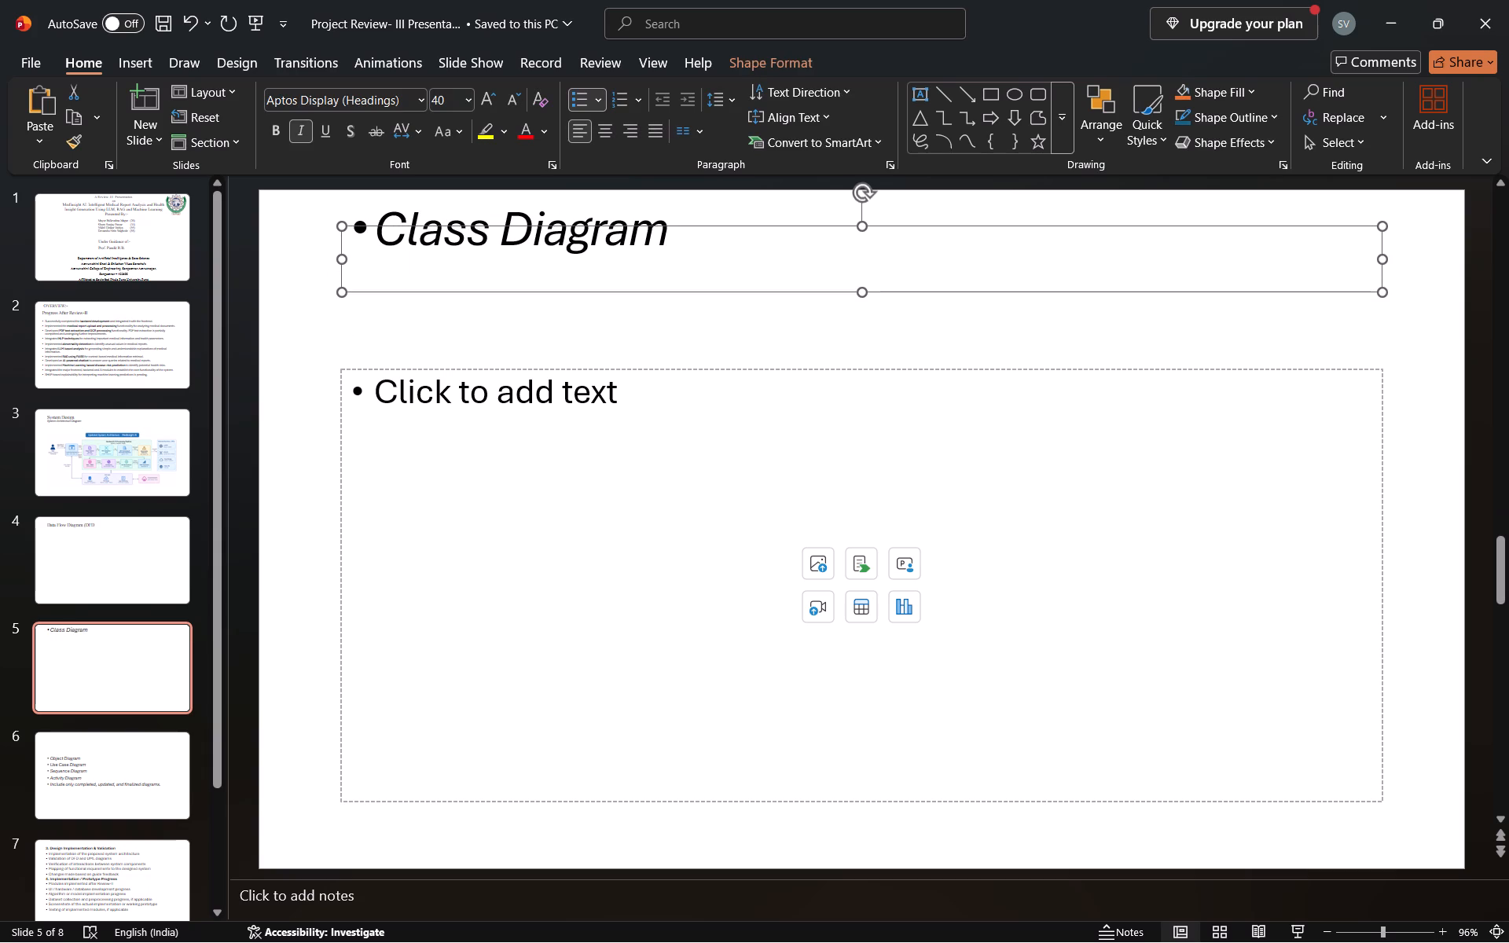
triple_click(466, 225)
double_click(466, 225)
triple_click(479, 237)
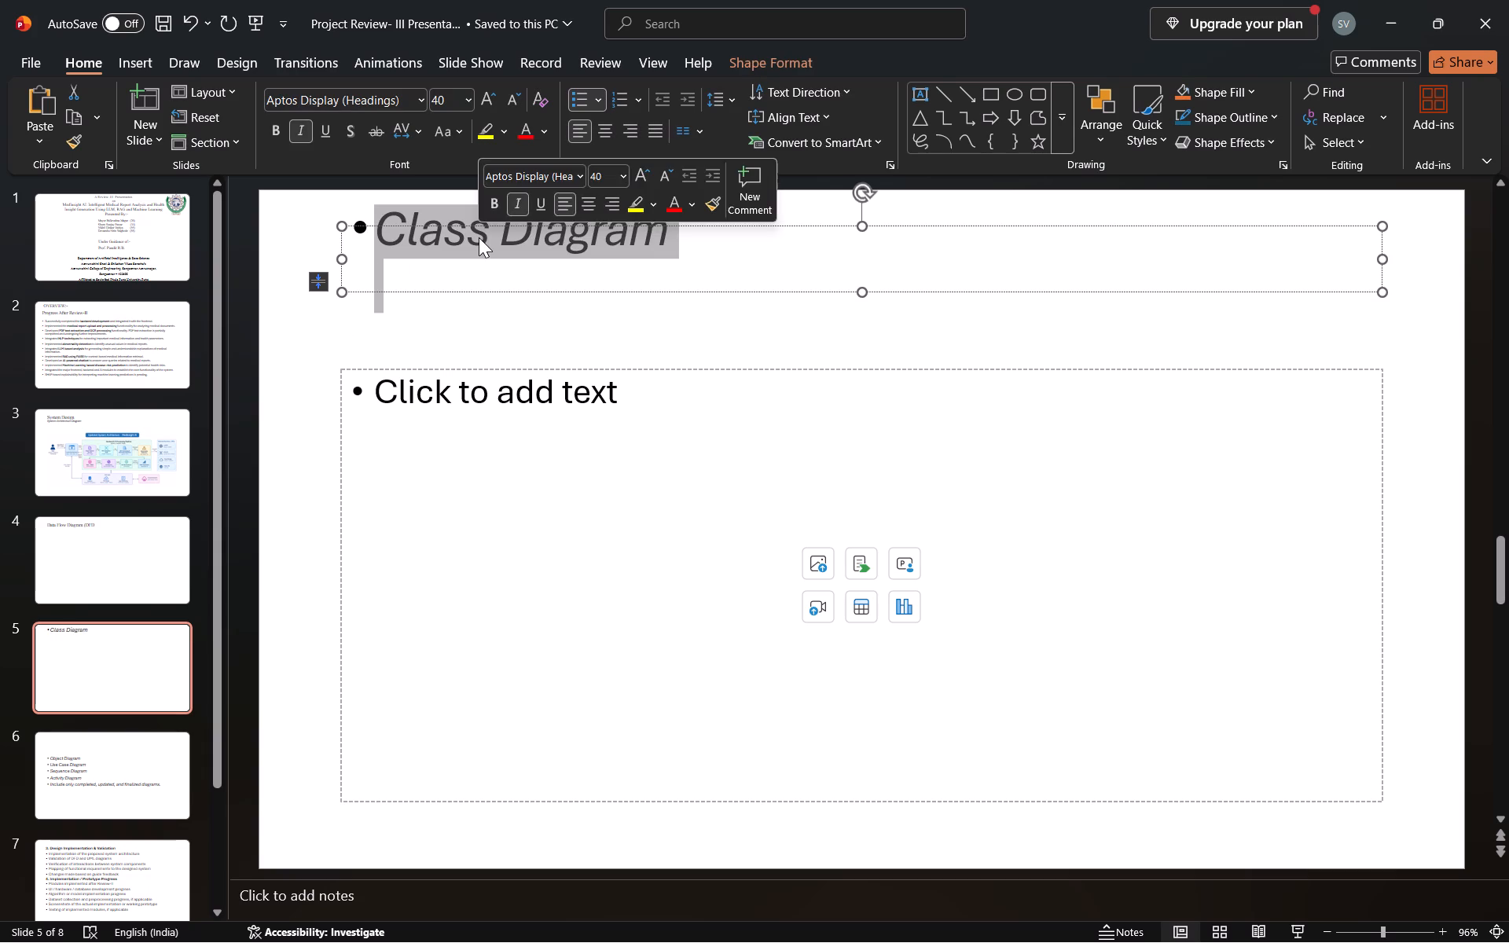
key("shift+Left")
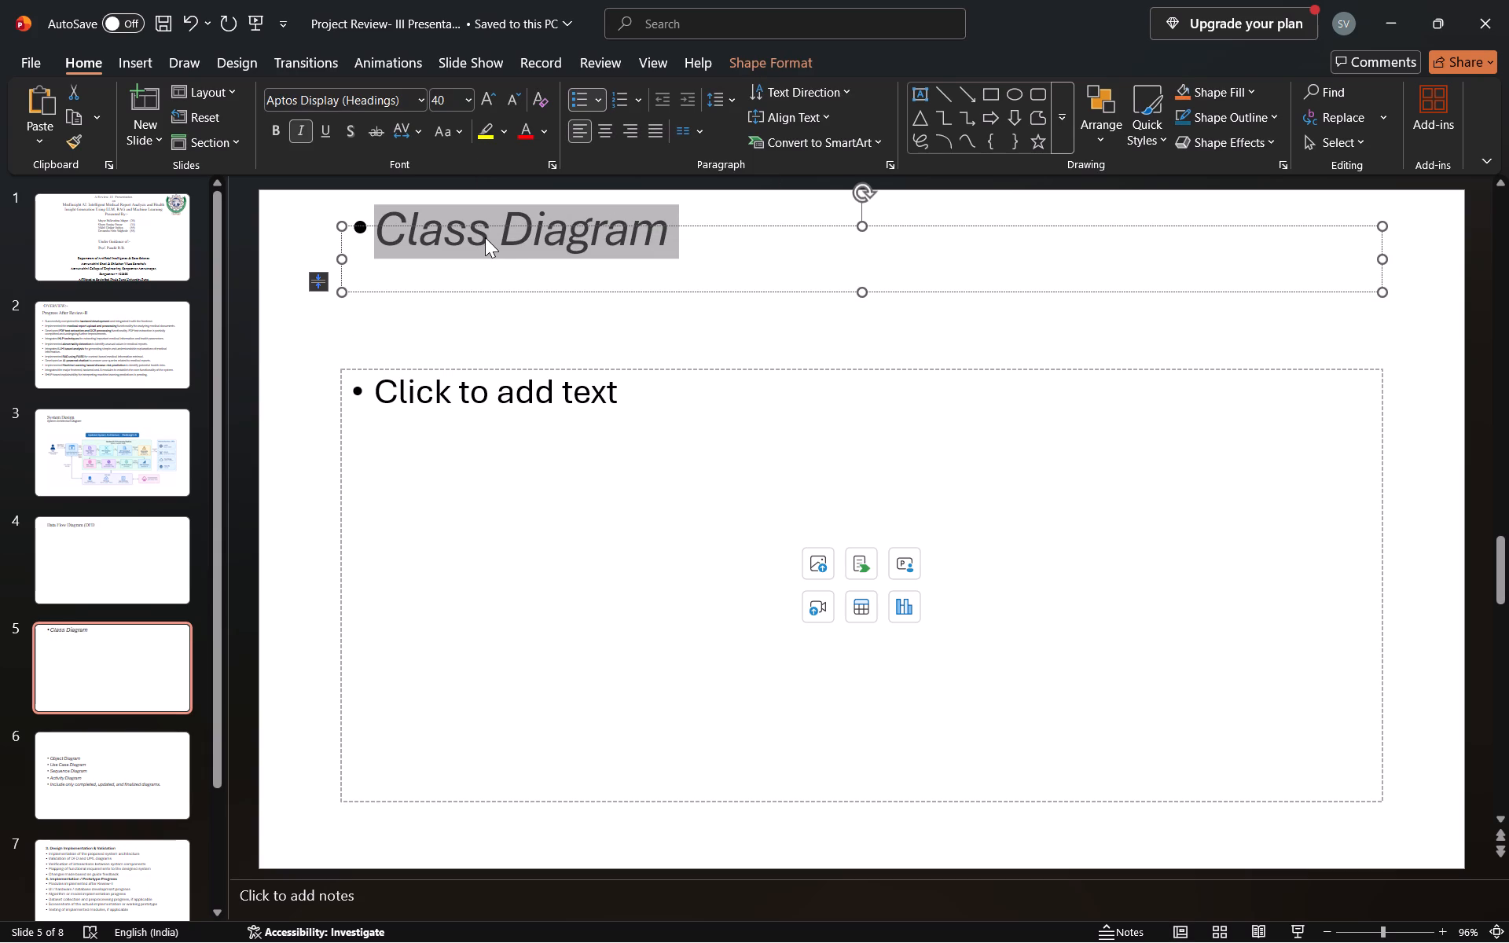
key("shift+Left")
key("ctrl+x")
left_click(587, 235)
left_click(554, 270)
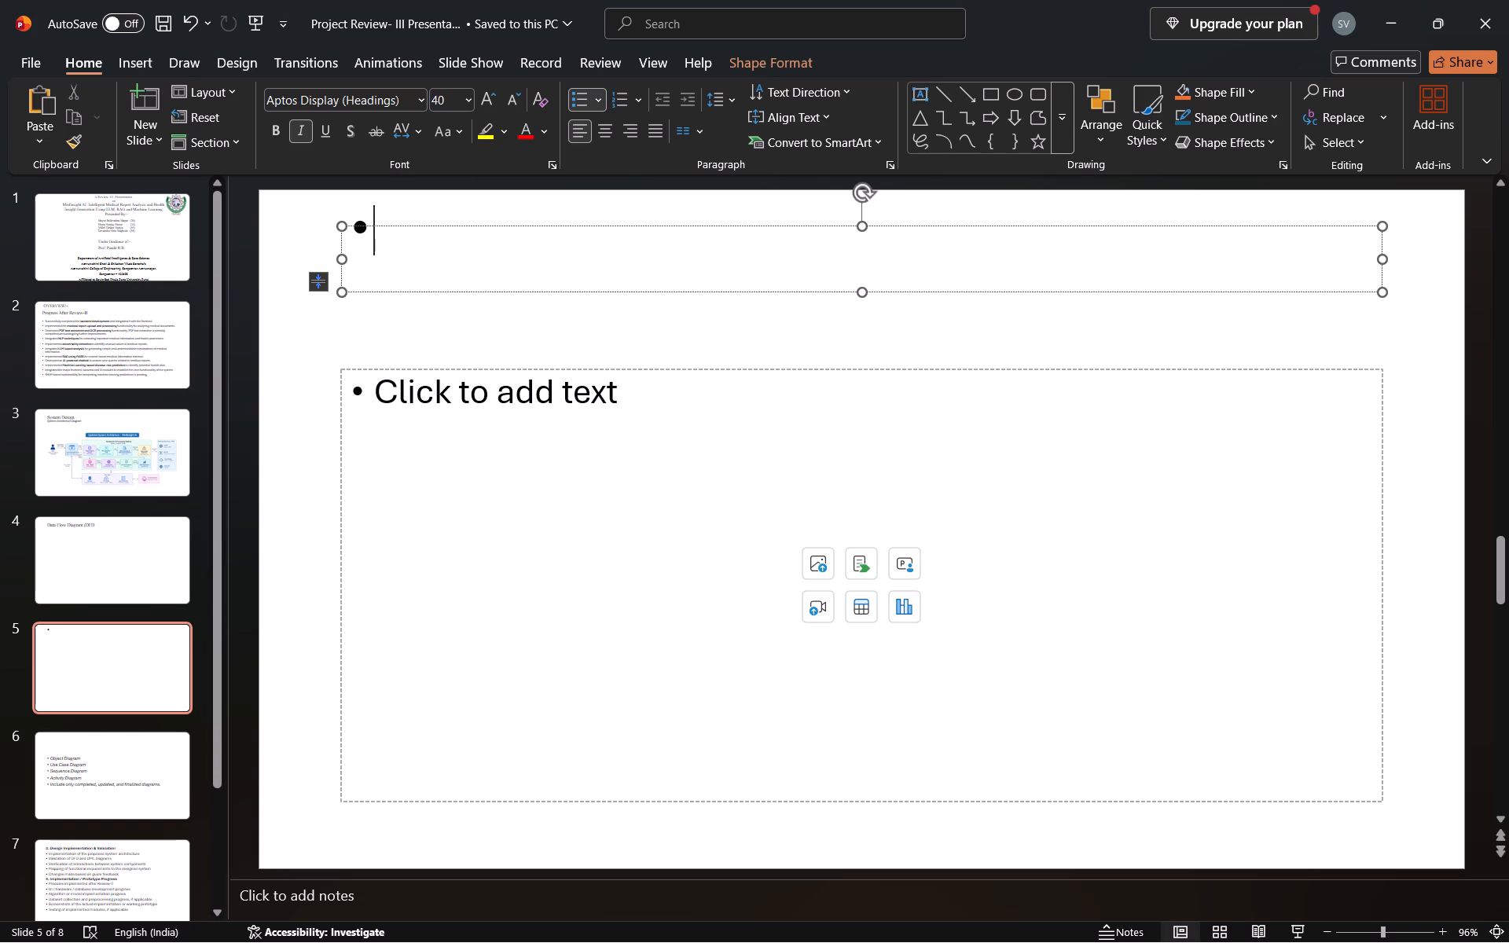
left_click(487, 233)
key("BackSpace")
key("BackSpace")
left_click(491, 266)
key("BackSpace")
key("BackSpace")
key("ctrl+v")
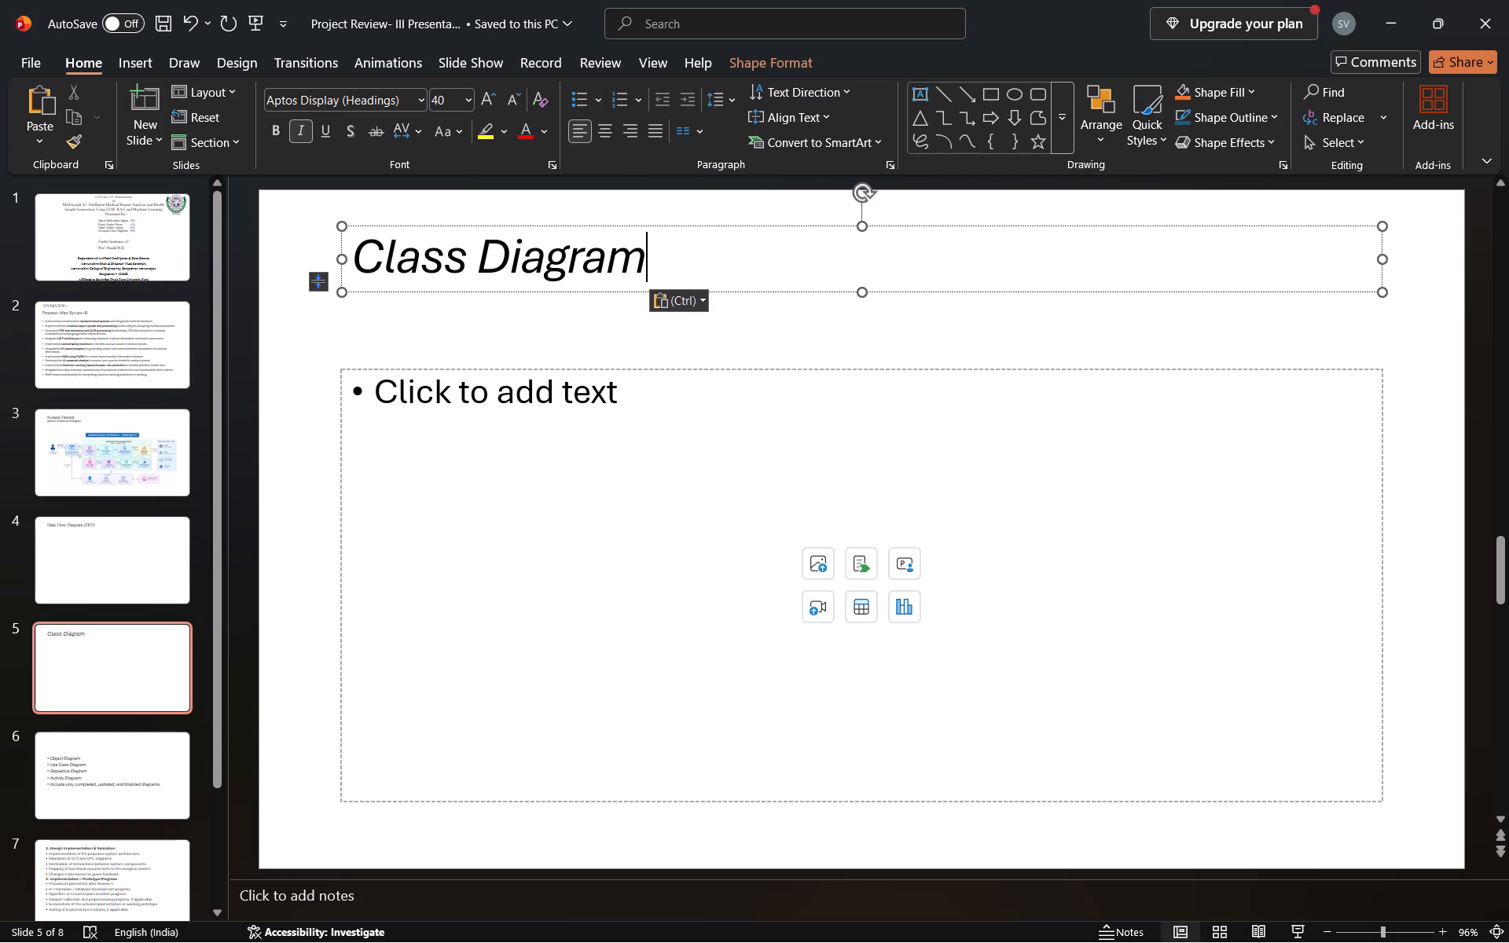
Replace "Class" in slide 5's title with "System" copied from slide 3's title, and add "Class Diagram" in its Times New Roman font.
left_click(96, 441)
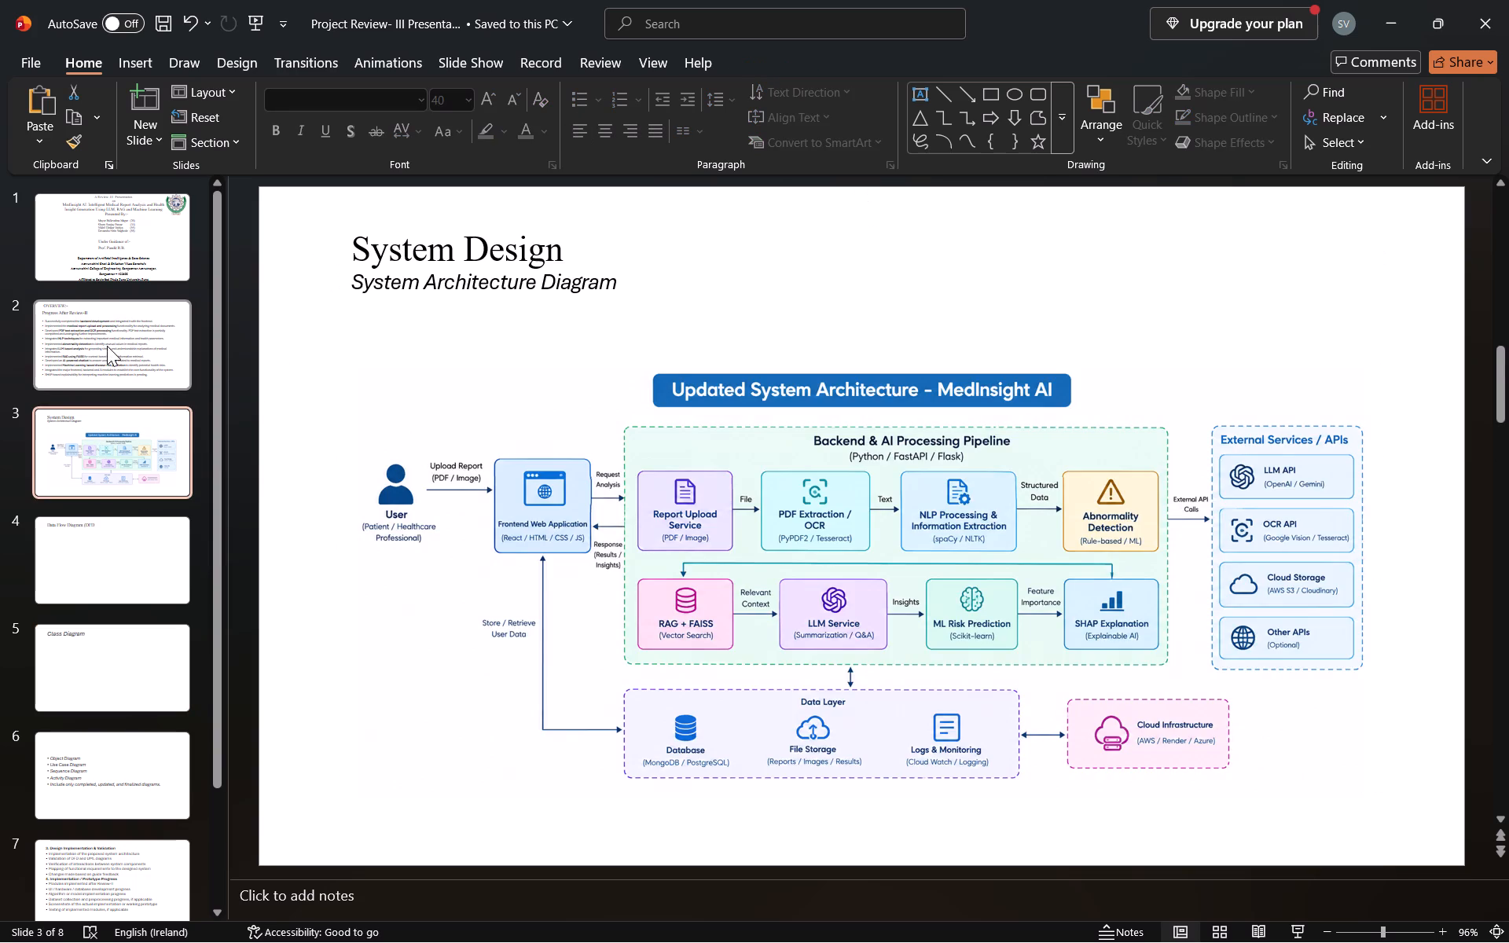
double_click(441, 245)
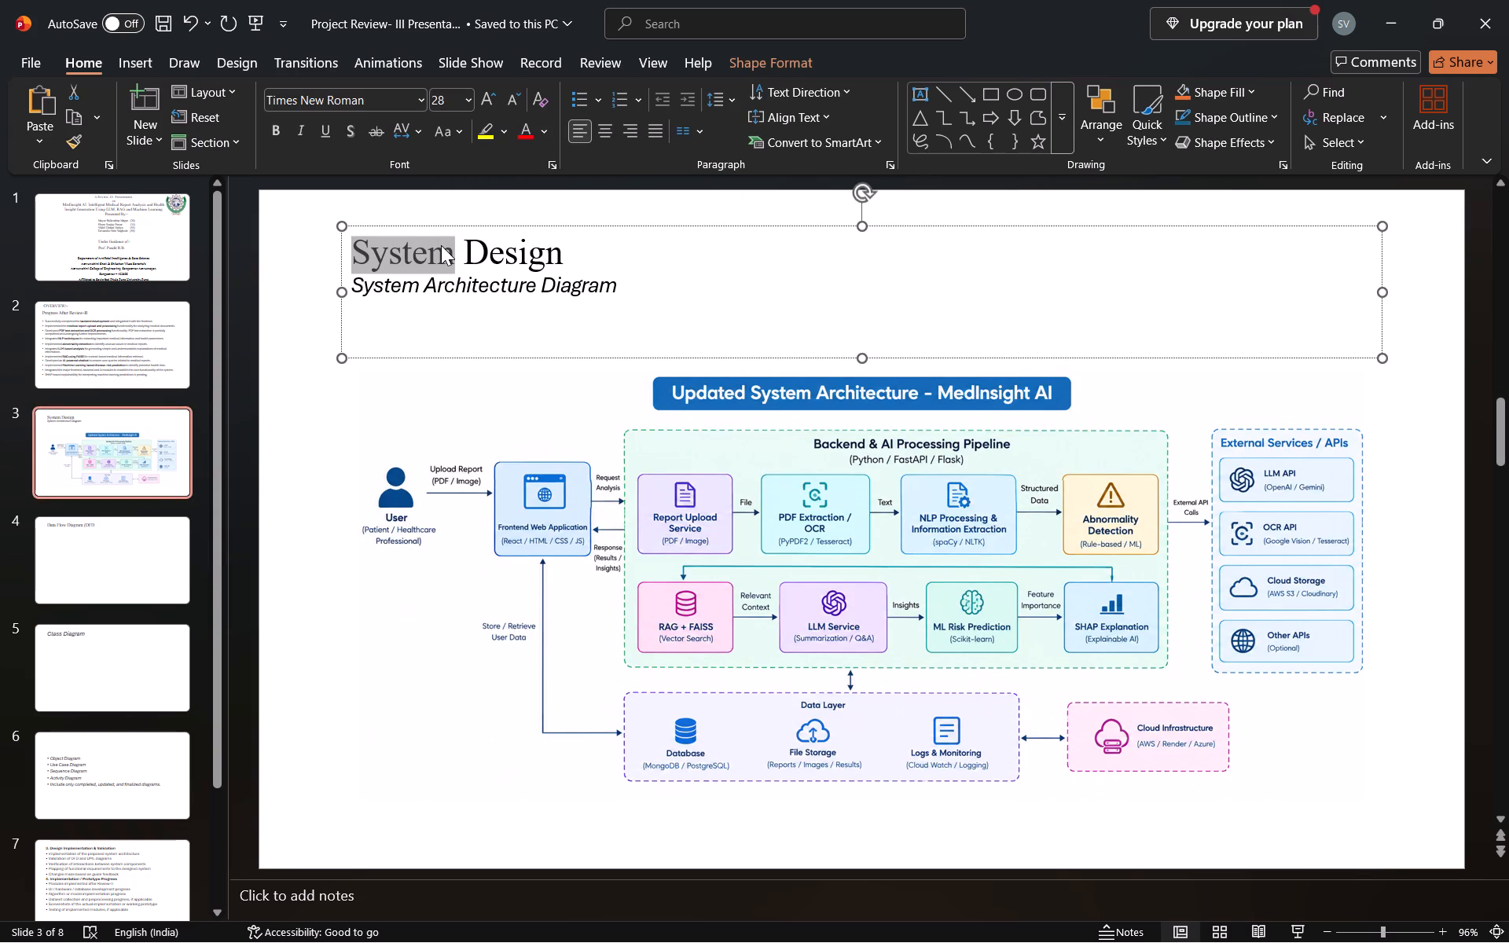
key("ctrl+c")
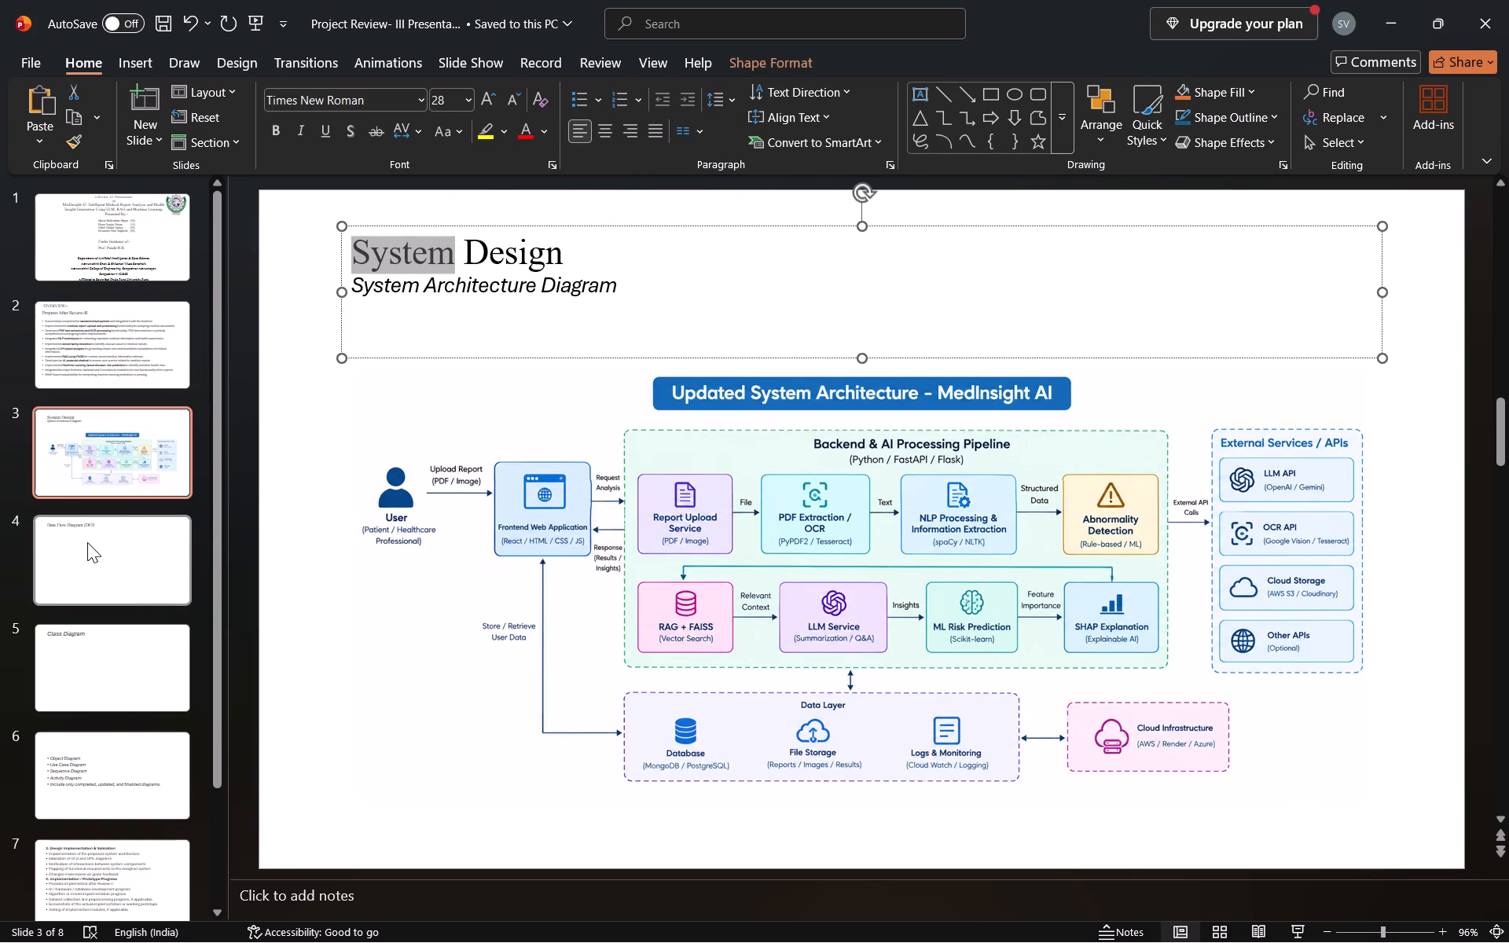
left_click(87, 542)
left_click(129, 648)
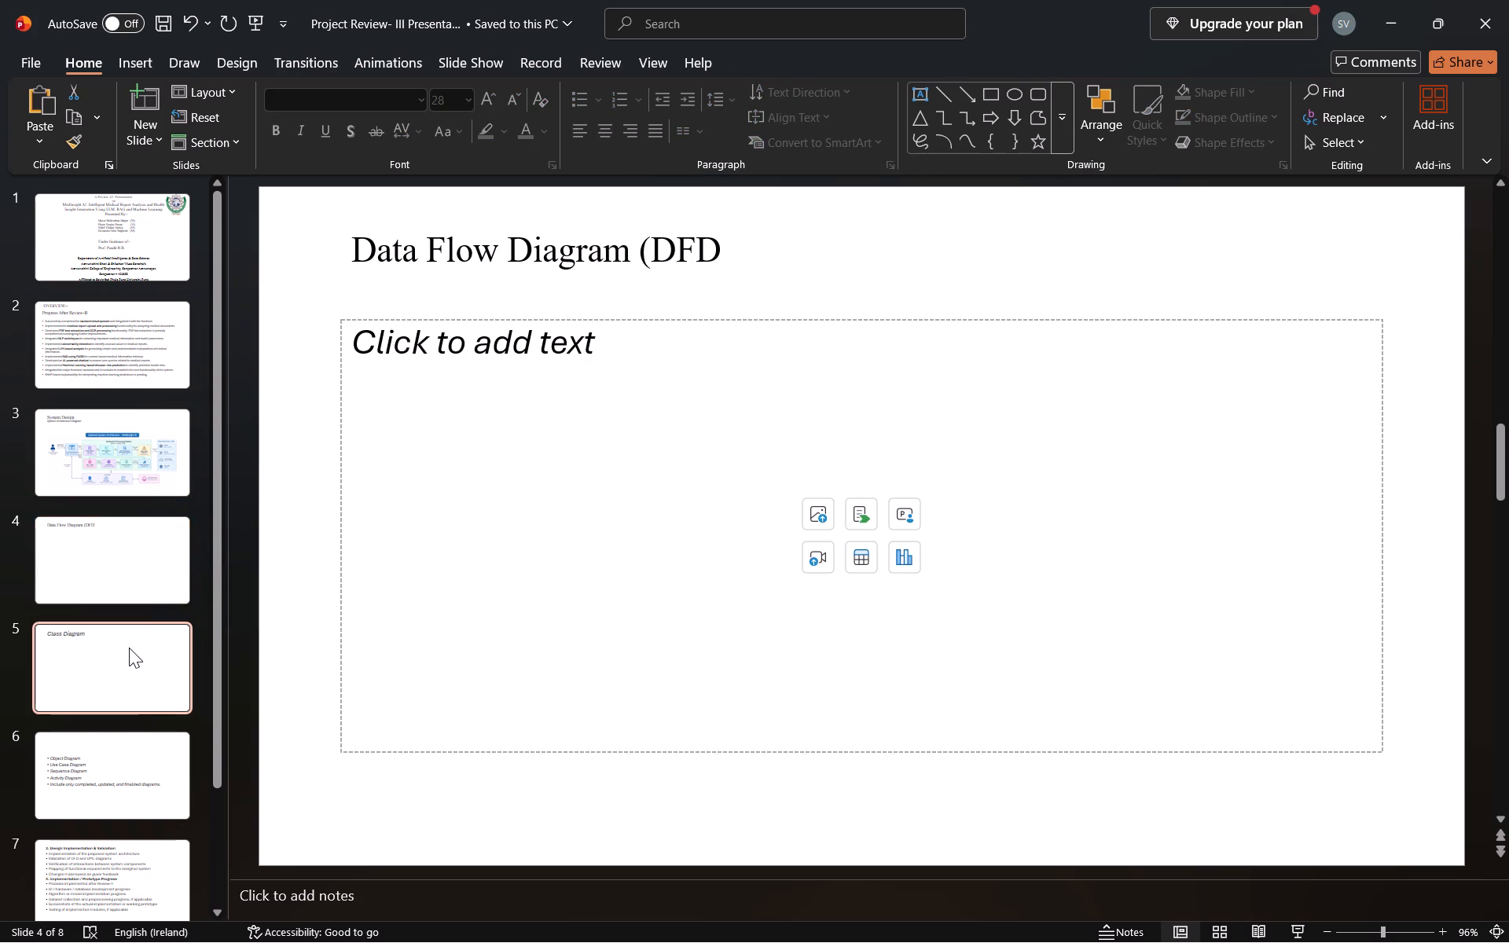
left_click(398, 229)
left_click(399, 238)
double_click(399, 238)
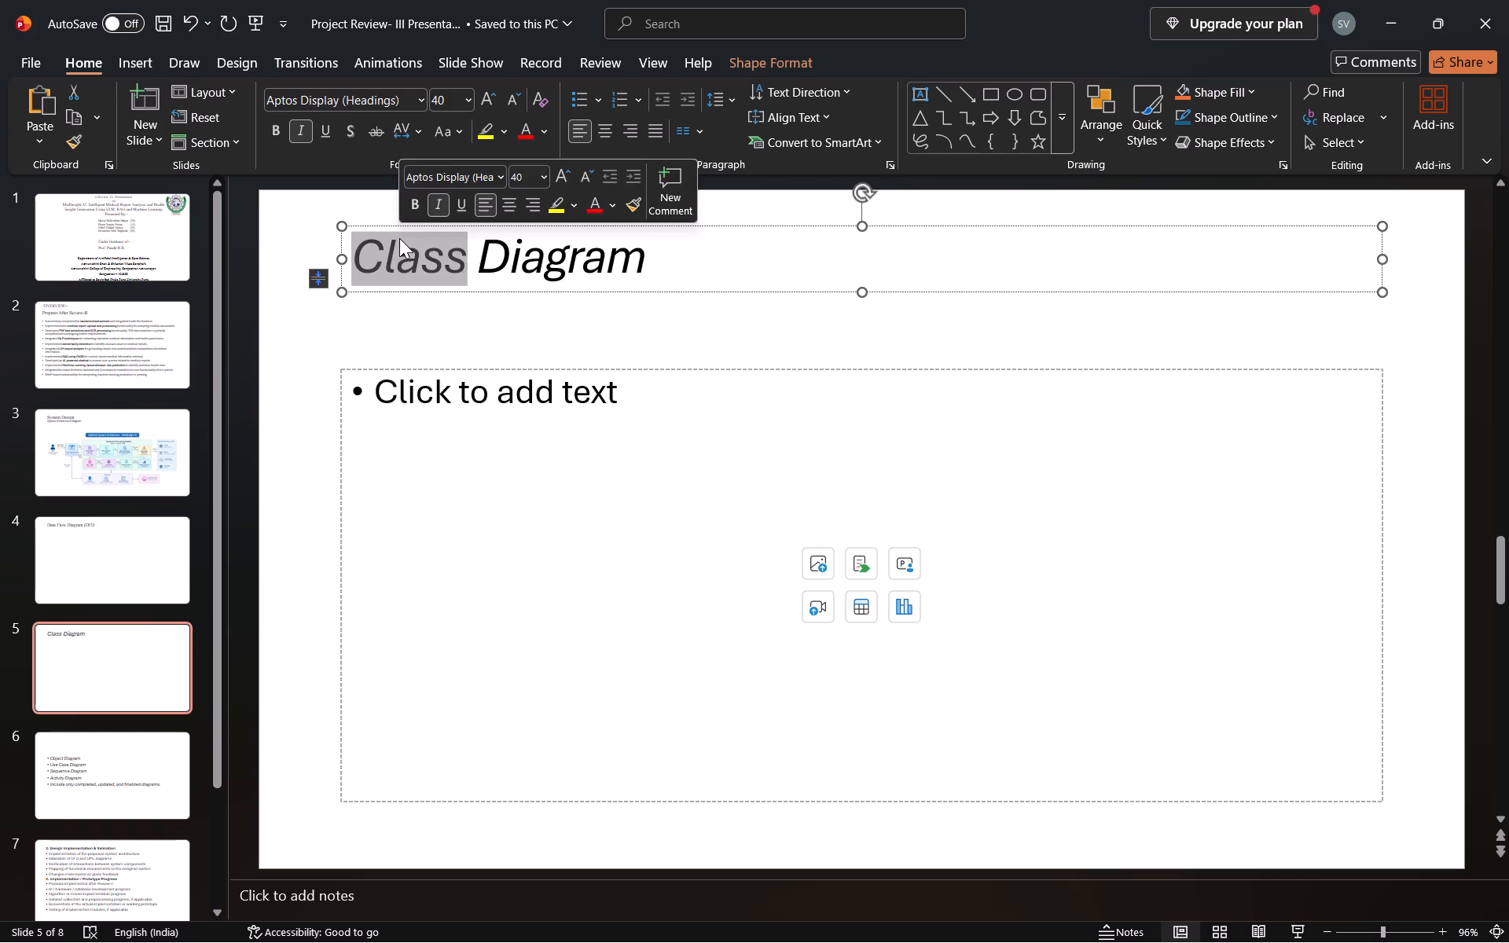
double_click(399, 244)
key("ctrl+v")
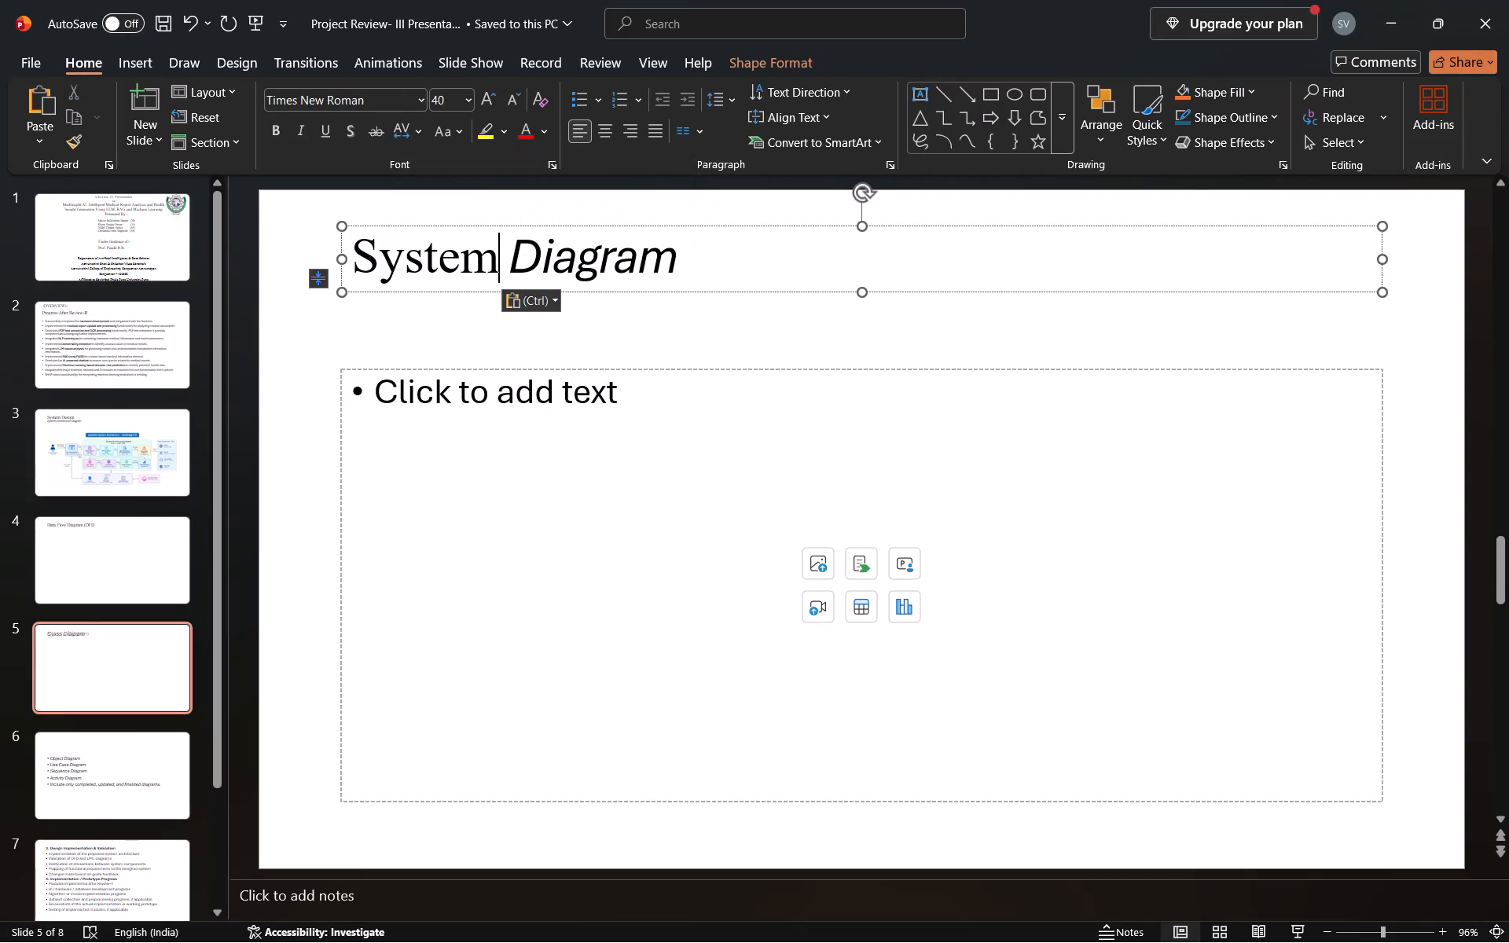
type("Cl")
type("ass Diagram")
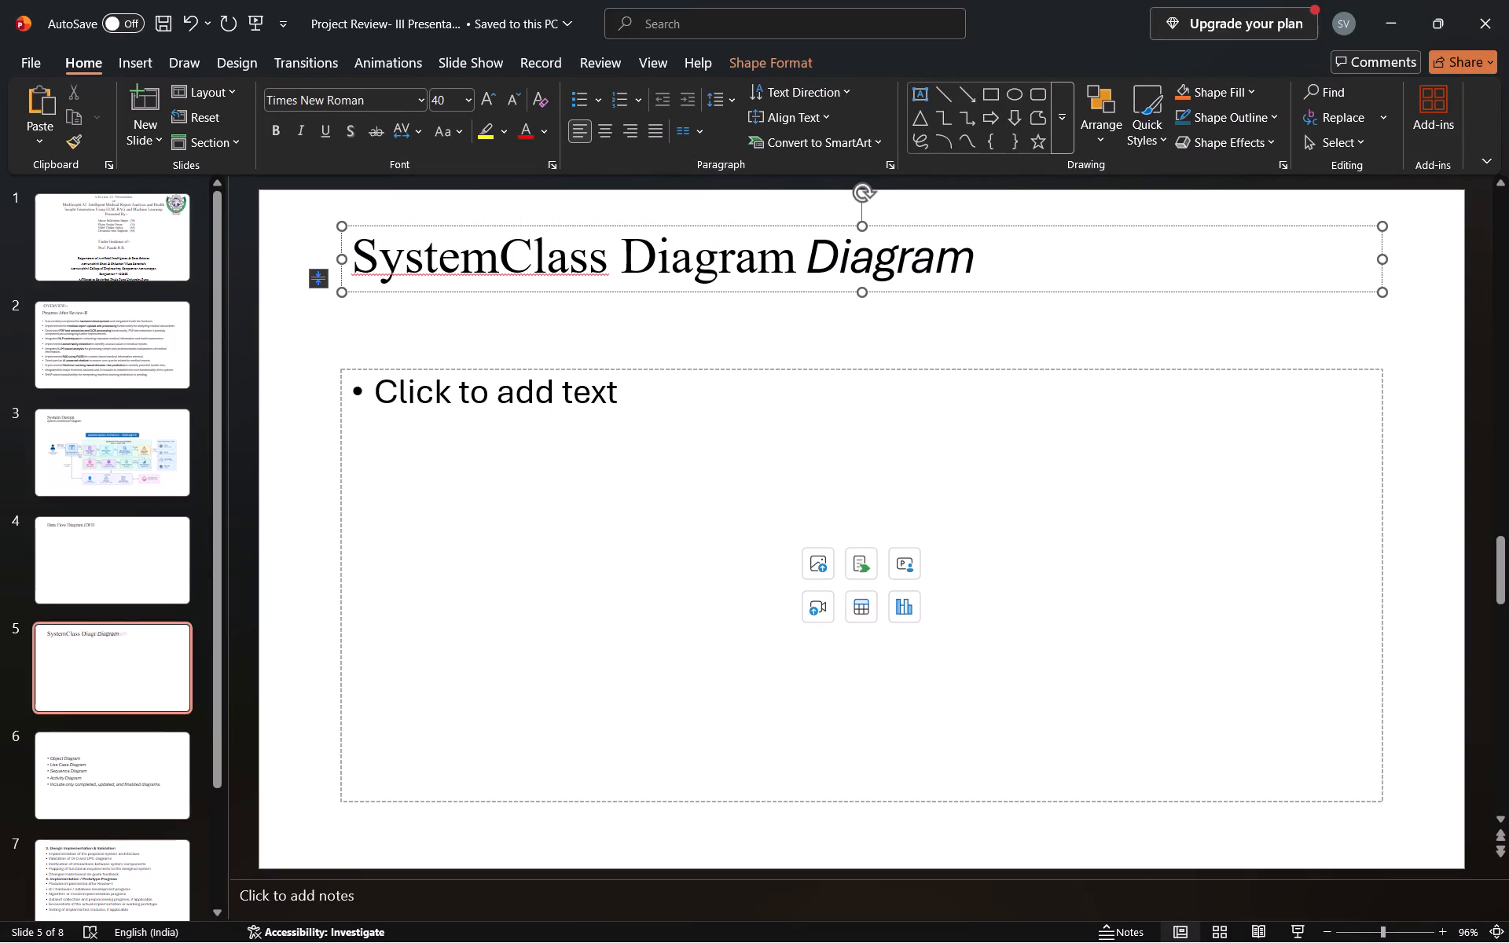
Delete the leftover italic "Diagram" and the word "System" from slide 5's title, leaving only "Class Diagram".
key("Delete")
key("Delete")
key("Delete")
key("Delete")
key("Delete")
key("Delete")
key("Delete")
key("Delete")
key("Delete")
key("Delete")
key("Delete")
key("Delete")
key("Delete")
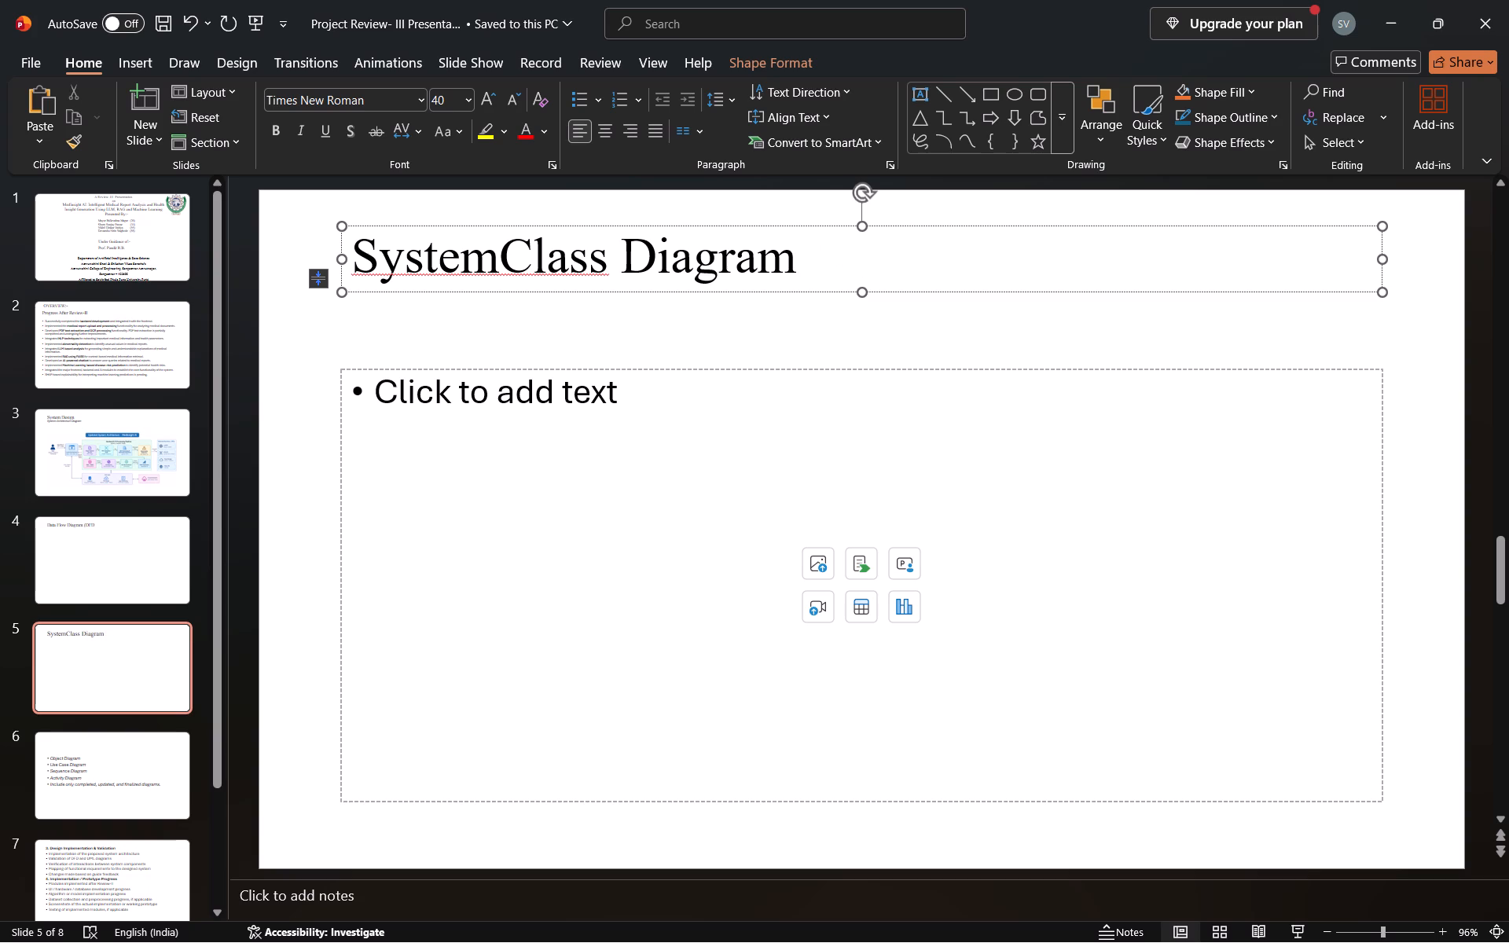
left_click(497, 261)
key("BackSpace")
key("BackSpace")
key("BackSpace")
key("BackSpace")
key("BackSpace")
key("BackSpace")
key("BackSpace")
key("BackSpace")
key("BackSpace")
key("BackSpace")
key("BackSpace")
key("BackSpace")
key("BackSpace")
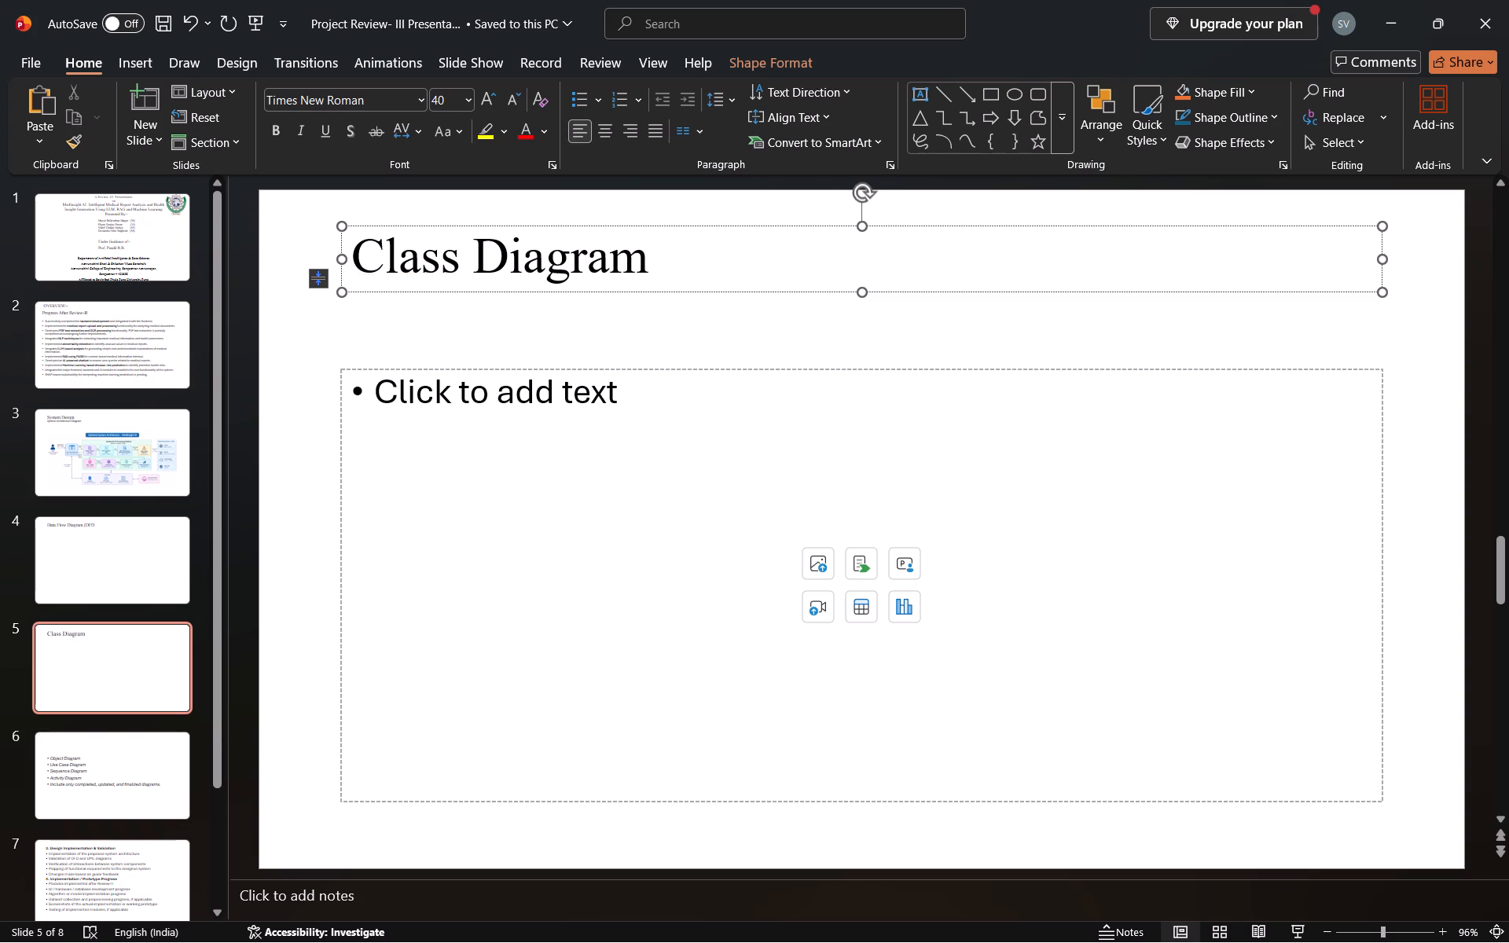
Set the font size of slide 5's "Class Diagram" title to 28.
triple_click(475, 259)
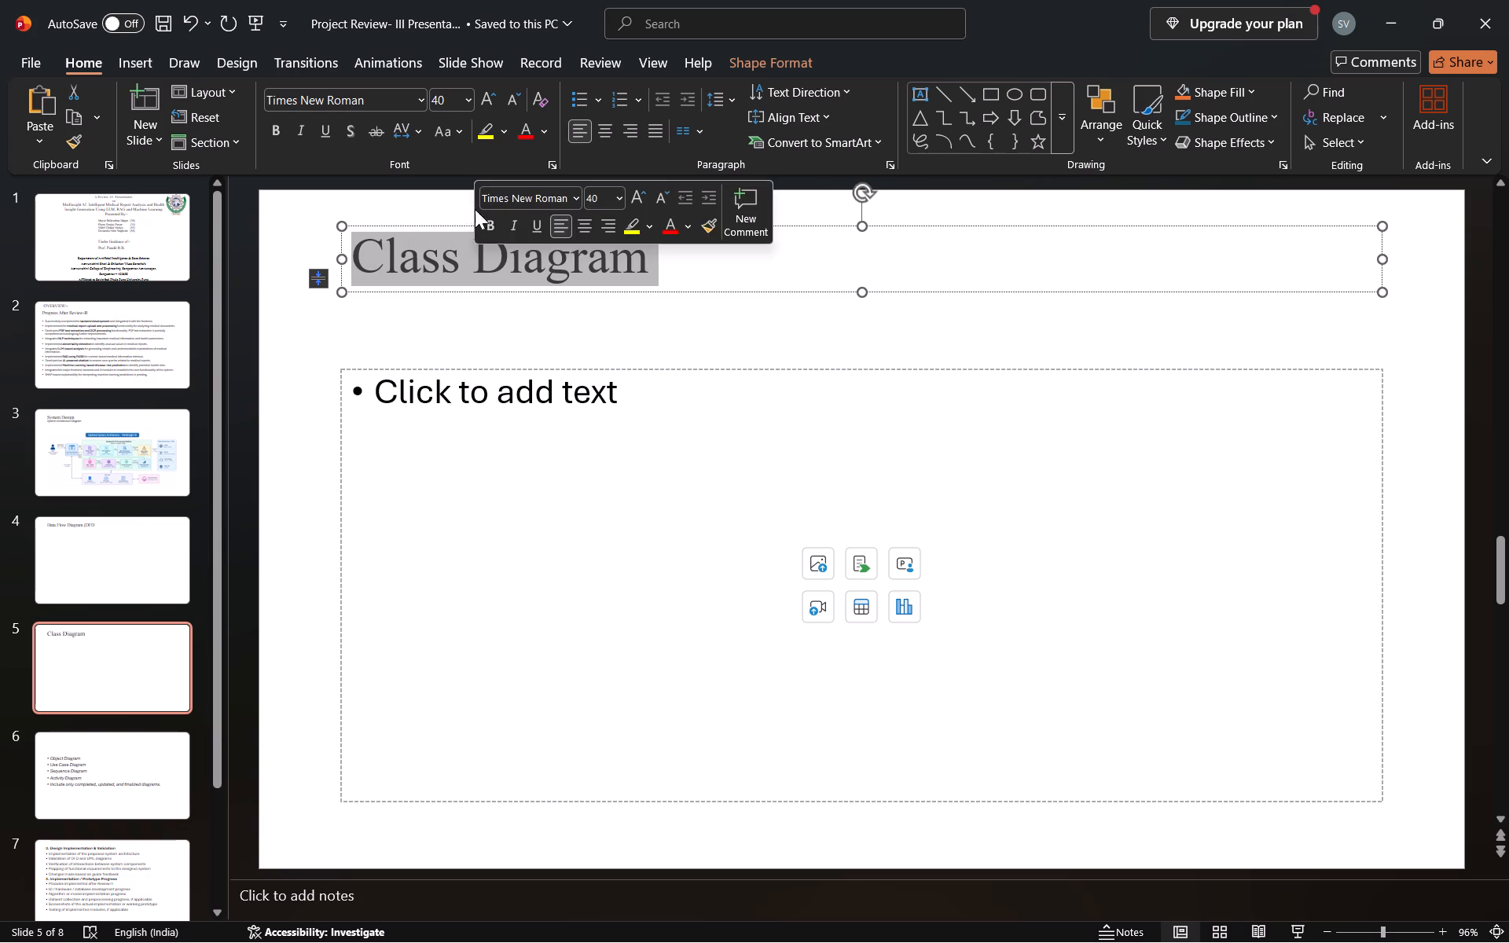
left_click(509, 90)
double_click(509, 90)
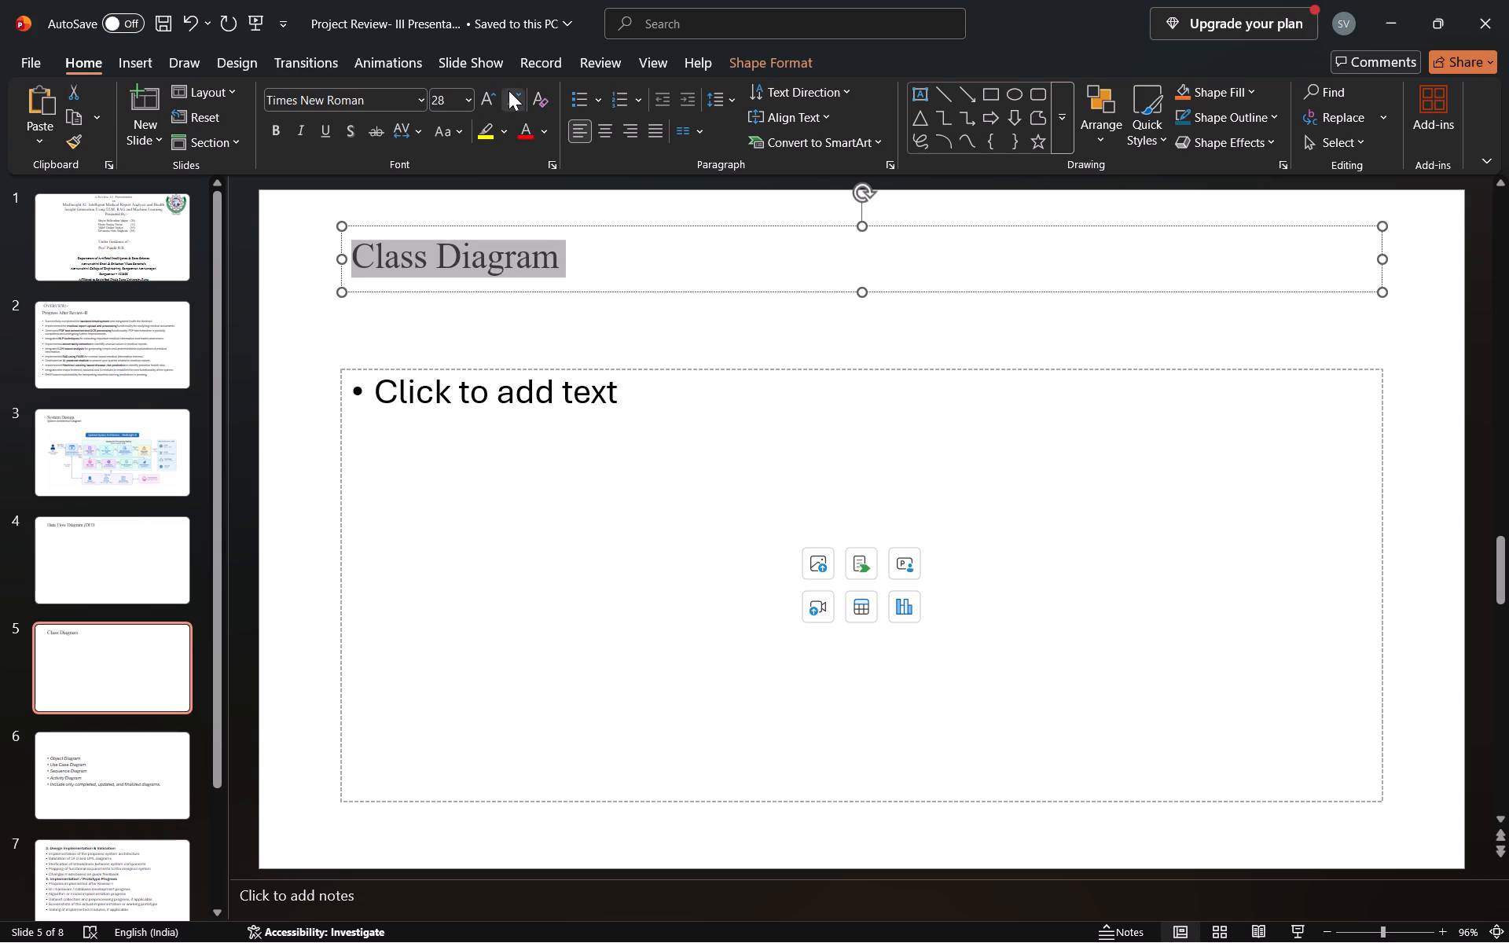
left_click(509, 90)
left_click(485, 101)
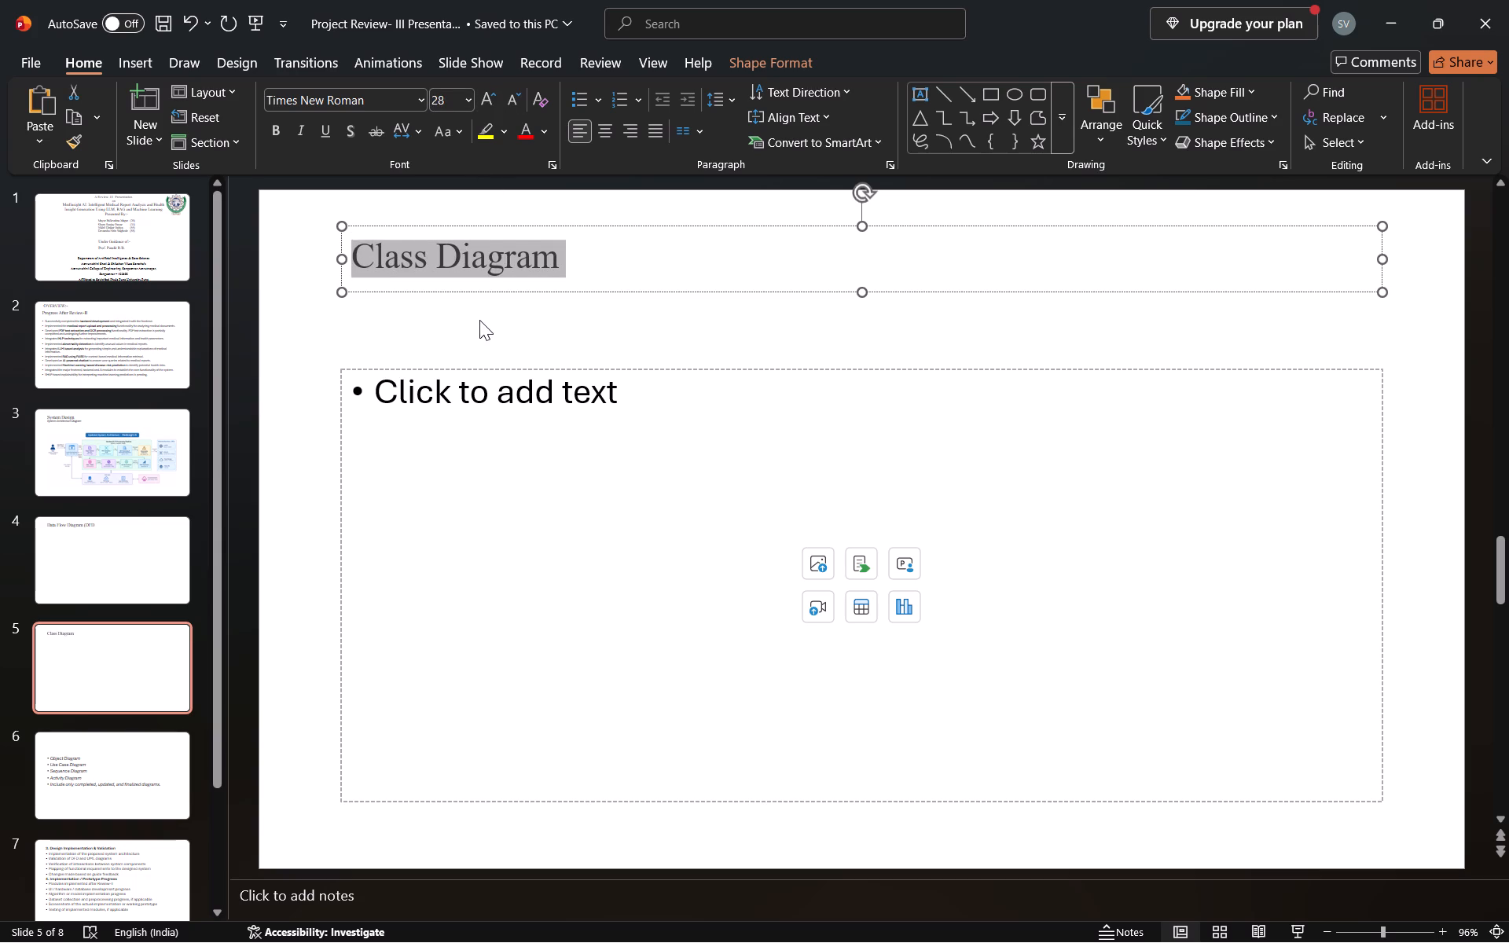
left_click(479, 320)
Move slide 5's empty content placeholder up so that it sits just below the title box.
left_click(680, 376)
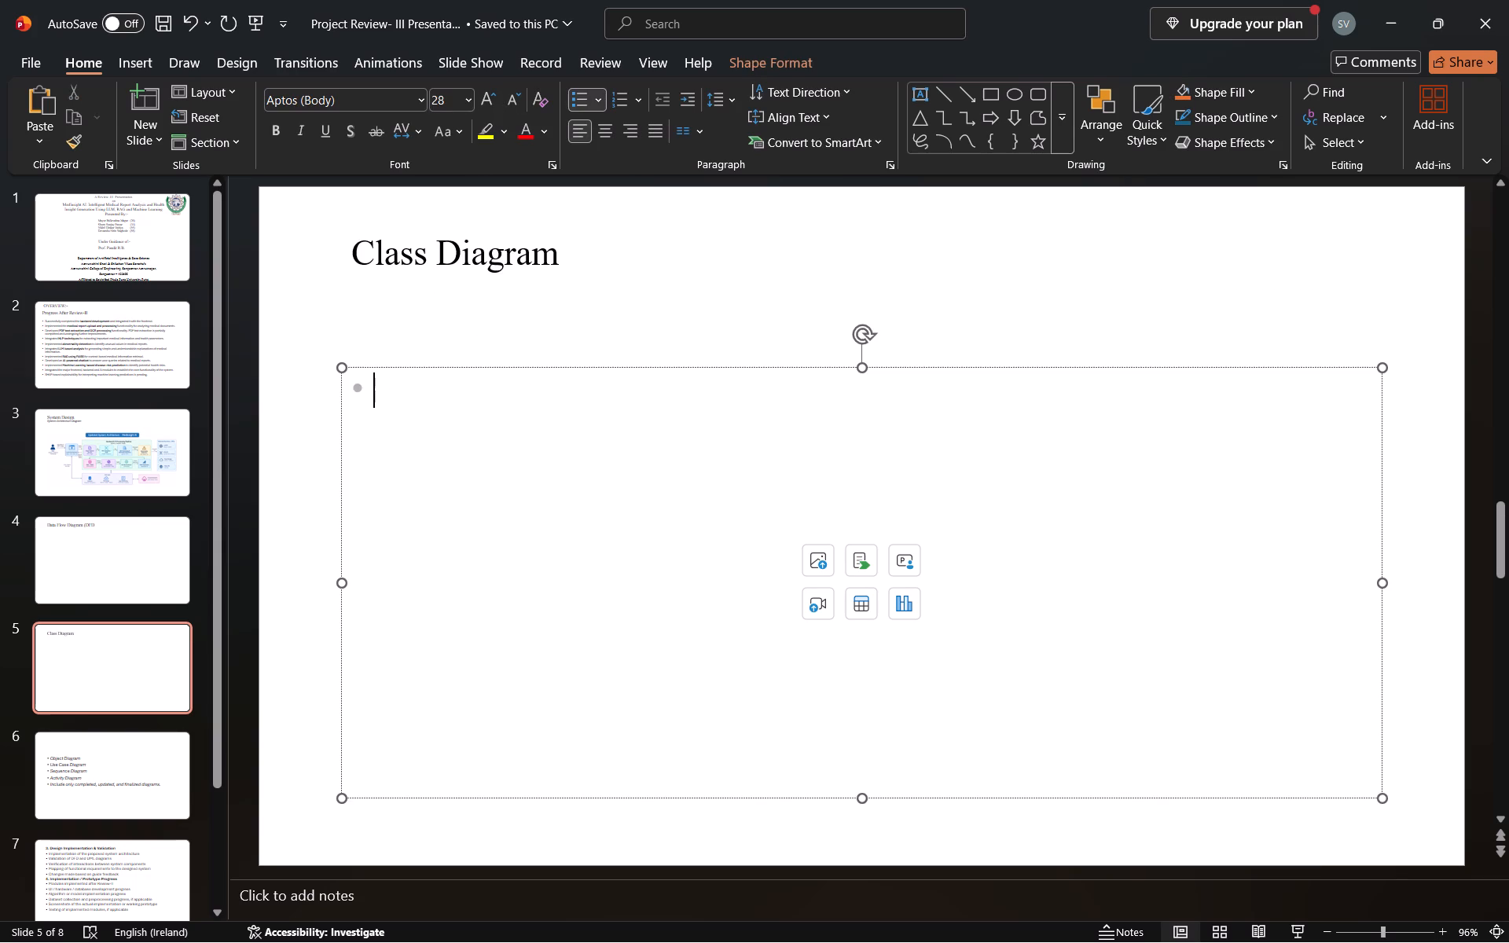
left_click_drag(747, 358, 743, 314)
left_click(729, 283)
left_click(553, 365)
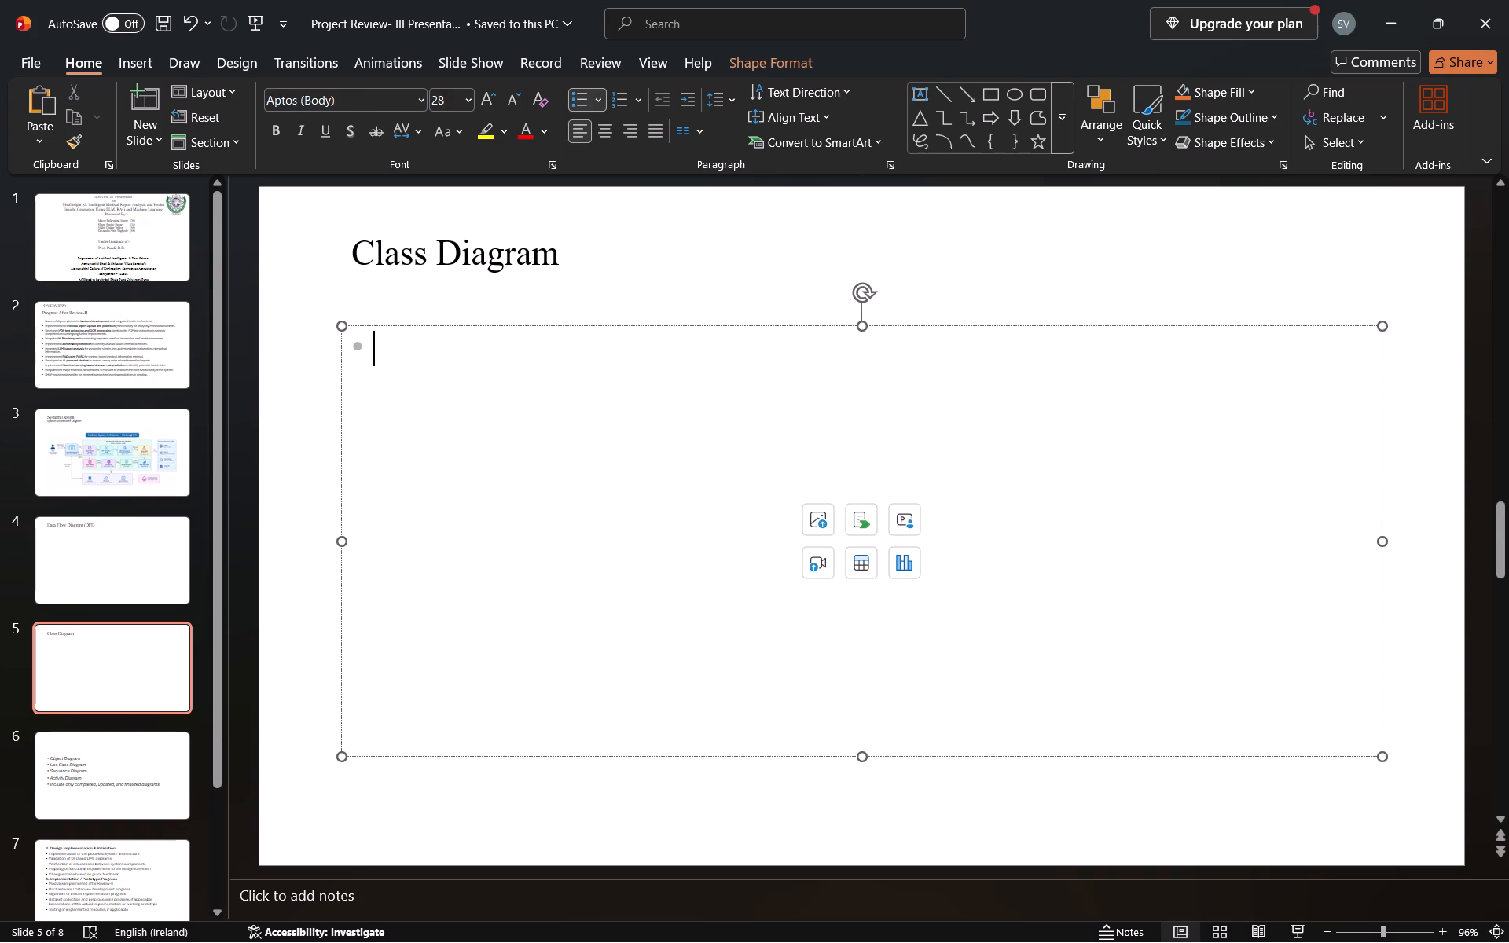
Replace the empty title placeholder on slide 6 with a copy of slide 5's "Class Diagram" title box.
left_click(102, 658)
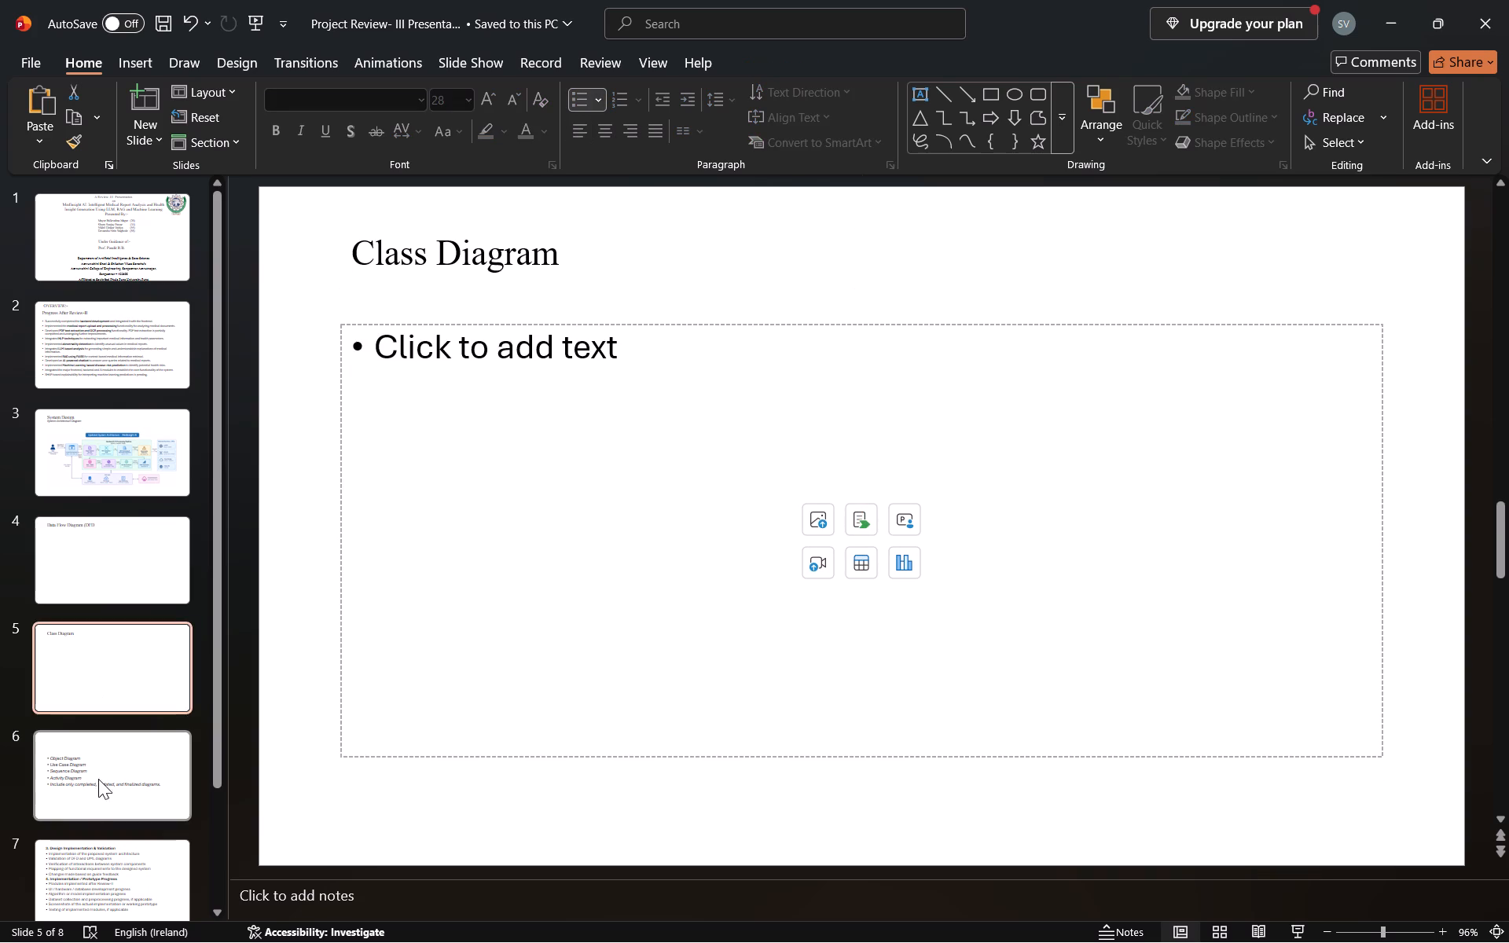
left_click(87, 812)
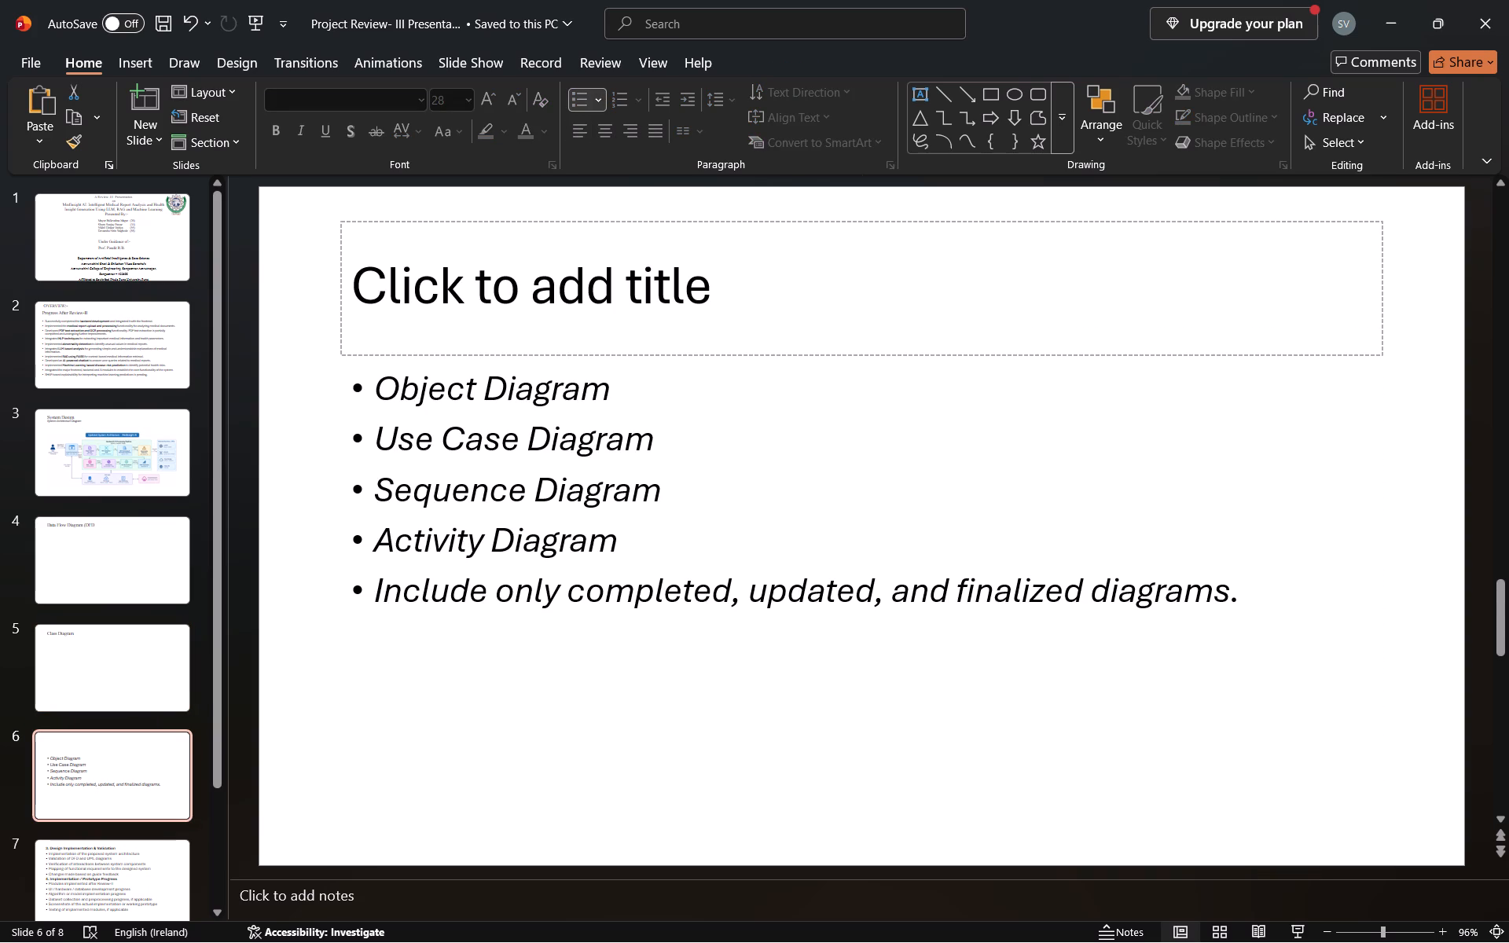
left_click(162, 527)
left_click(150, 645)
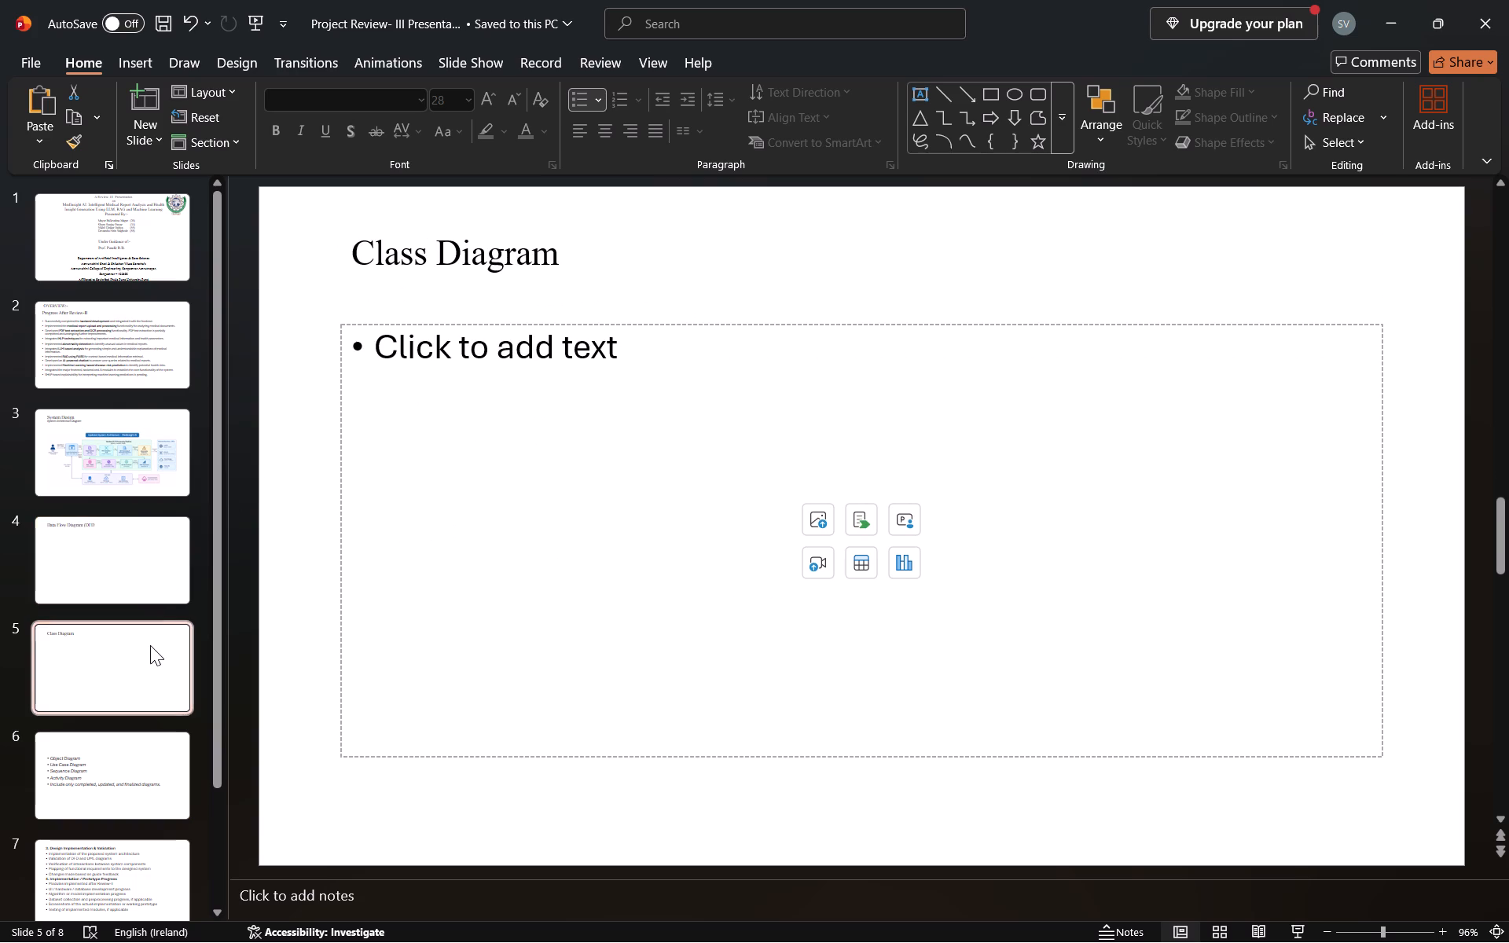
left_click_drag(563, 258, 552, 259)
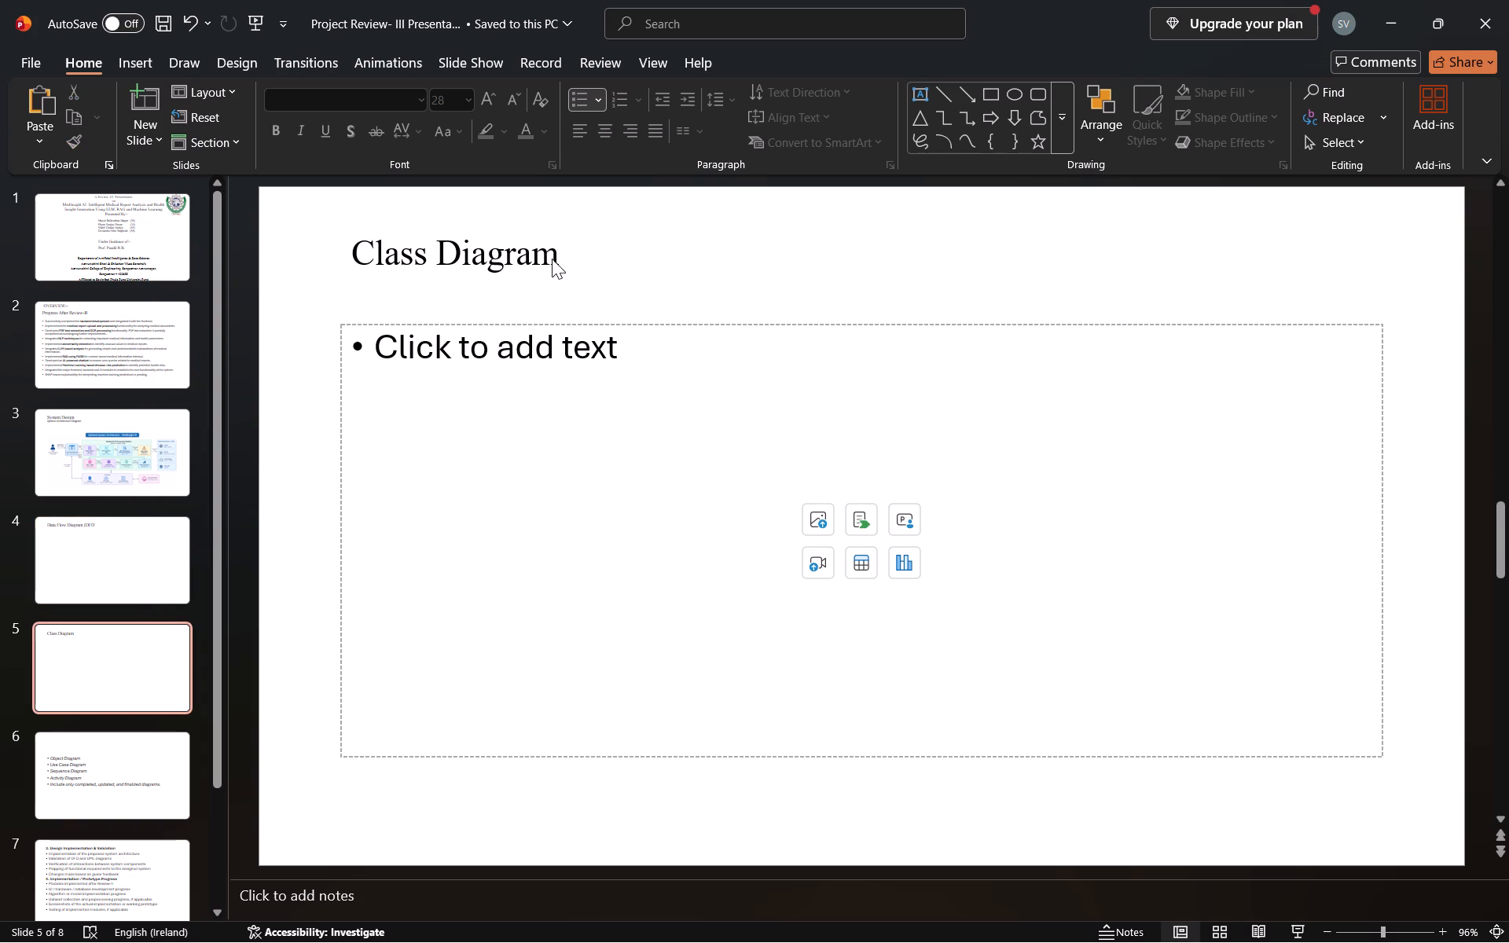
left_click_drag(552, 259, 530, 262)
left_click(530, 262)
left_click(629, 225)
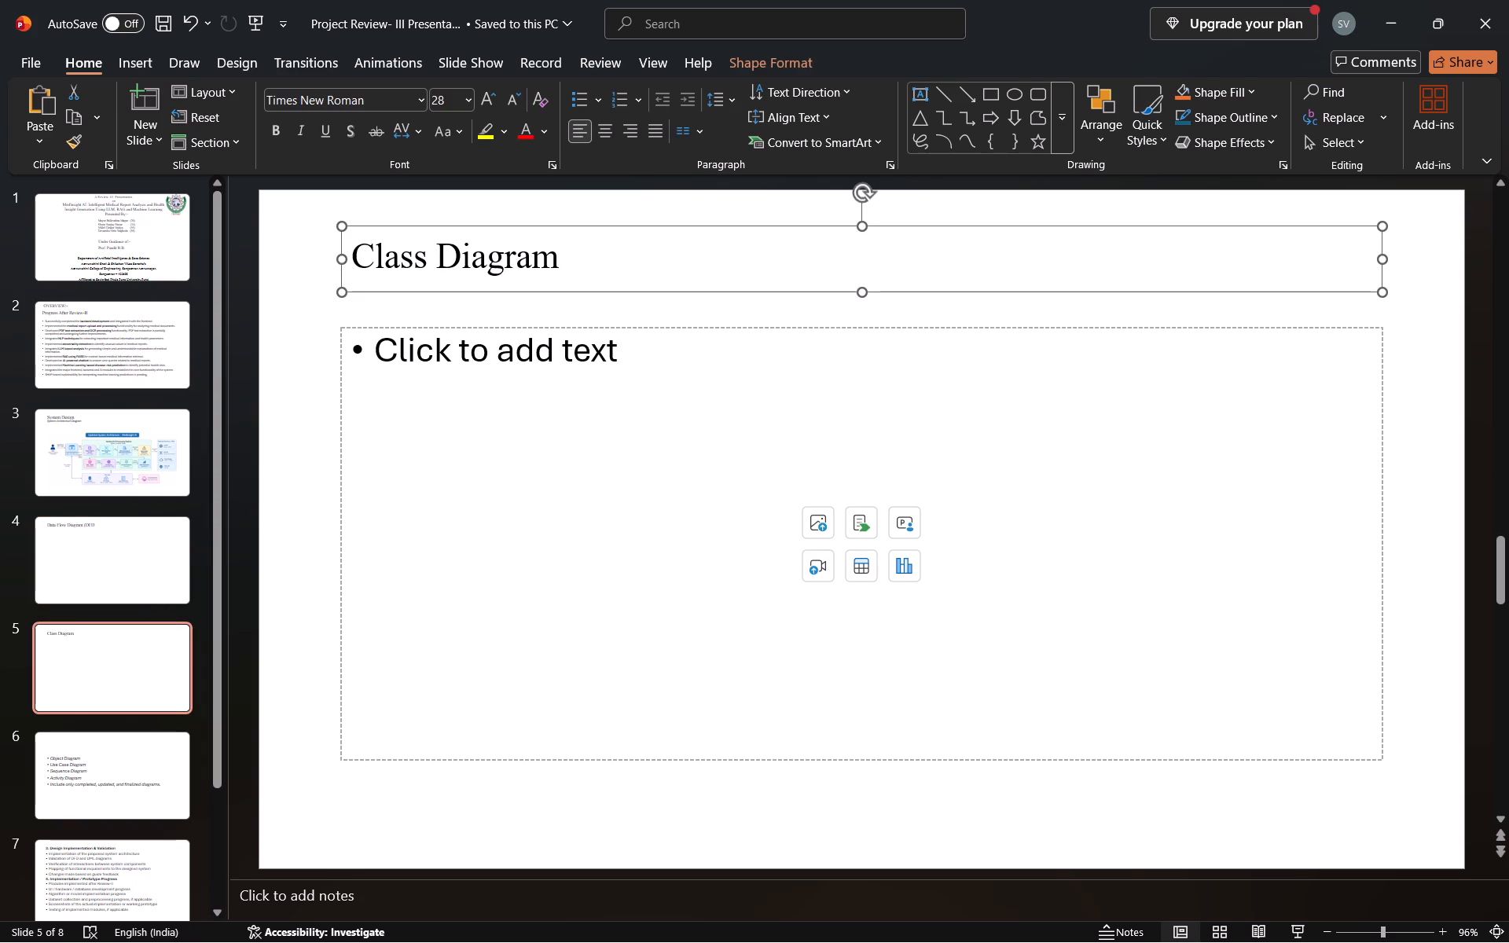
key("ctrl+c")
left_click(162, 744)
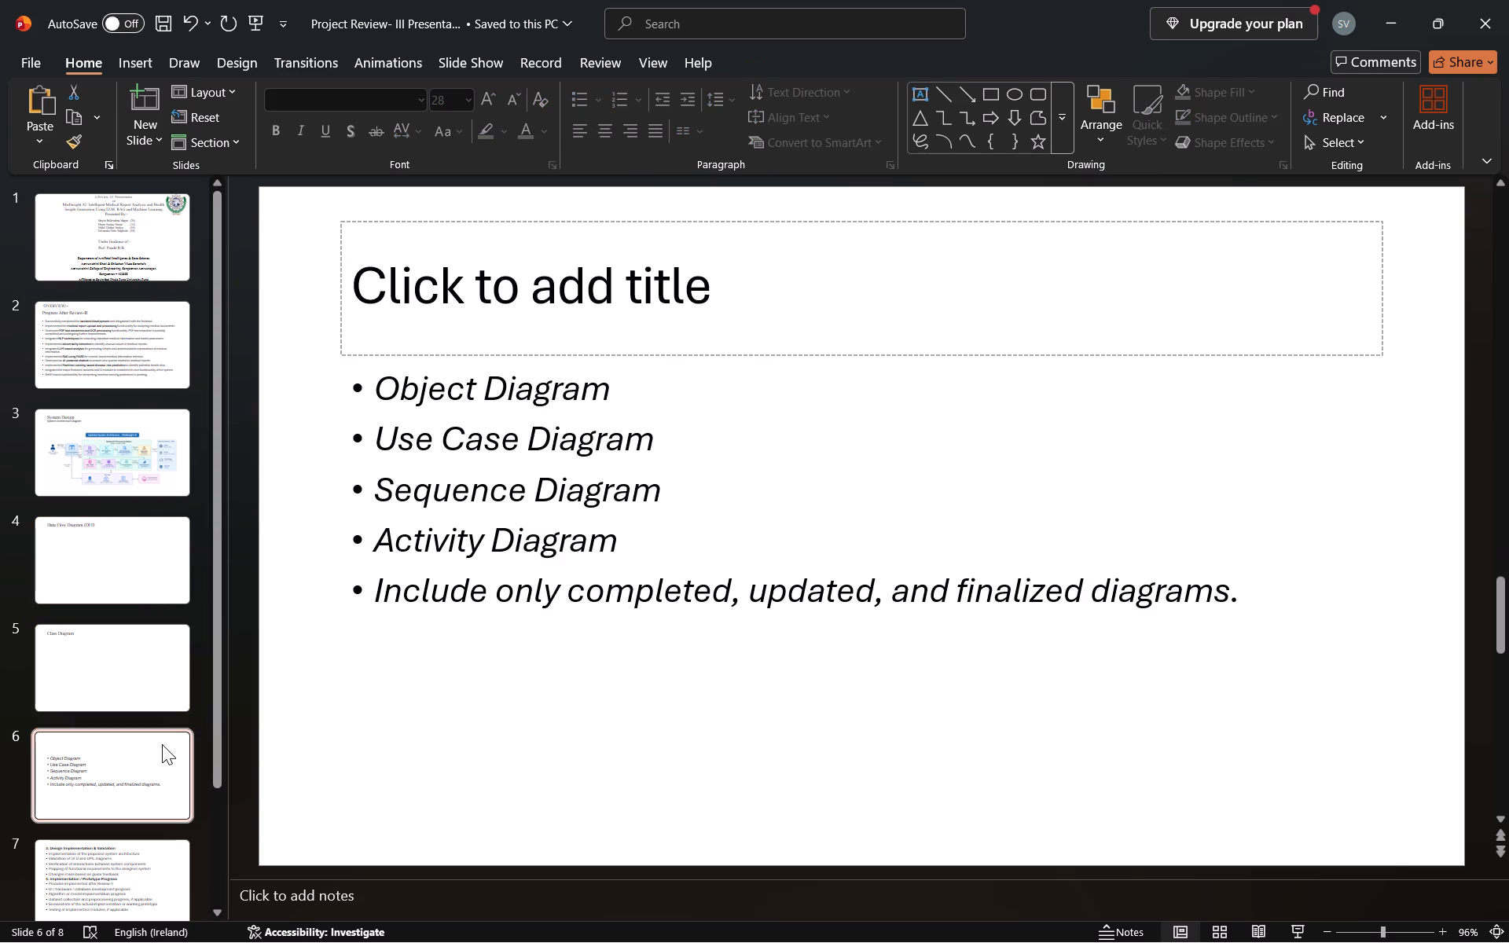
left_click(497, 216)
key("Delete")
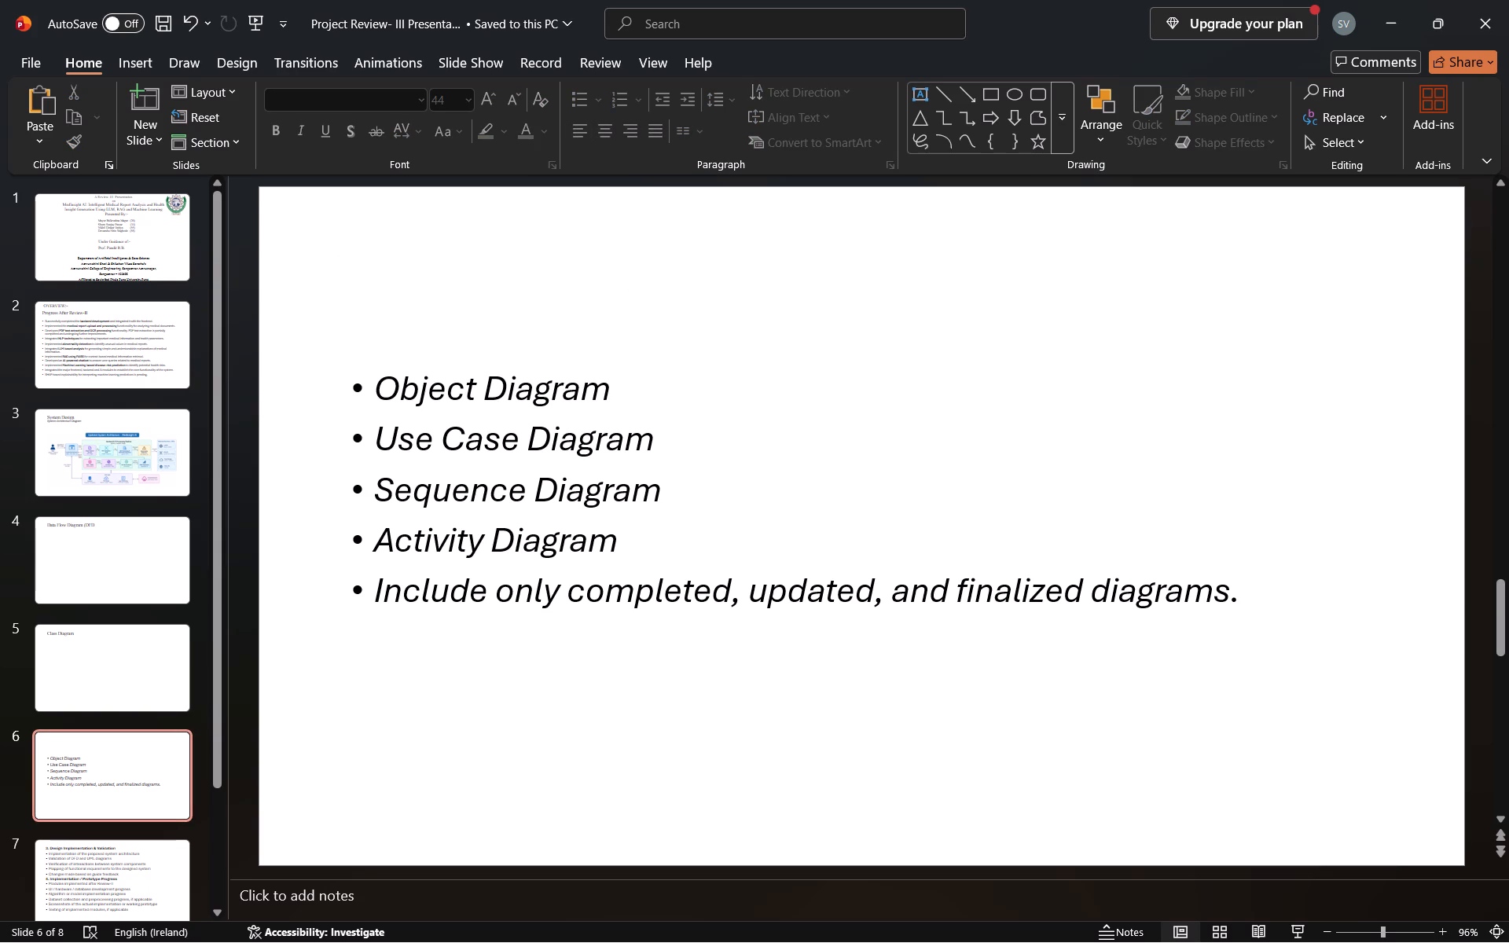
left_click(480, 247)
left_click(472, 248)
key("ctrl+v")
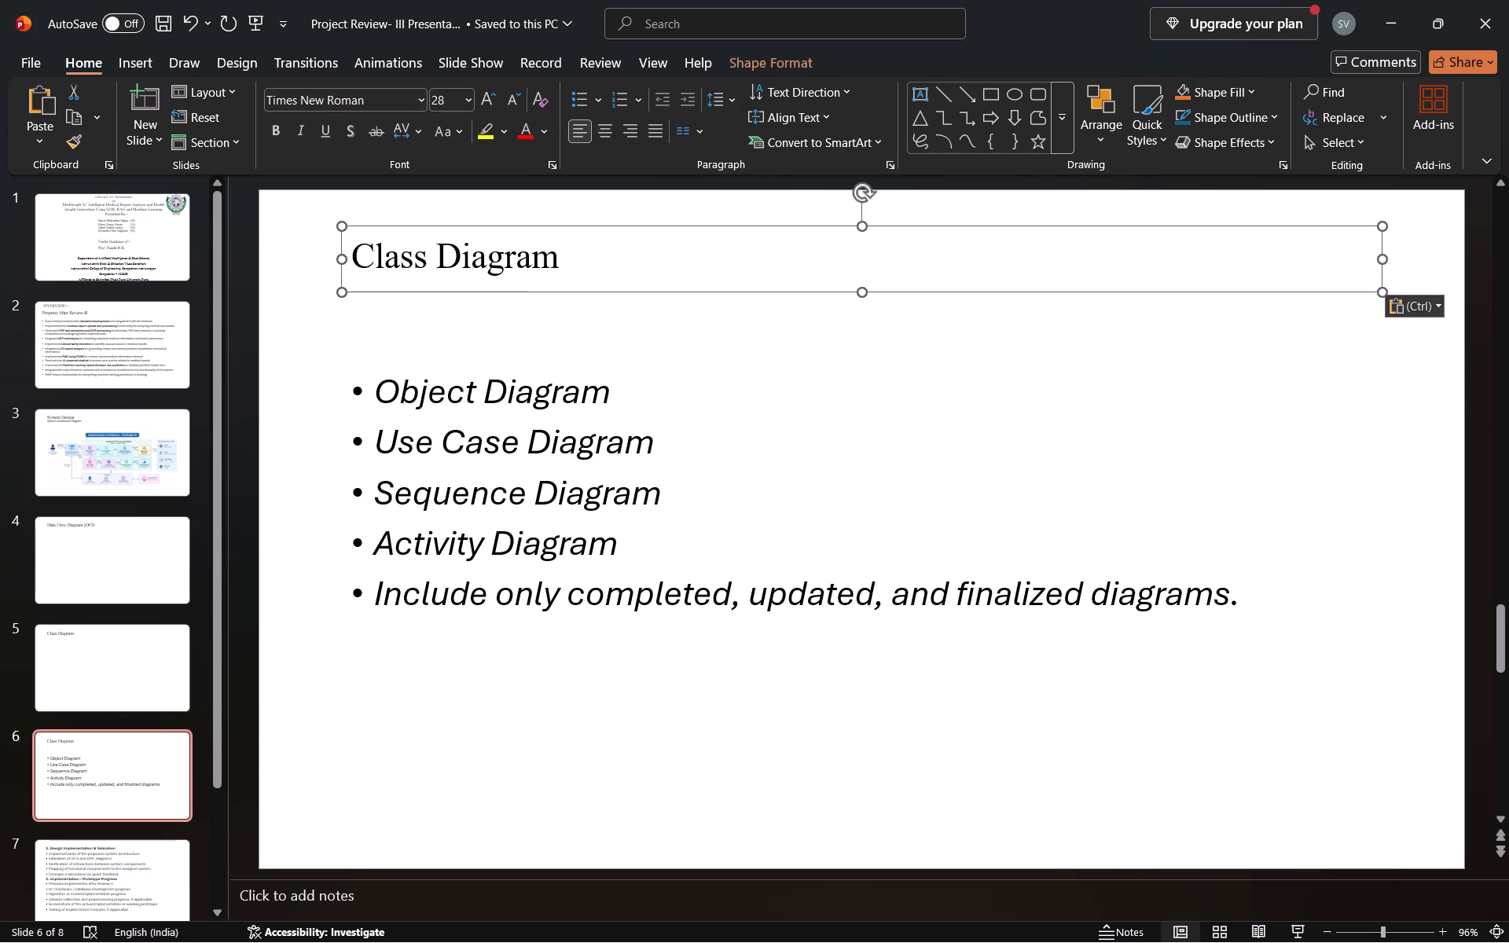
Change the copied title on slide 6 to "Object Diagram".
left_click_drag(556, 264, 443, 262)
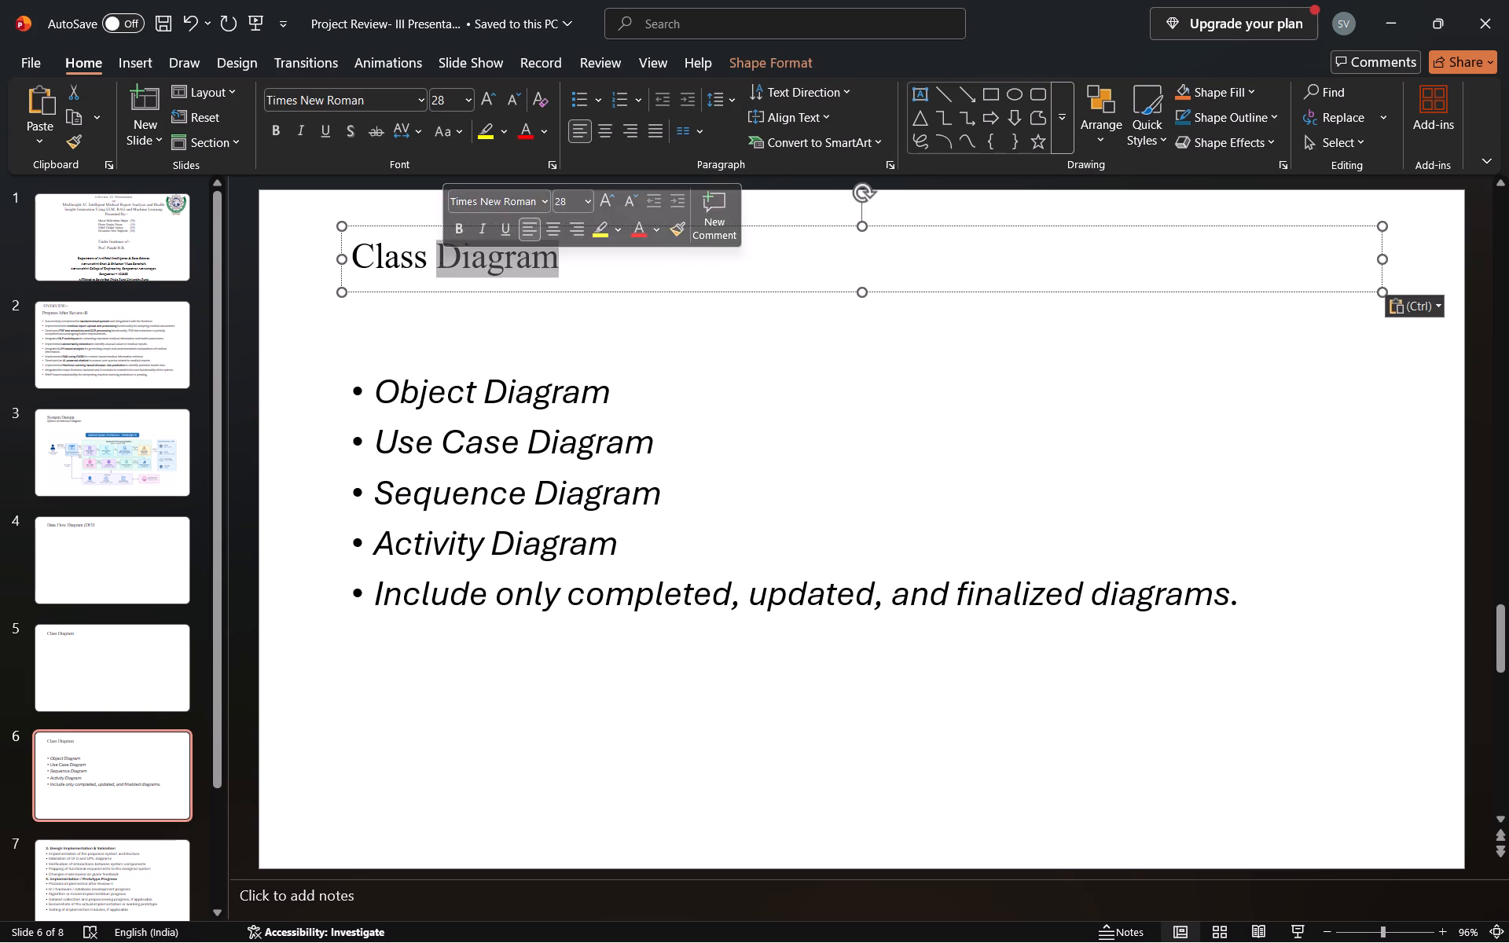
double_click(410, 262)
double_click(373, 244)
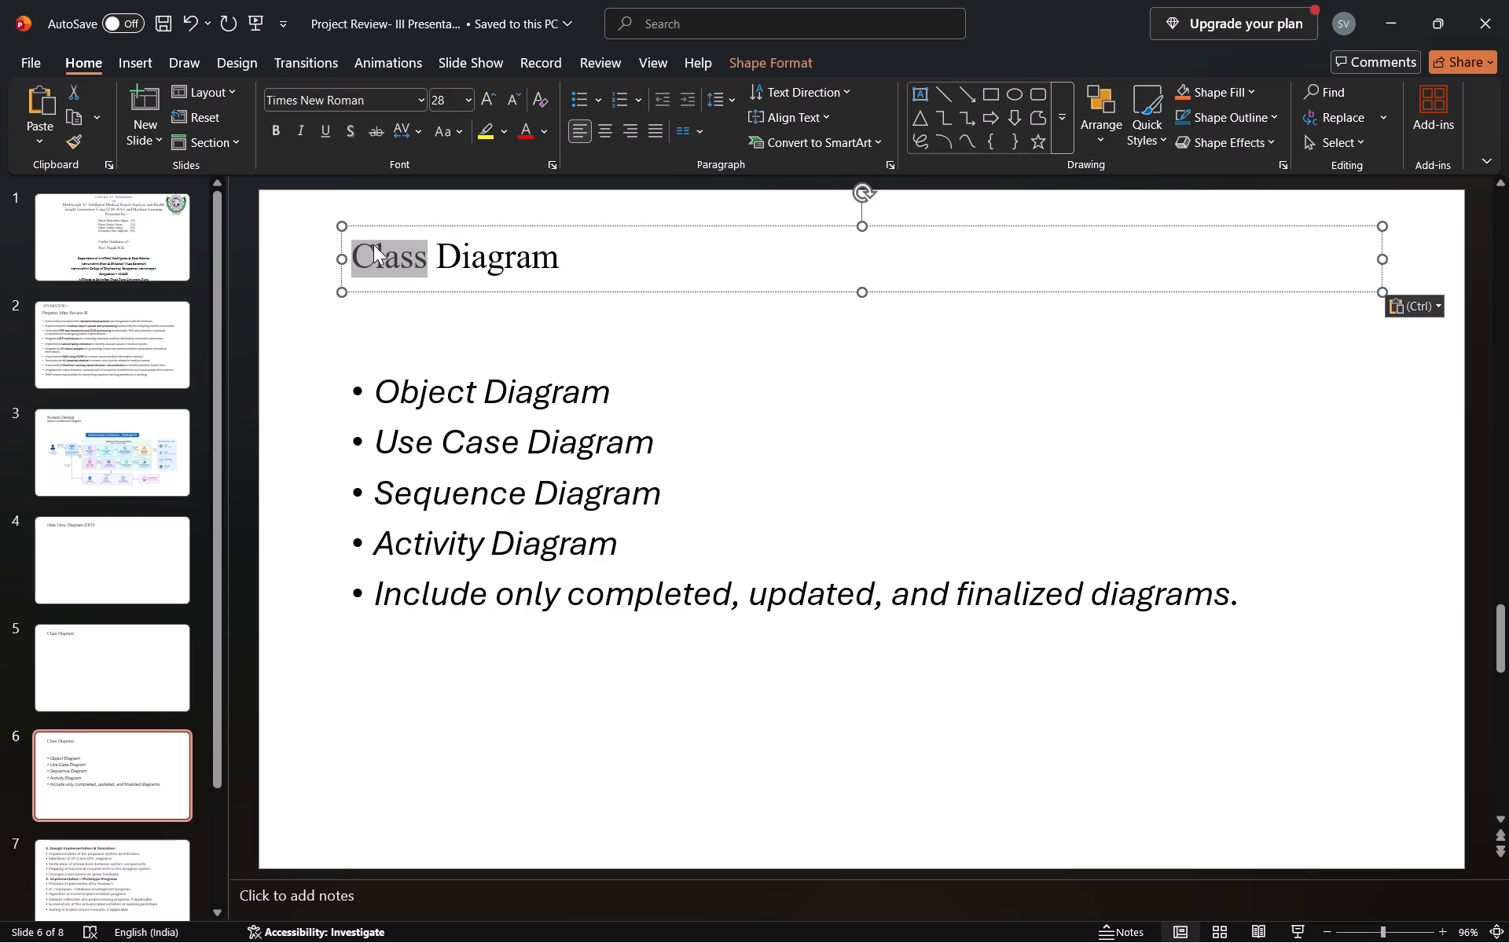
type("Object")
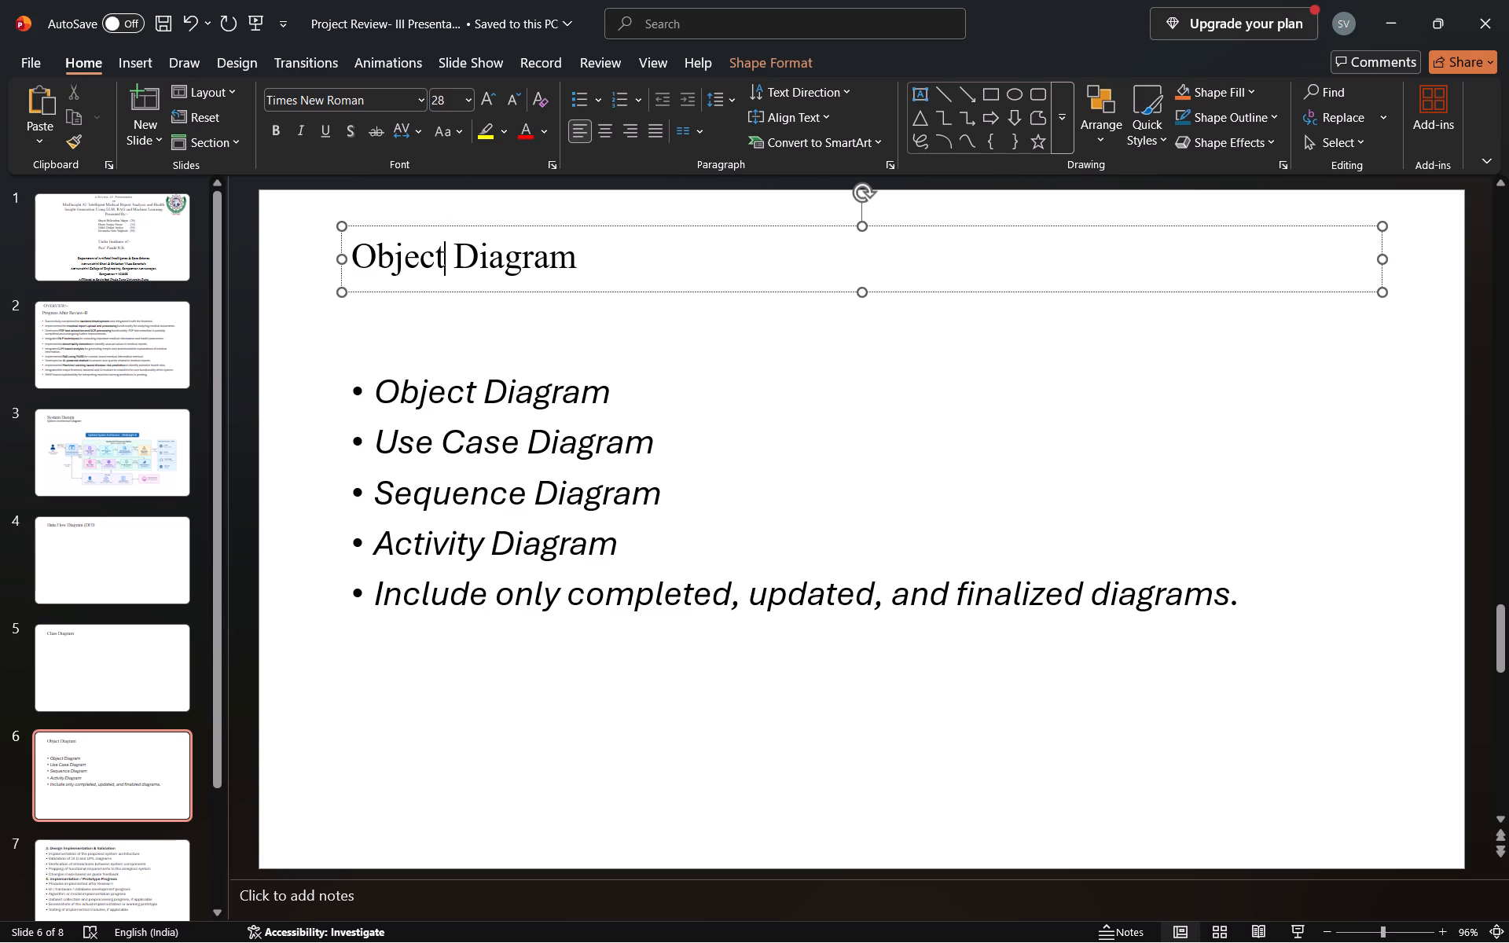
Delete the "Object Diagram" bullet from slide 6's content list.
left_click_drag(618, 399, 374, 369)
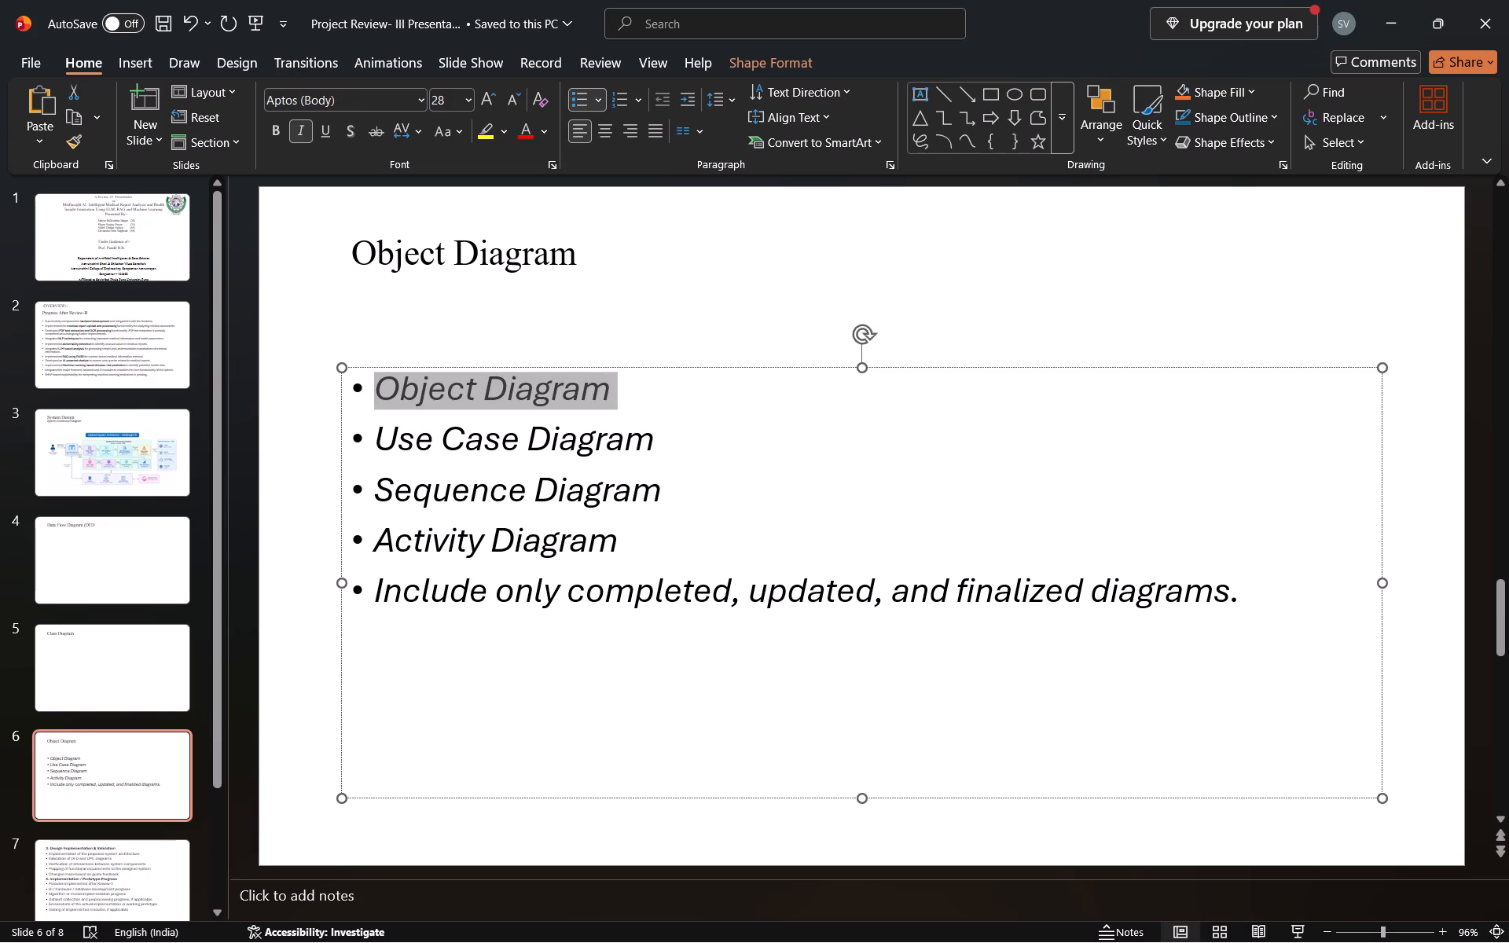
left_click_drag(374, 369, 370, 365)
key("BackSpace")
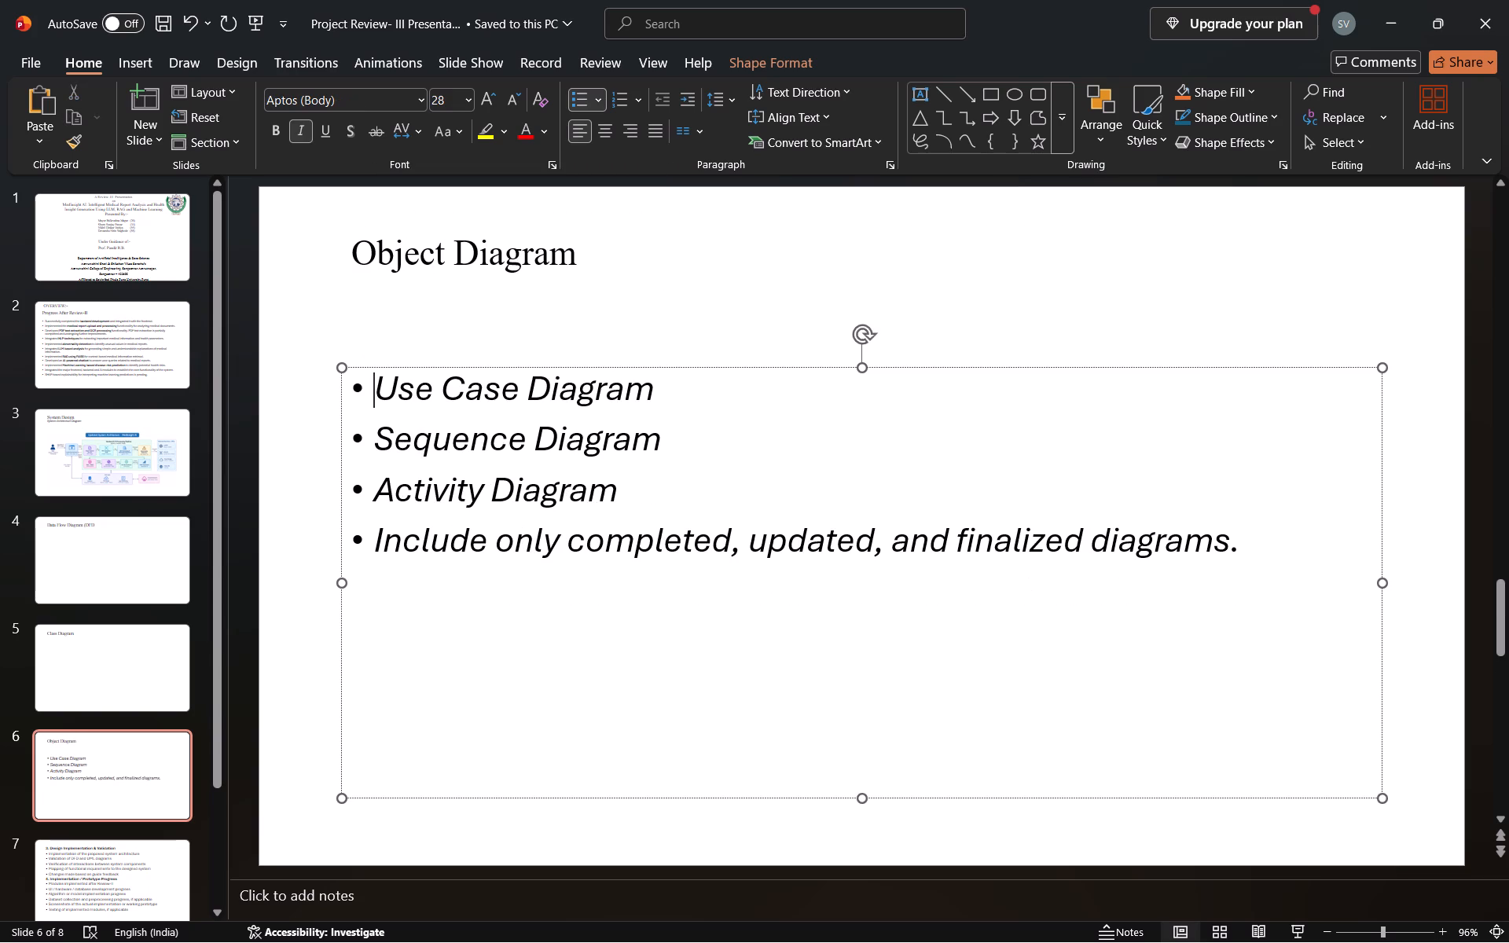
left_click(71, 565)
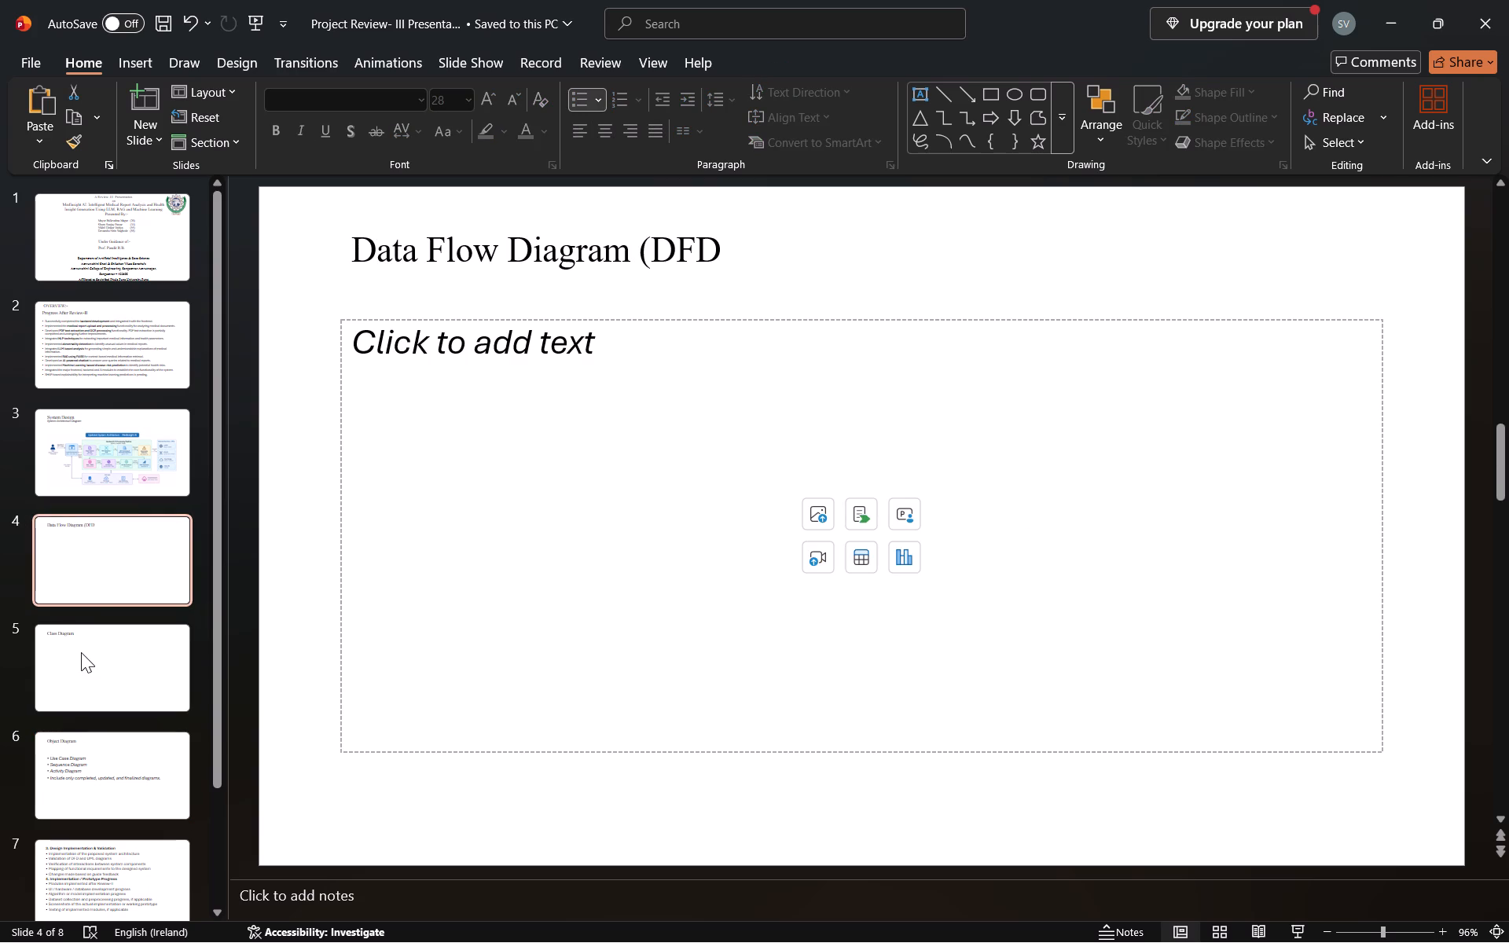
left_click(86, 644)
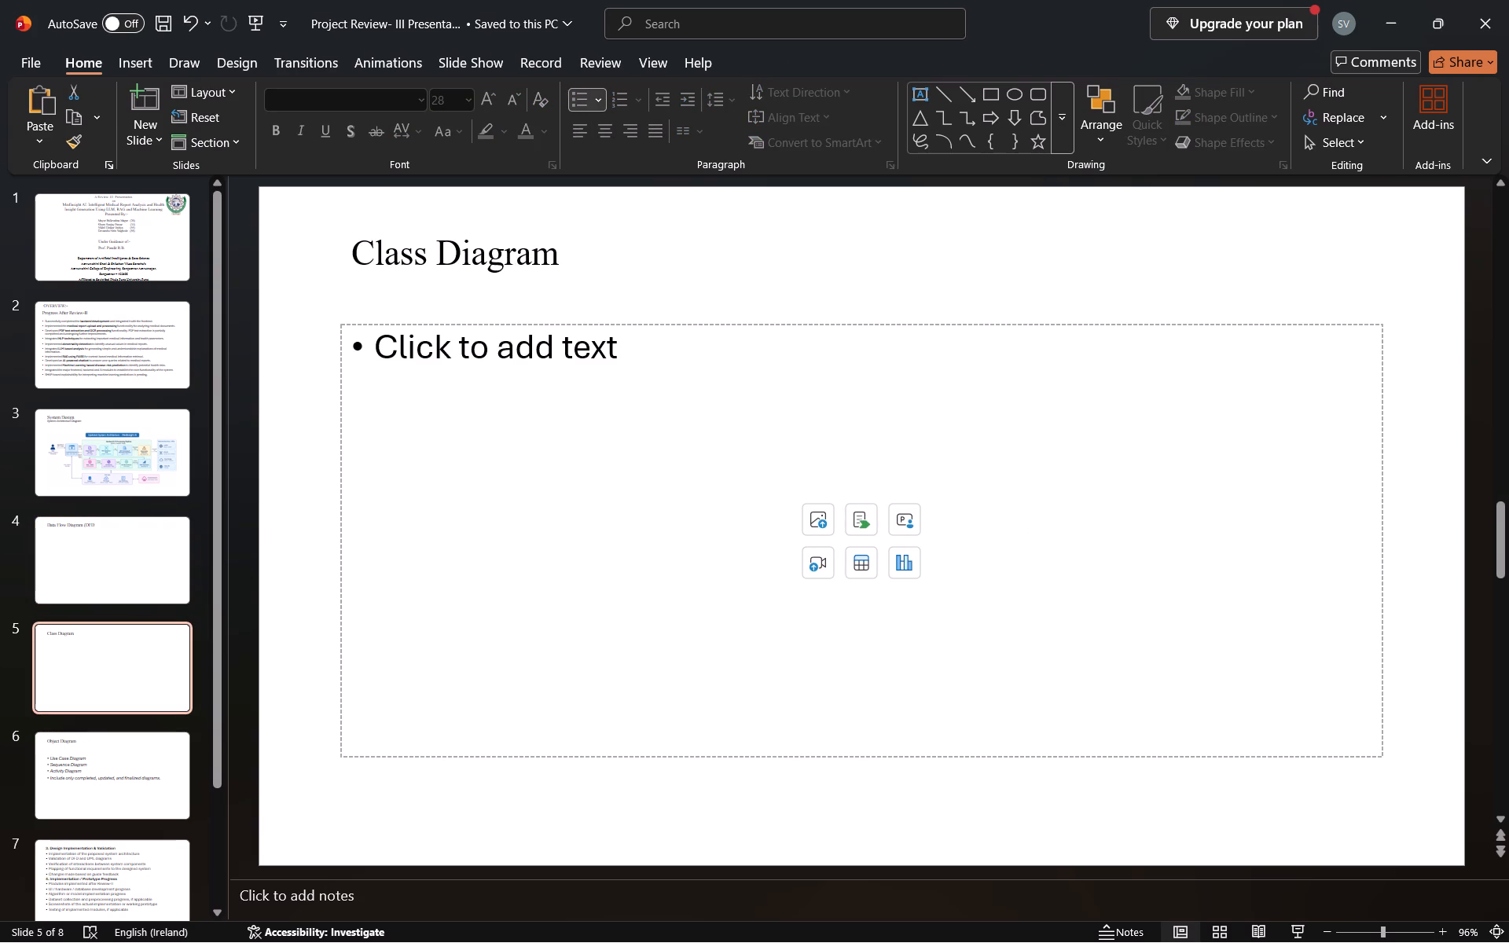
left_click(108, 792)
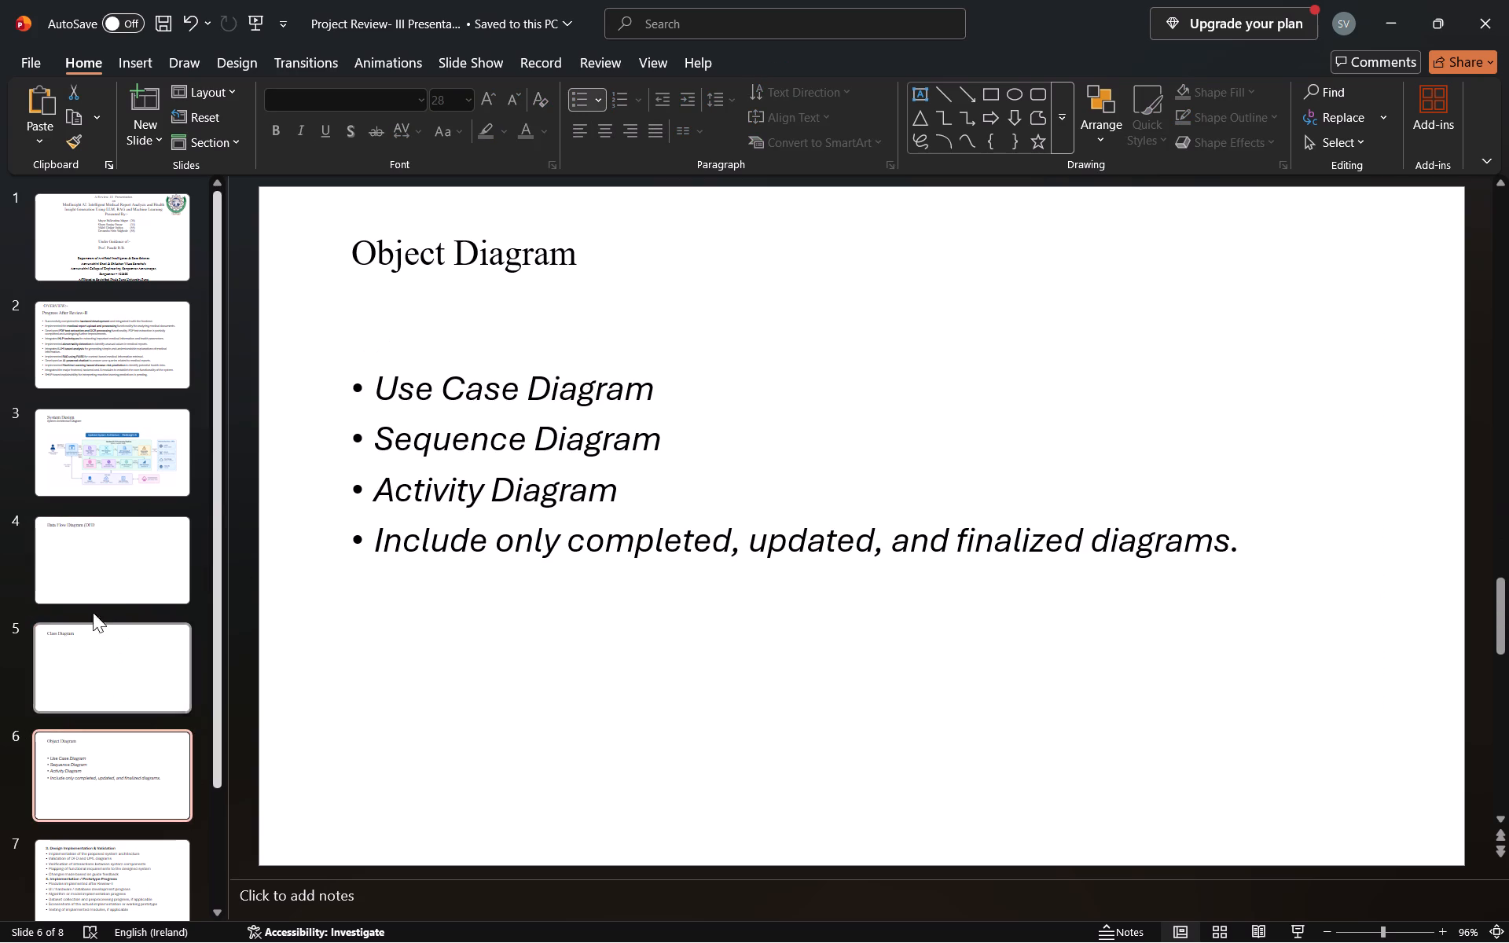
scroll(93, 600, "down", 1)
Delete the "Include only completed, updated, and finalized diagrams." bullet from slide 6.
left_click_drag(651, 393, 439, 402)
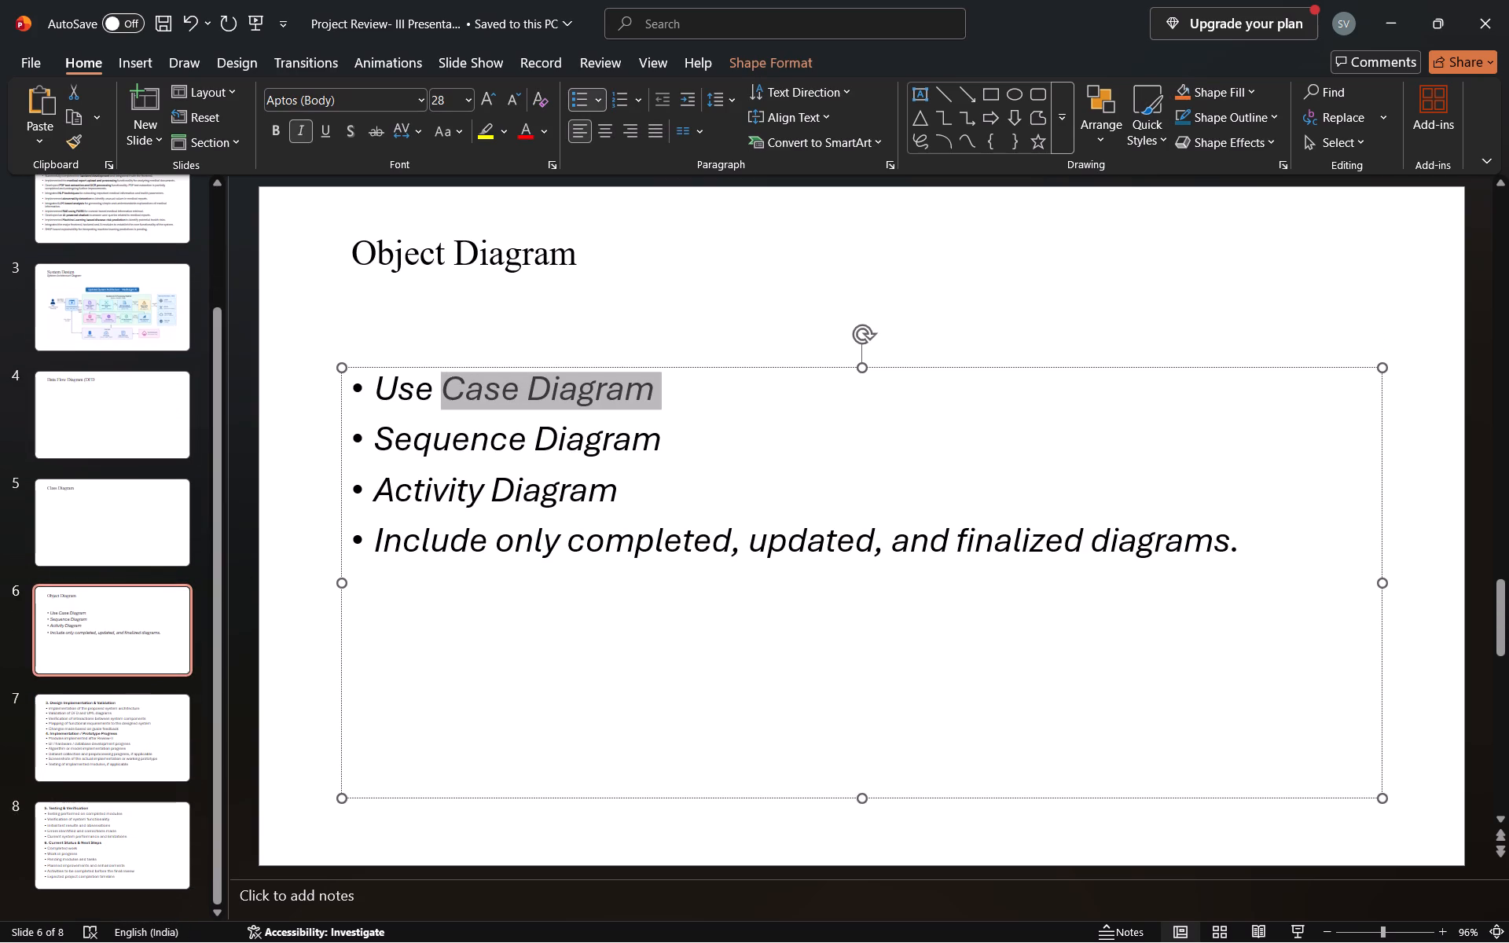
left_click_drag(439, 402, 433, 479)
left_click(354, 391)
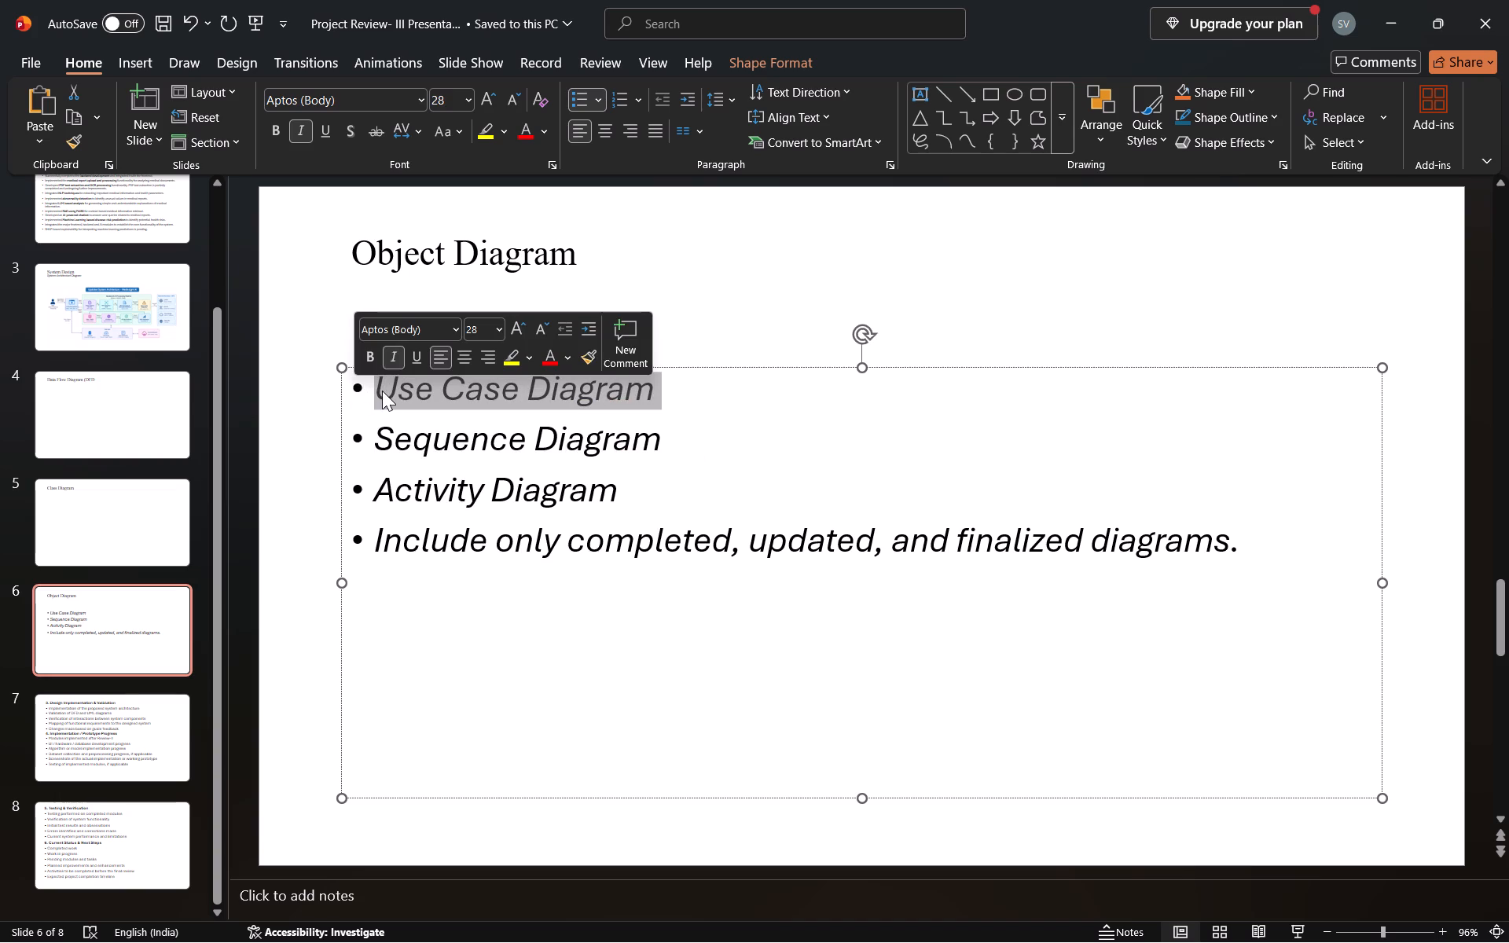
left_click(382, 391)
left_click_drag(382, 391, 1334, 593)
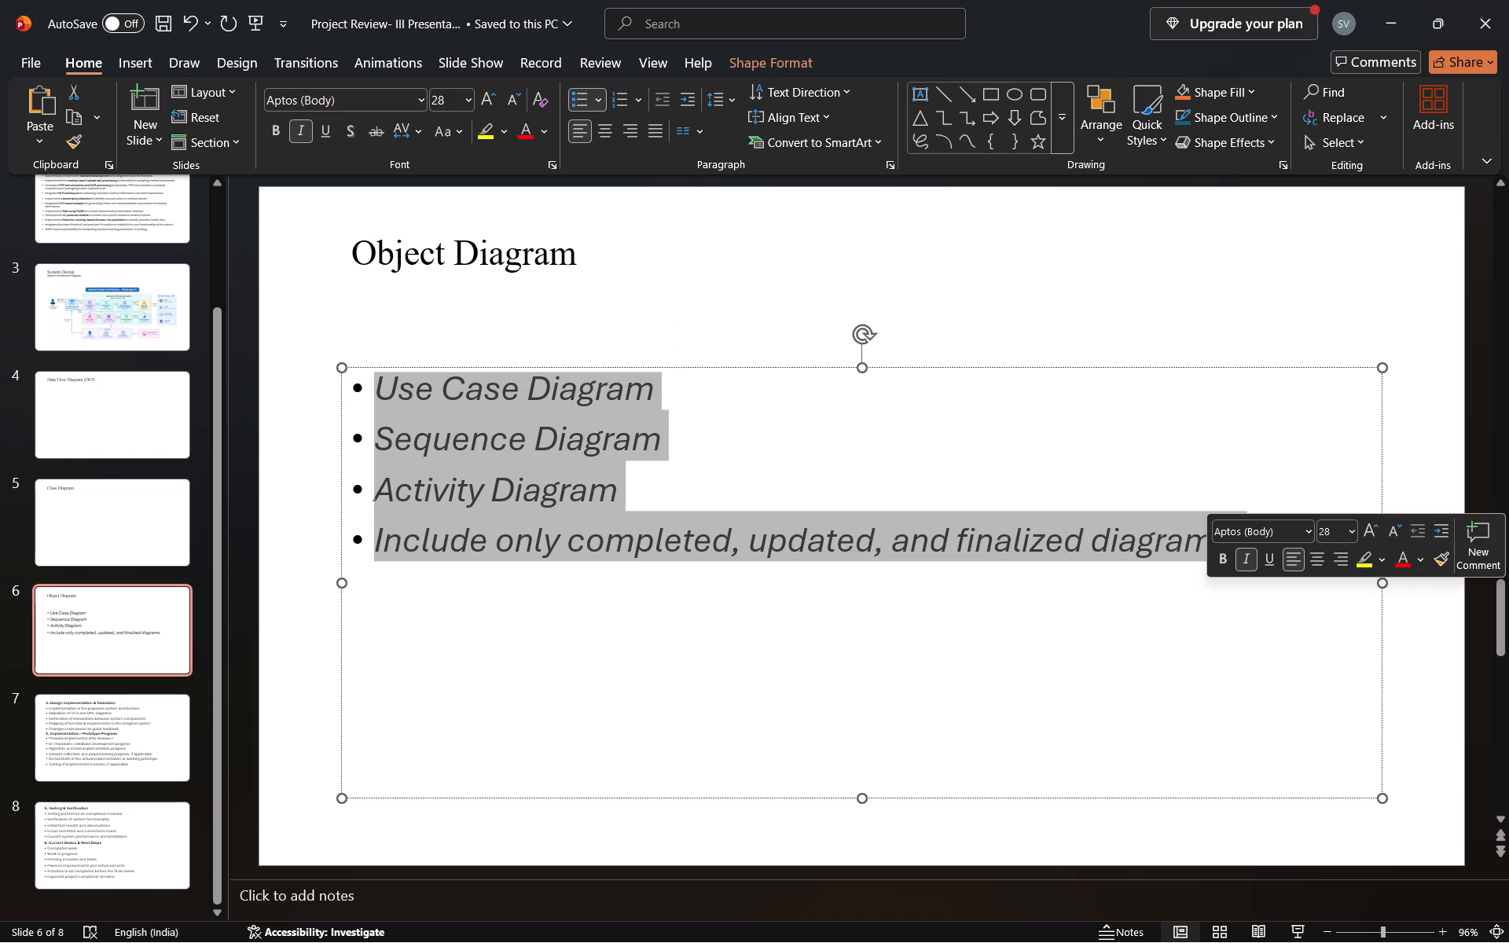
left_click(1245, 536)
left_click_drag(1245, 536, 739, 509)
key("BackSpace")
Cut the Use Case, Sequence and Activity Diagram bullets out of slide 6's content box.
left_click_drag(707, 538, 611, 490)
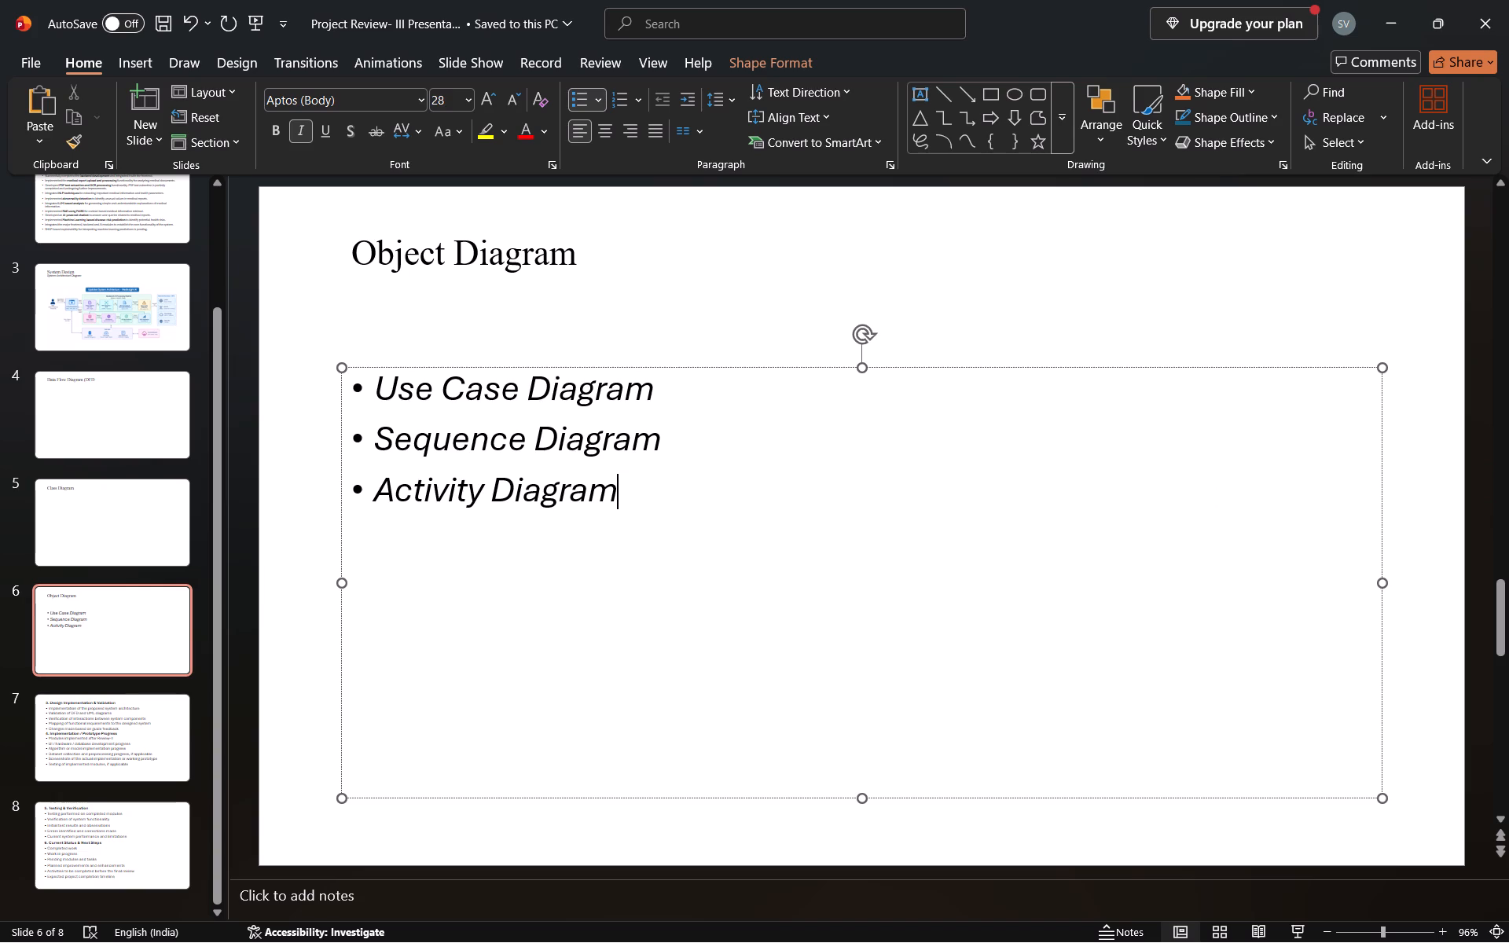
left_click_drag(611, 490, 365, 396)
key("ctrl+x")
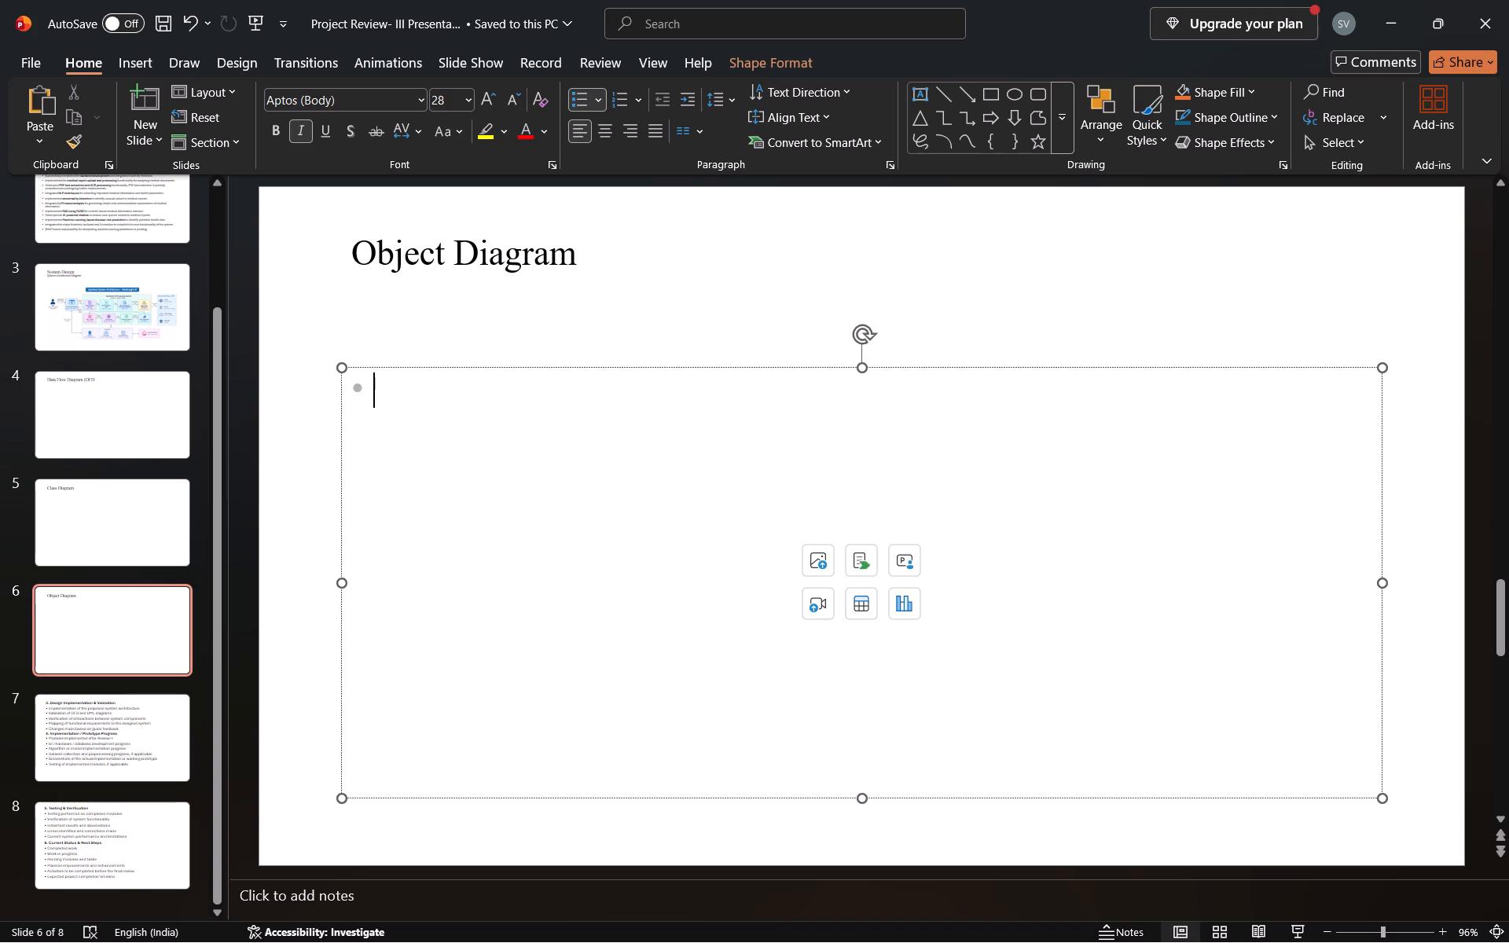
Insert three new blank slides after the "Object Diagram" slide.
right_click(167, 681)
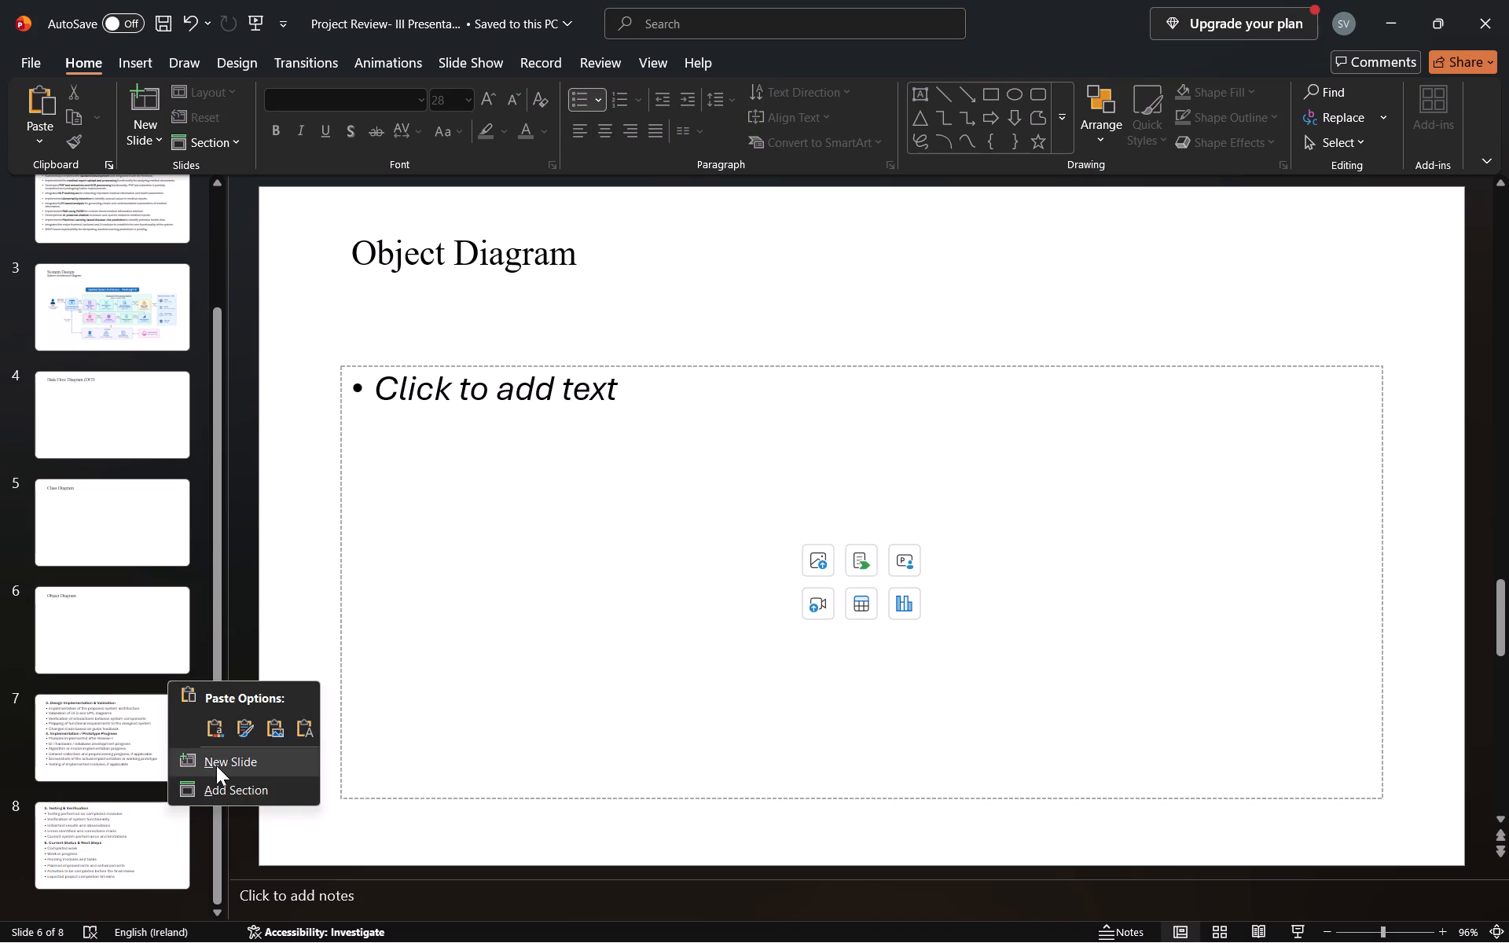
left_click(216, 765)
right_click(158, 797)
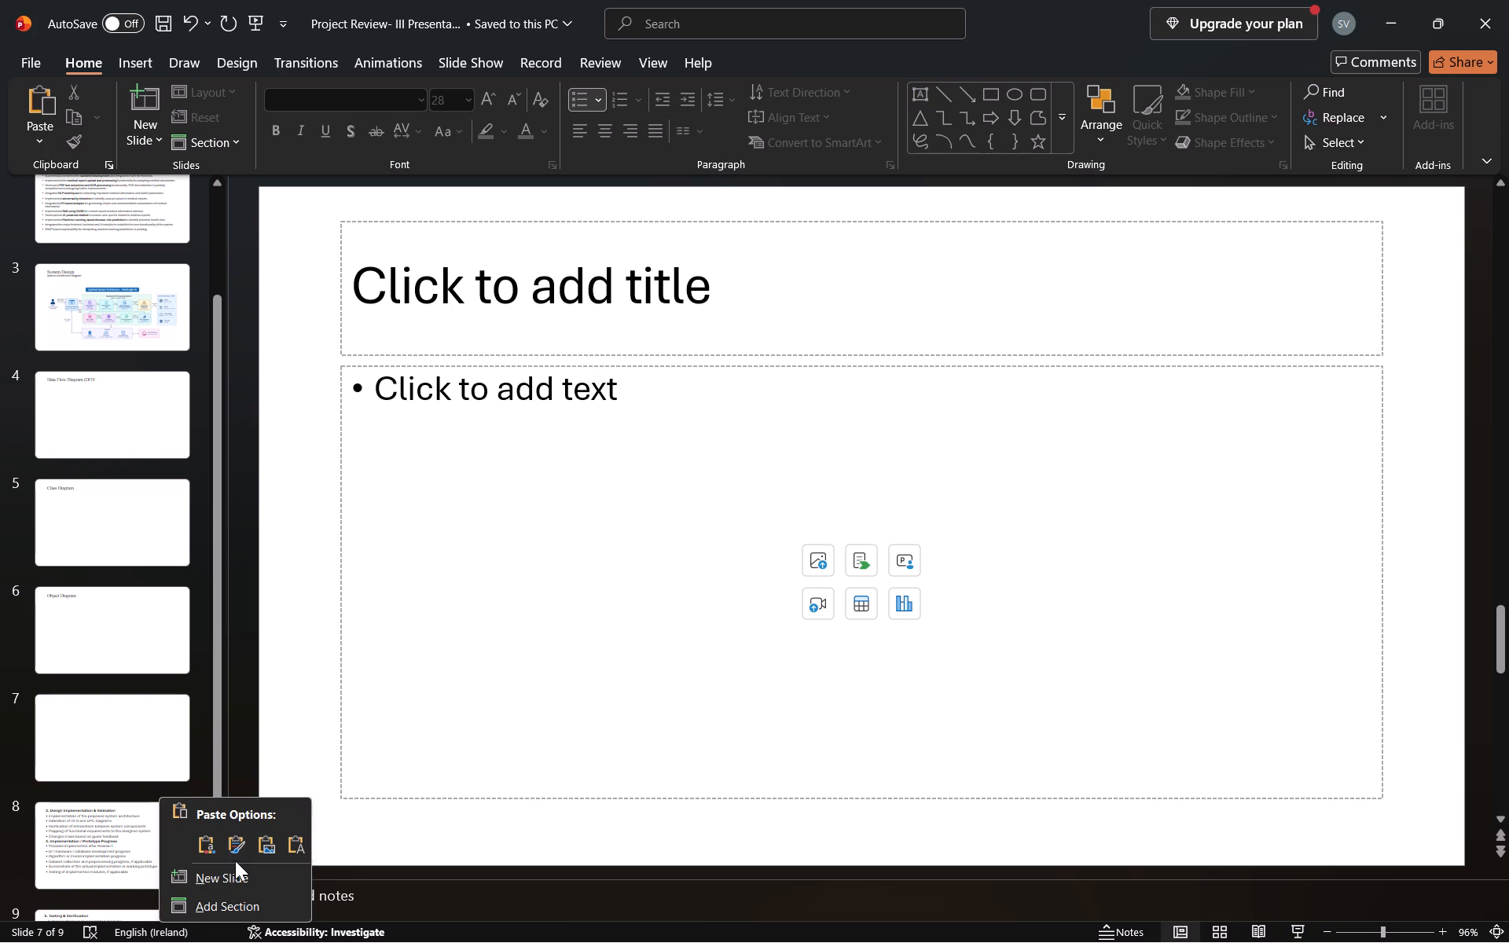
left_click(237, 882)
right_click(158, 786)
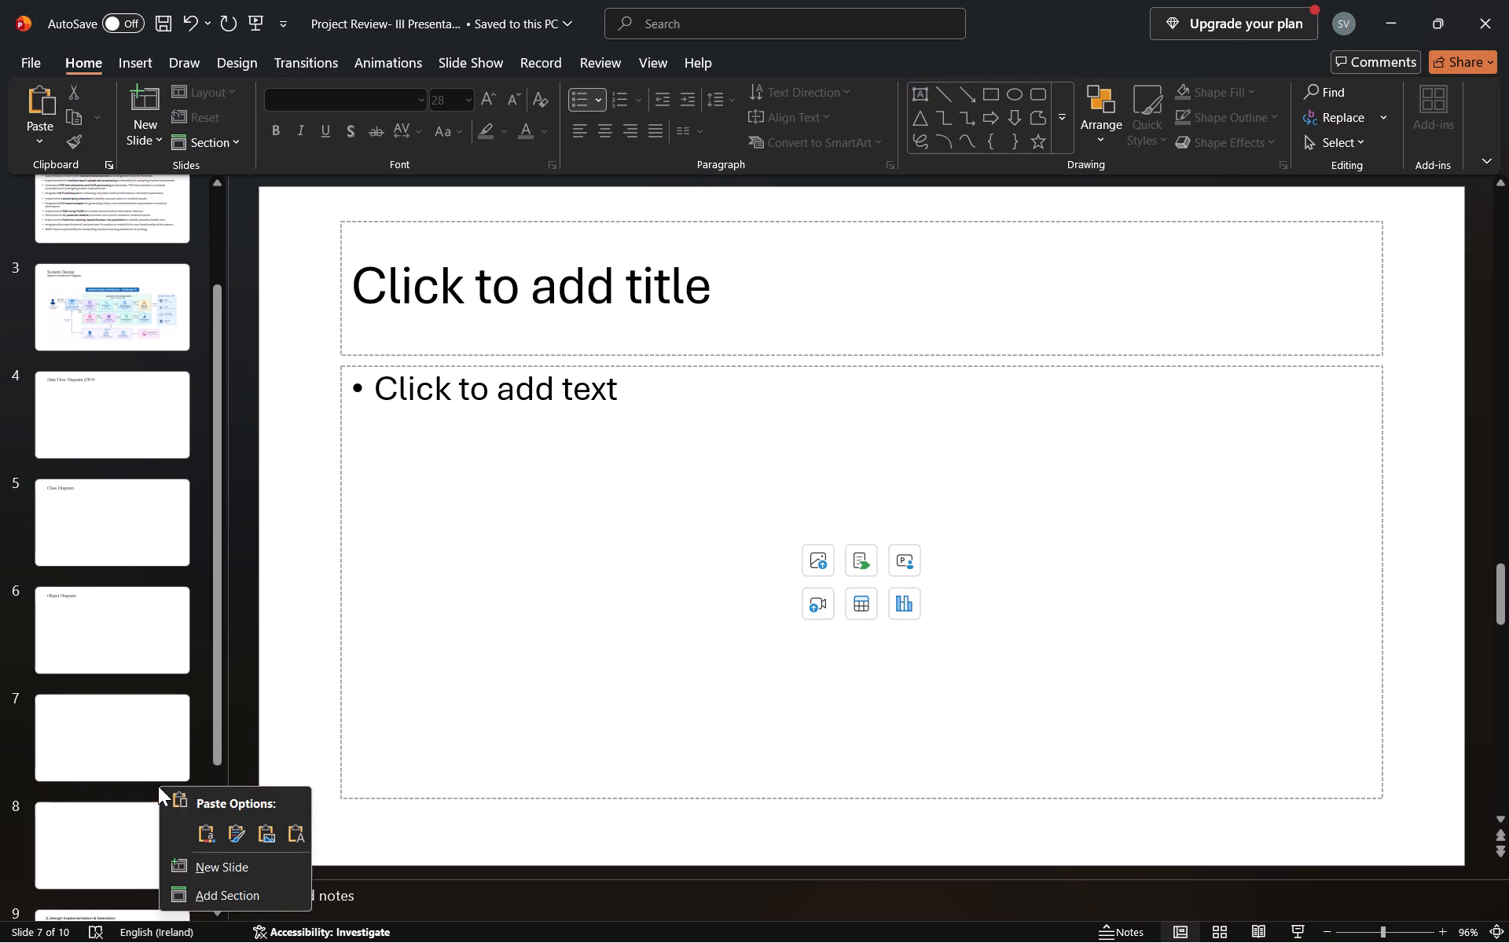
left_click(199, 853)
Paste the cut Use Case, Sequence and Activity Diagram bullets into slide 7's content placeholder.
left_click(122, 611)
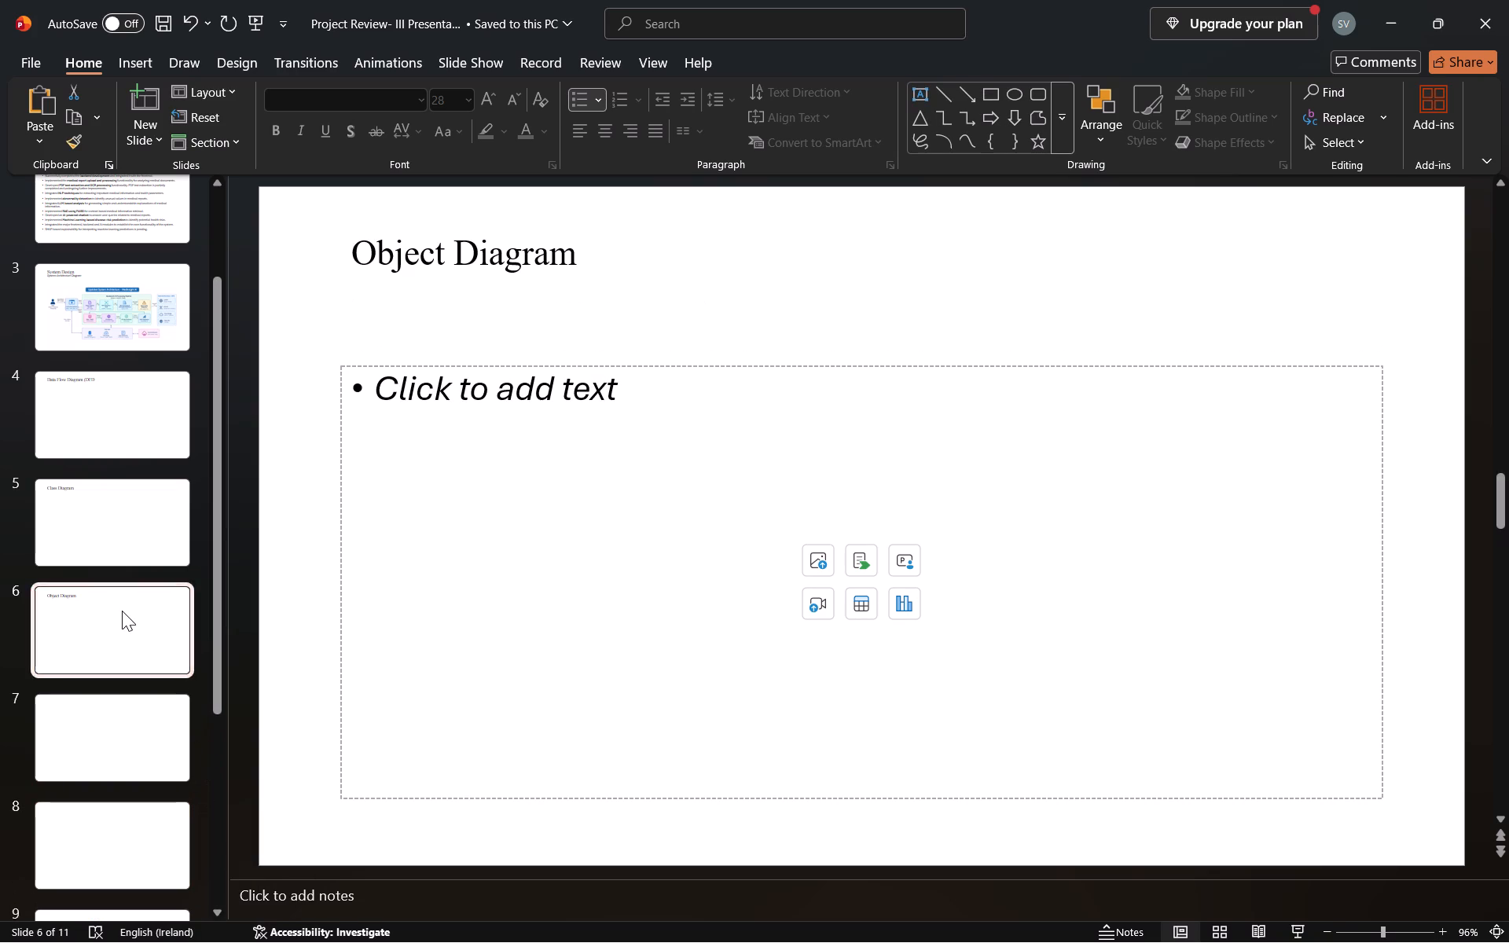
left_click(126, 727)
left_click(467, 380)
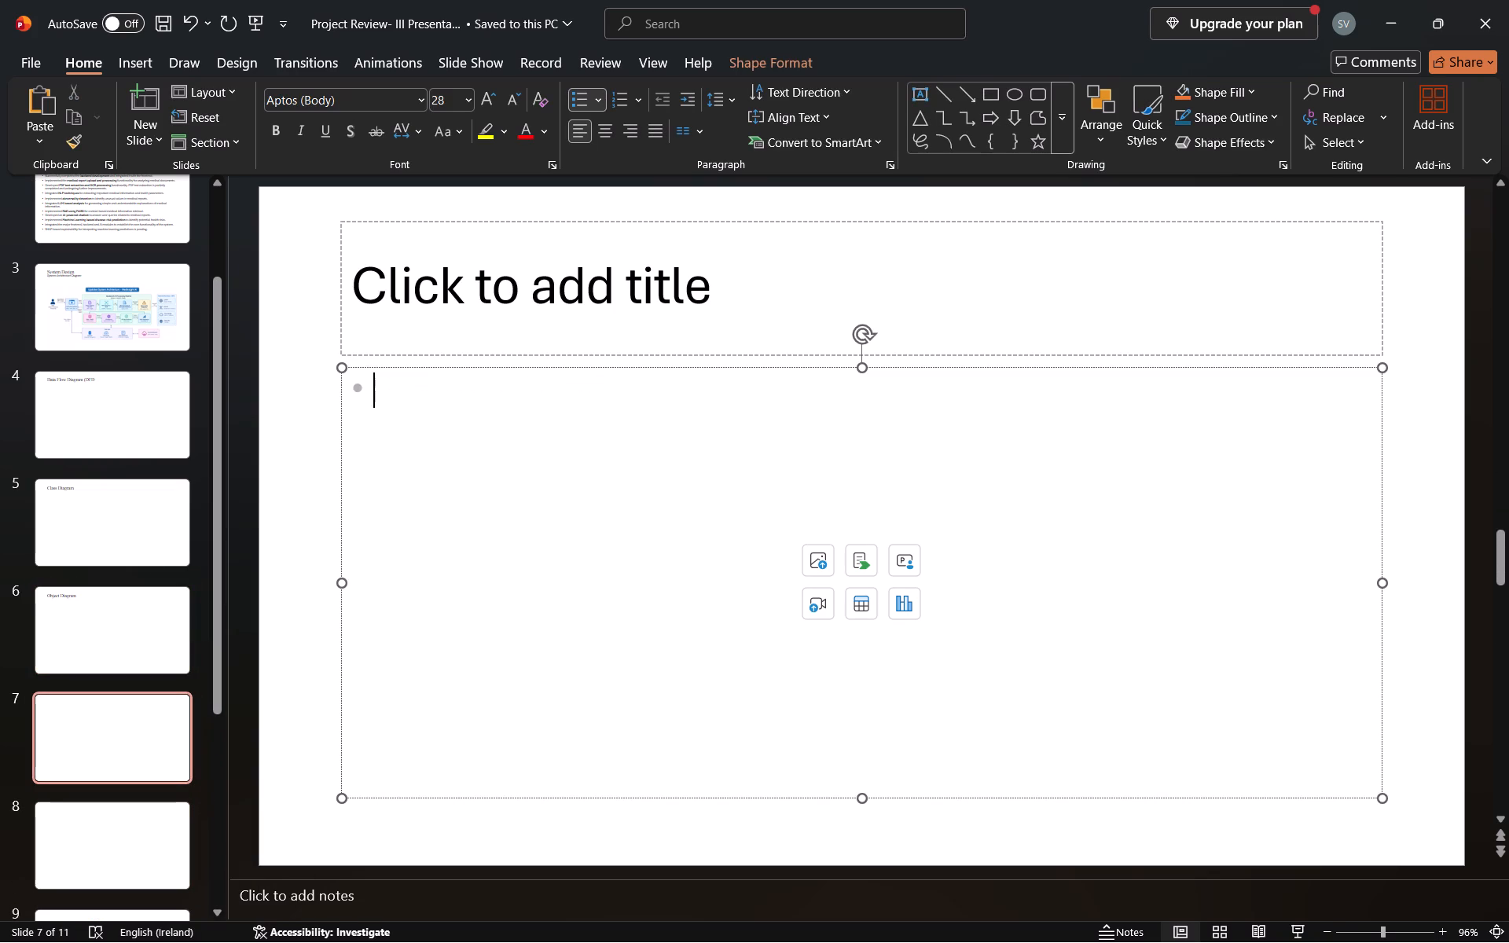
key("ctrl+v")
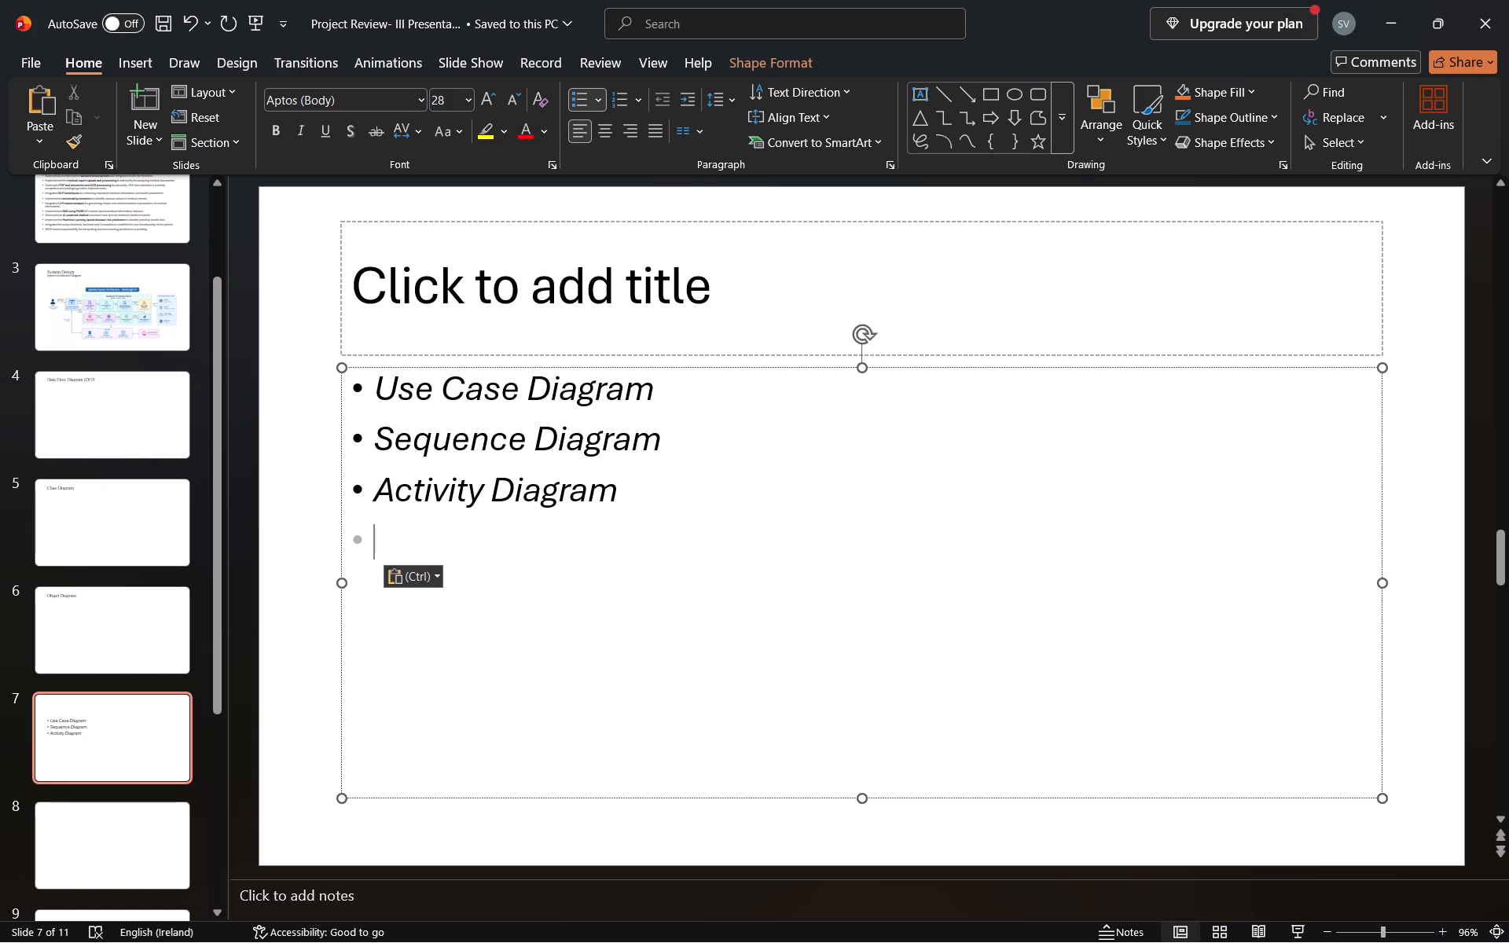
Replace the empty title placeholder on slide 7 with a copy of slide 6's "Object Diagram" title box.
left_click(101, 663)
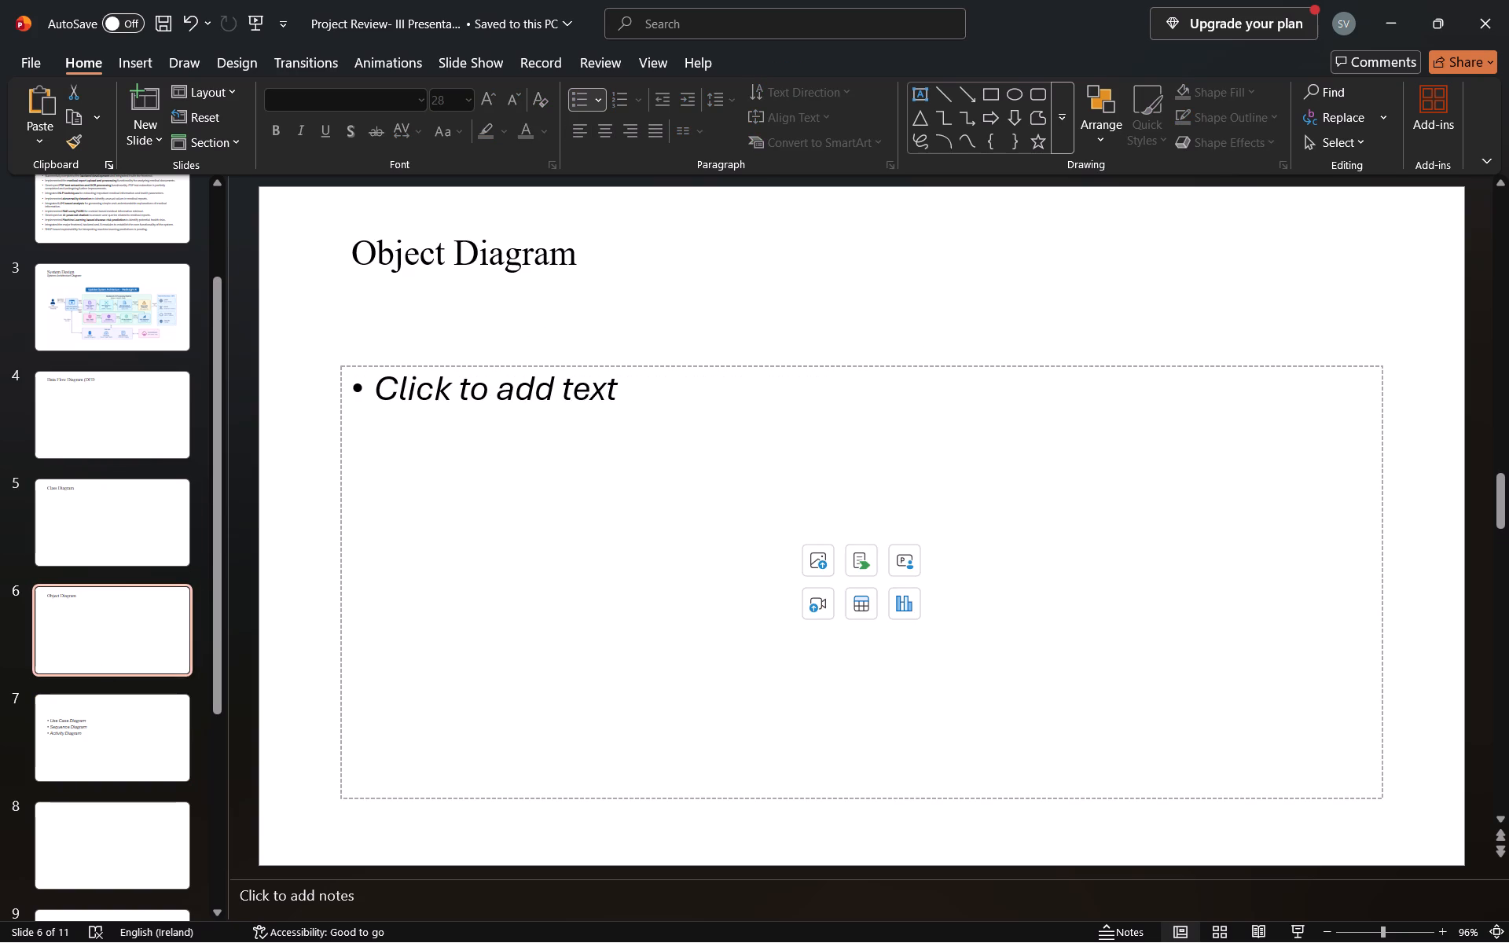
left_click(585, 257)
double_click(567, 255)
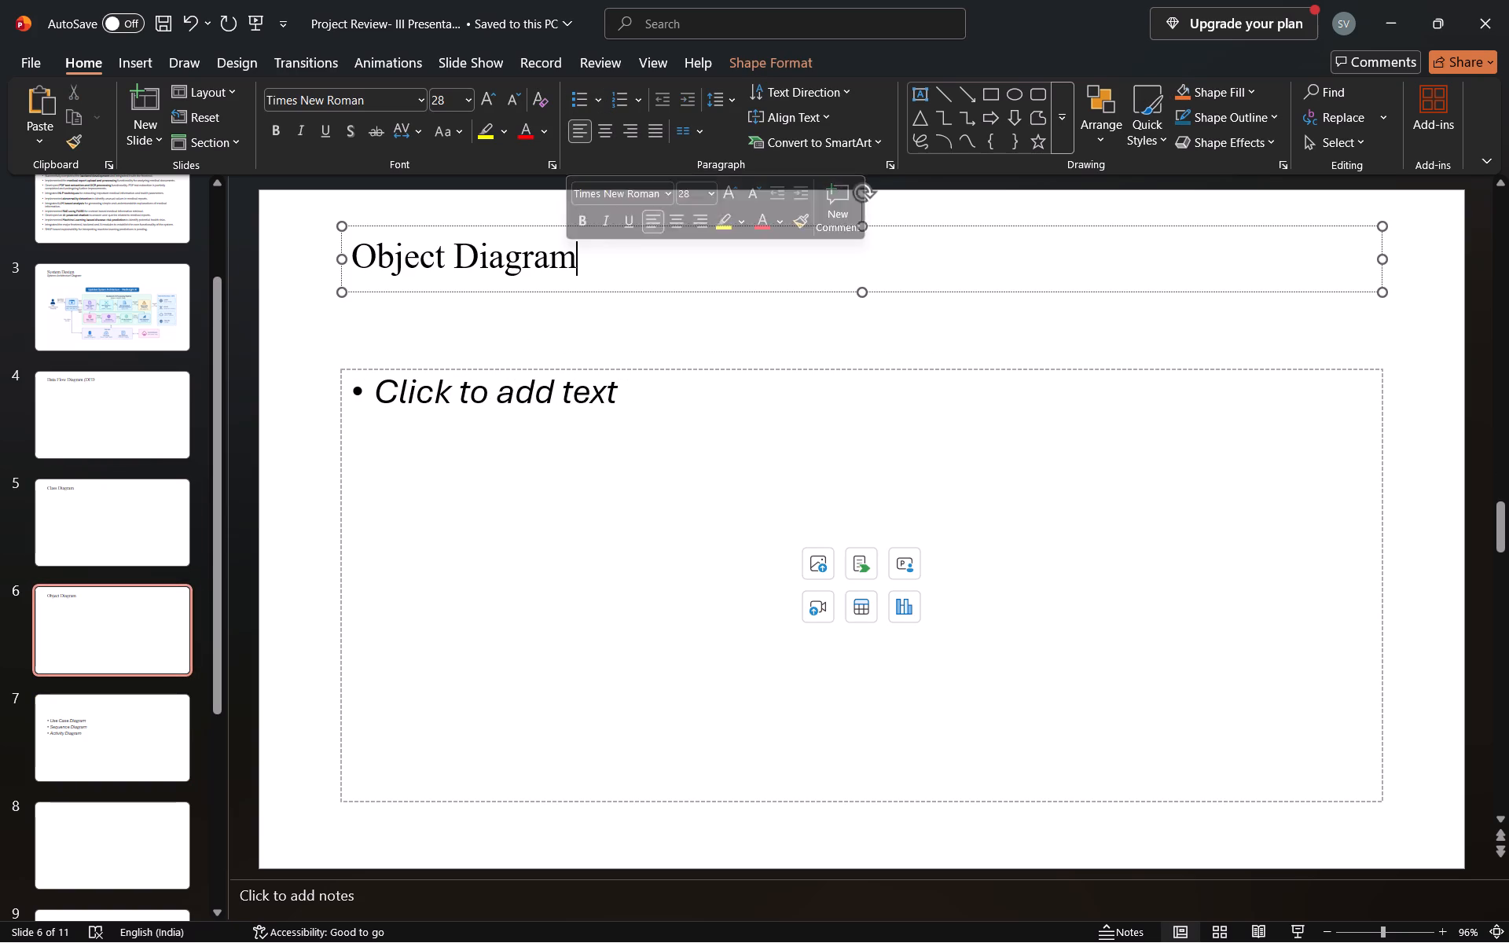
left_click(488, 225)
key("ctrl+c")
left_click(105, 717)
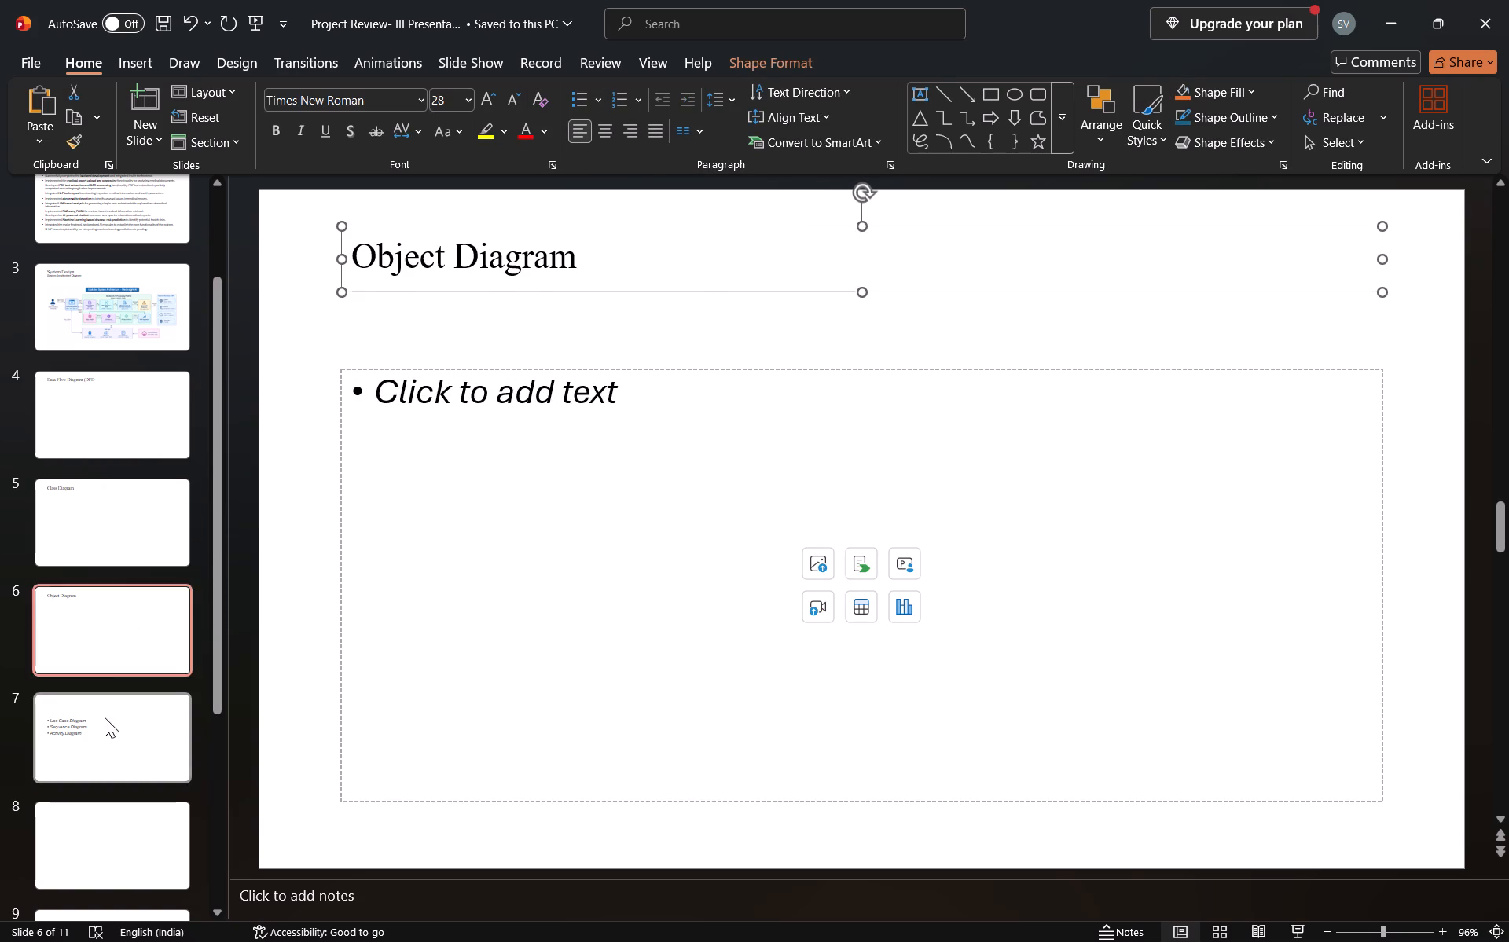
left_click(455, 237)
left_click(455, 227)
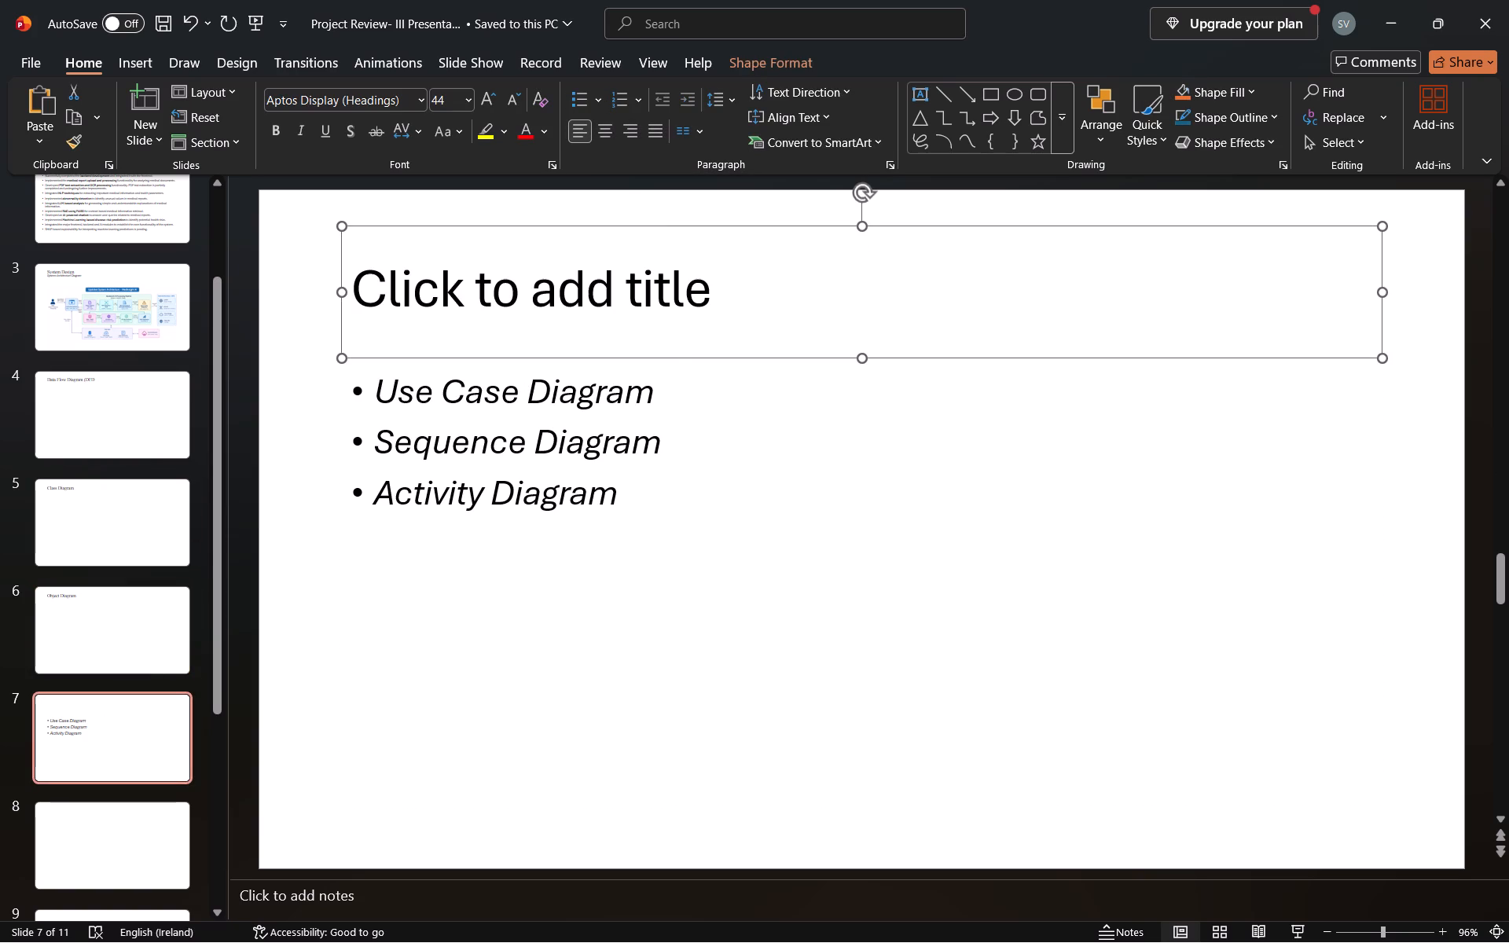
right_click(455, 225)
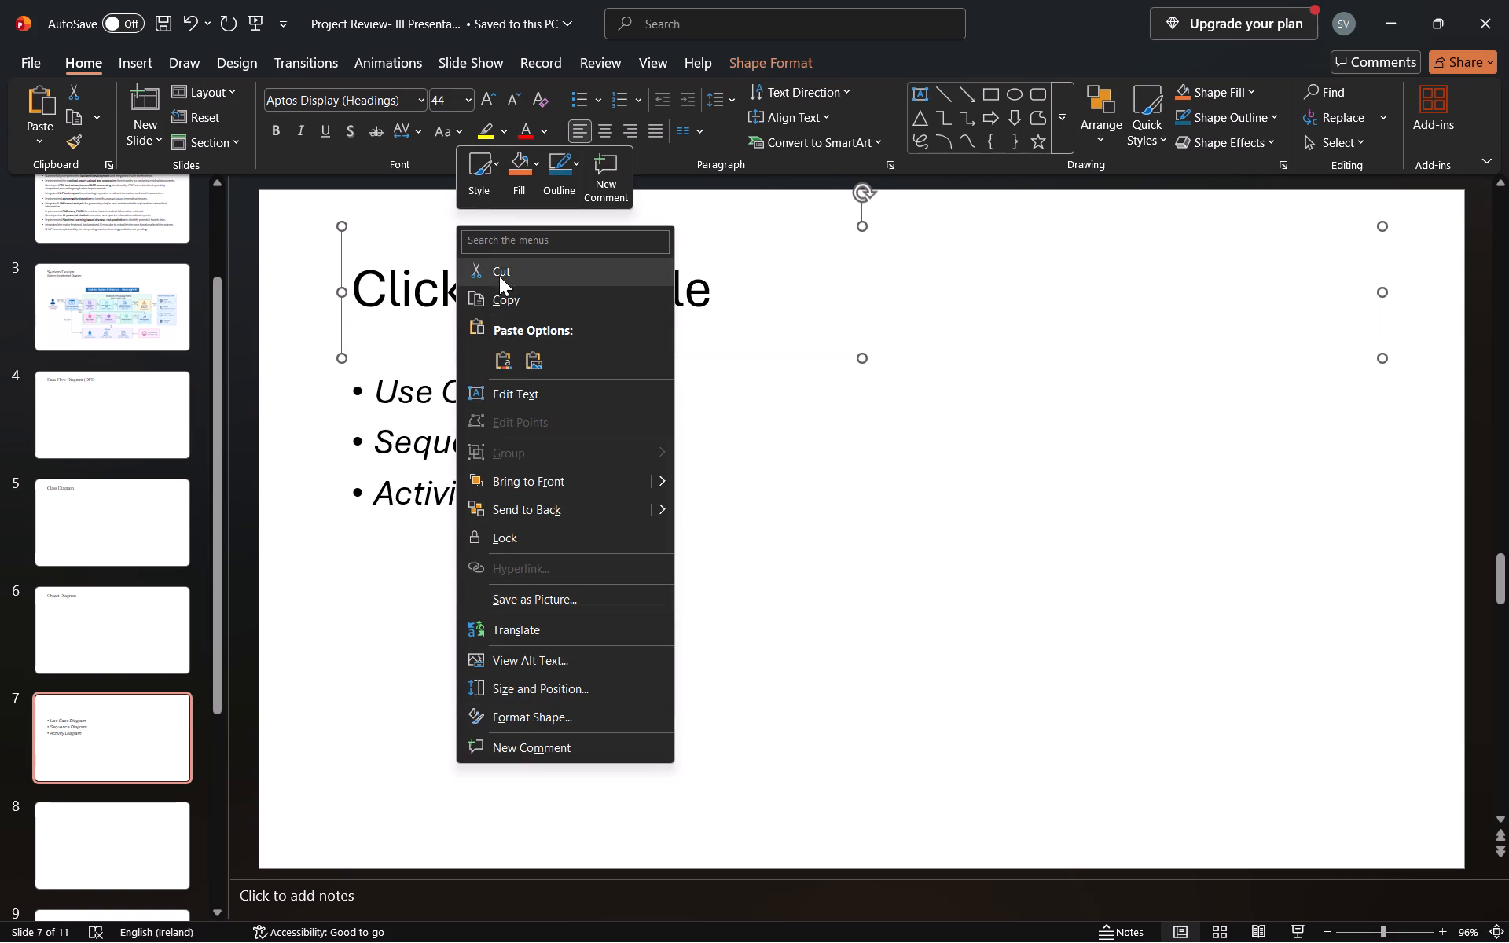
left_click(402, 218)
key("Delete")
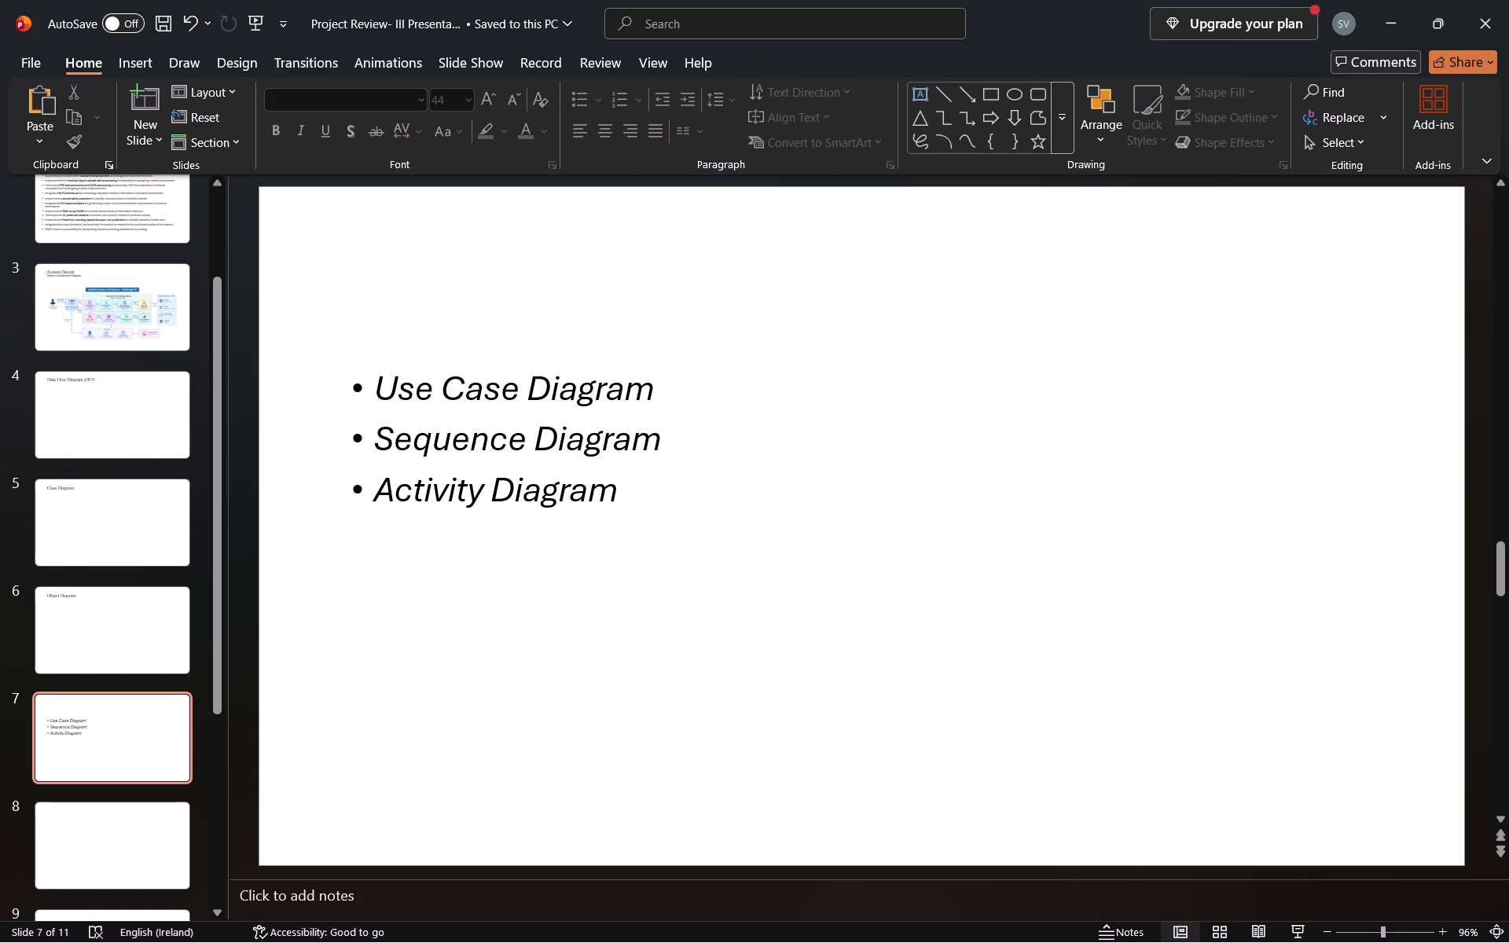
key("ctrl+v")
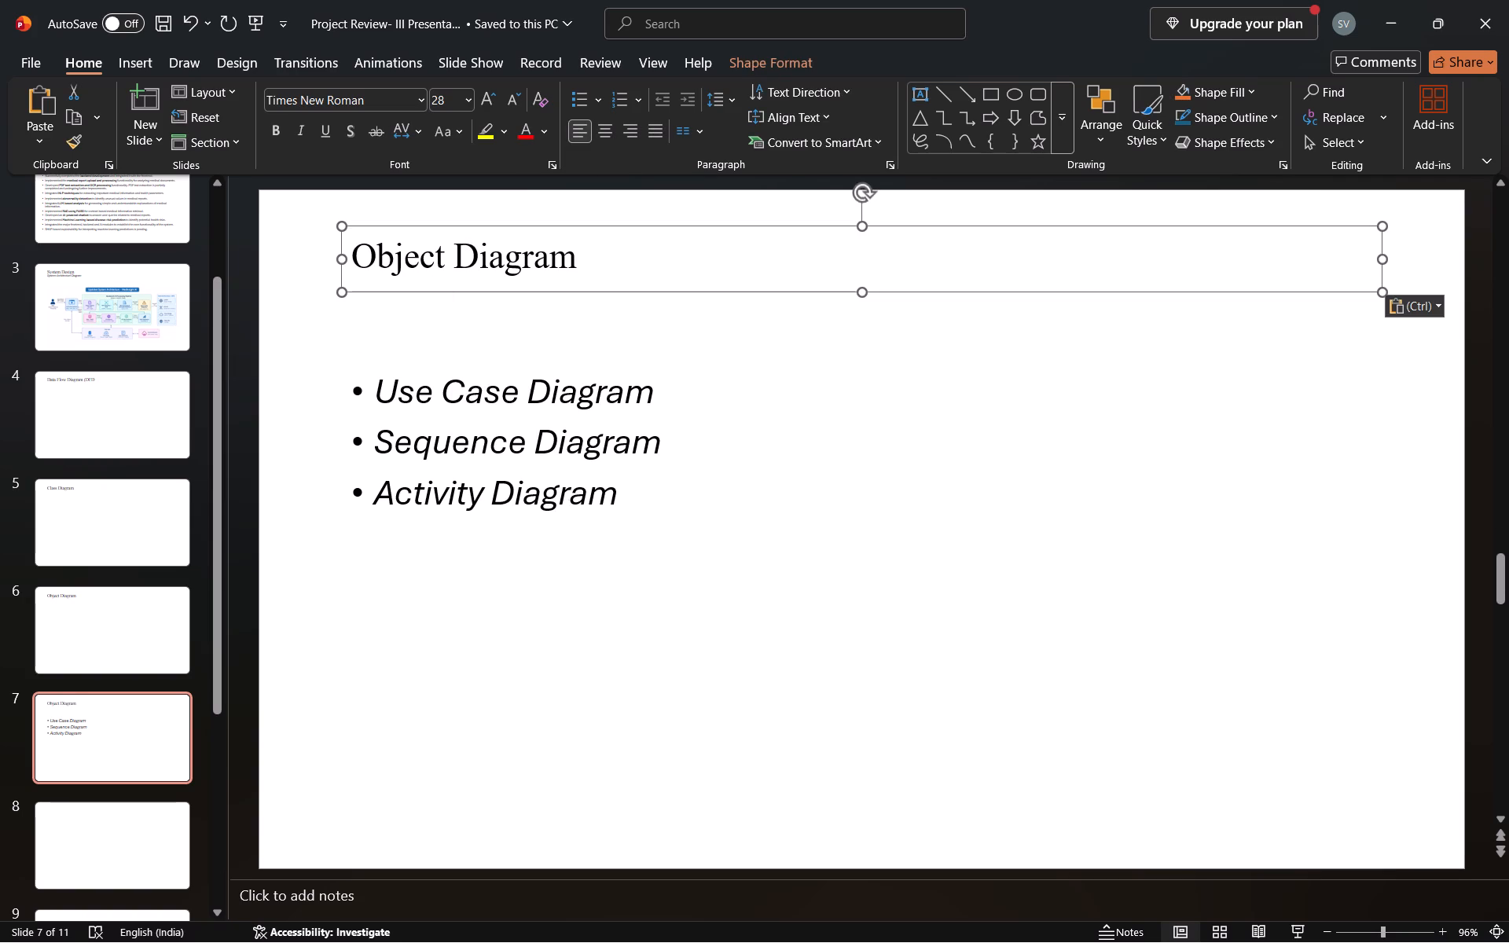
Change the copied title on slide 7 to "Use Case Diagram".
left_click(98, 615)
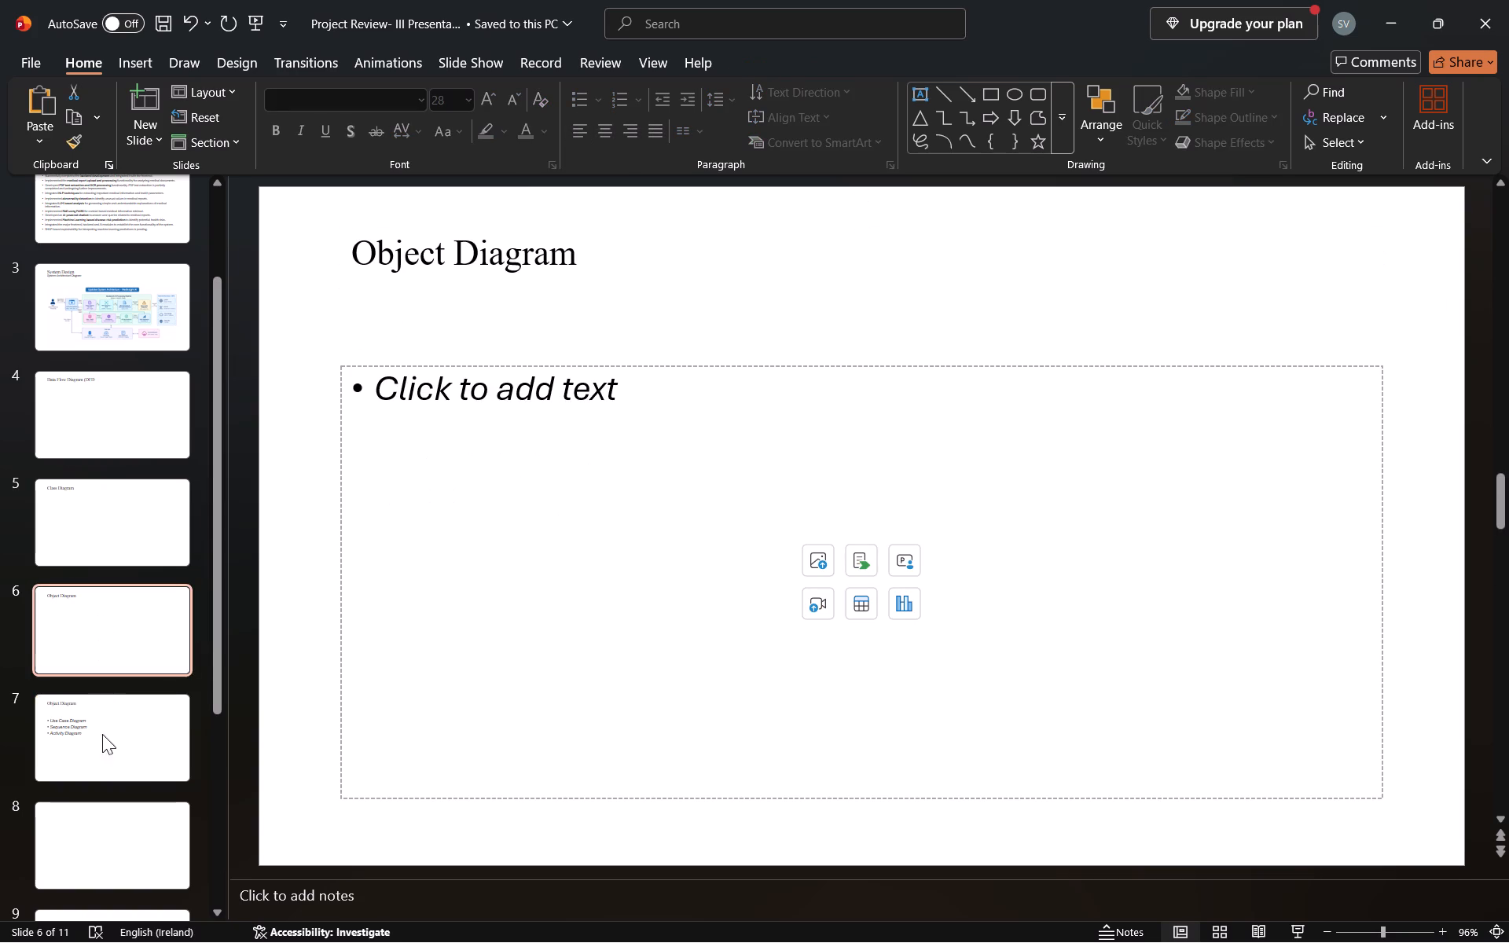
left_click(115, 764)
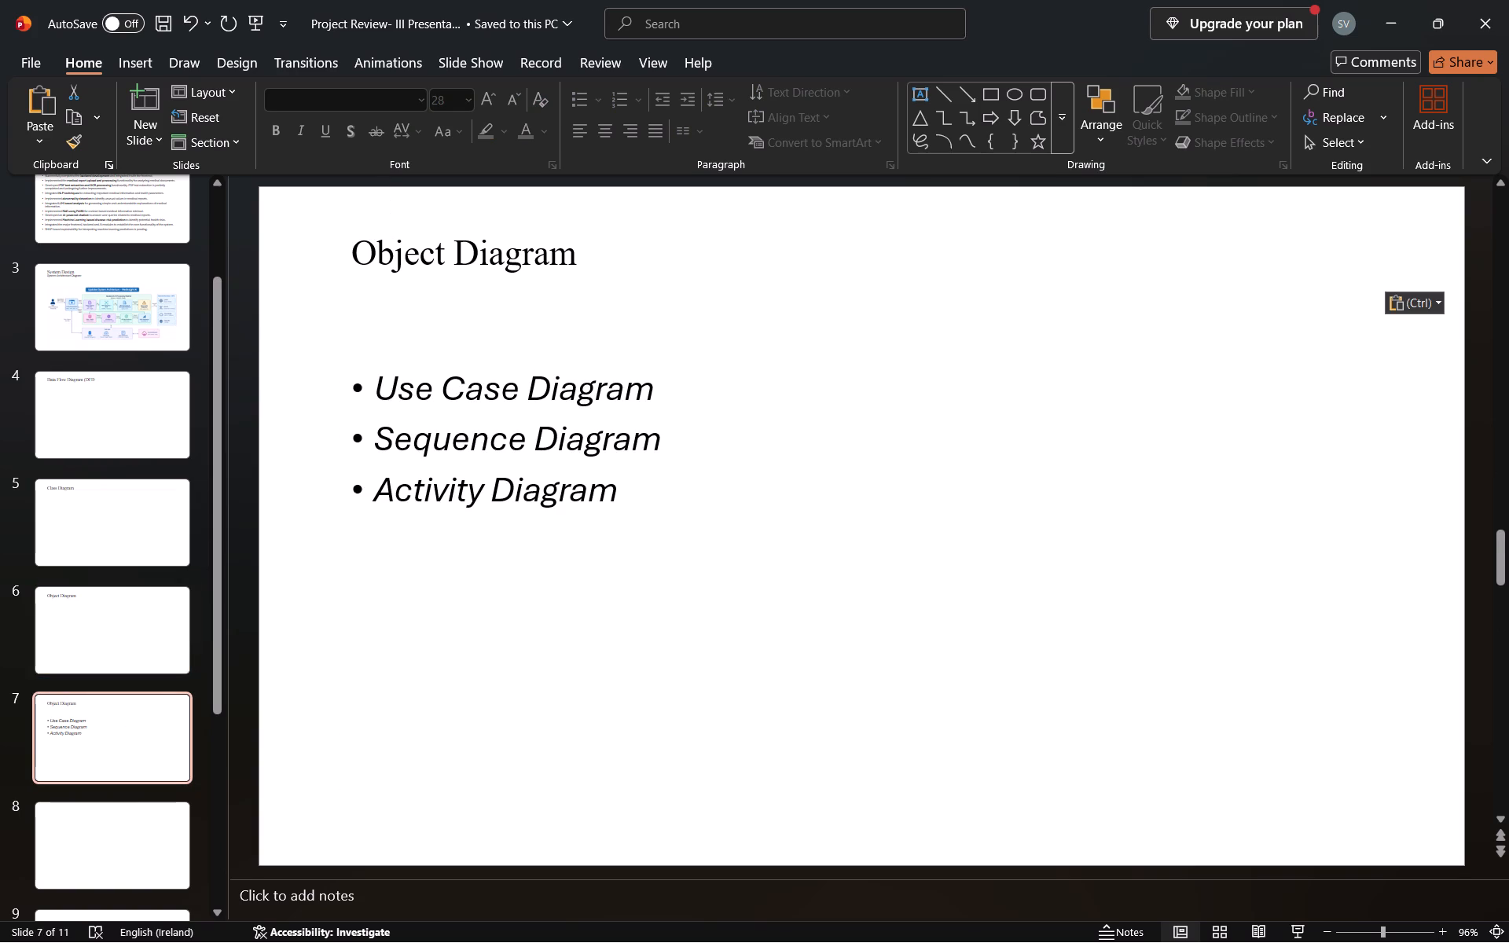
double_click(392, 250)
type("Use Case")
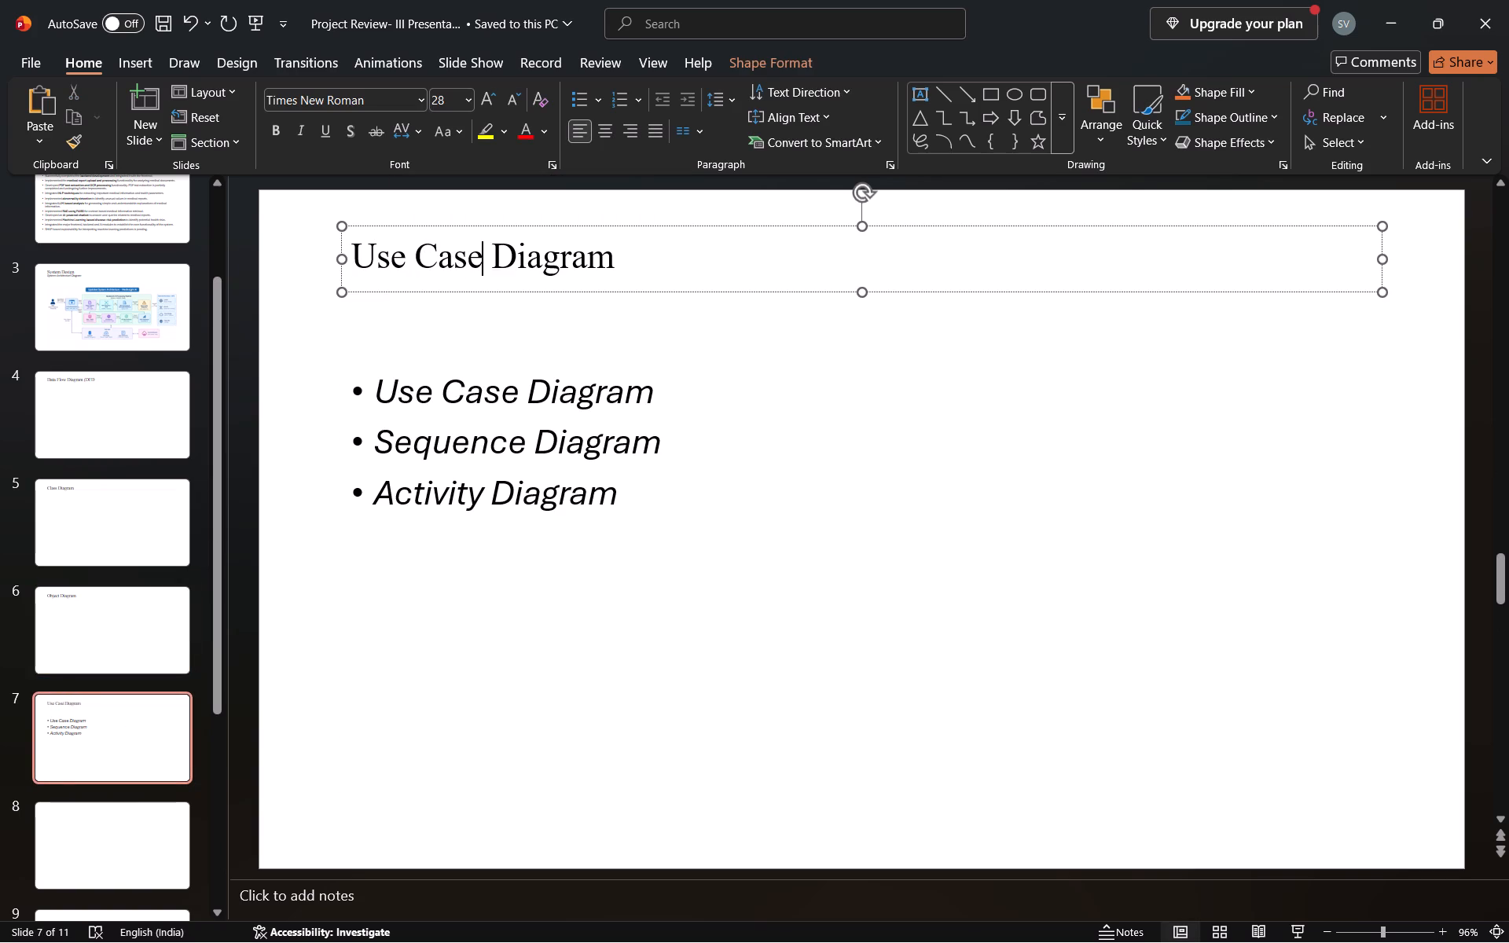
Delete the "Use Case Diagram" bullet from slide 7's content list.
left_click_drag(674, 401, 215, 389)
key("BackSpace")
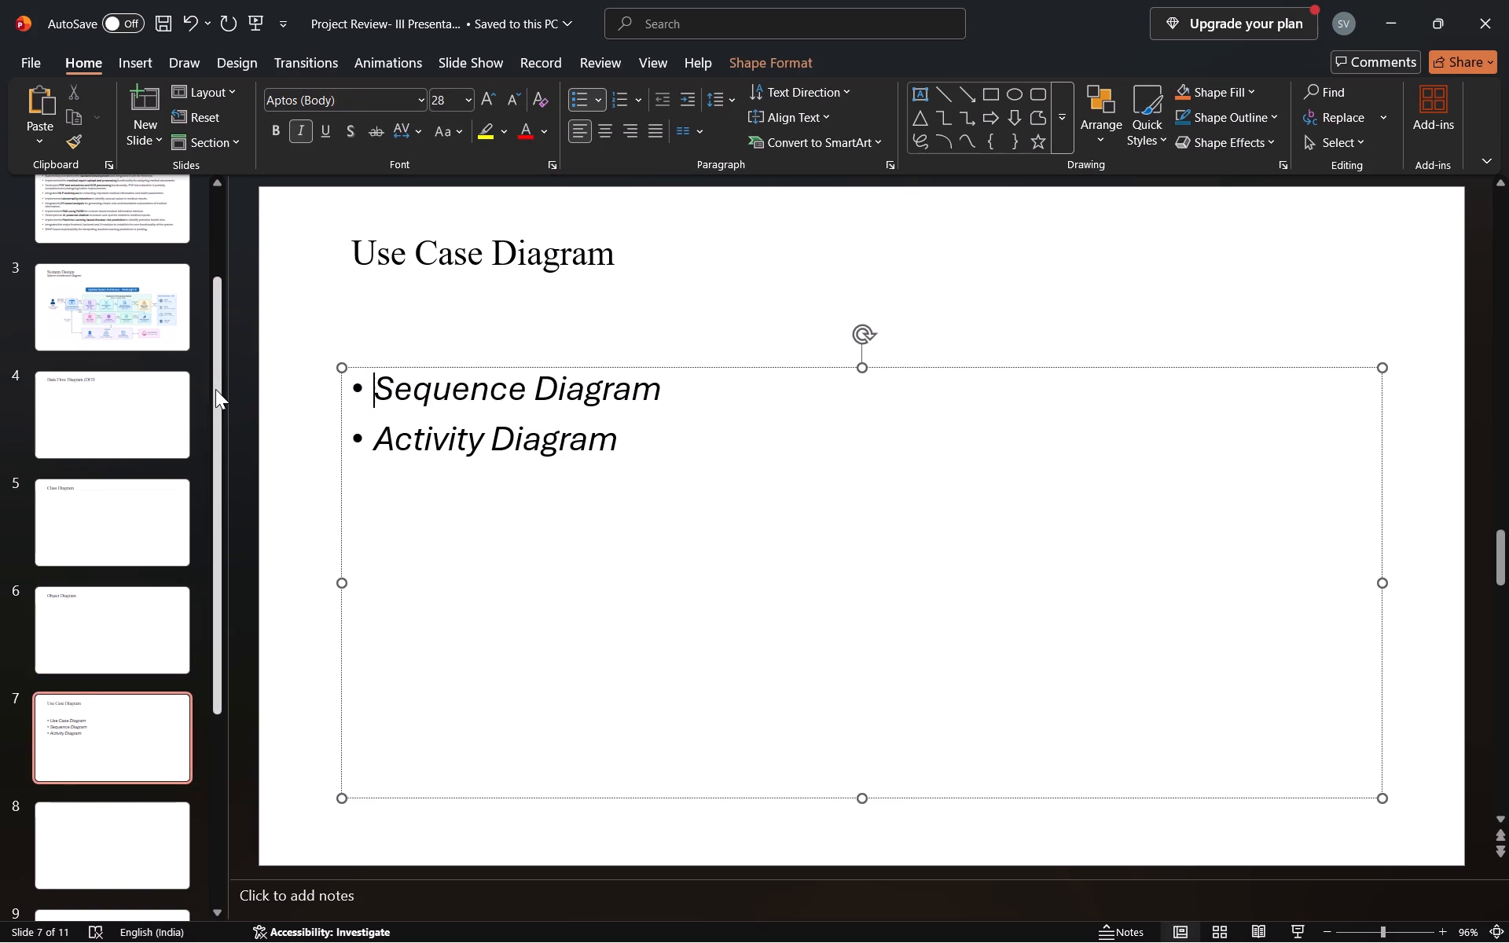
Move the "Sequence Diagram" and "Activity Diagram" bullets from slide 7 to slide 8's content placeholder, leaving slide 7's content box empty and unbulleted.
left_click(593, 451)
left_click_drag(618, 446, 406, 391)
key("ctrl+x")
key("BackSpace")
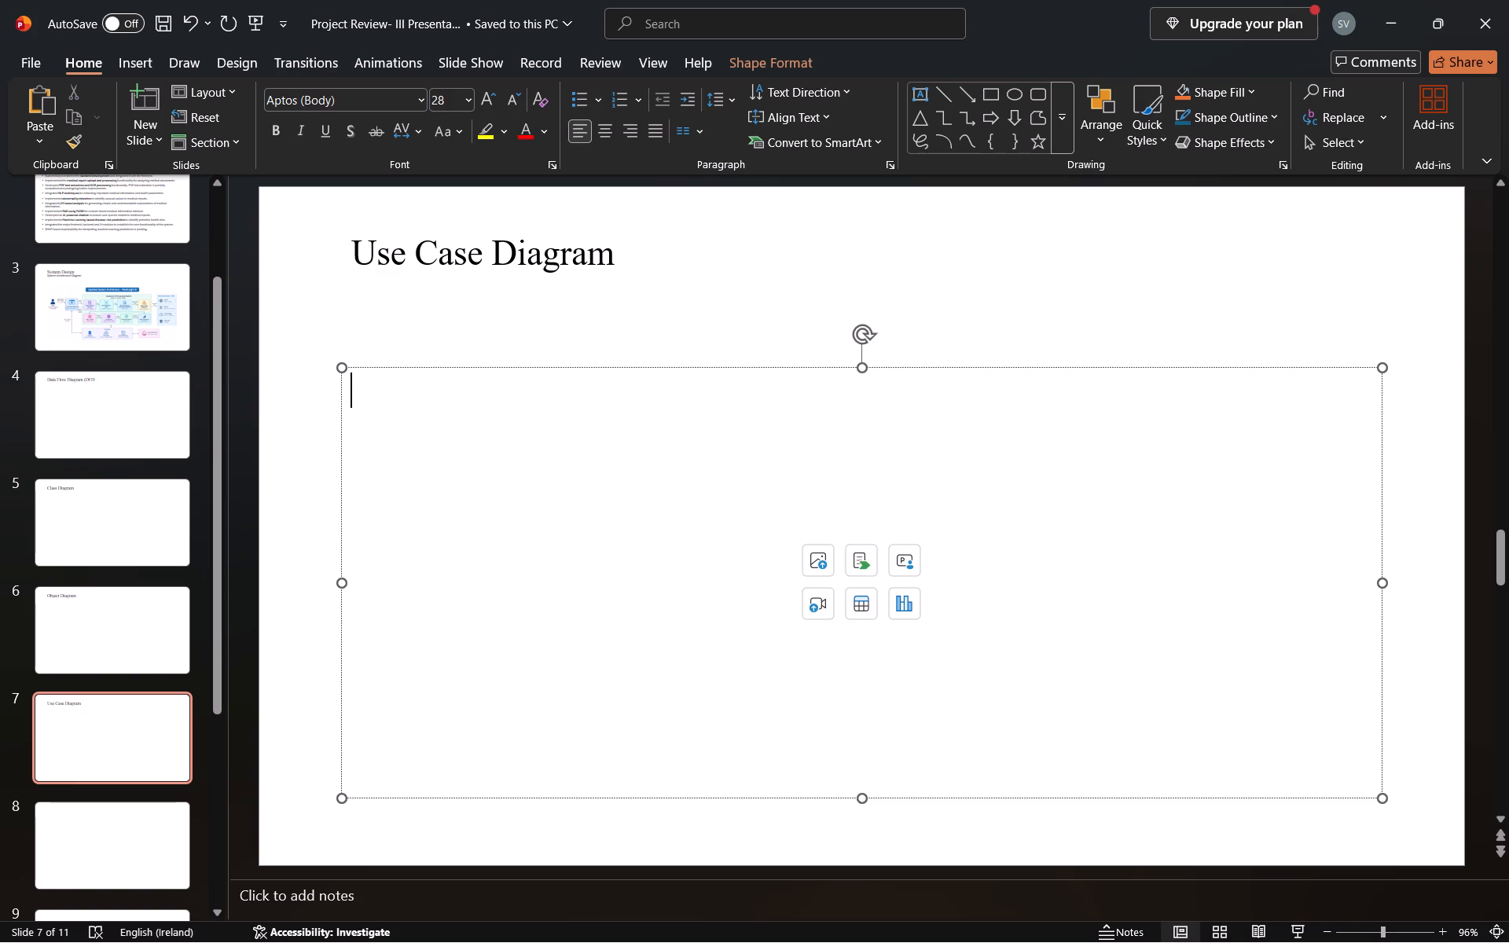
left_click(105, 634)
left_click(101, 732)
left_click(102, 822)
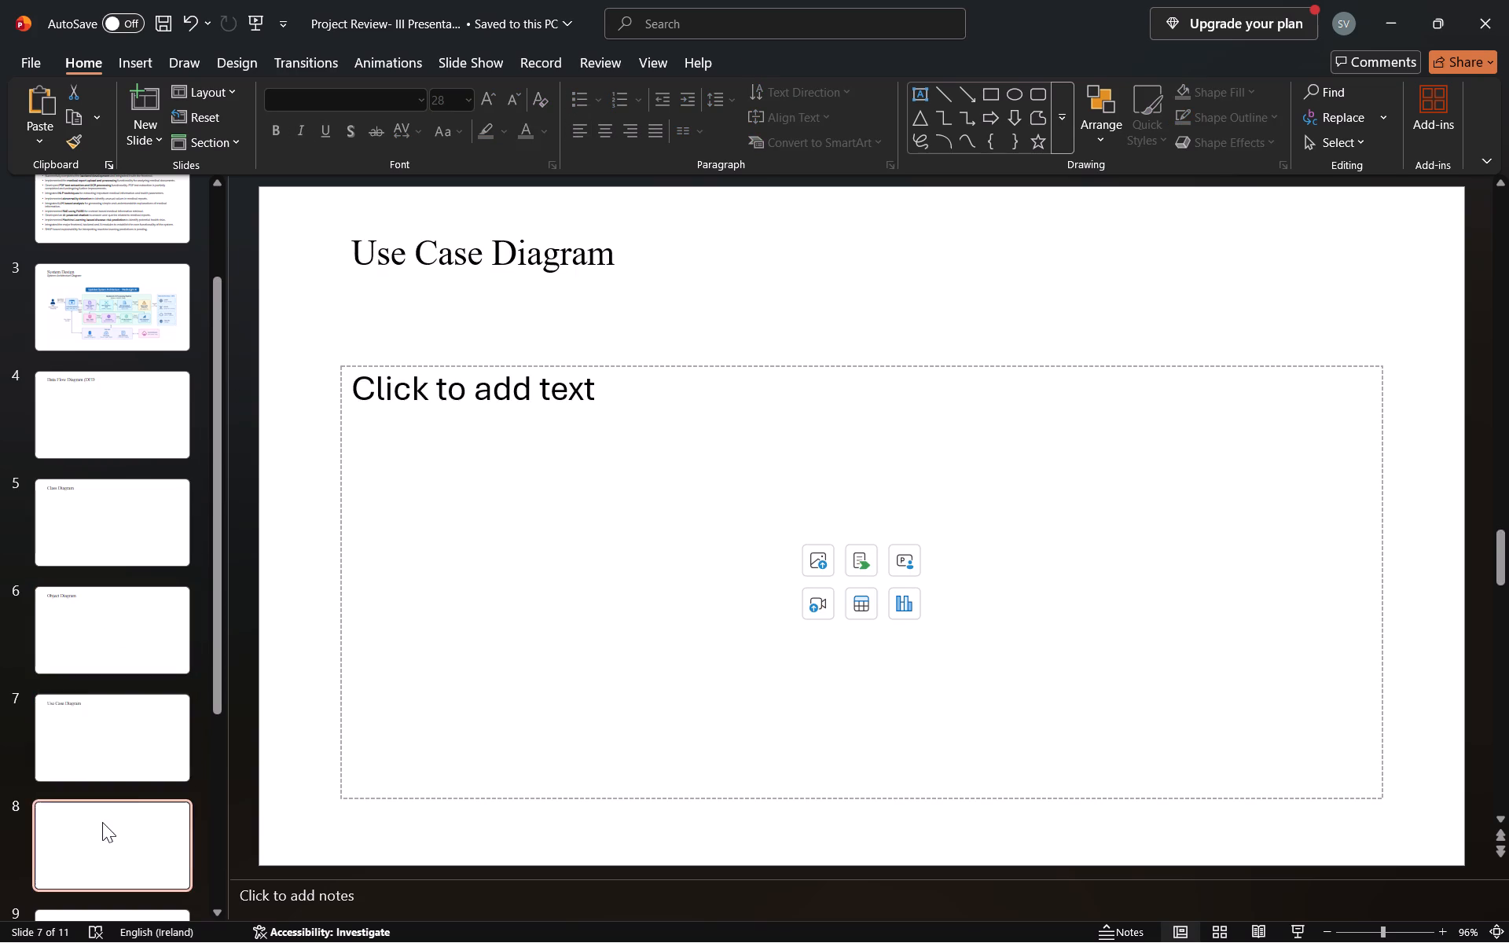
left_click(384, 592)
key("ctrl+v")
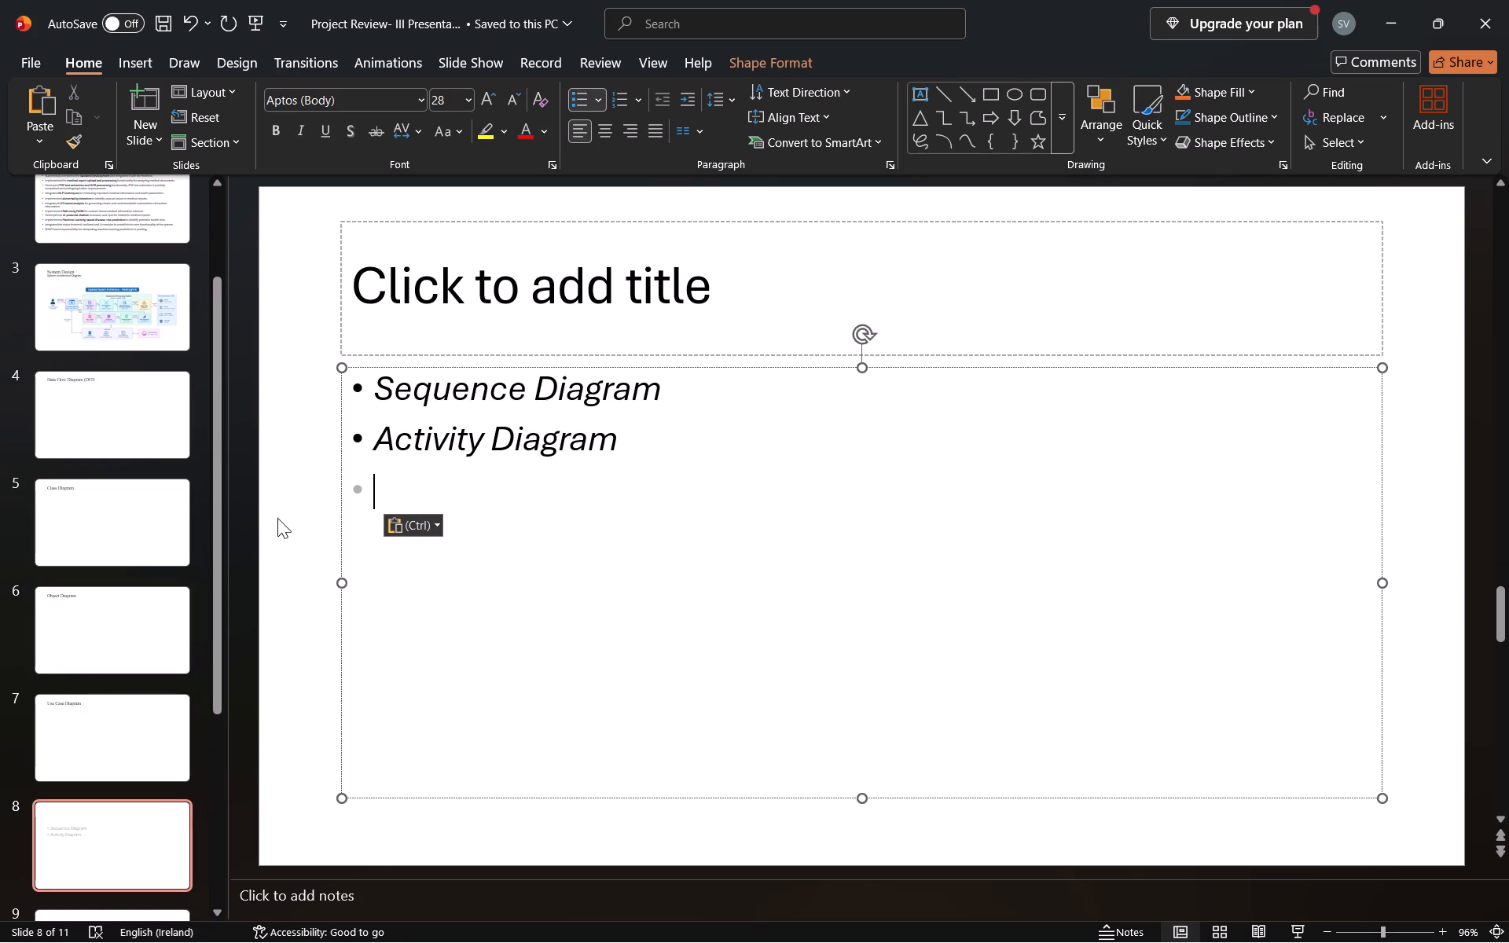
Replace the empty title placeholder on slide 8 with a copy of slide 7's "Use Case Diagram" title box.
left_click(133, 747)
left_click(419, 227)
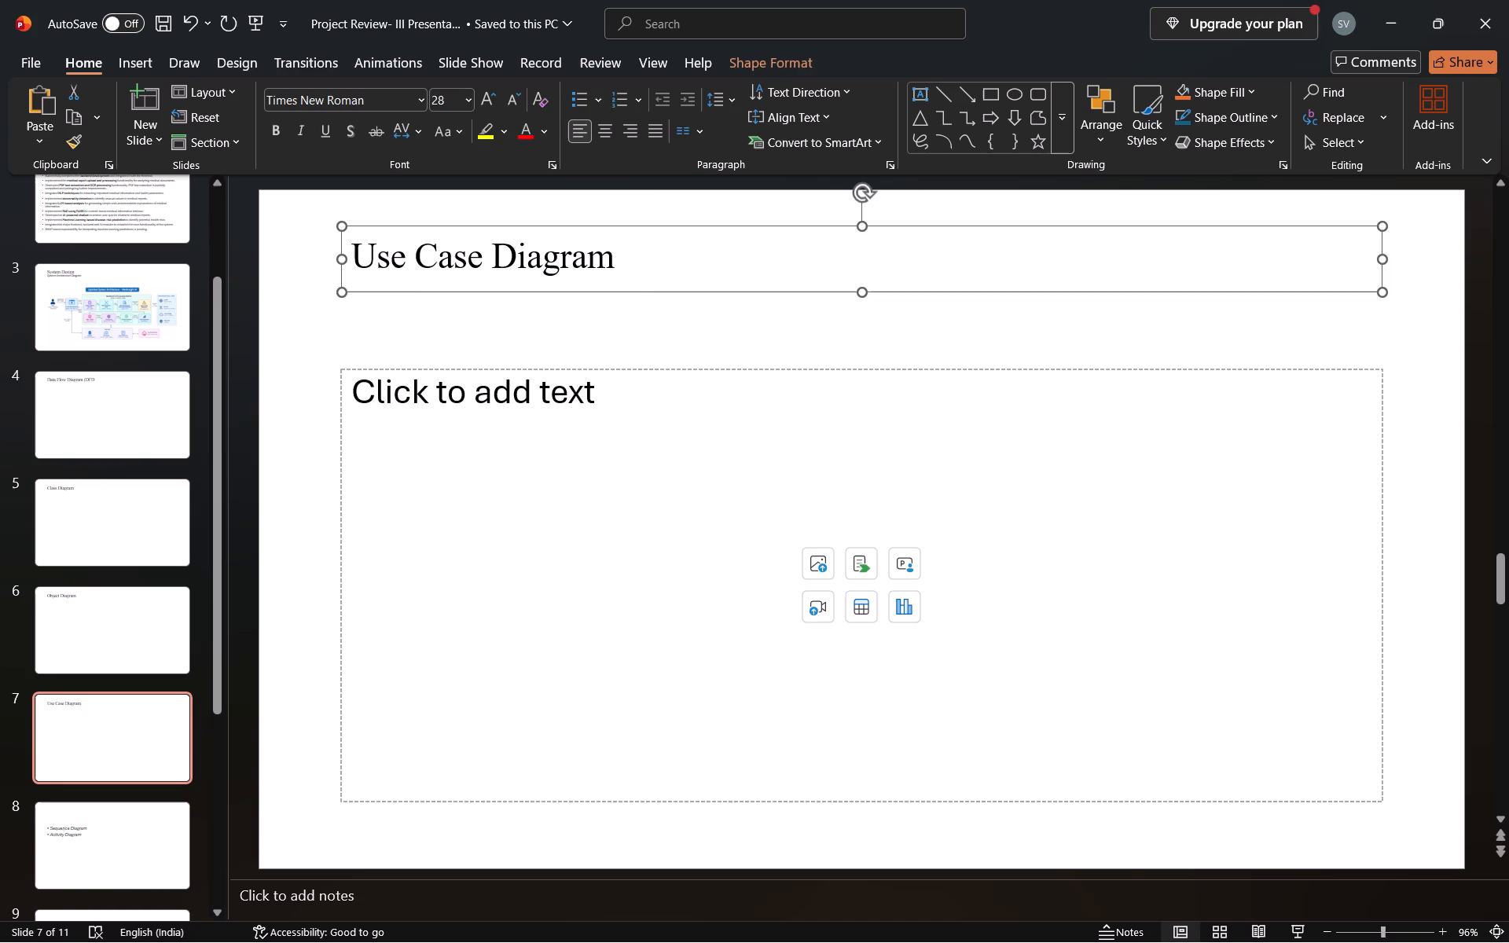
key("ctrl+c")
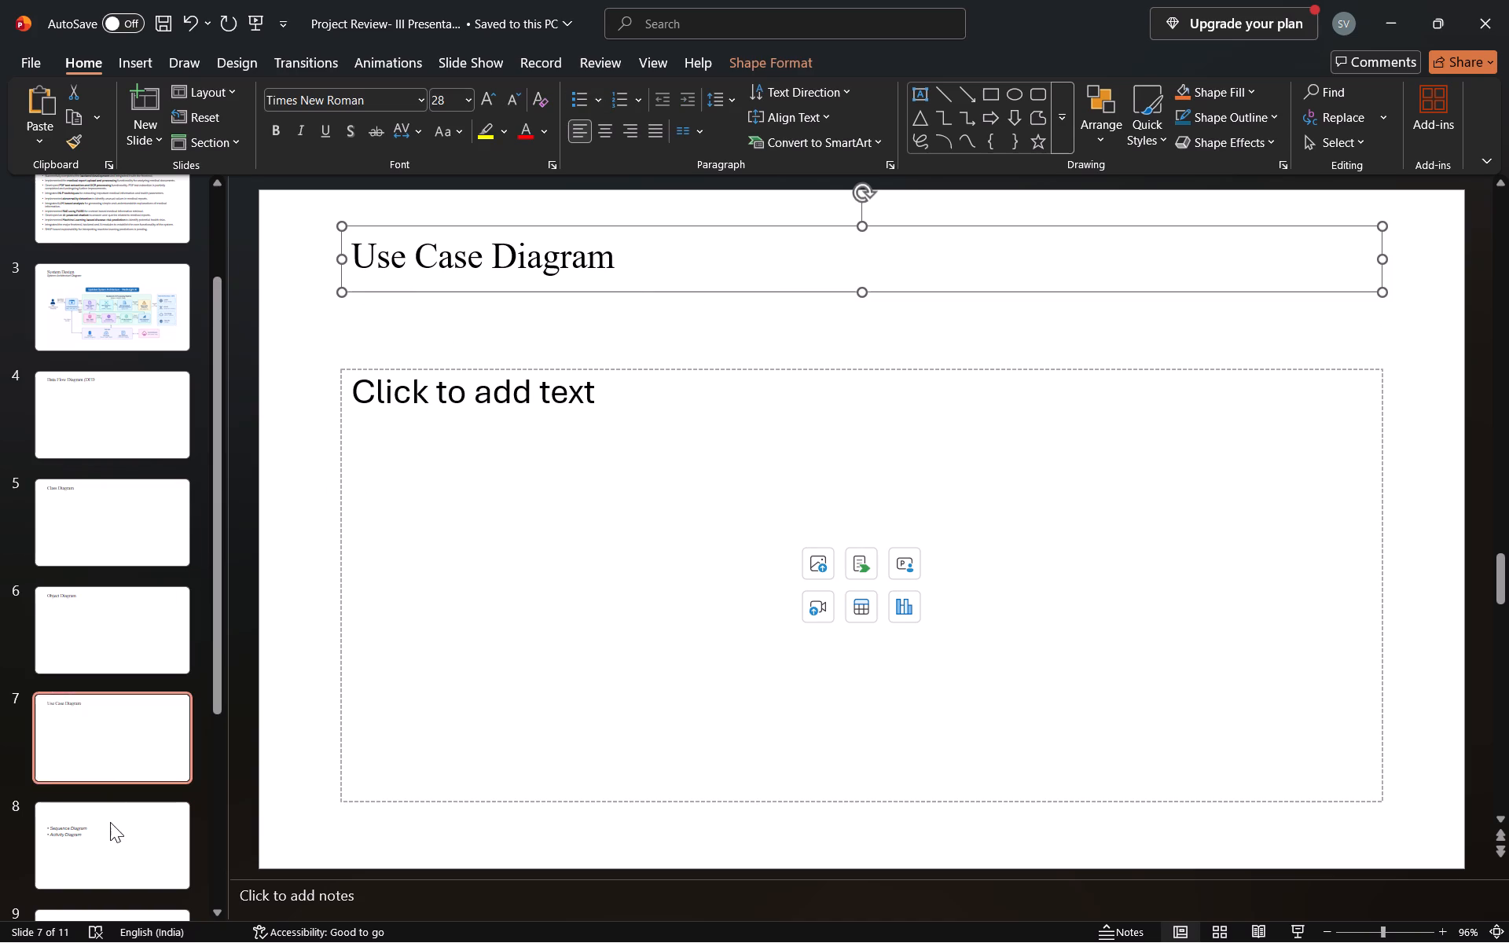
left_click(110, 838)
left_click(526, 221)
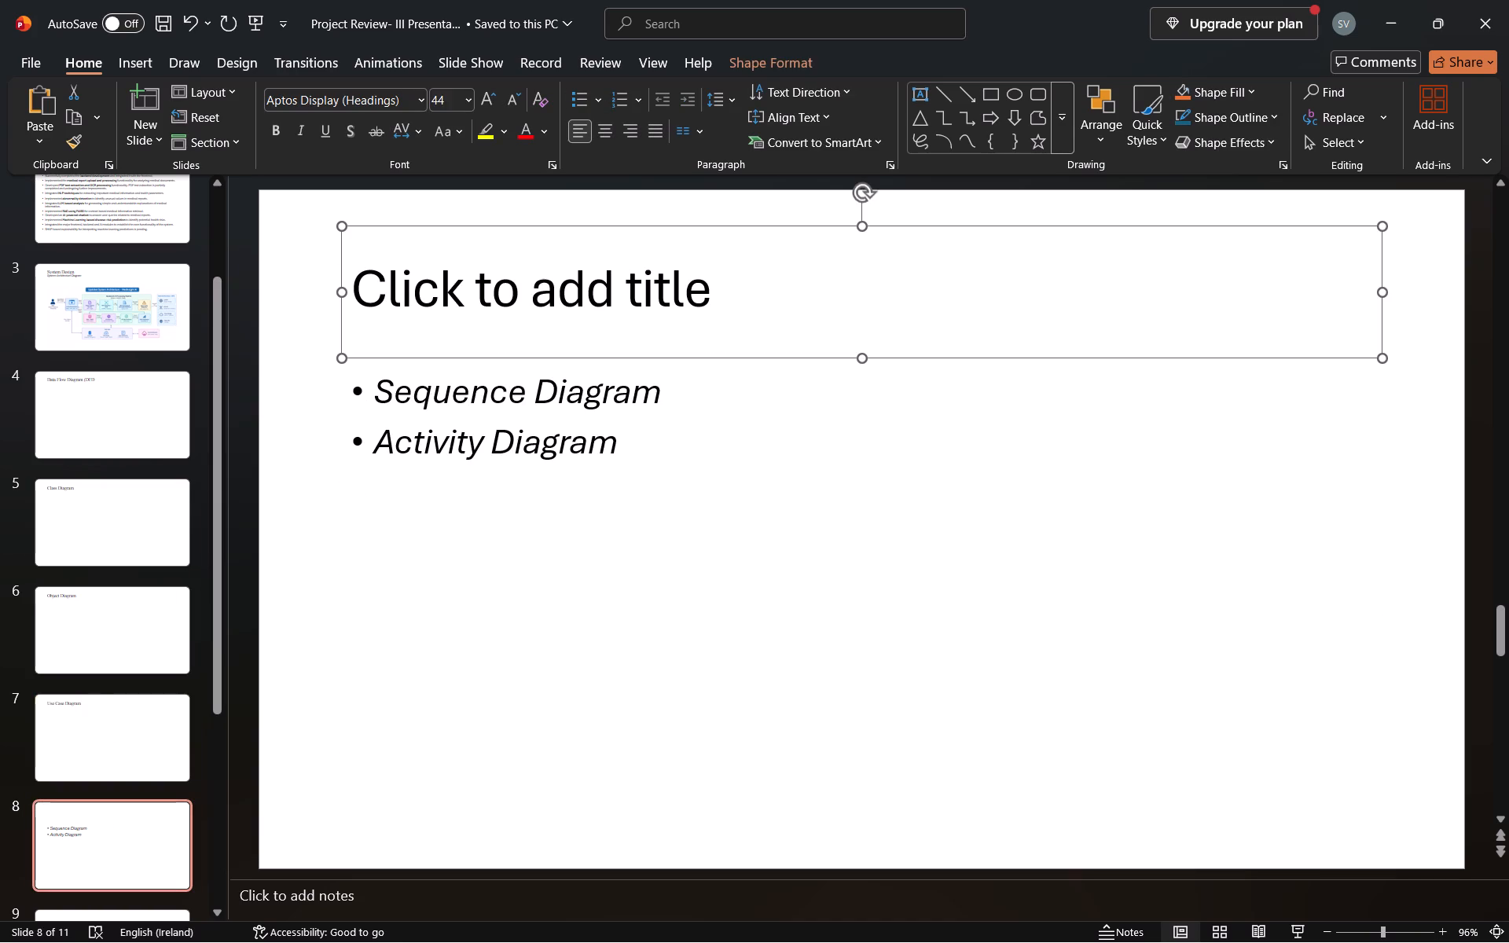
key("Delete")
key("ctrl+v")
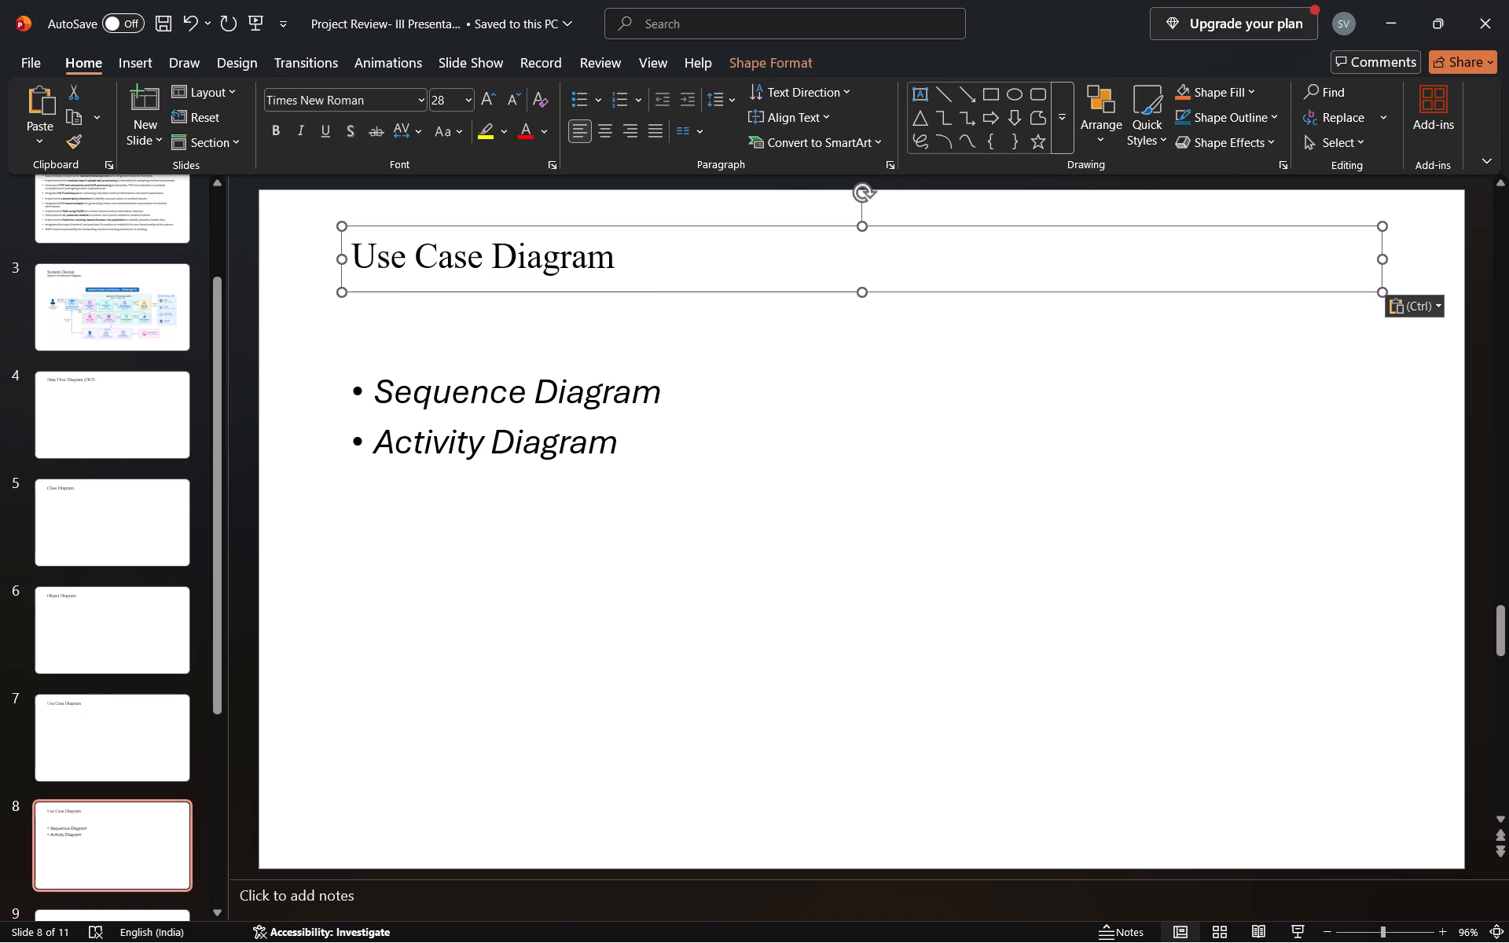
Change the copied title on slide 8 to "Sequence Diagram".
left_click(456, 259)
left_click_drag(456, 259, 375, 247)
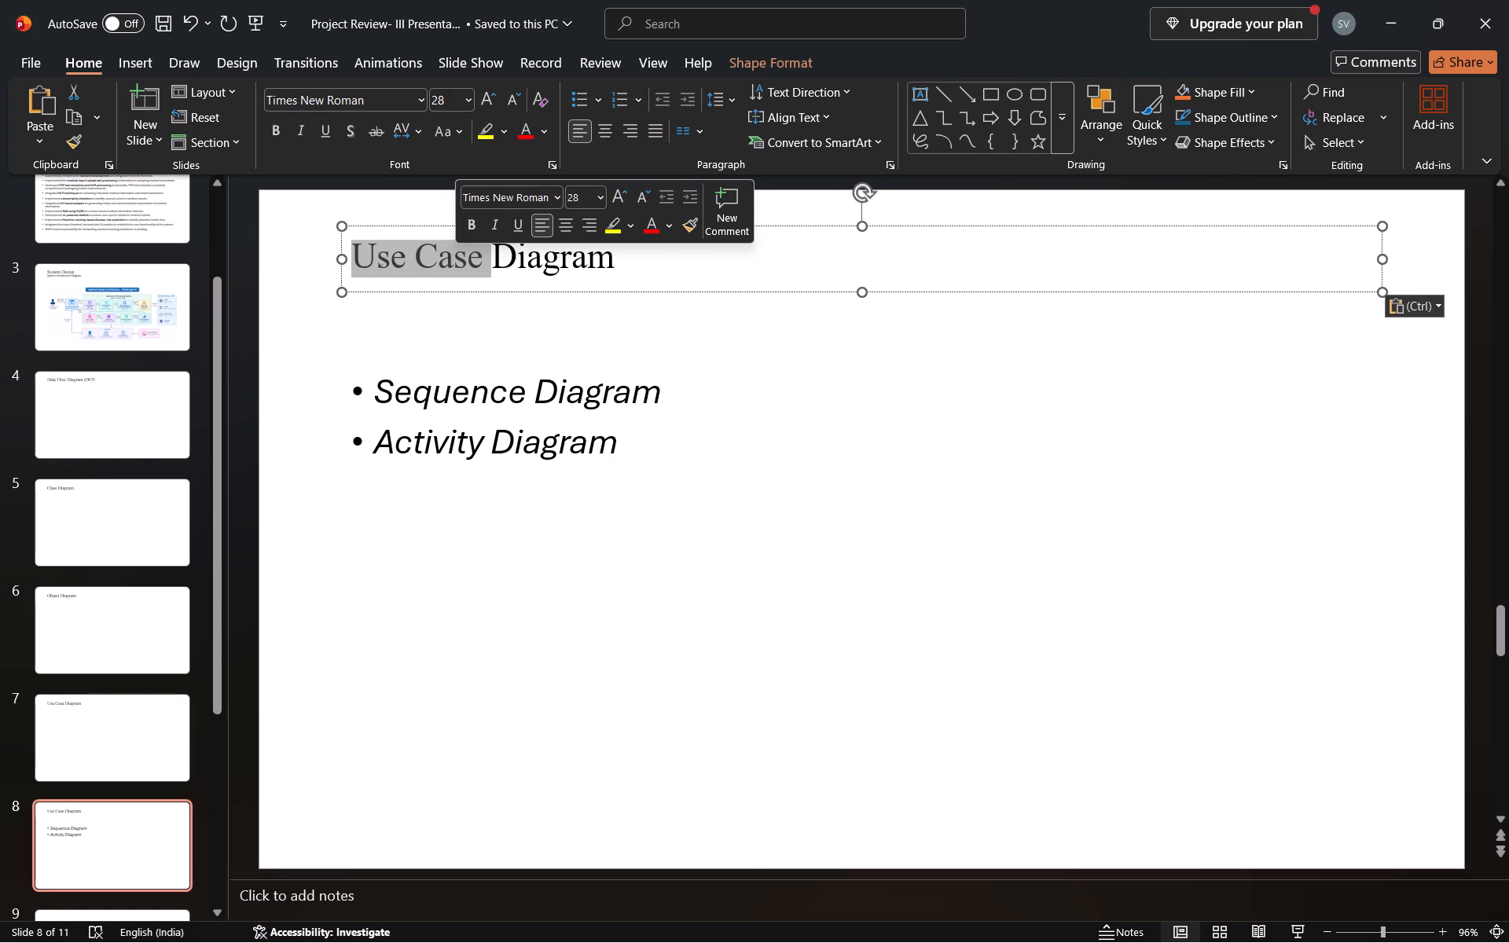
left_click_drag(375, 247, 373, 244)
key("shift+s")
key("e")
type("quence")
key("space")
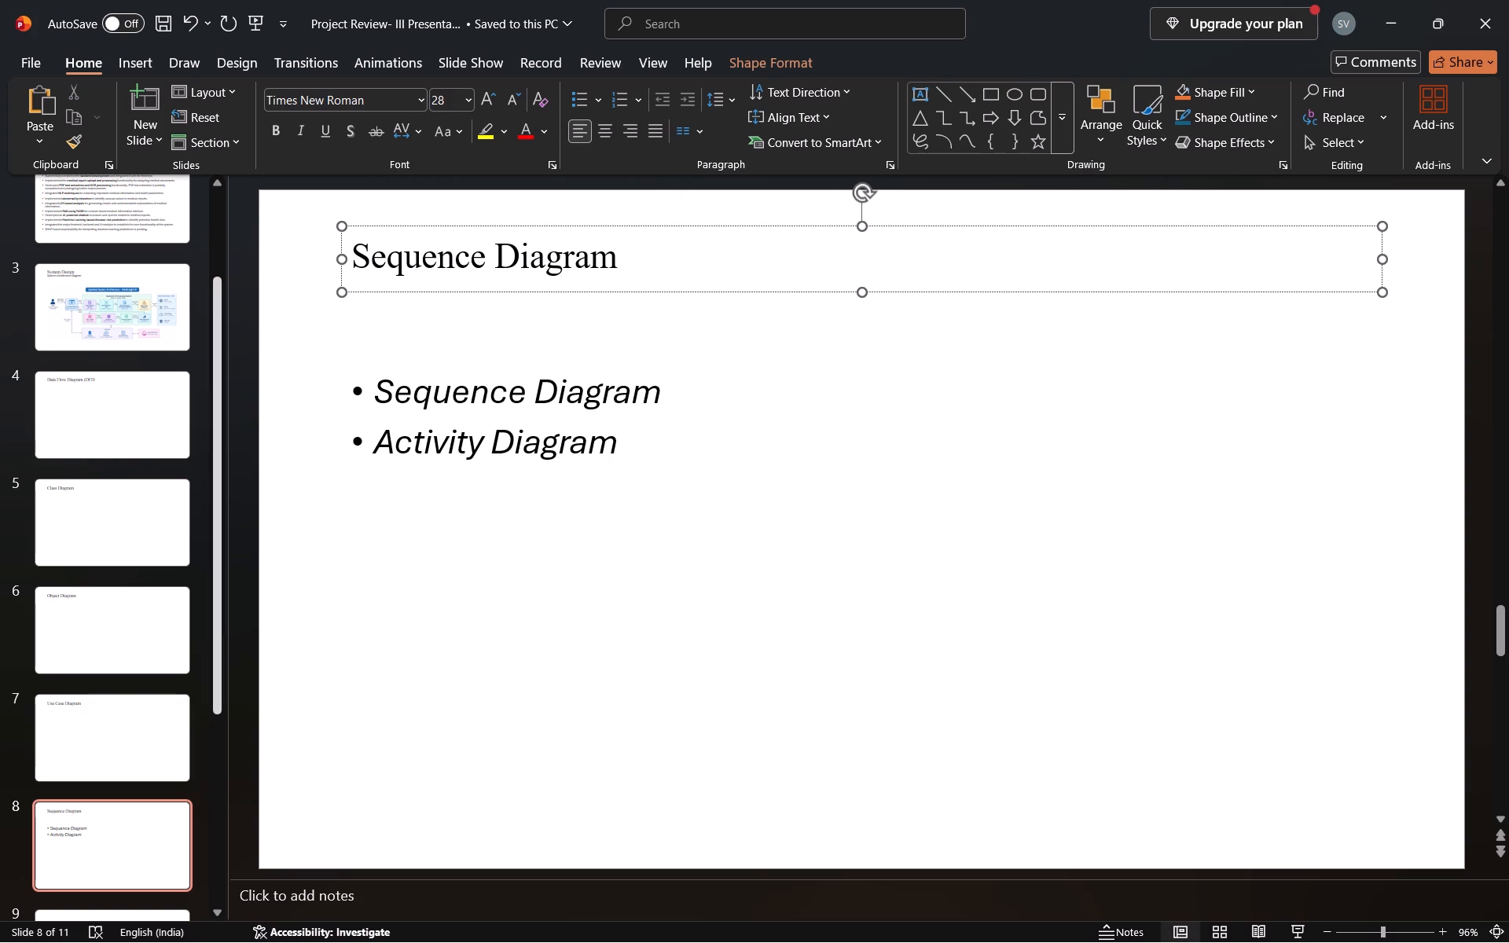
Delete the "Sequence Diagram" bullet from slide 8's content list.
left_click(730, 394)
key("BackSpace")
key("BackSpace")
key("BackSpace")
key("BackSpace")
key("BackSpace")
key("BackSpace")
key("BackSpace")
key("BackSpace")
key("BackSpace")
key("BackSpace")
key("BackSpace")
key("BackSpace")
key("BackSpace")
key("BackSpace")
key("BackSpace")
key("BackSpace")
key("BackSpace")
key("BackSpace")
key("BackSpace")
key("BackSpace")
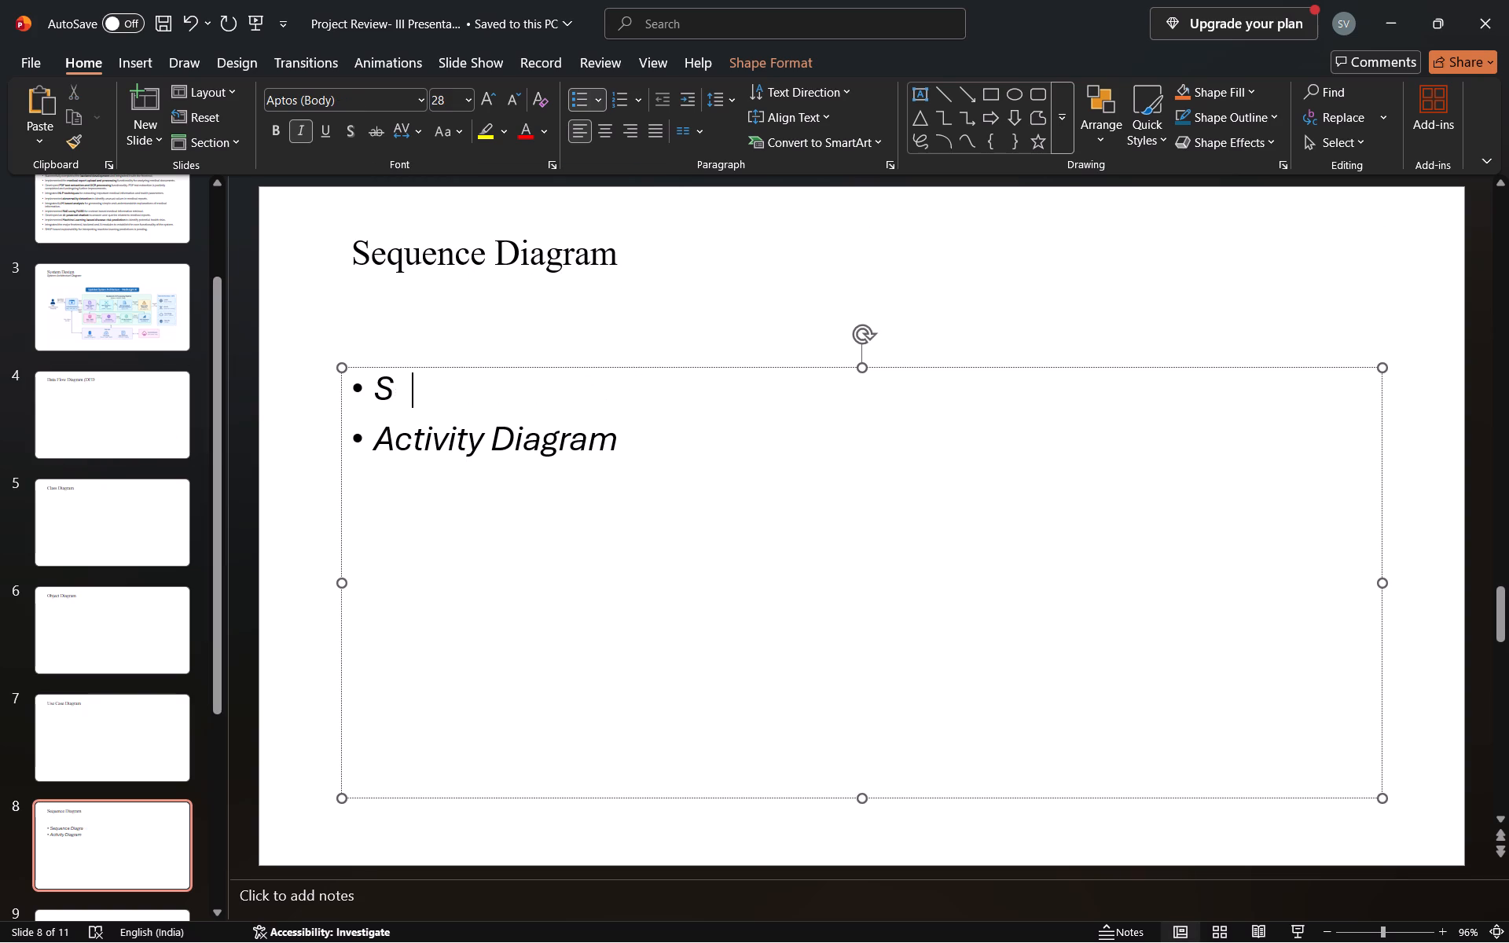
key("Delete")
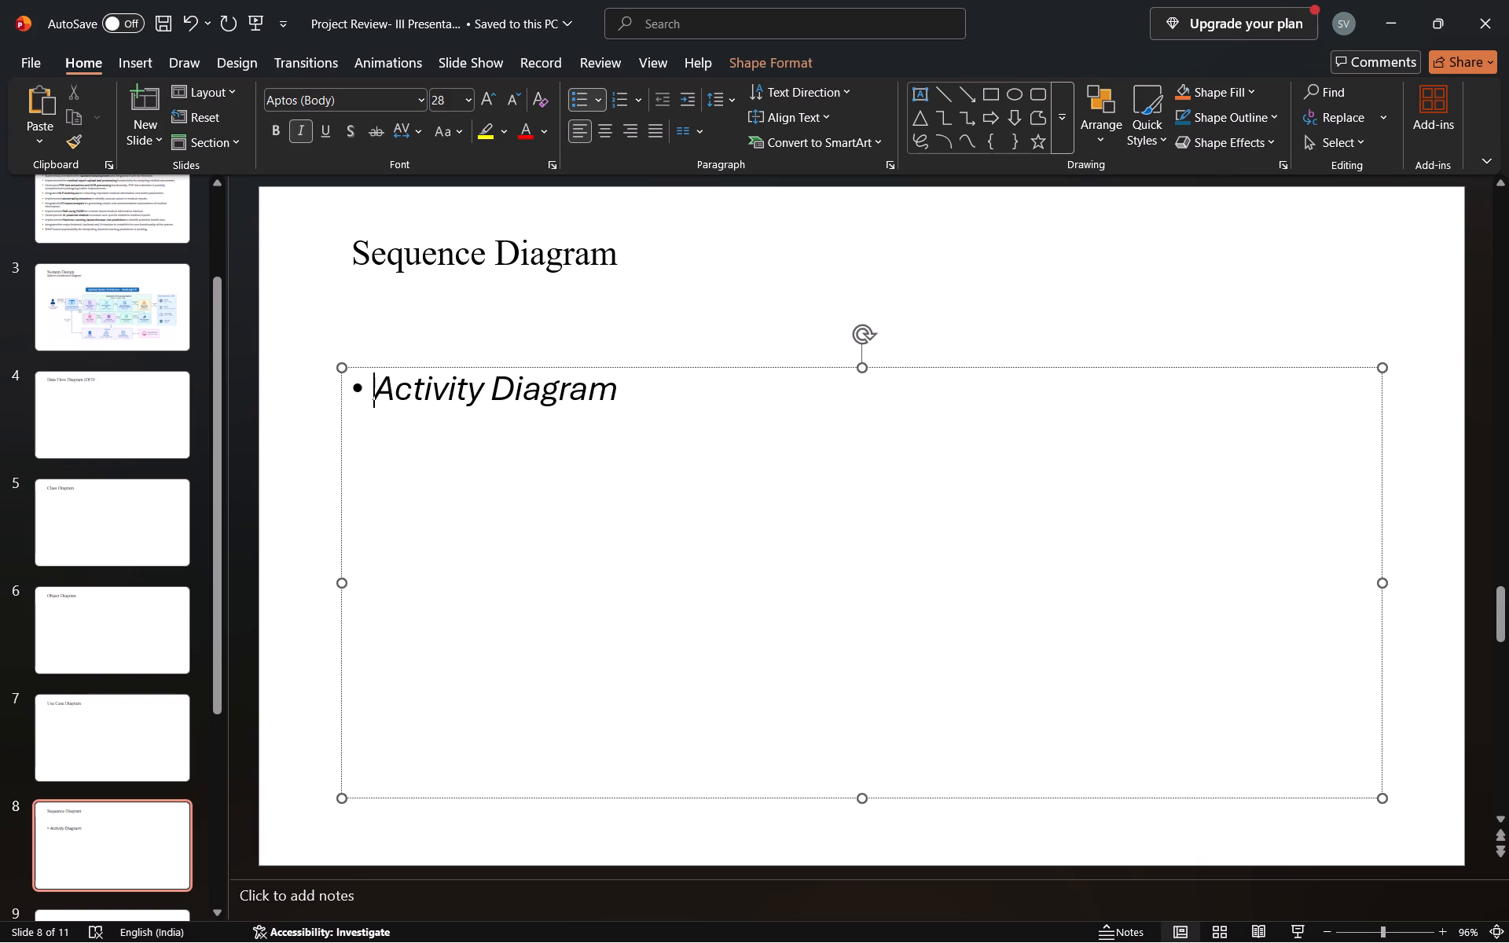
Move the "Activity Diagram" bullet from slide 8 to slide 9's content placeholder, leaving slide 8's content box empty and unbulleted.
left_click_drag(659, 402, 407, 398)
key("ctrl+x")
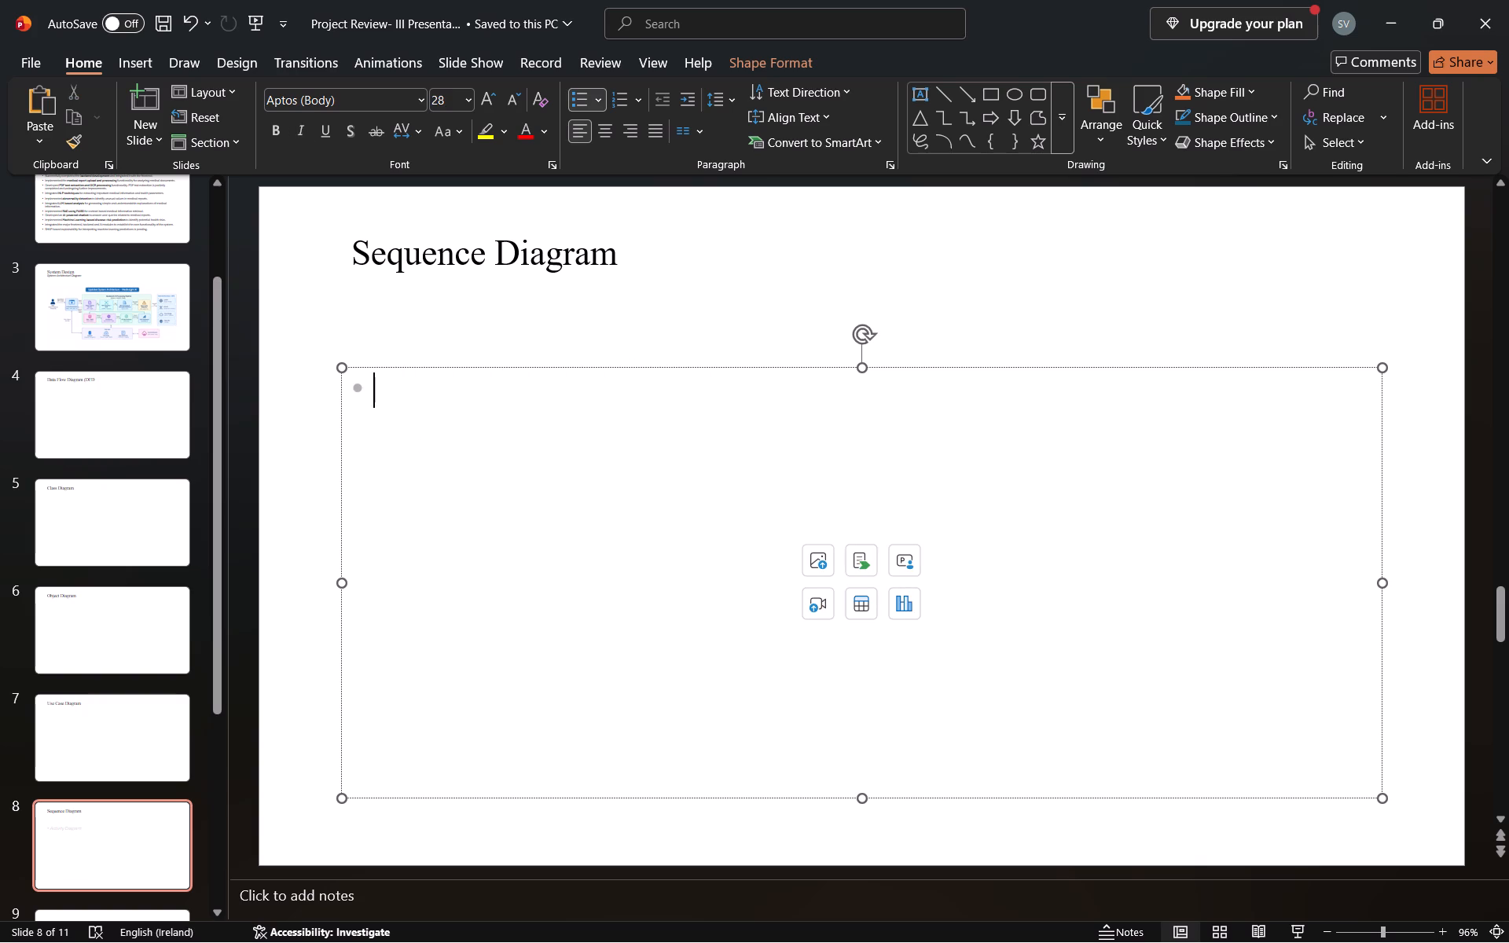
key("BackSpace")
key("BackSpace")
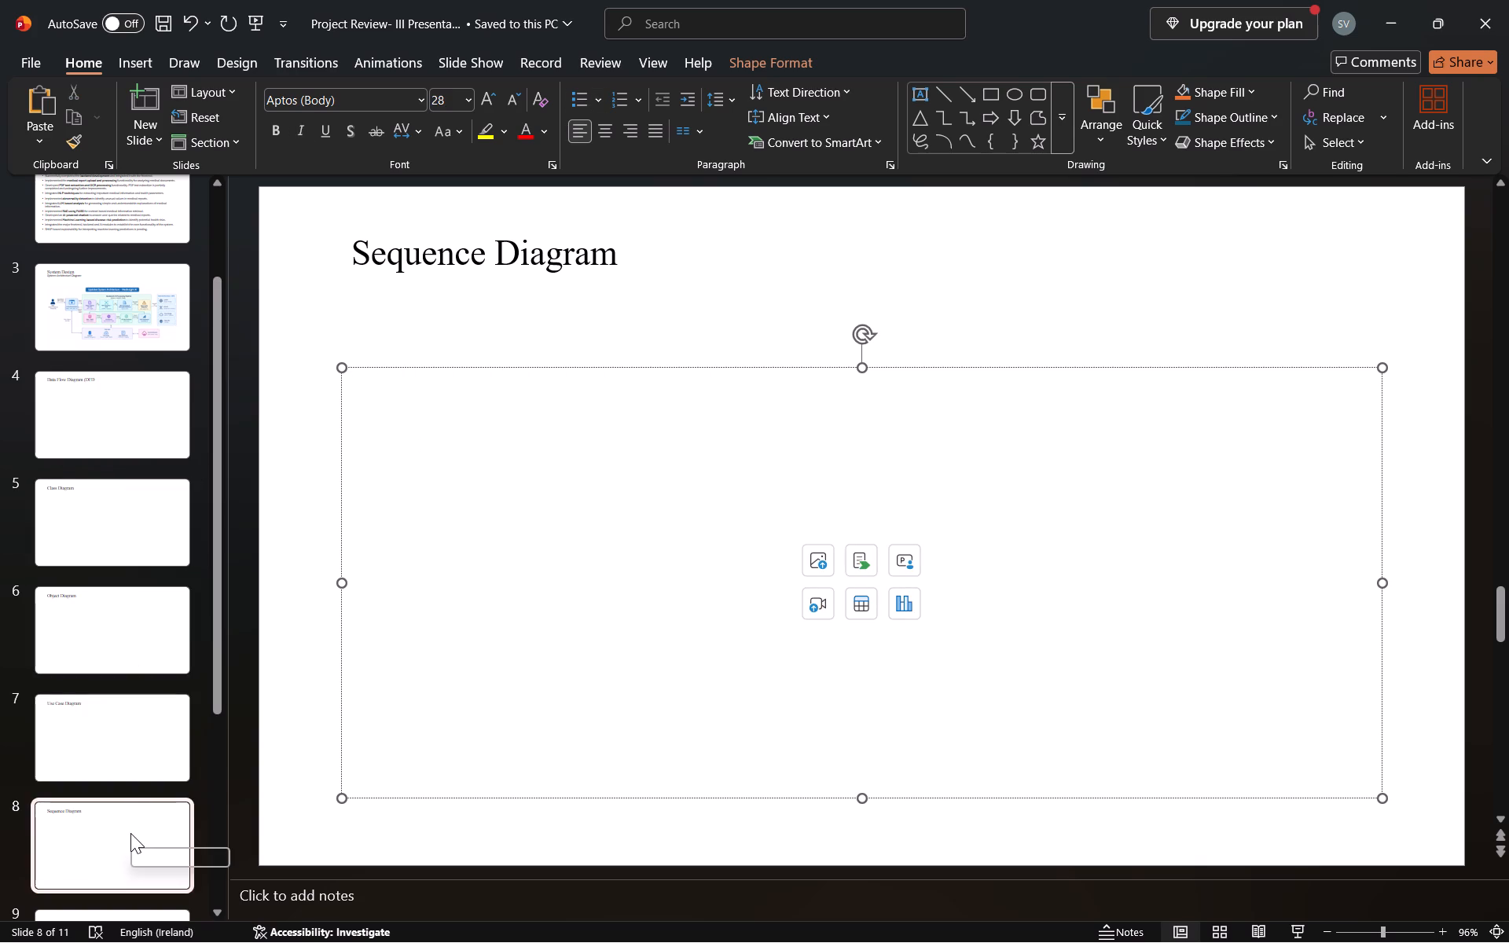
scroll(128, 811, "down", 1)
left_click(122, 739)
left_click(476, 435)
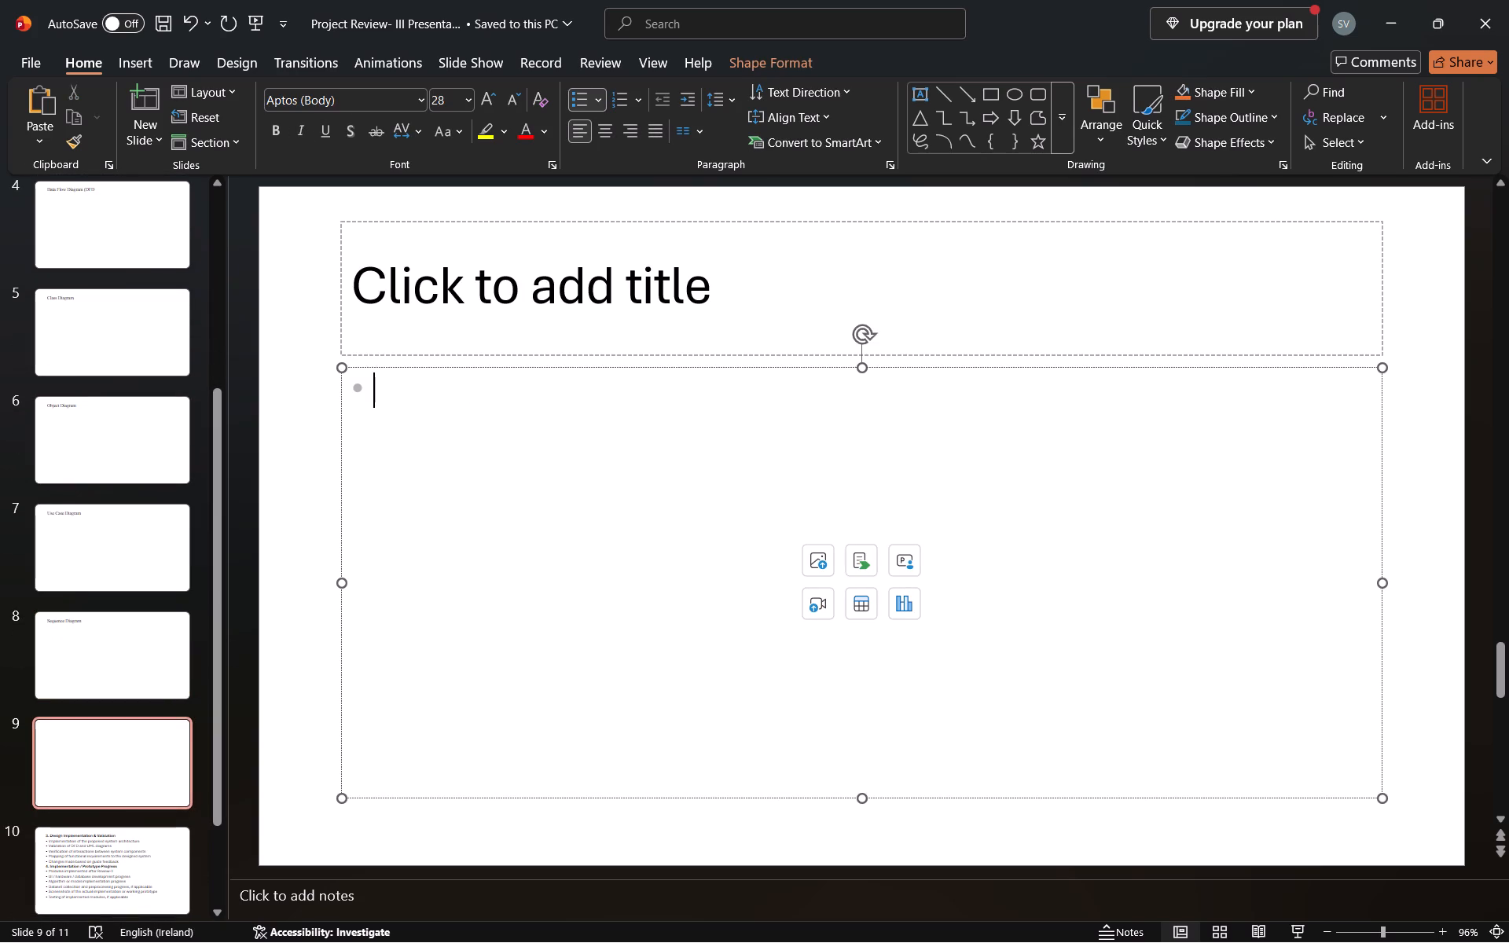
left_click(479, 277)
key("ctrl+v")
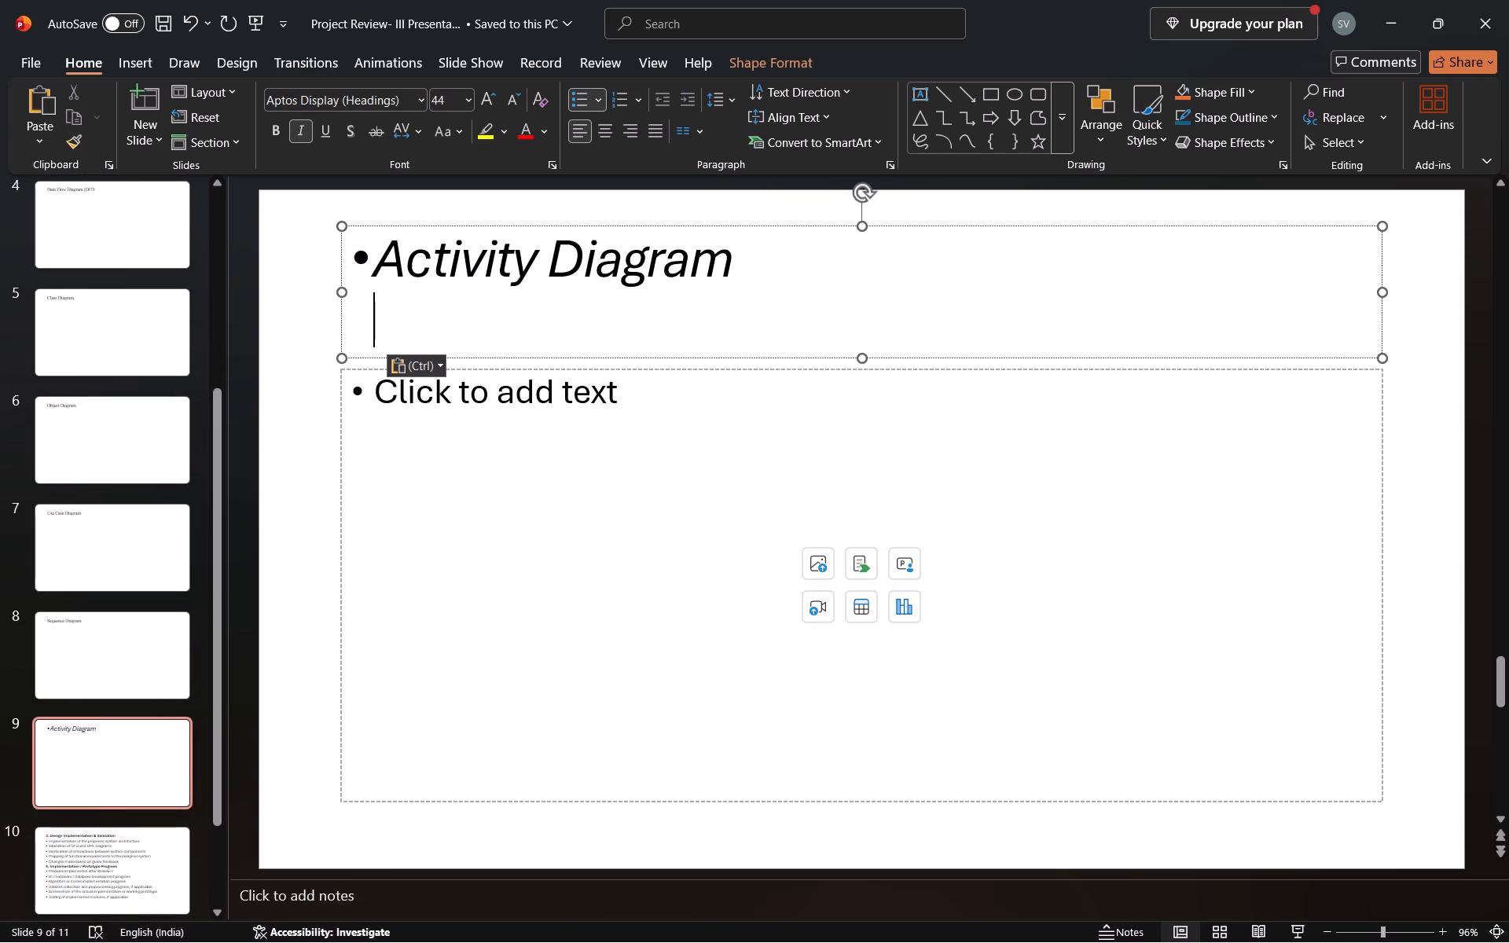
key("ctrl+z")
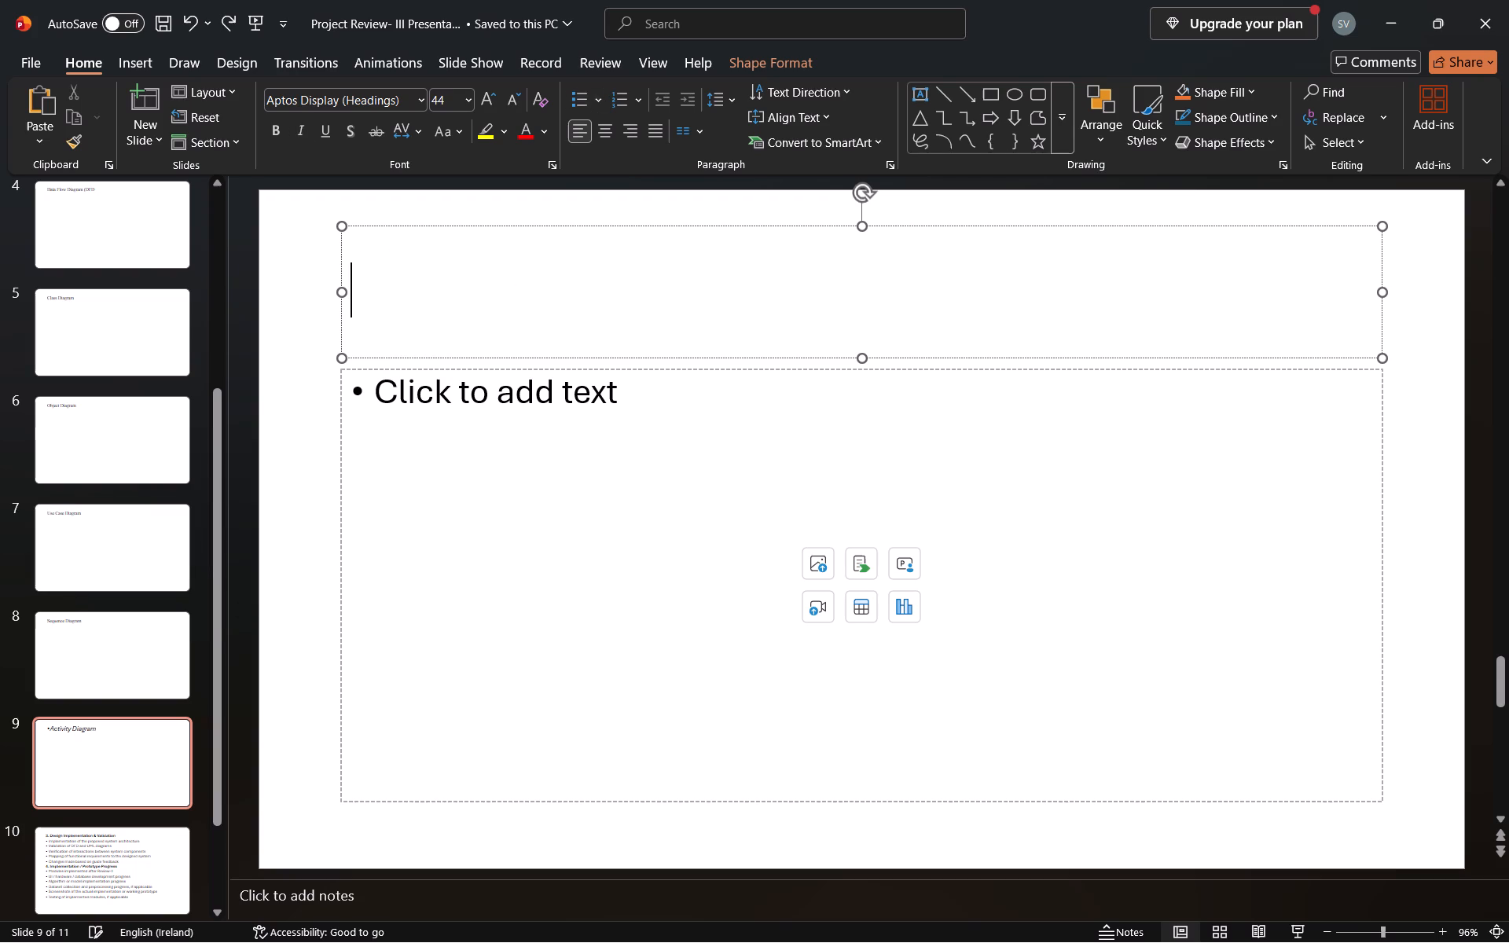
left_click(467, 530)
key("ctrl+v")
Replace the empty title placeholder on slide 9 with a copy of slide 8's "Sequence Diagram" title box.
left_click(103, 670)
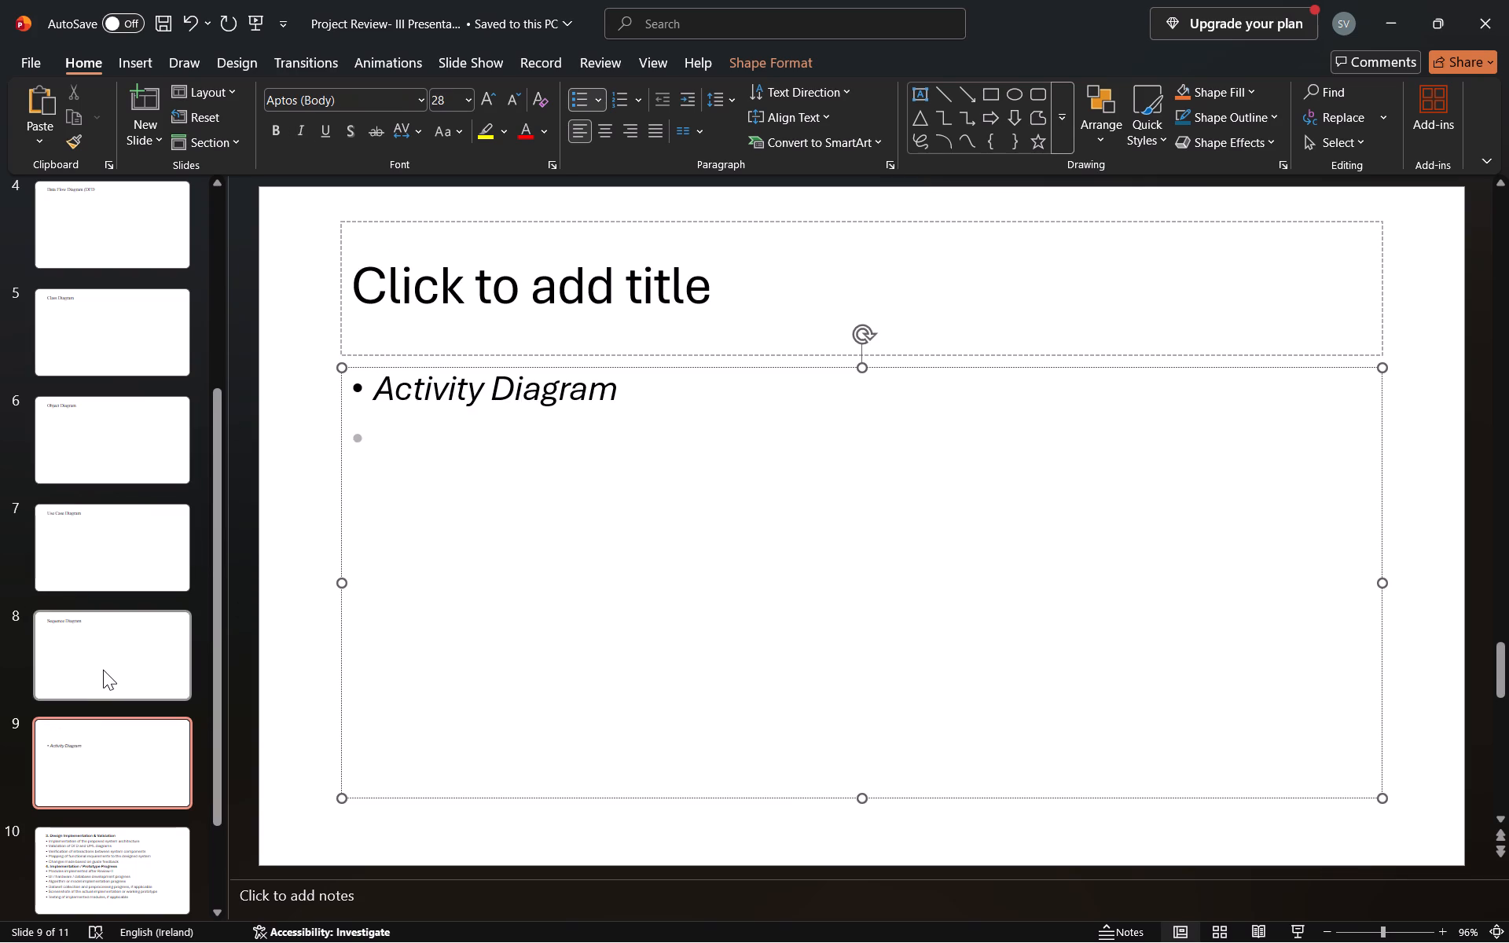
double_click(441, 250)
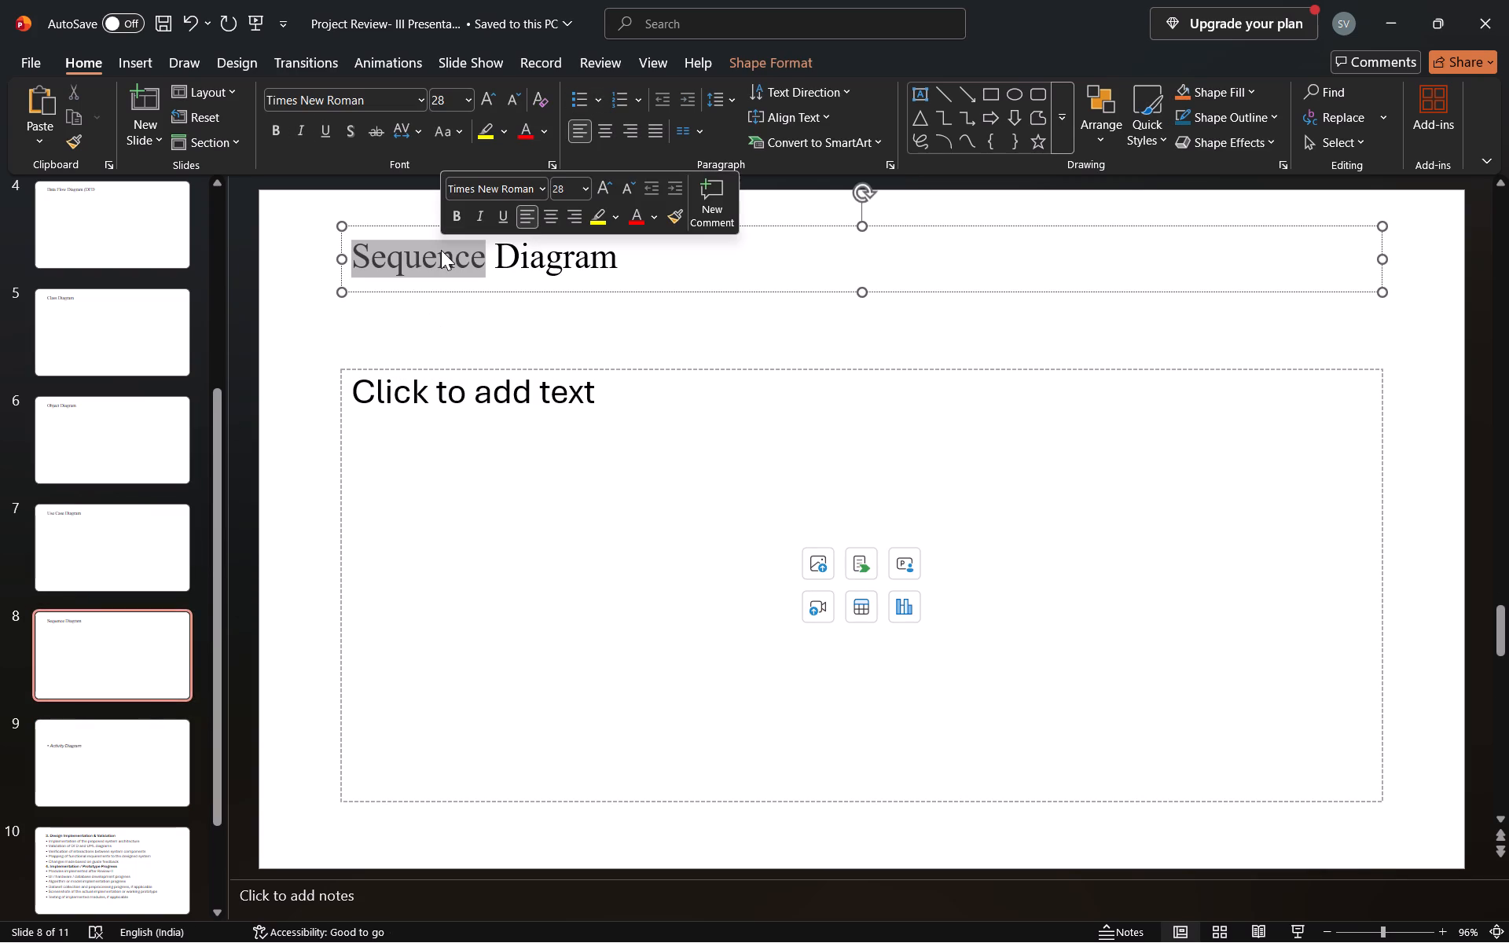
triple_click(441, 250)
left_click(420, 226)
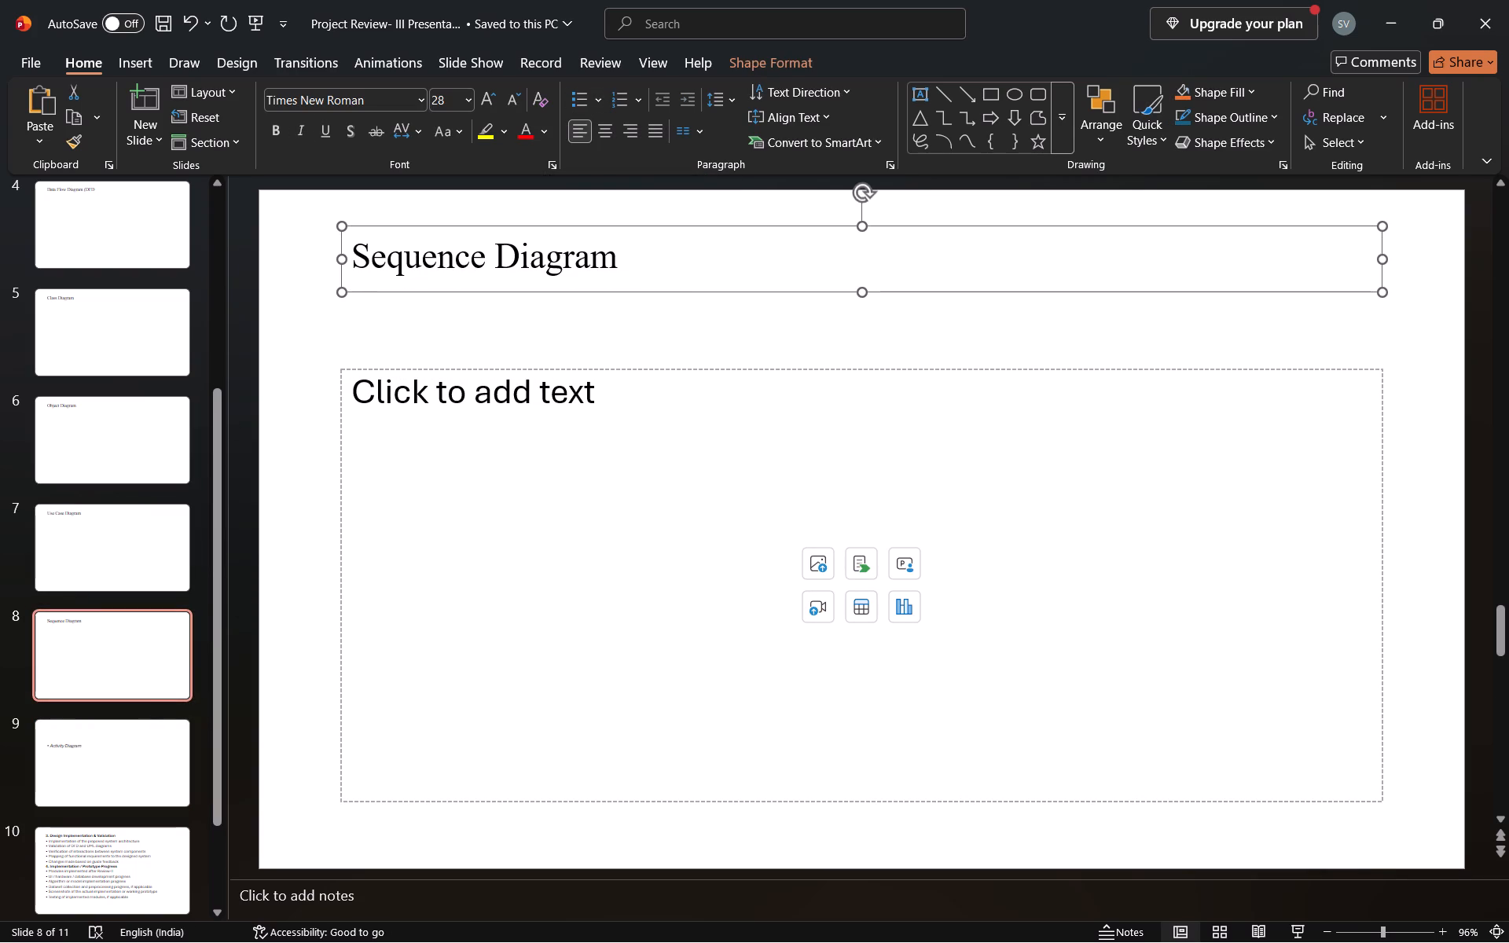
key("ctrl+x")
key("ctrl+z")
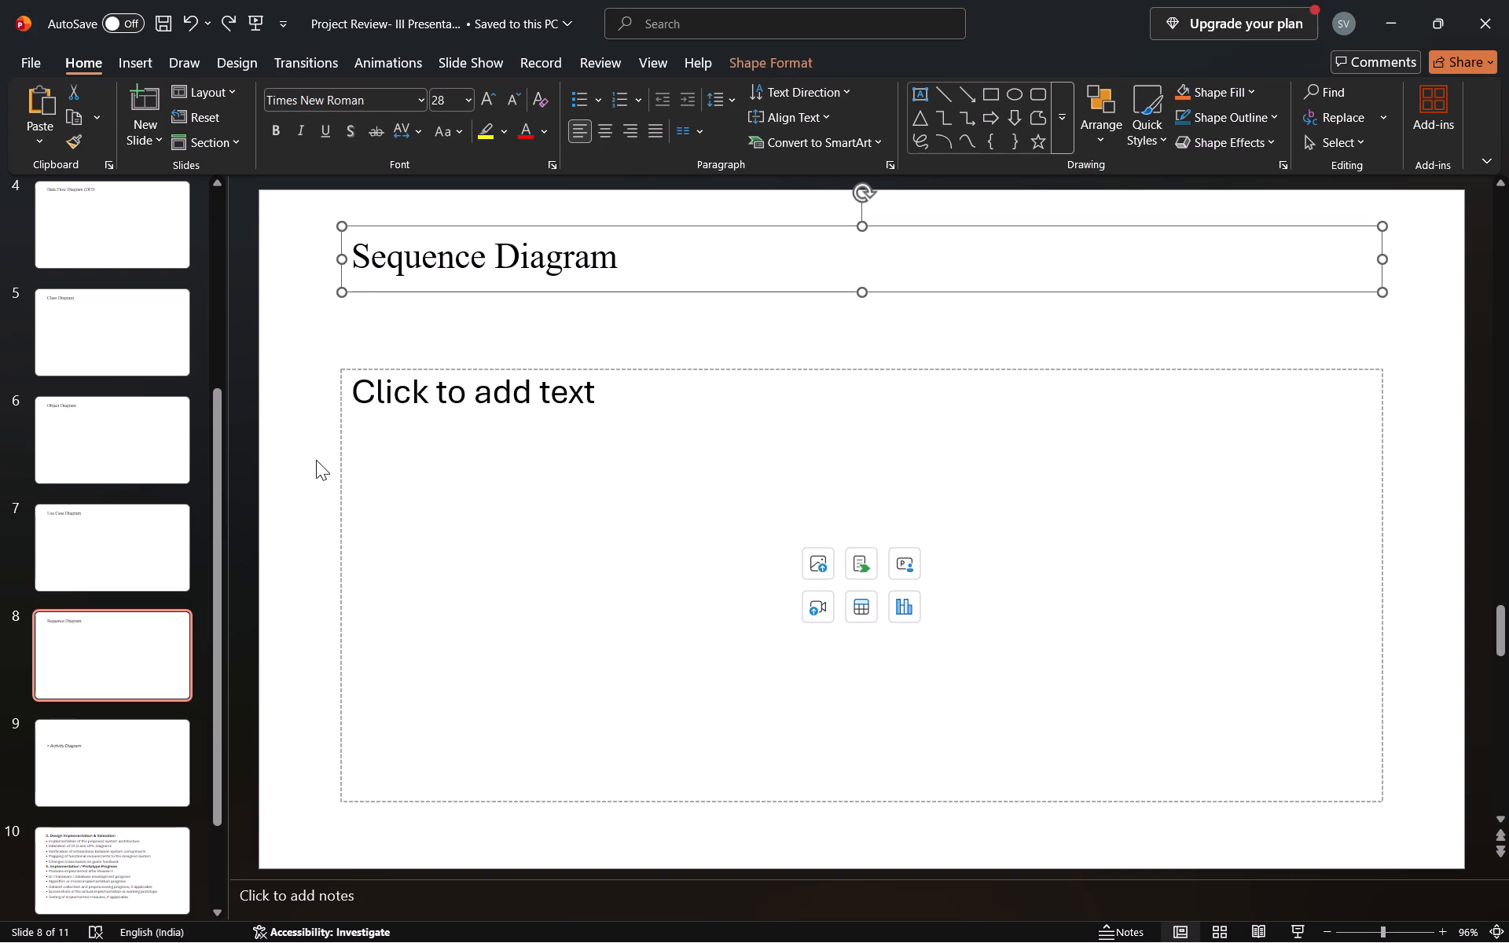
left_click(468, 222)
key("ctrl+c")
left_click(113, 772)
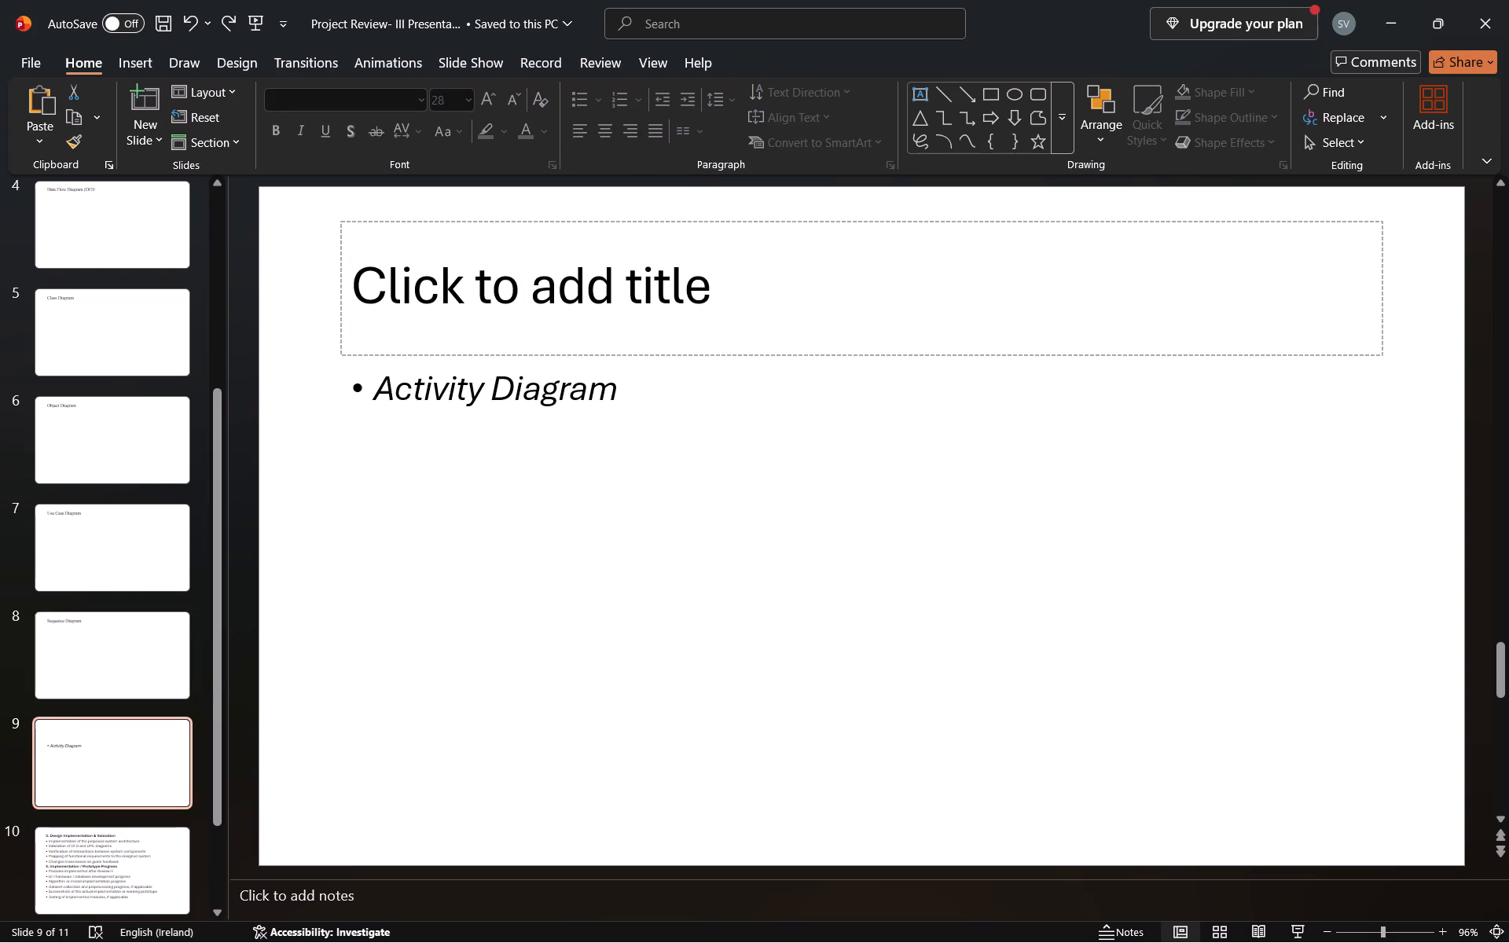
left_click(450, 222)
key("Delete")
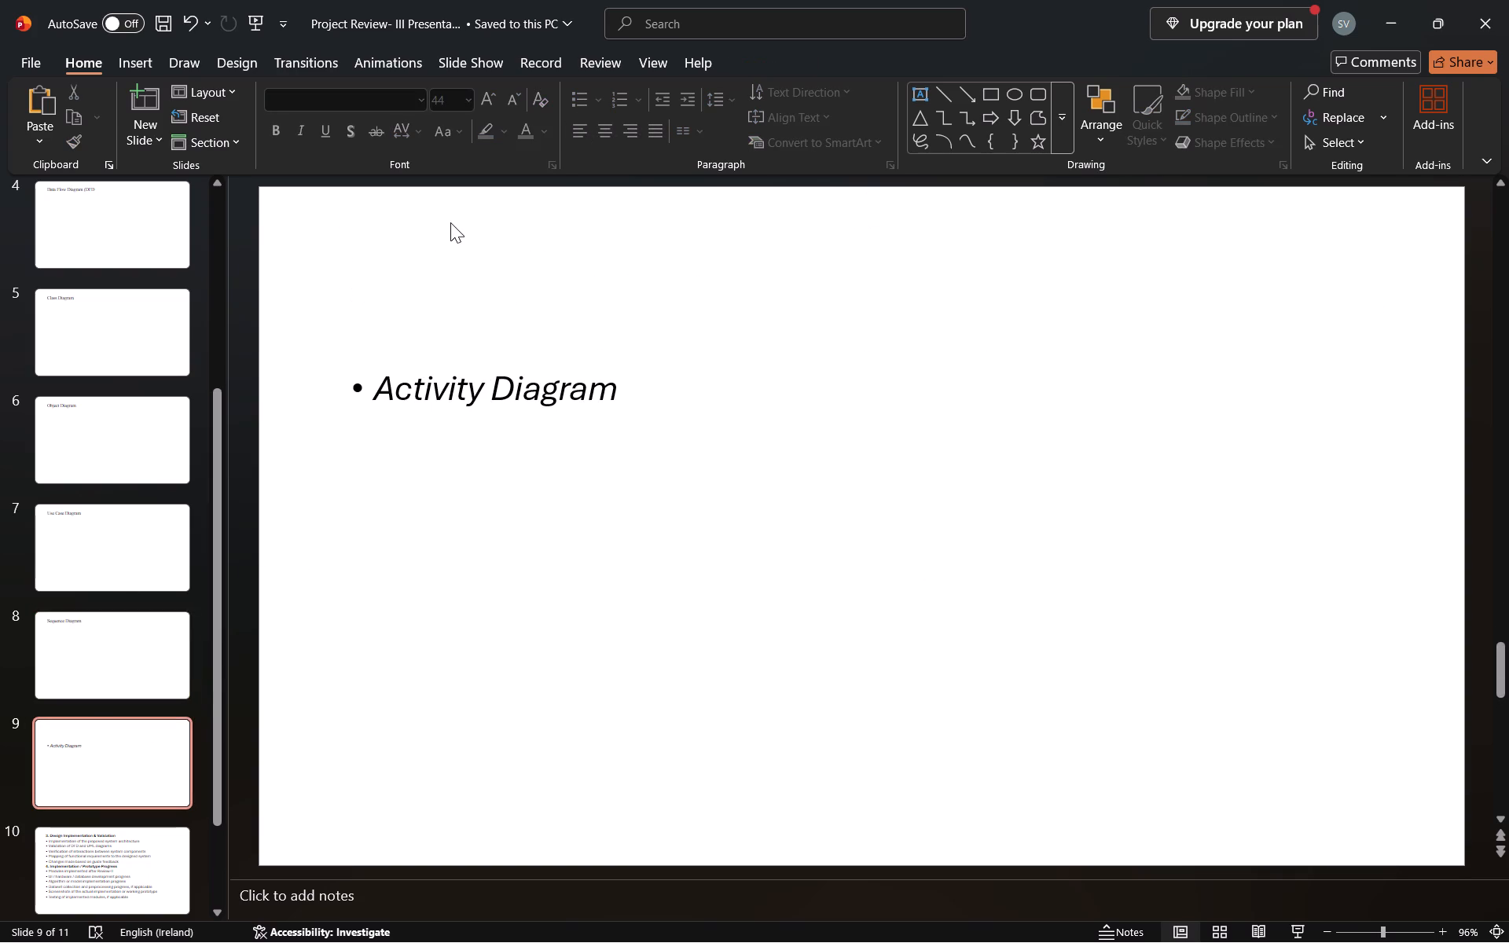
key("ctrl+v")
Change the copied title on slide 9 to "Activity Diagram".
left_click(425, 232)
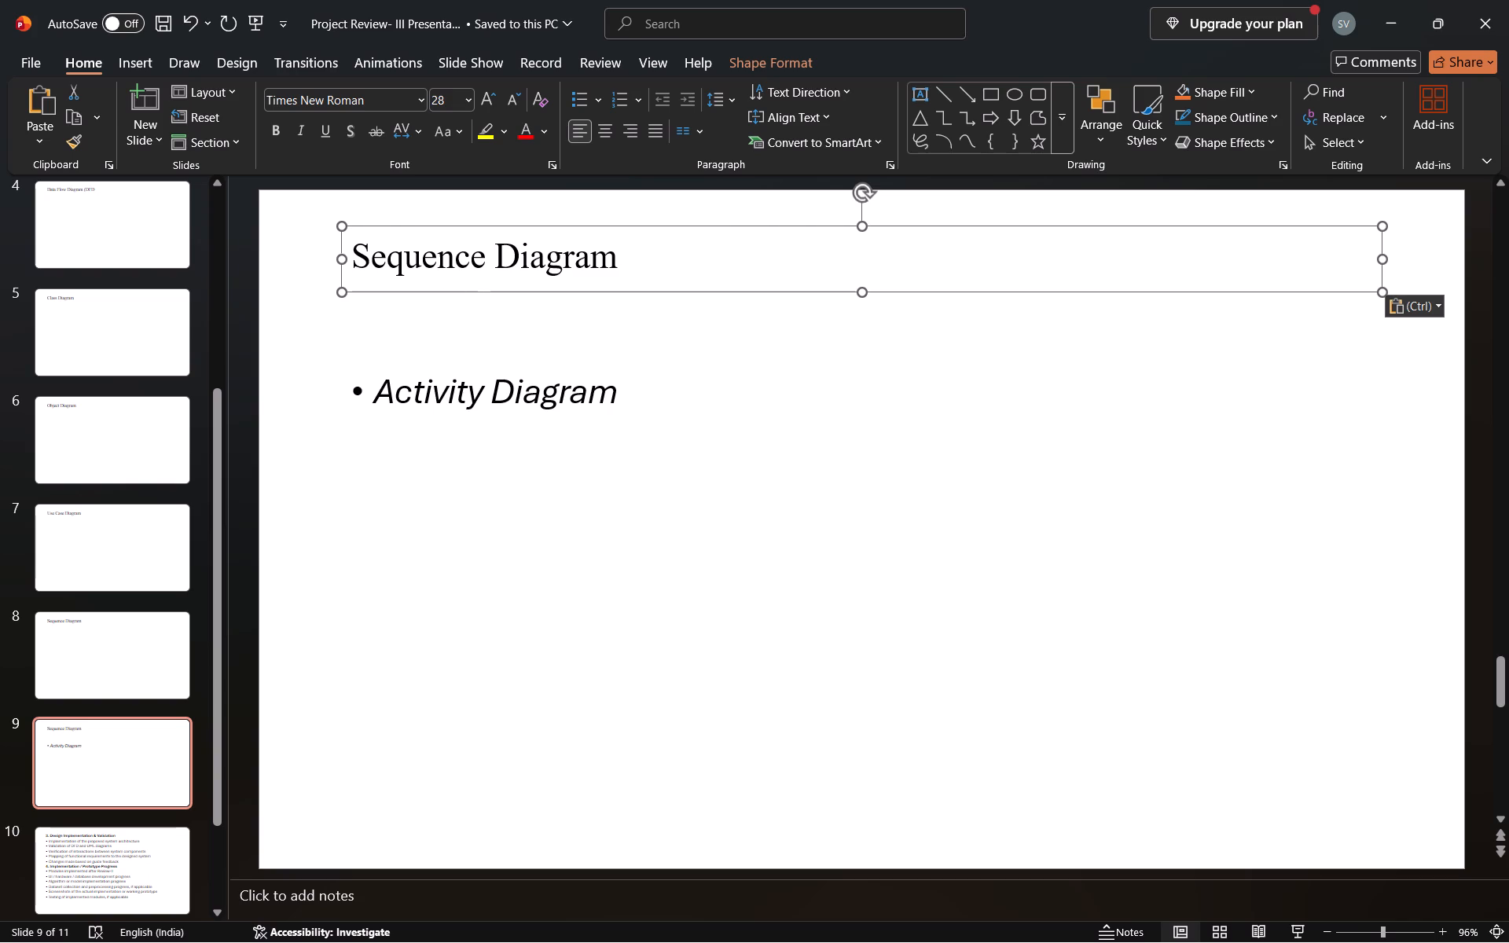
double_click(425, 260)
type("Activity")
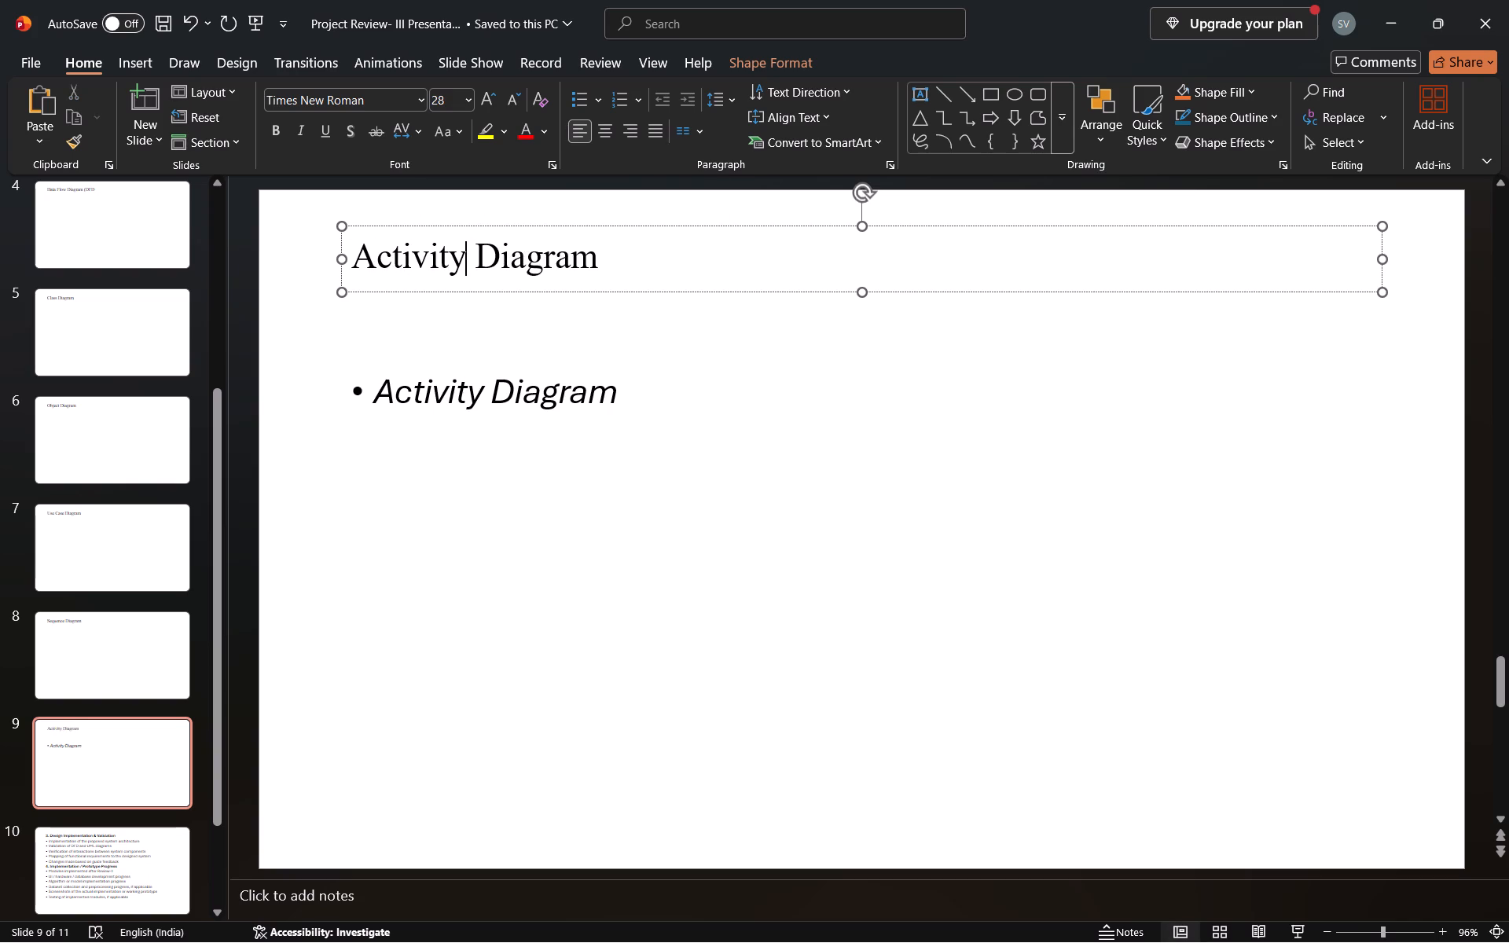
Delete the "Activity Diagram" bullet from slide 9, leaving the content box empty and unbulleted.
left_click(657, 424)
left_click_drag(652, 408, 76, 371)
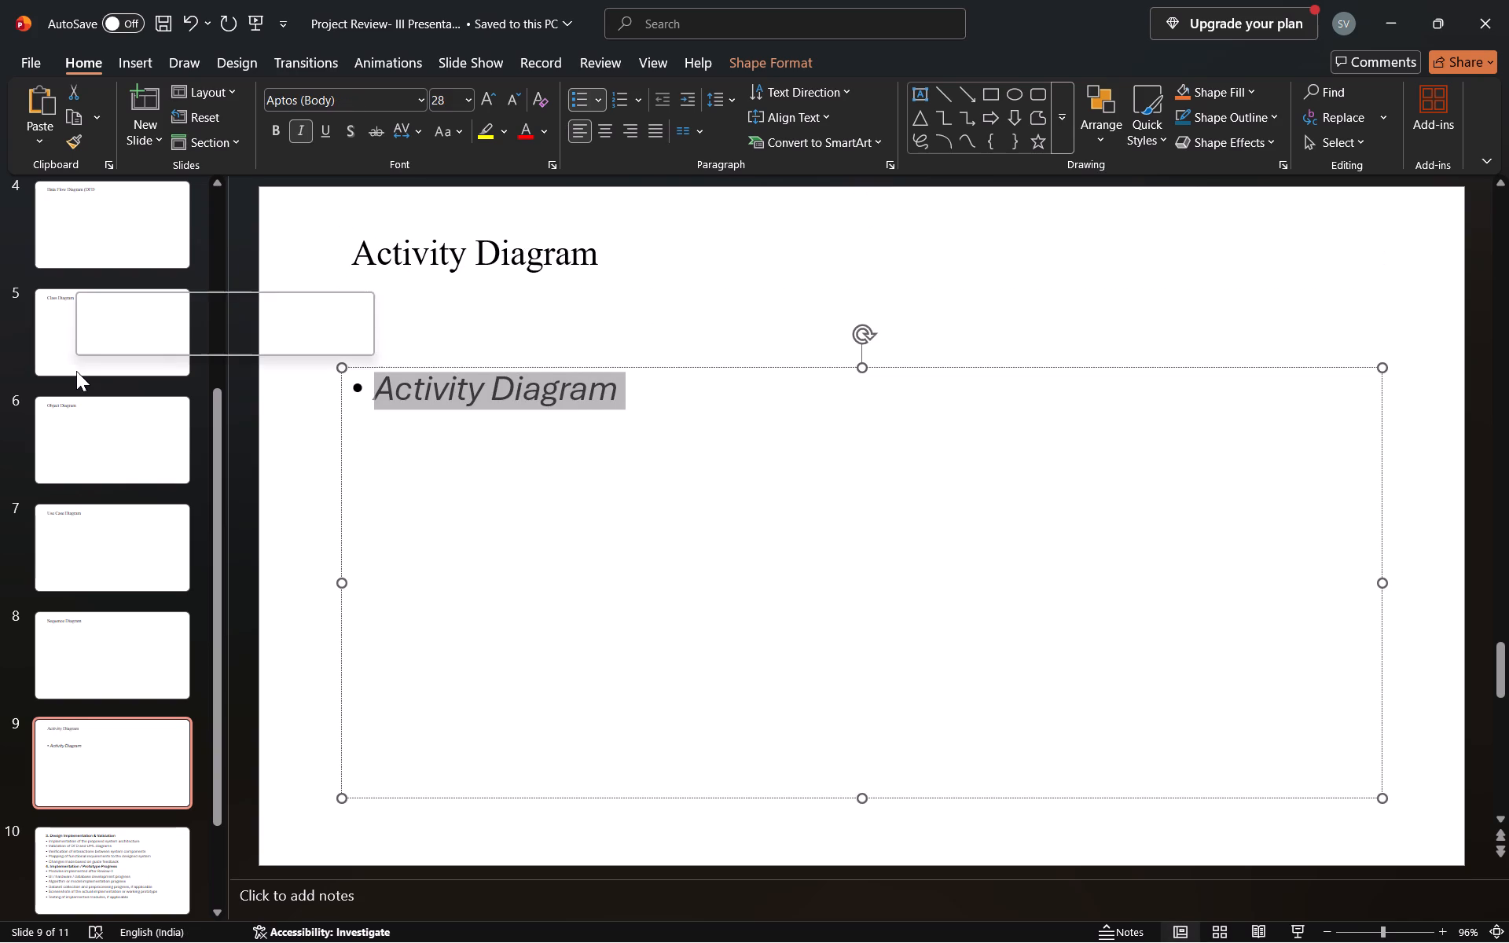
key("BackSpace")
key("BackSpace")
key("BackSpace")
Review the remaining section outlines on slides 10 and 11, and check the Object Diagram and Class Diagram slides.
scroll(64, 750, "down", 1)
left_click(75, 691)
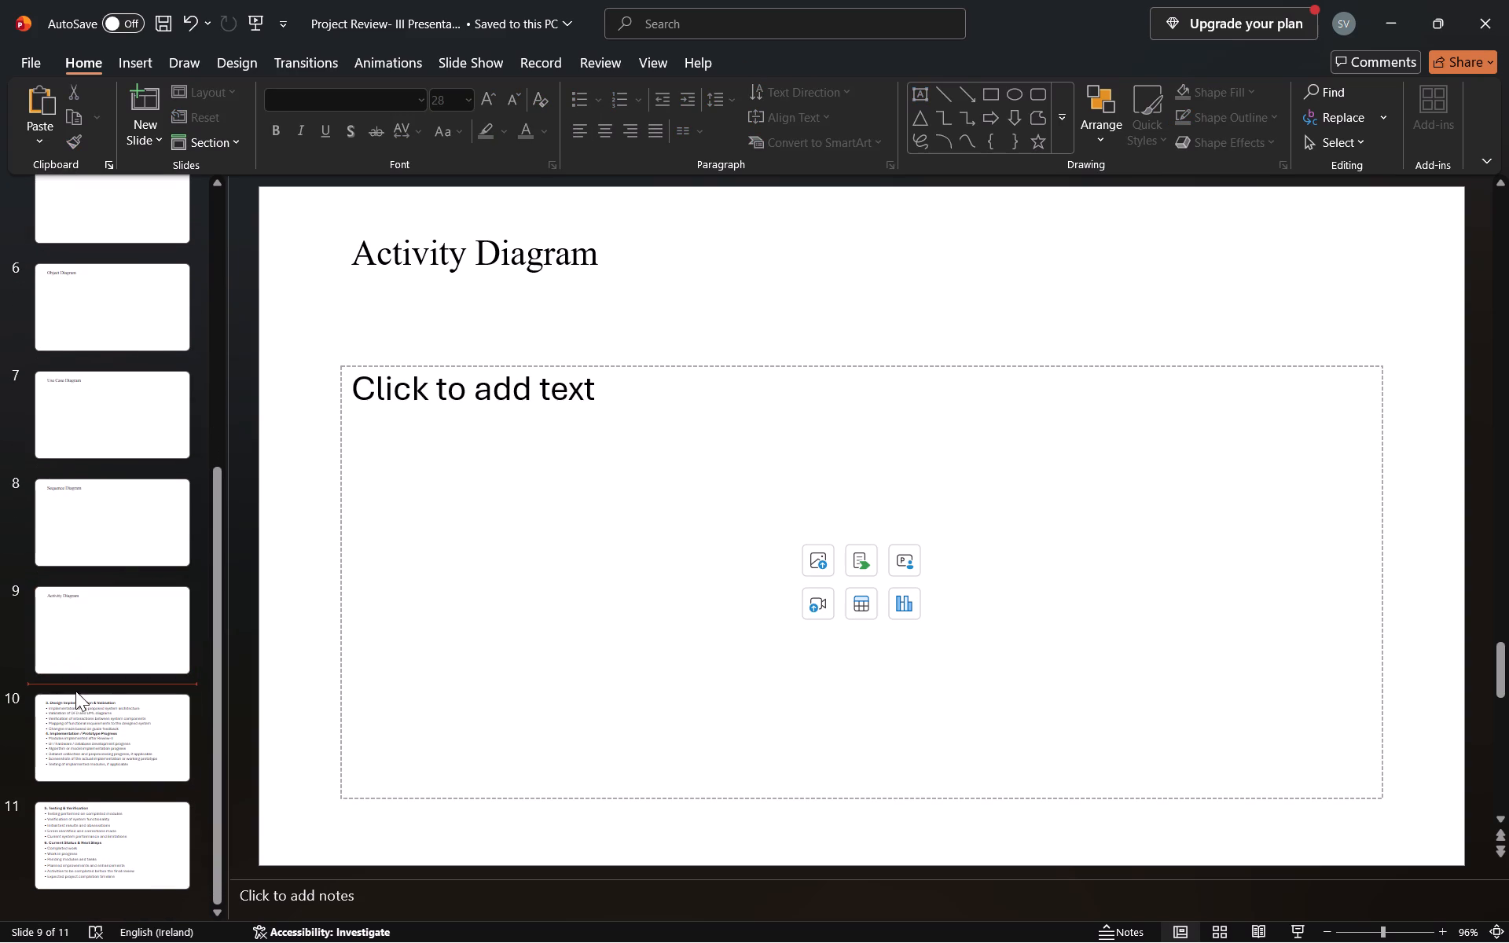
left_click(99, 701)
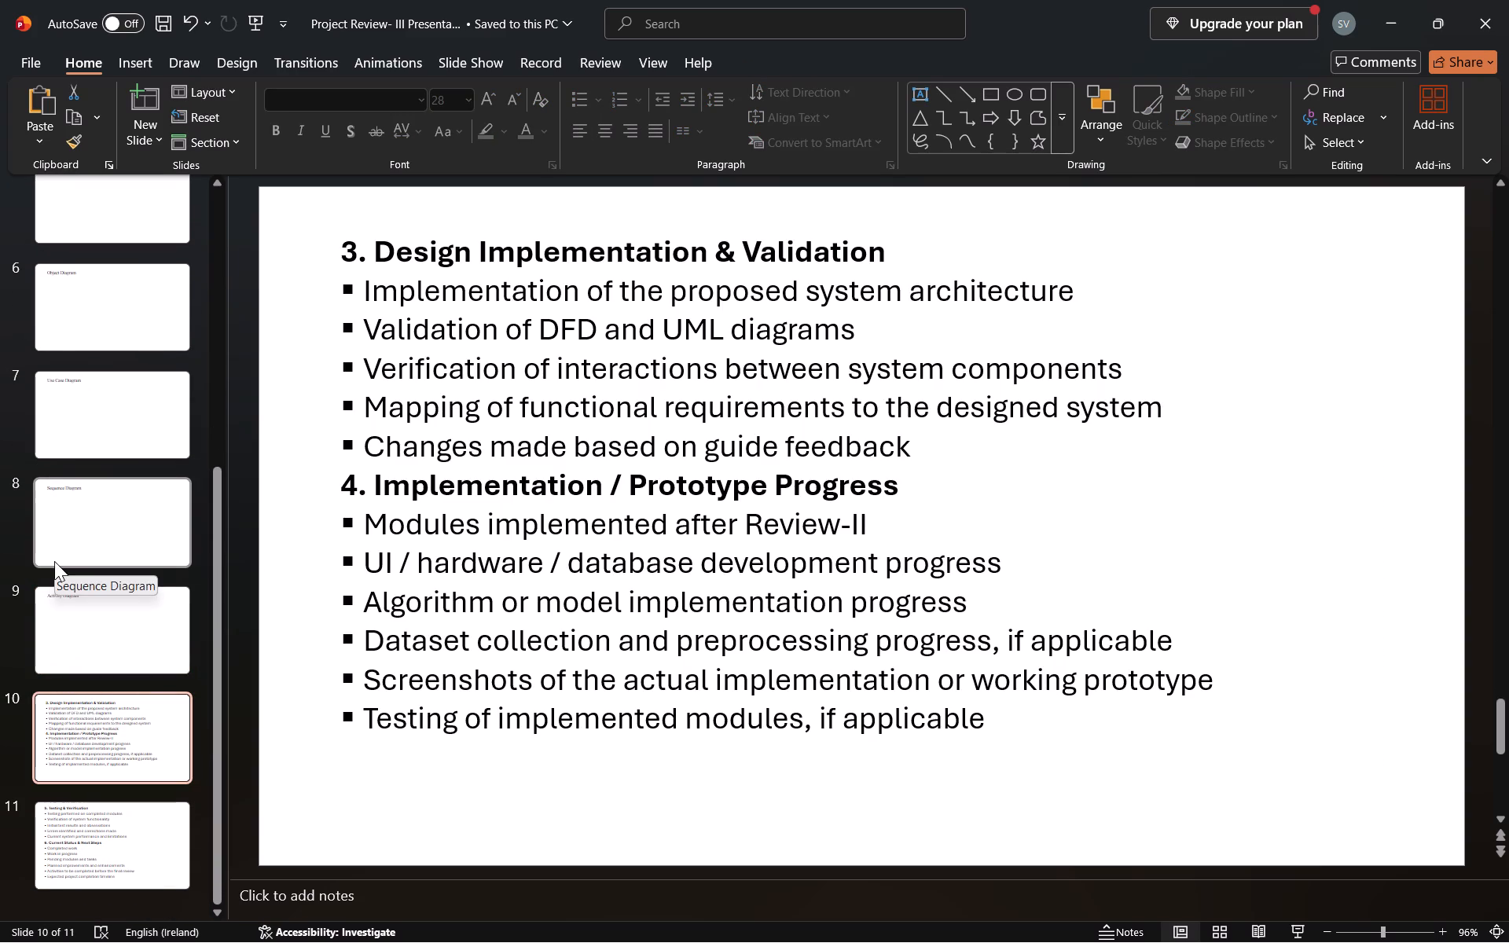
scroll(54, 561, "down", 3)
scroll(86, 767, "down", 1)
left_click(95, 852)
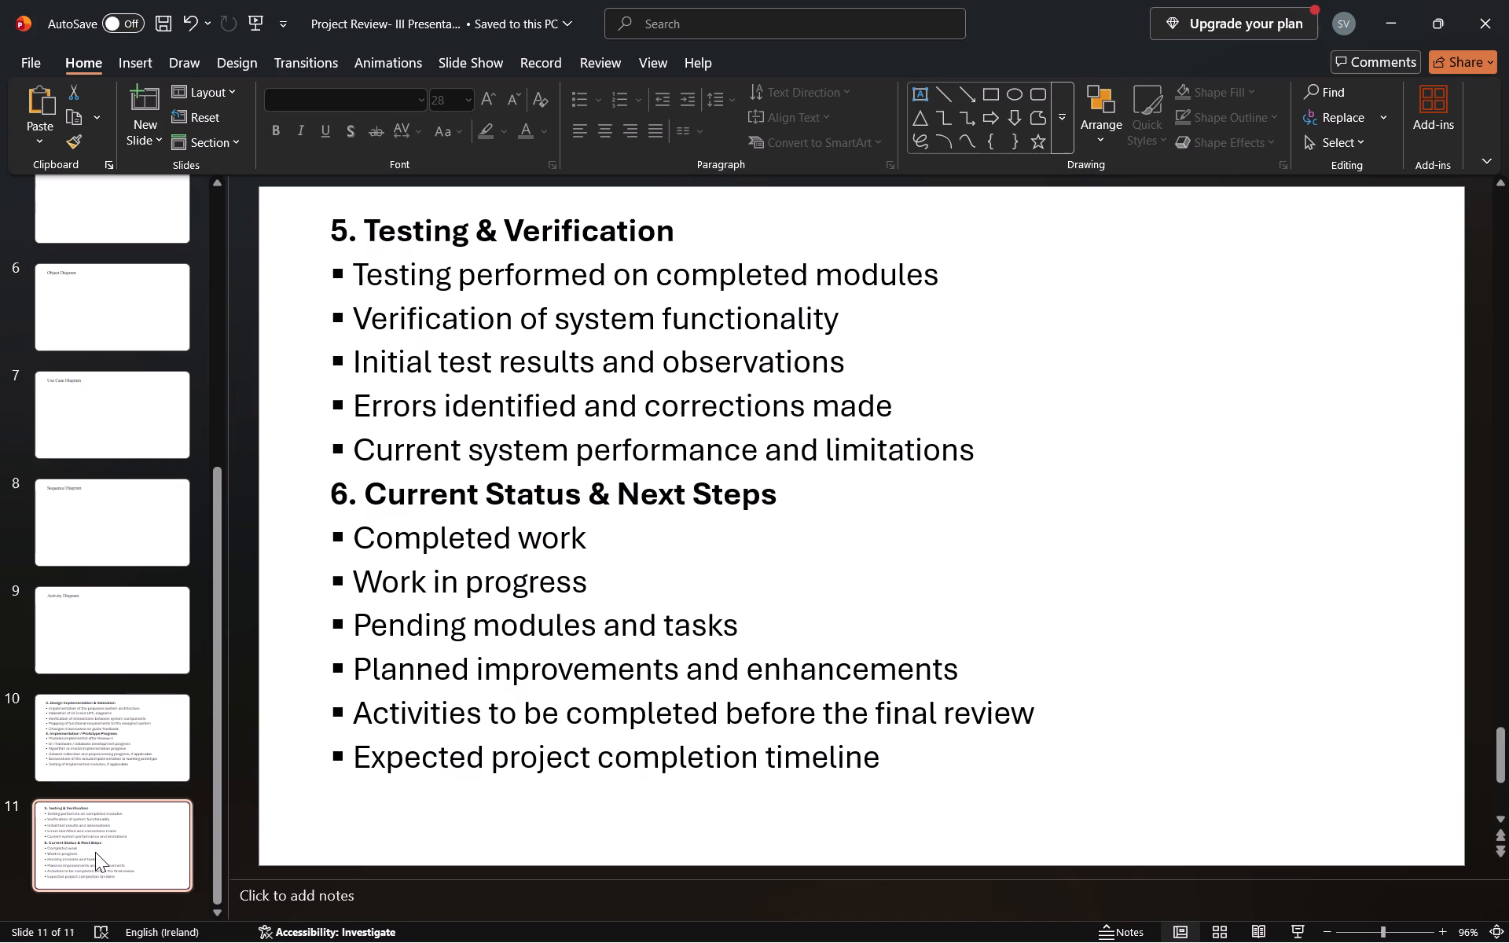
left_click(138, 731)
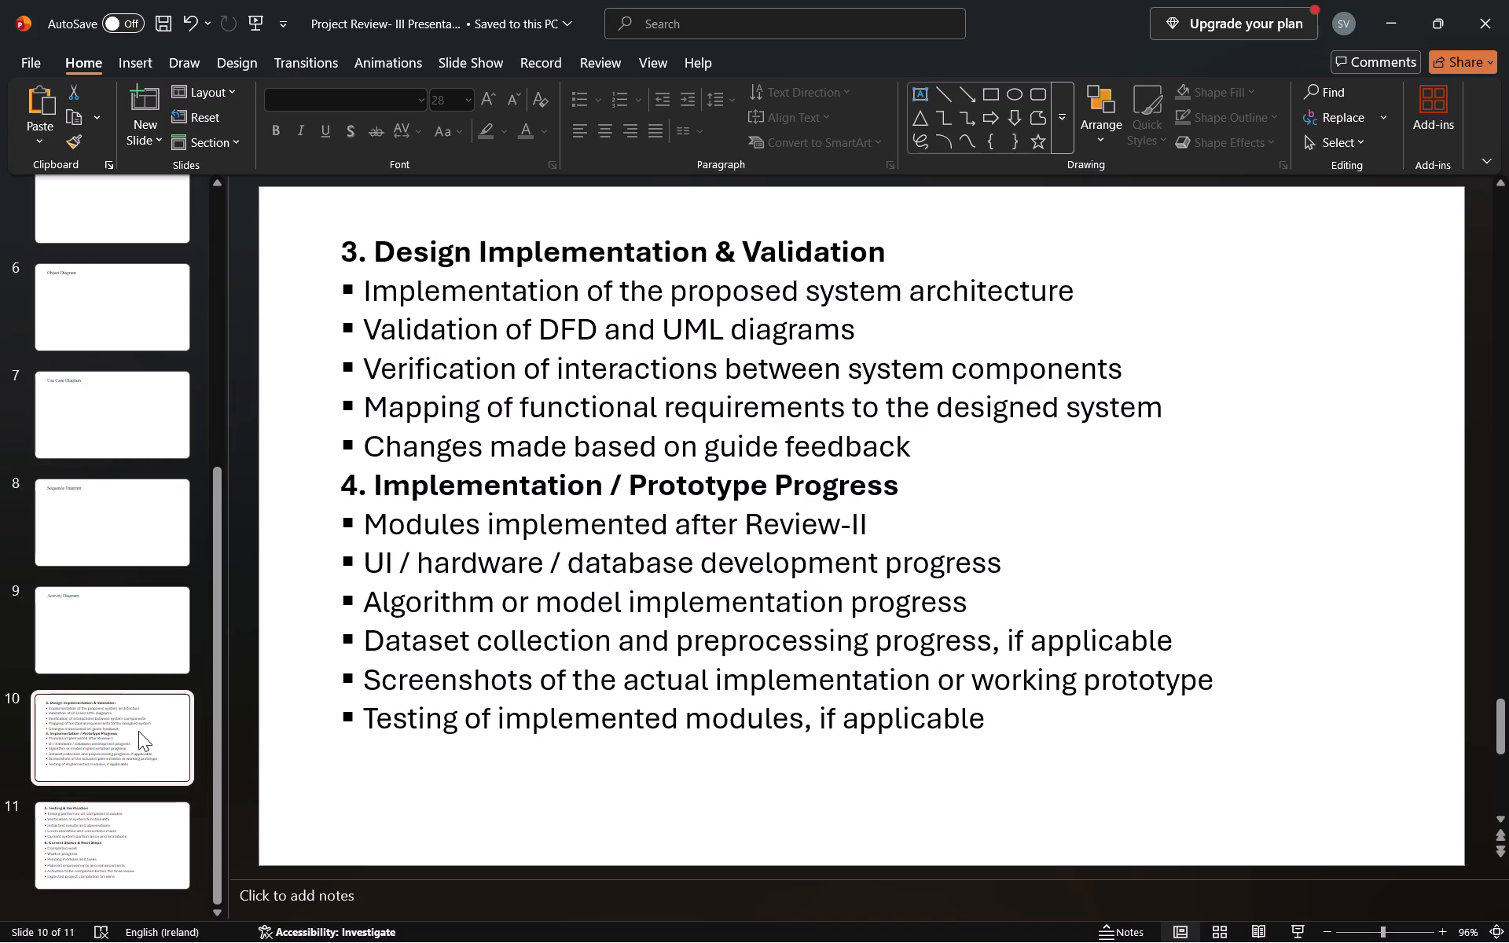
left_click(137, 816)
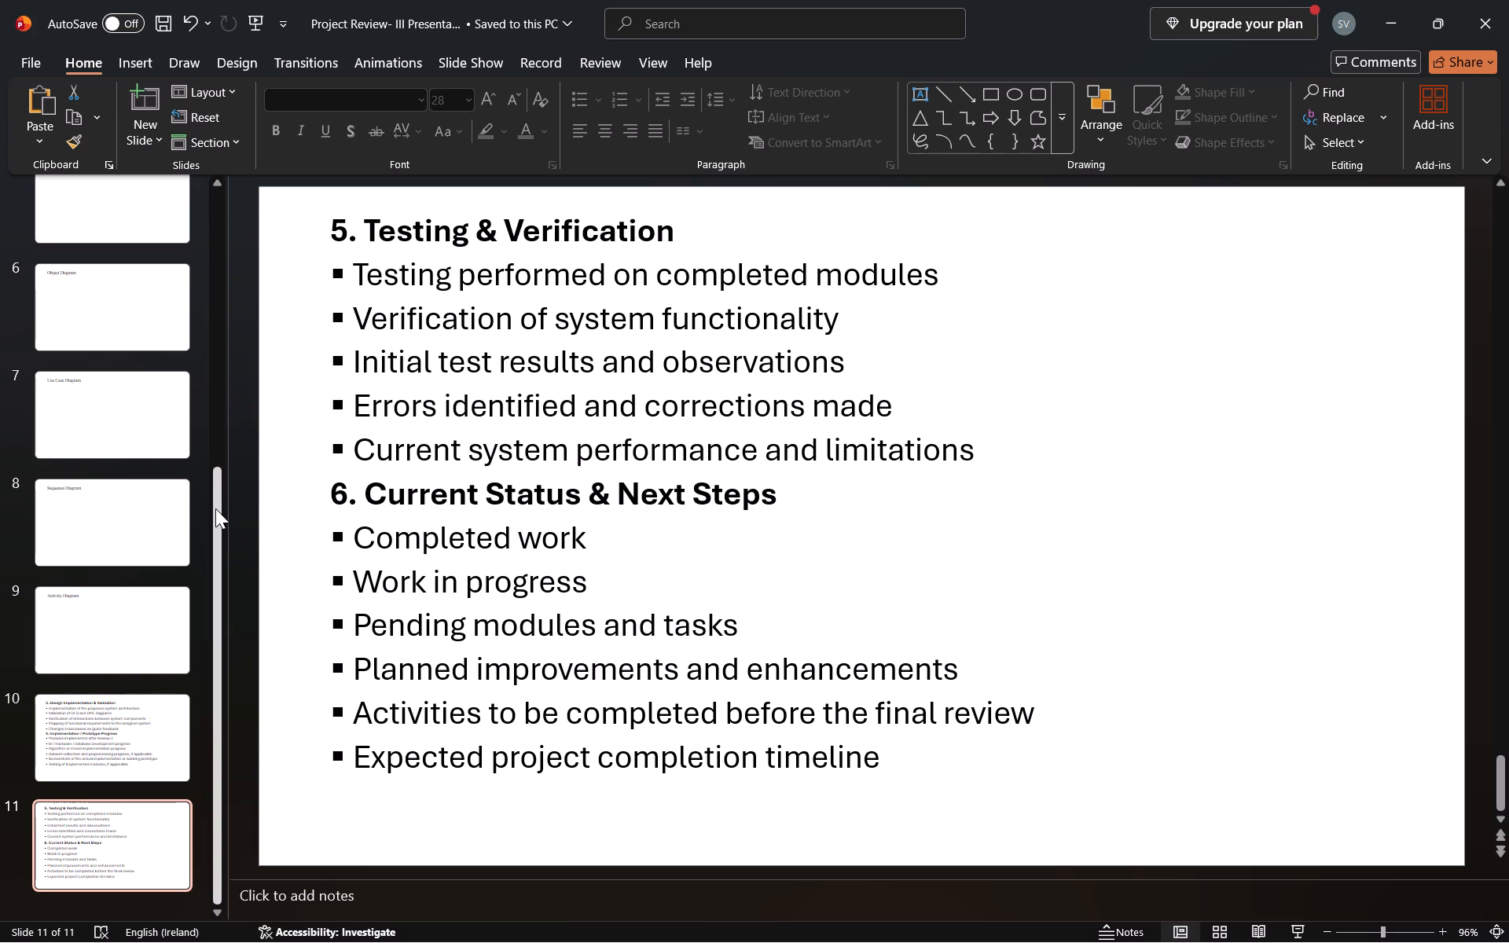
left_click(102, 301)
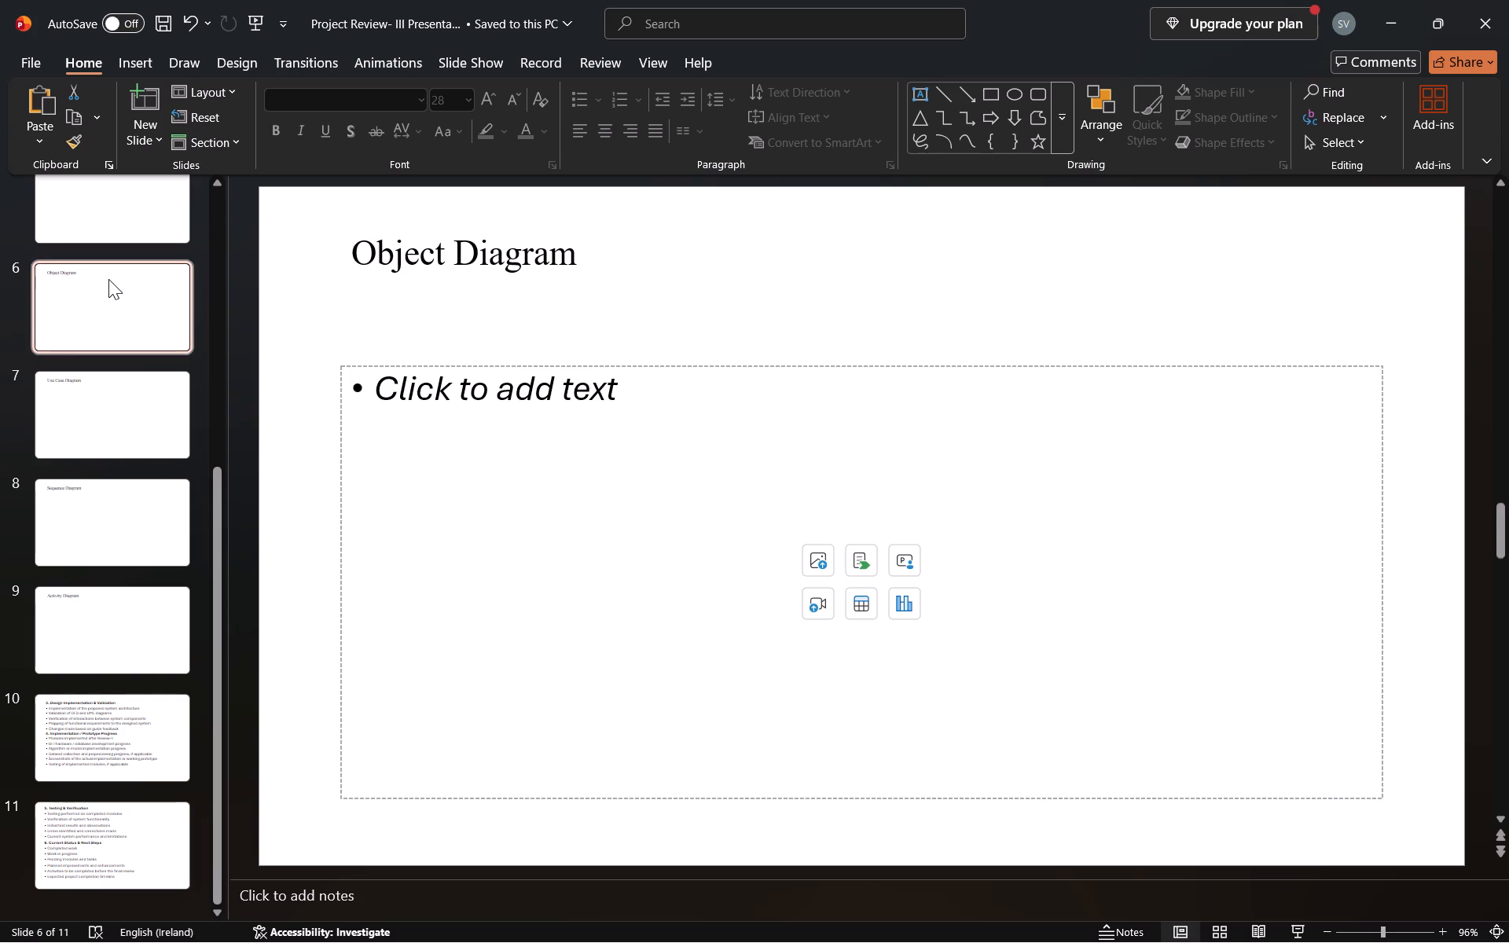
left_click(139, 245)
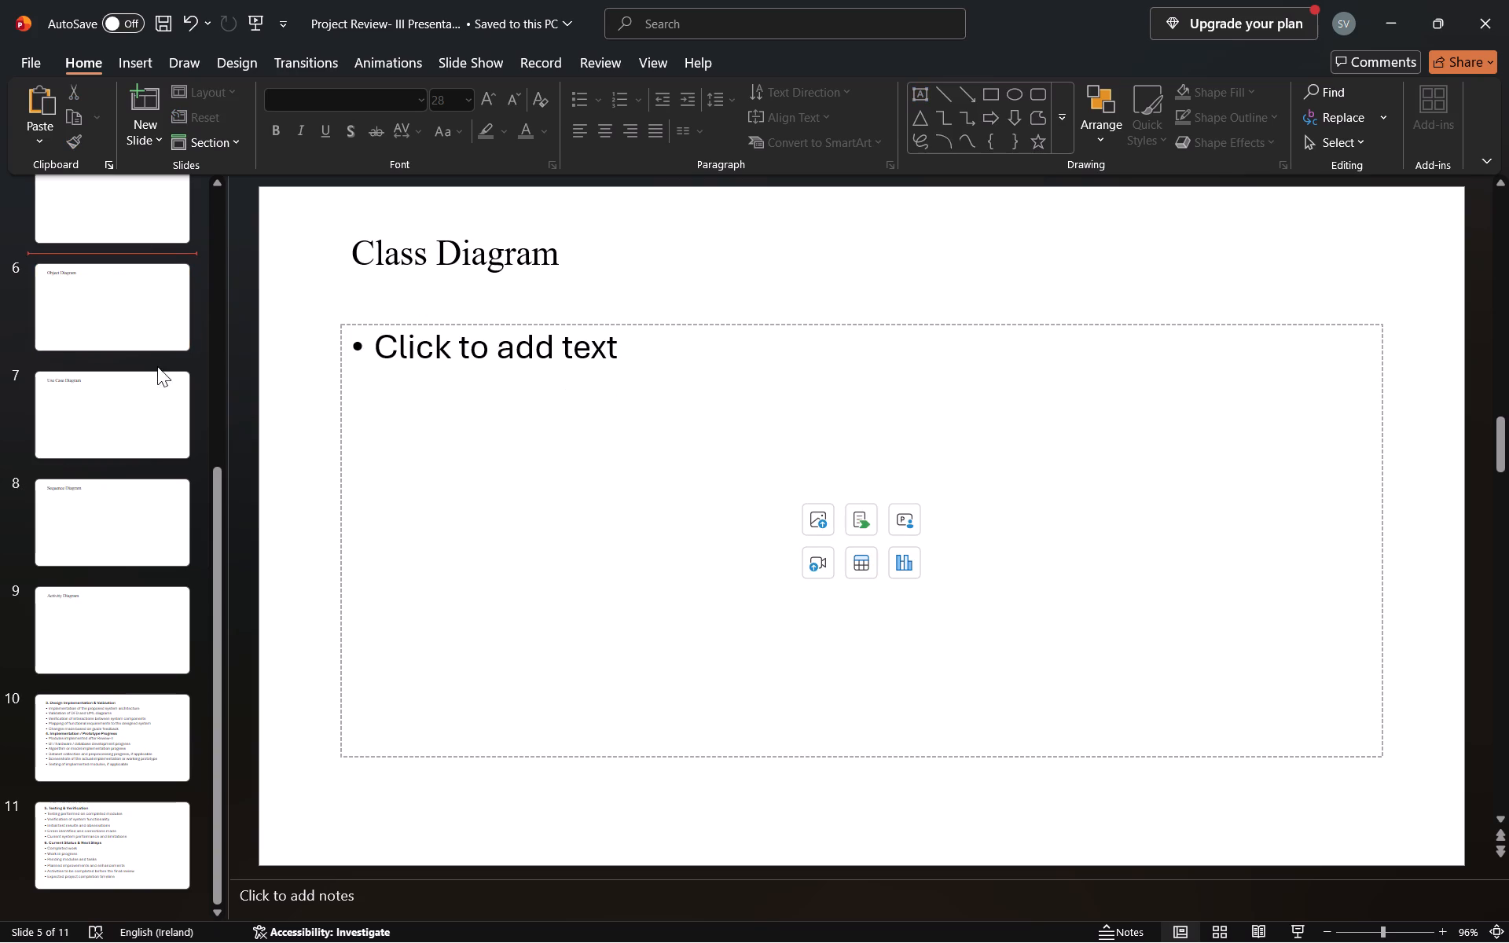
Copy the combined Activity and Use Case diagram picture from slide 7 of the Review-II presentation onto the Review-III "Use Case Diagram" slide.
key("alt+Tab")
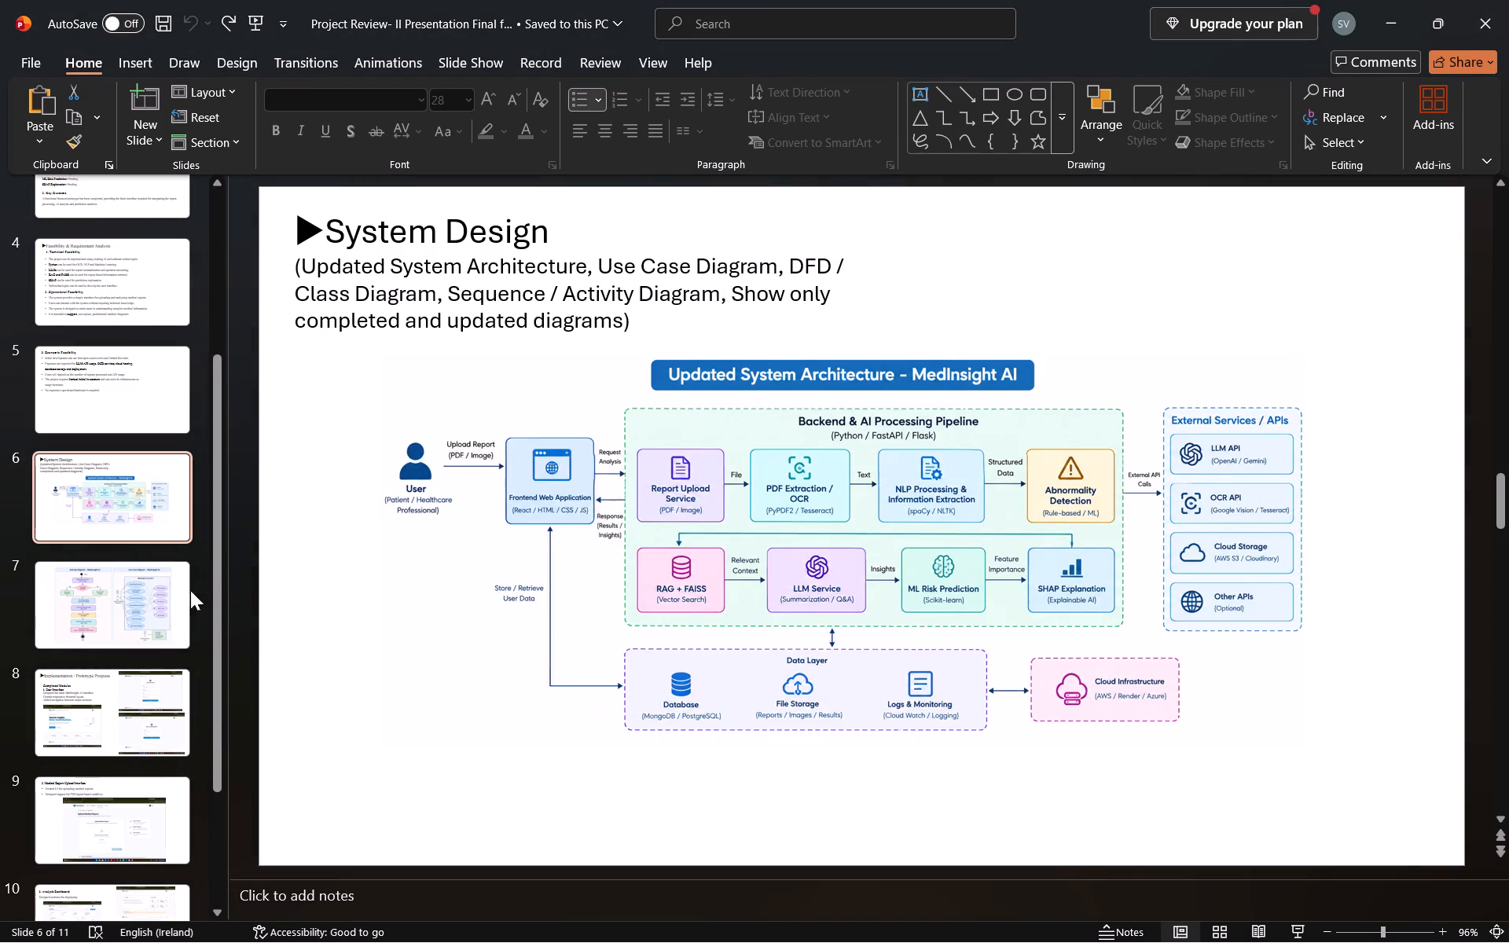
left_click(170, 595)
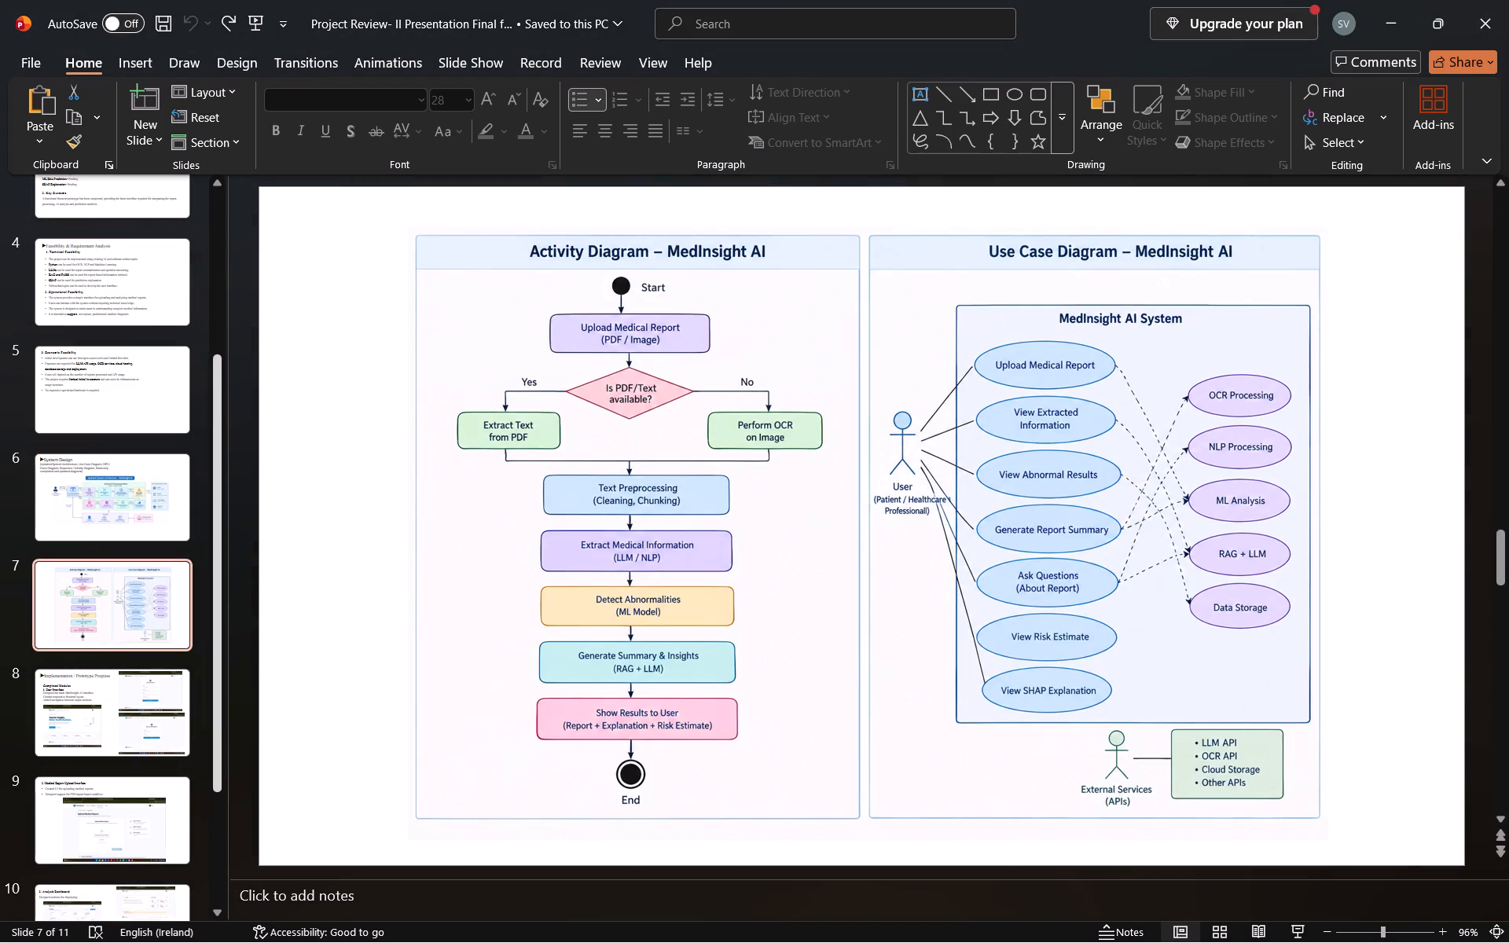
left_click(688, 245)
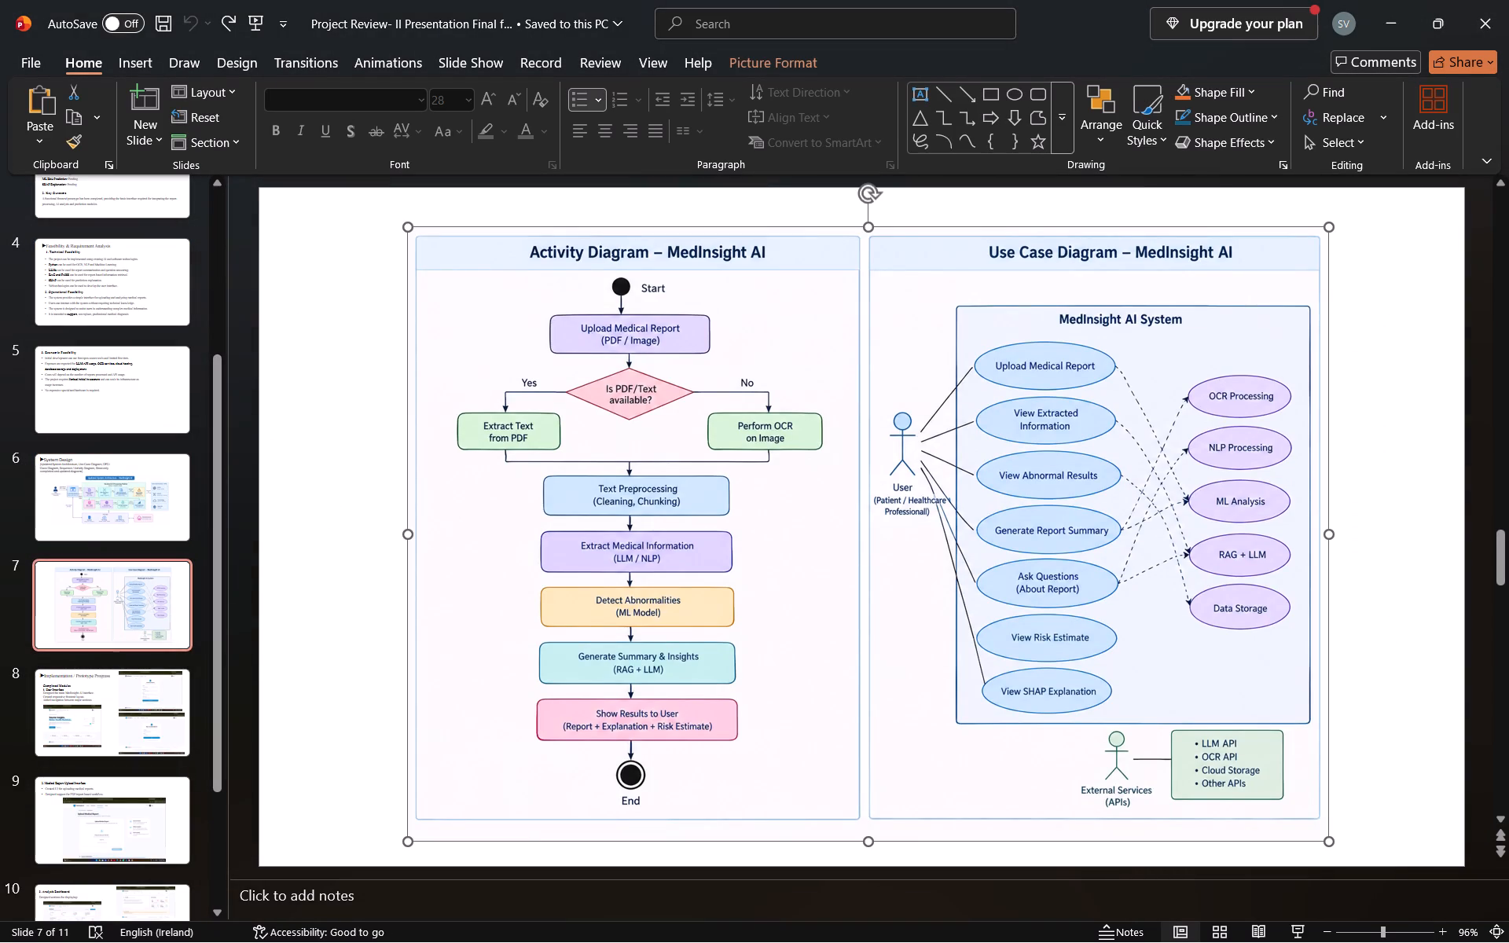
left_click(827, 272)
key("ctrl+c")
key("alt+Tab")
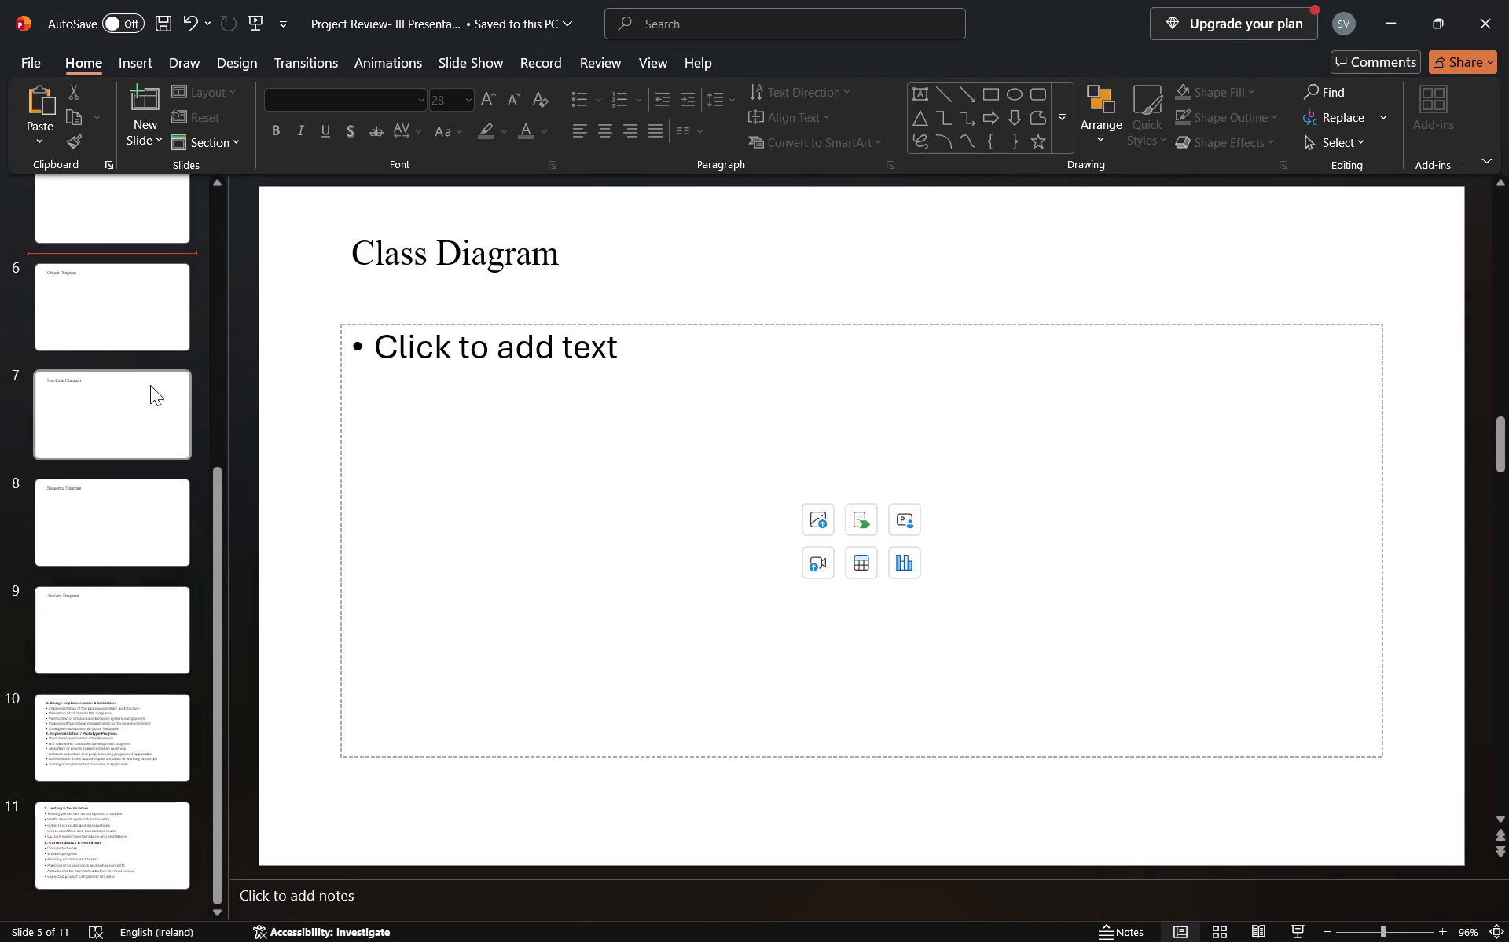
left_click(95, 328)
left_click(82, 431)
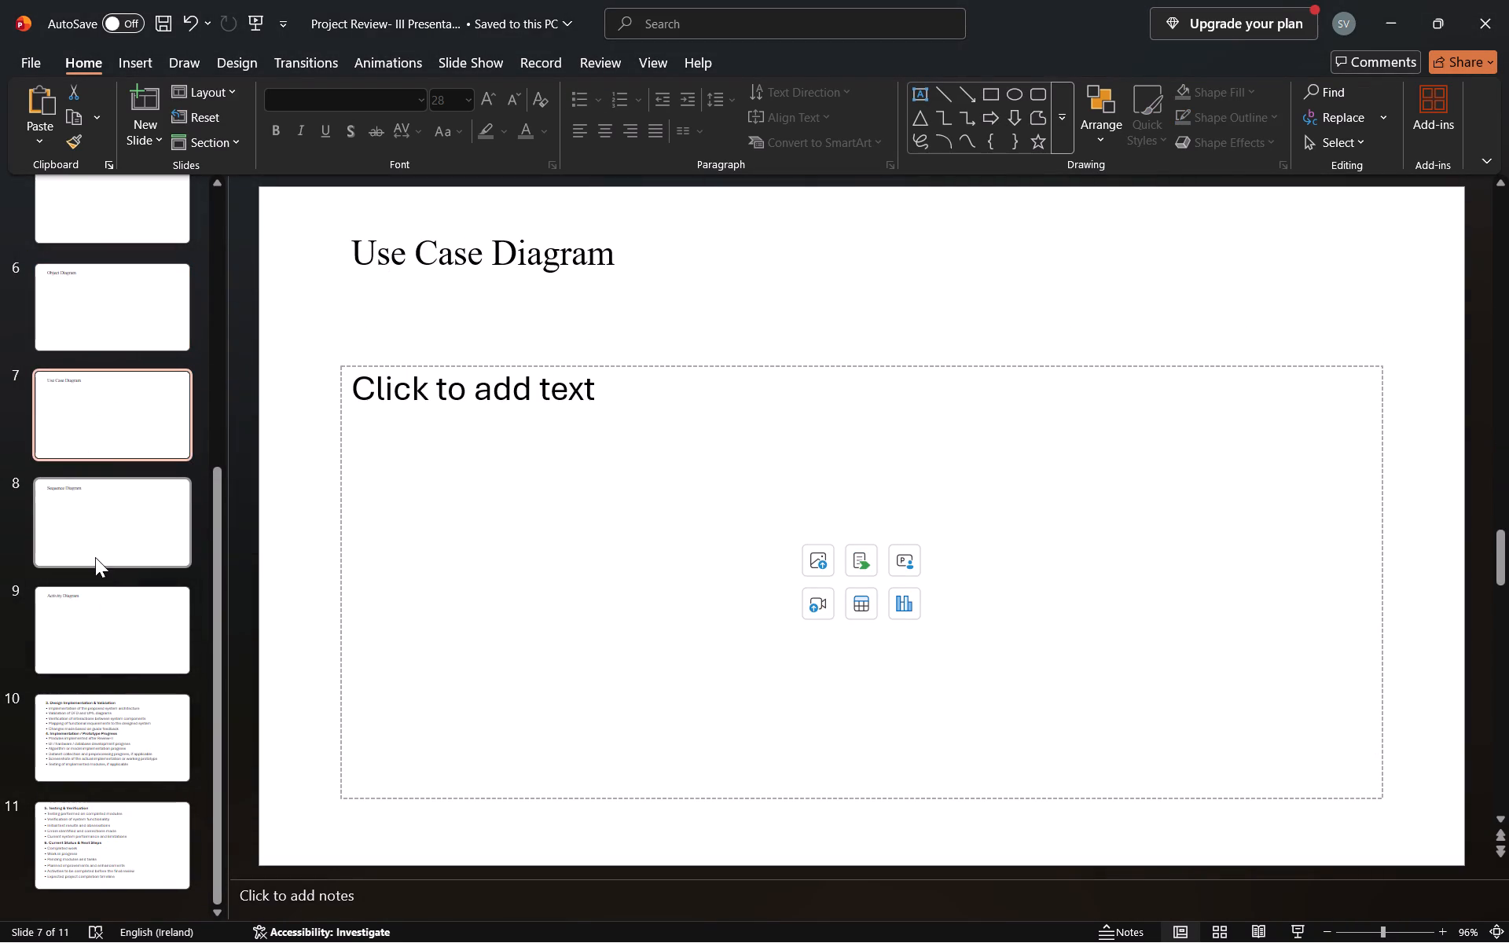
left_click(95, 541)
left_click(111, 632)
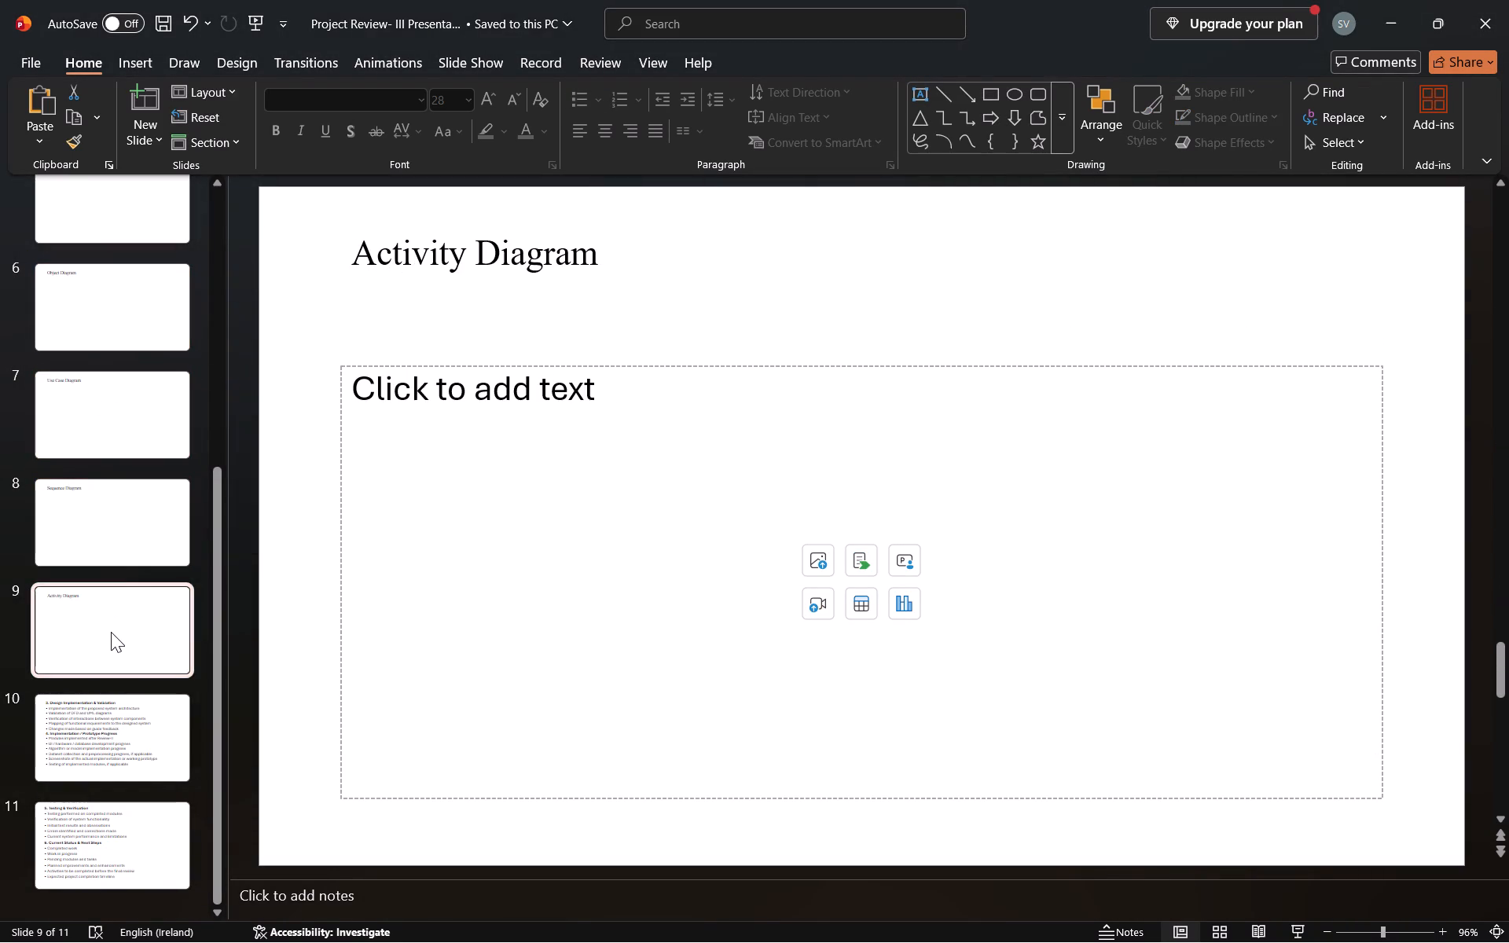
left_click(131, 501)
left_click(131, 435)
left_click(540, 515)
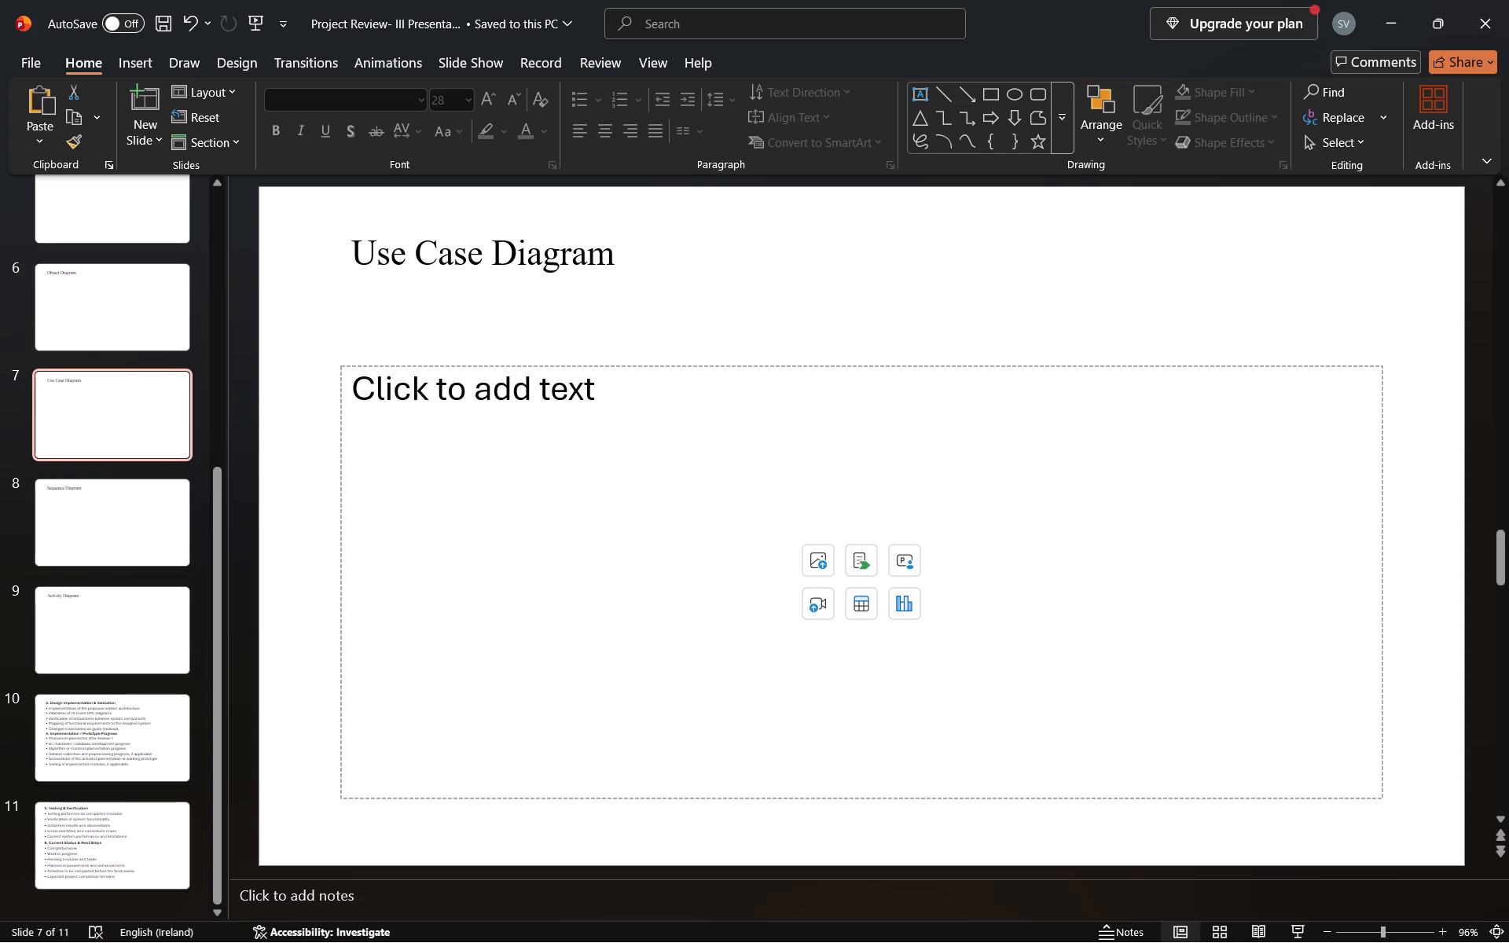
key("ctrl+v")
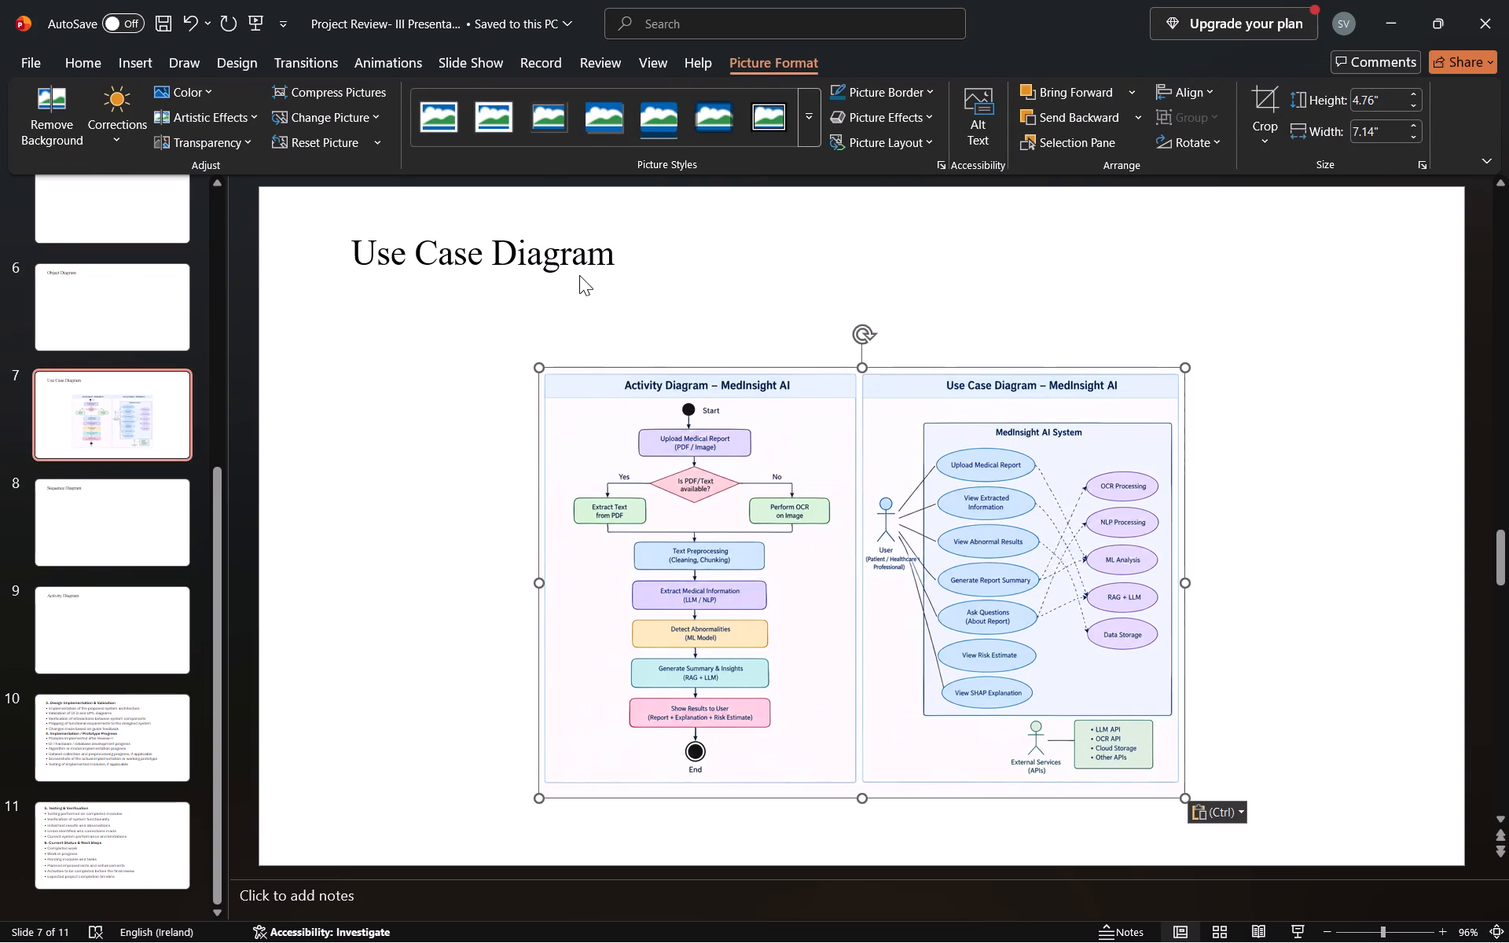
Change the slide 7 title to "Activity & Use Case Diagram" to match the combined picture from the Review-II deck.
left_click(579, 275)
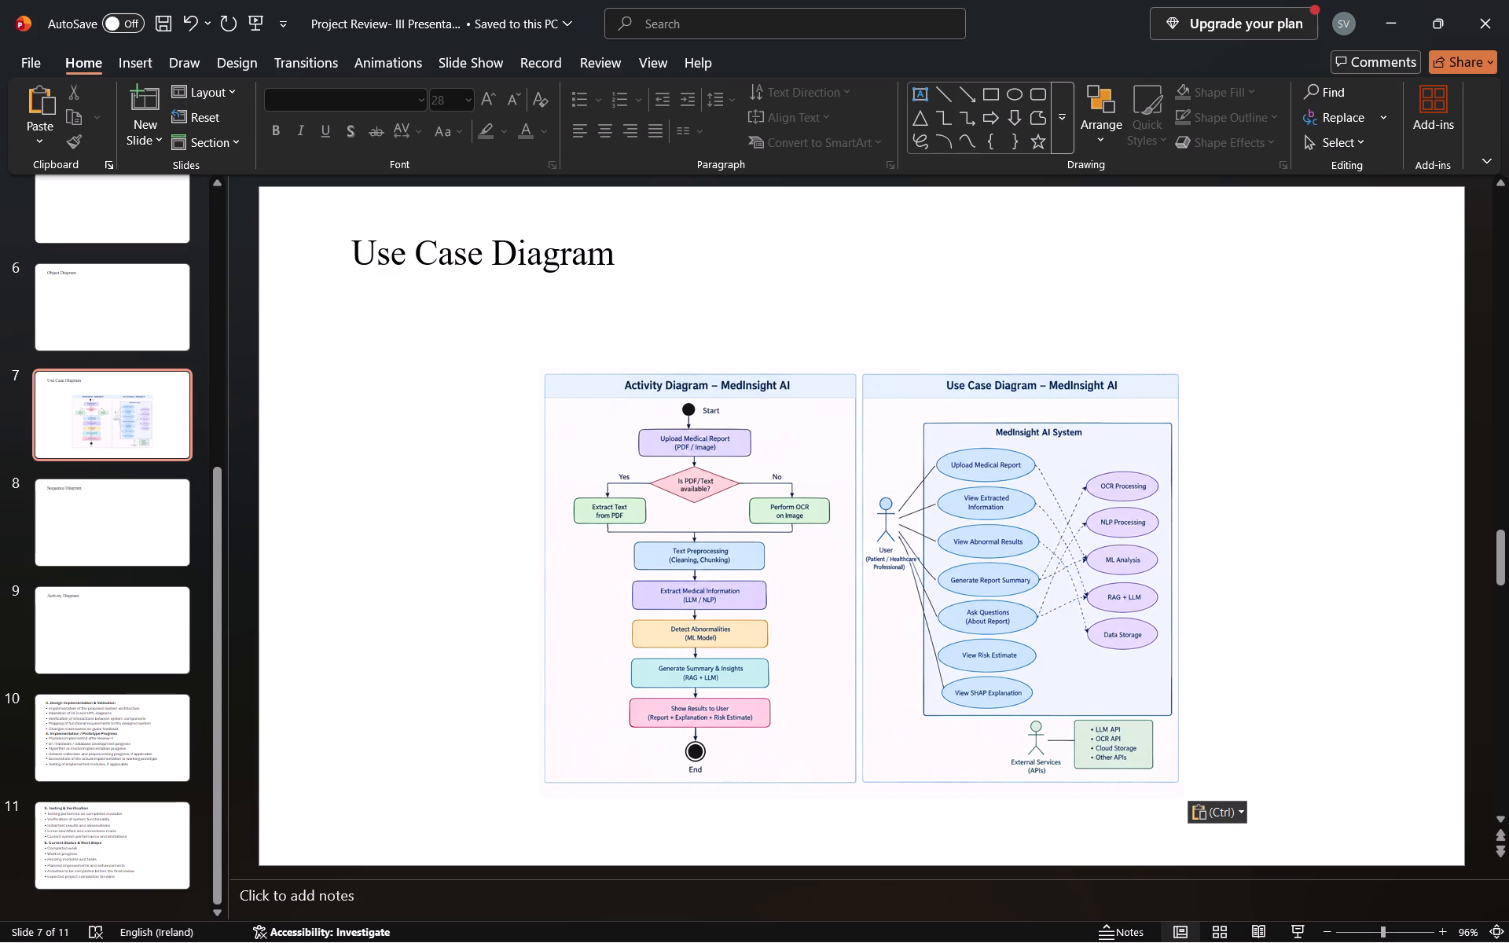
key("alt+Tab")
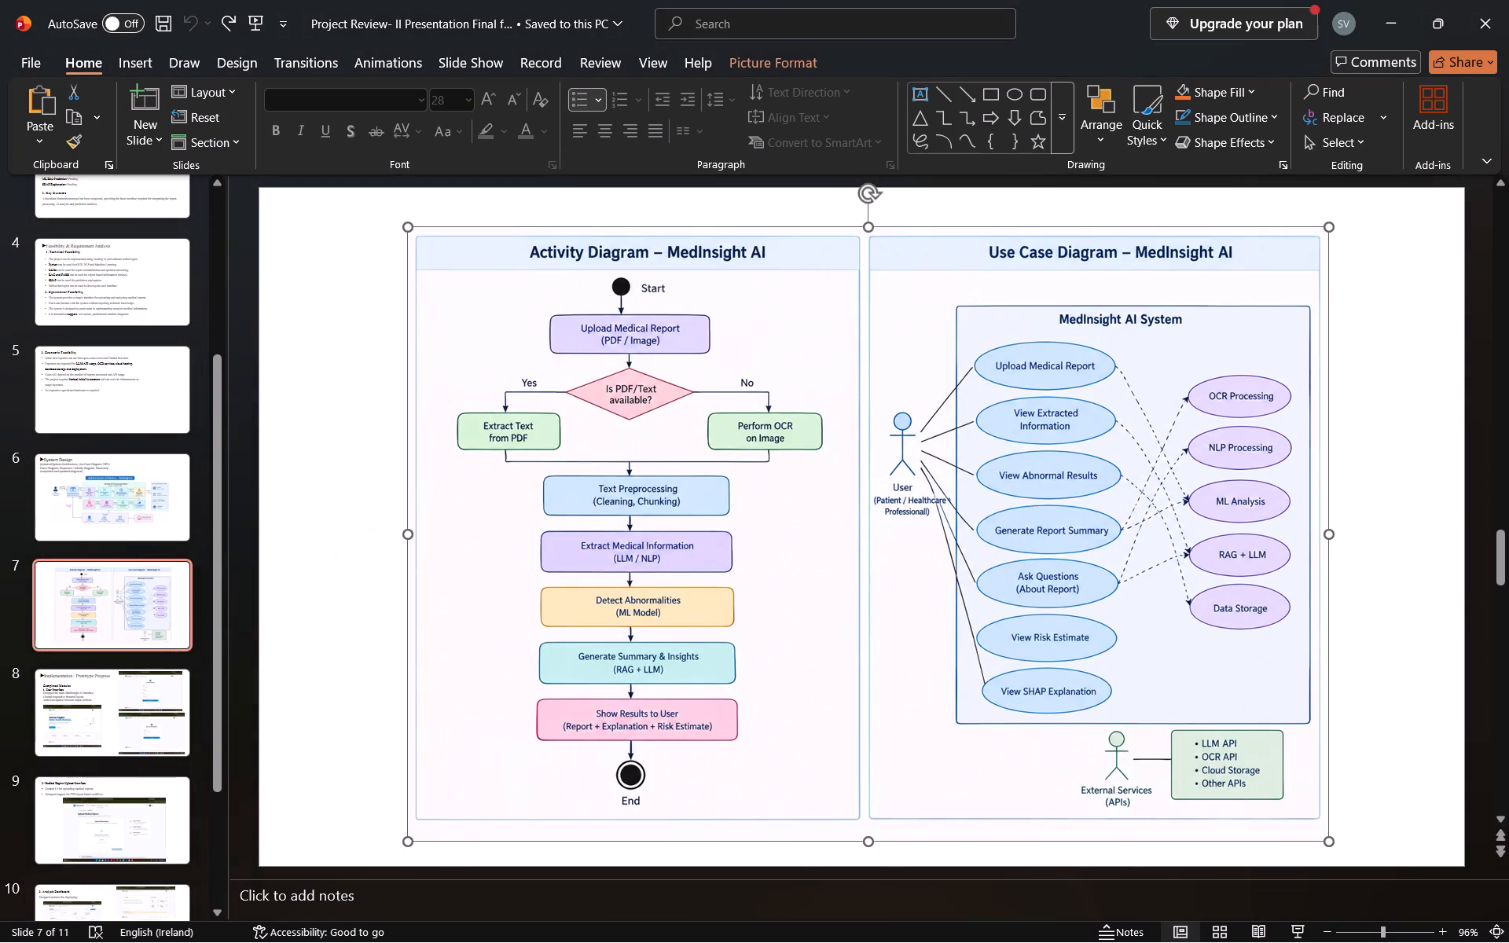
scroll(609, 348, "up", 1)
scroll(609, 348, "down", 1)
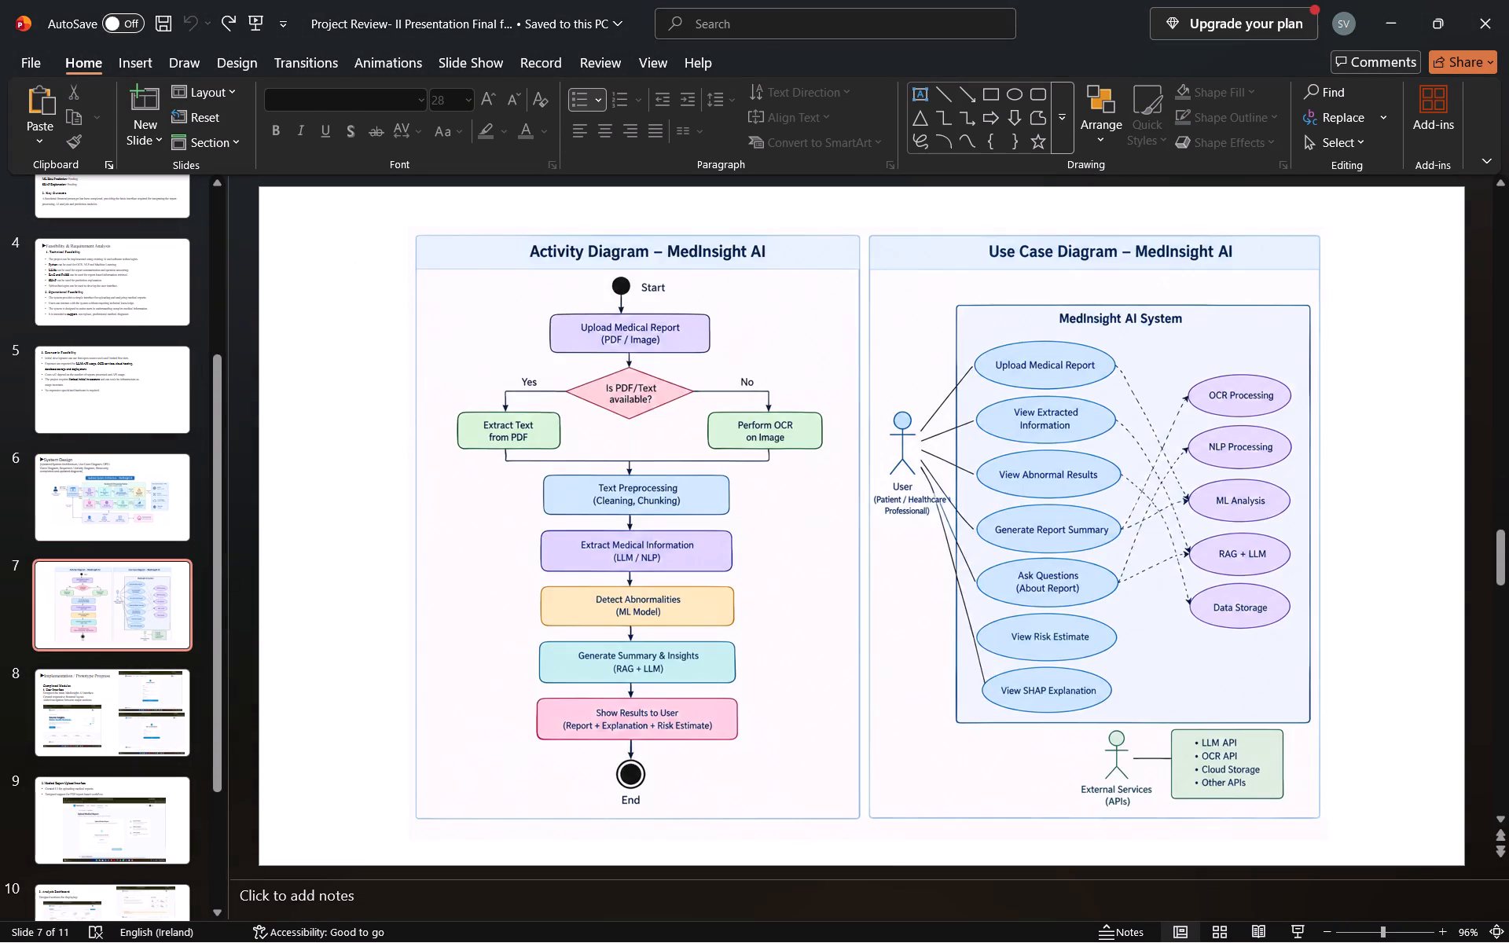
key("alt+Tab")
left_click(611, 266)
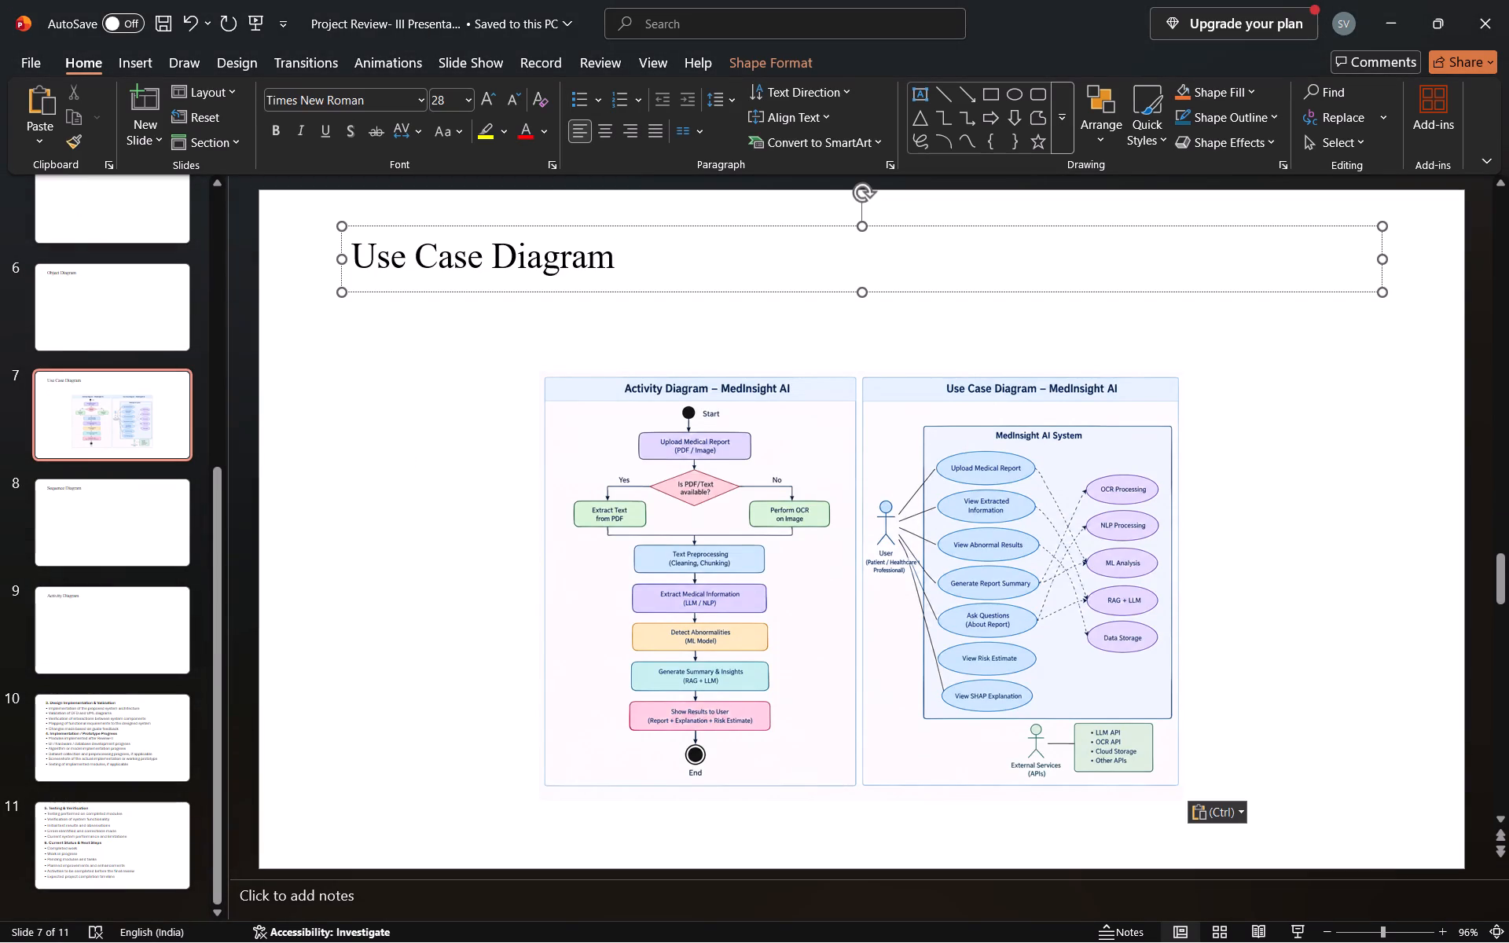
key("BackSpace")
key("BackSpace")
key("BackSpace")
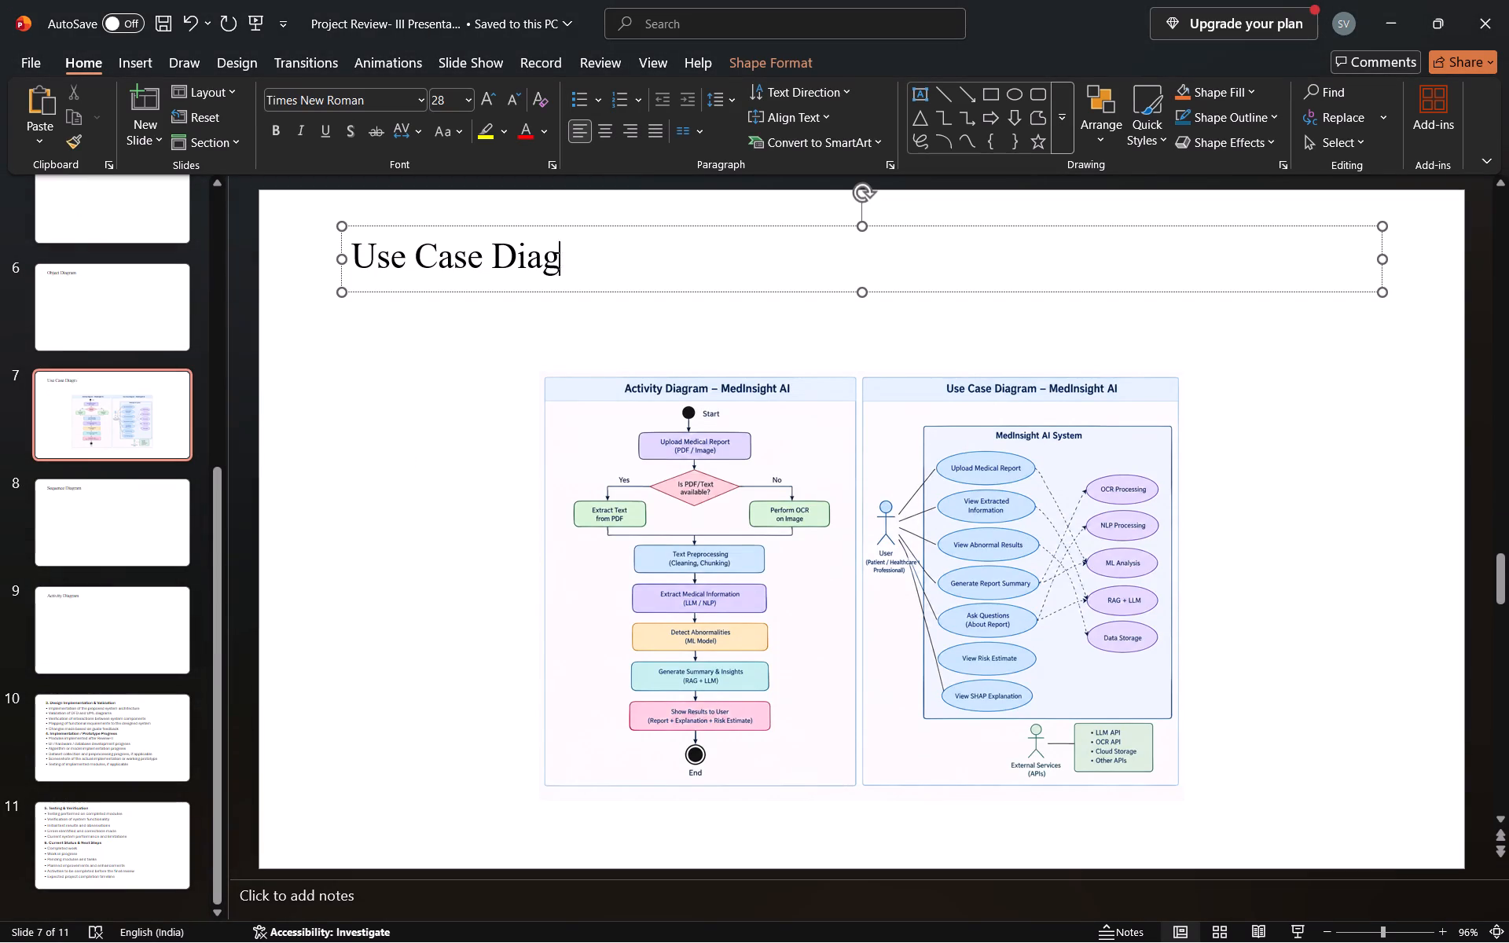
key("BackSpace")
key("BackSpace")
key("BackSpace")
key("BackSpace")
type("Diagram")
key("Left")
key("Left")
key("Left")
key("Left")
key("Left")
key("Left")
key("Left")
key("Left")
key("Left")
key("Left")
key("Left")
key("Left")
key("Left")
key("Left")
key("Left")
key("Left")
key("Left")
key("Left")
key("Left")
key("Left")
type("Activity")
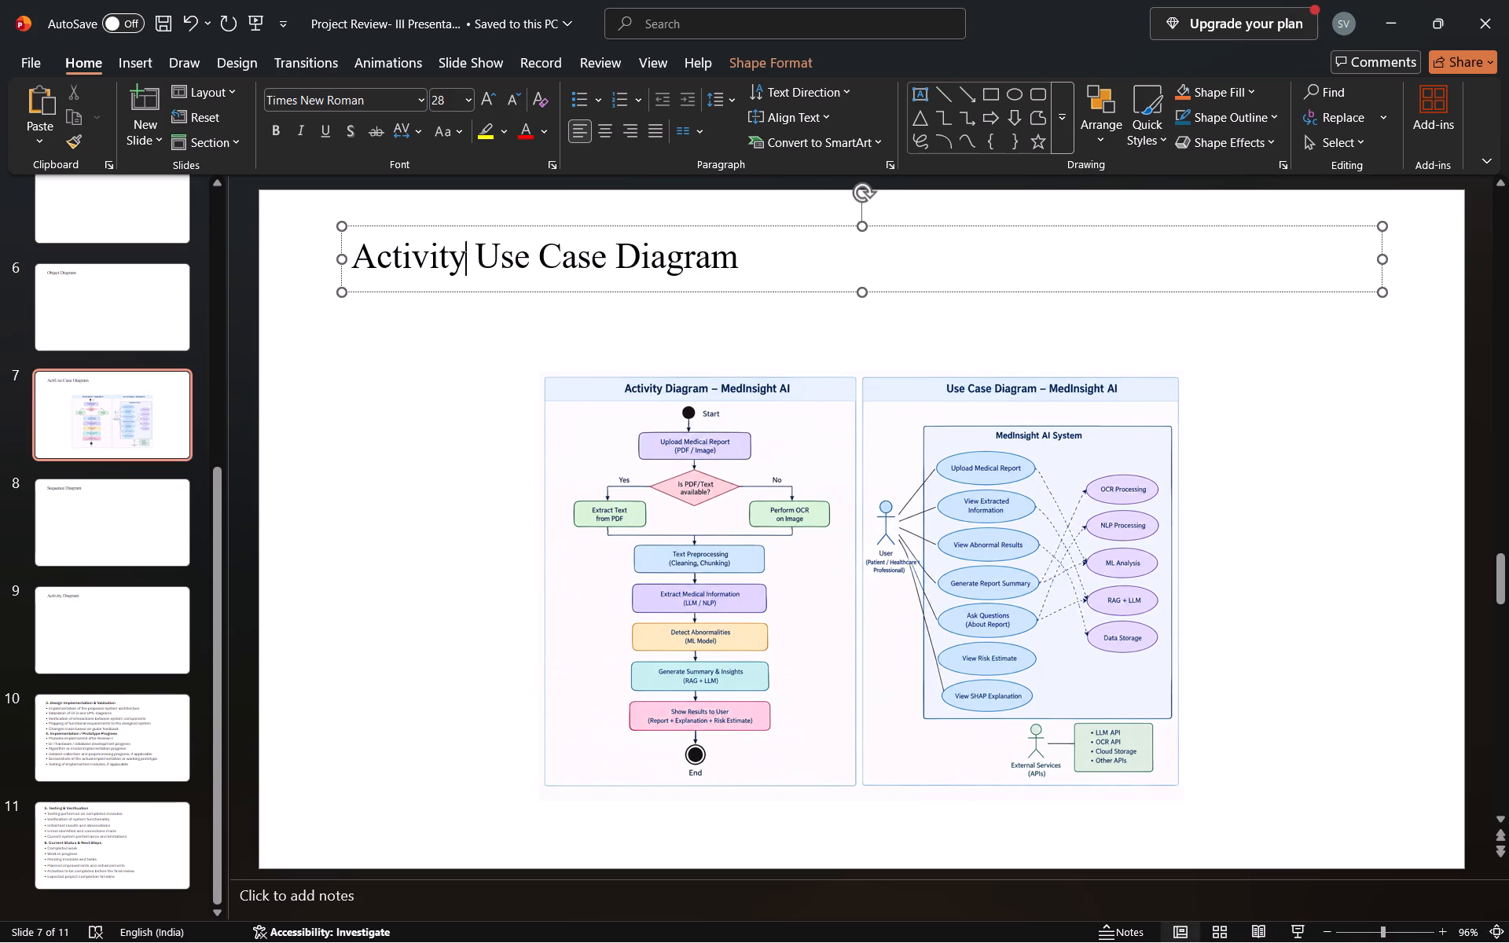
key("space")
type("&")
key("space")
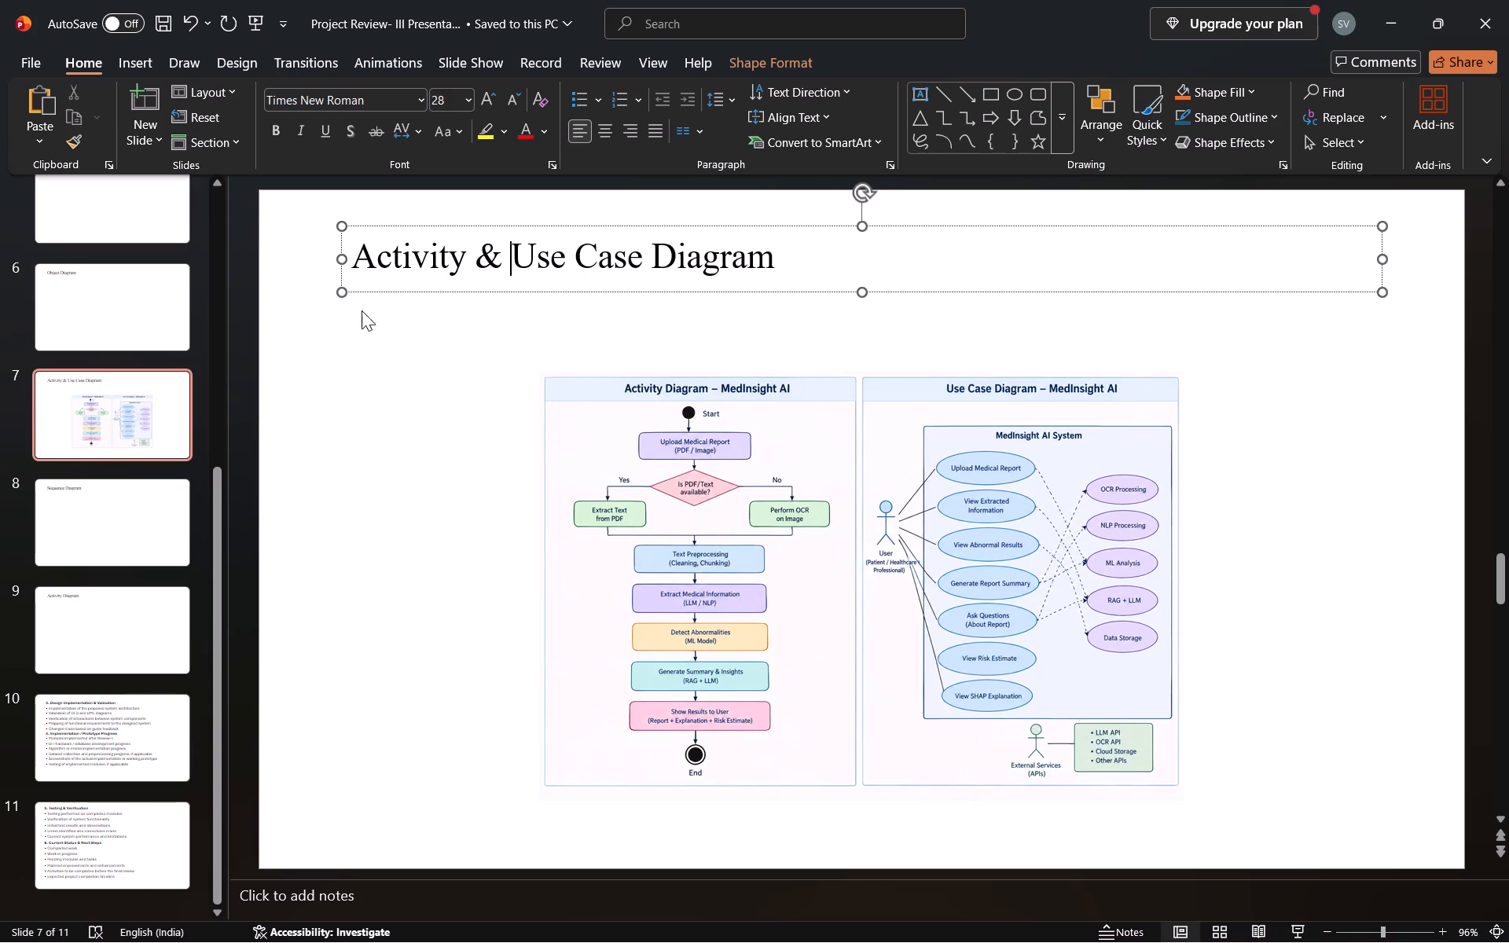
Delete the separate, empty "Activity Diagram" slide 9 from the Review-III presentation.
left_click(119, 613)
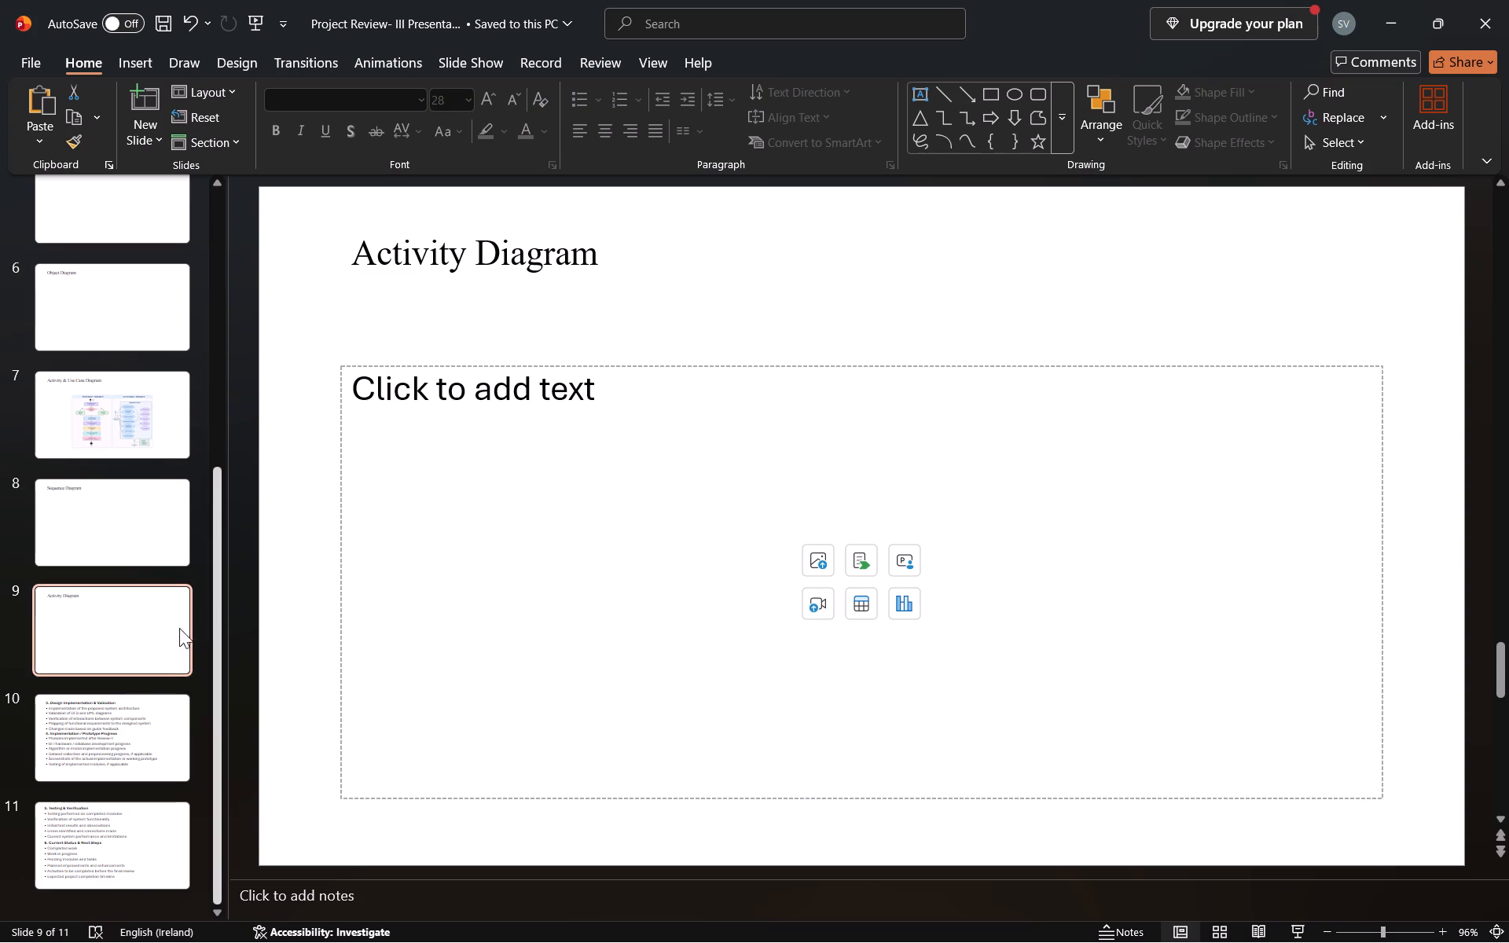
right_click(93, 630)
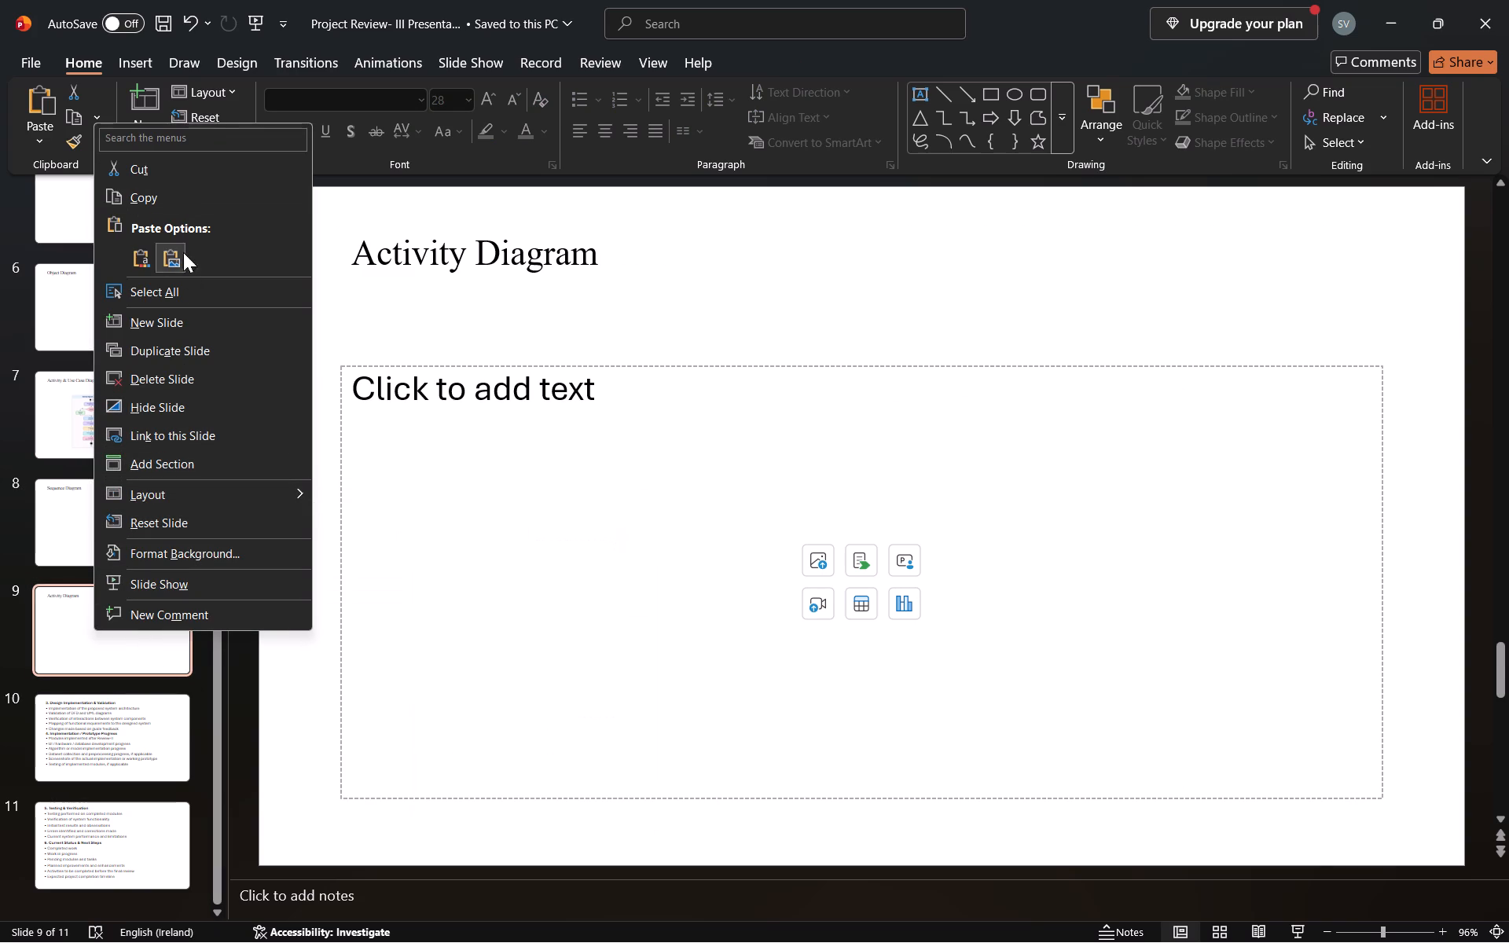
left_click(198, 372)
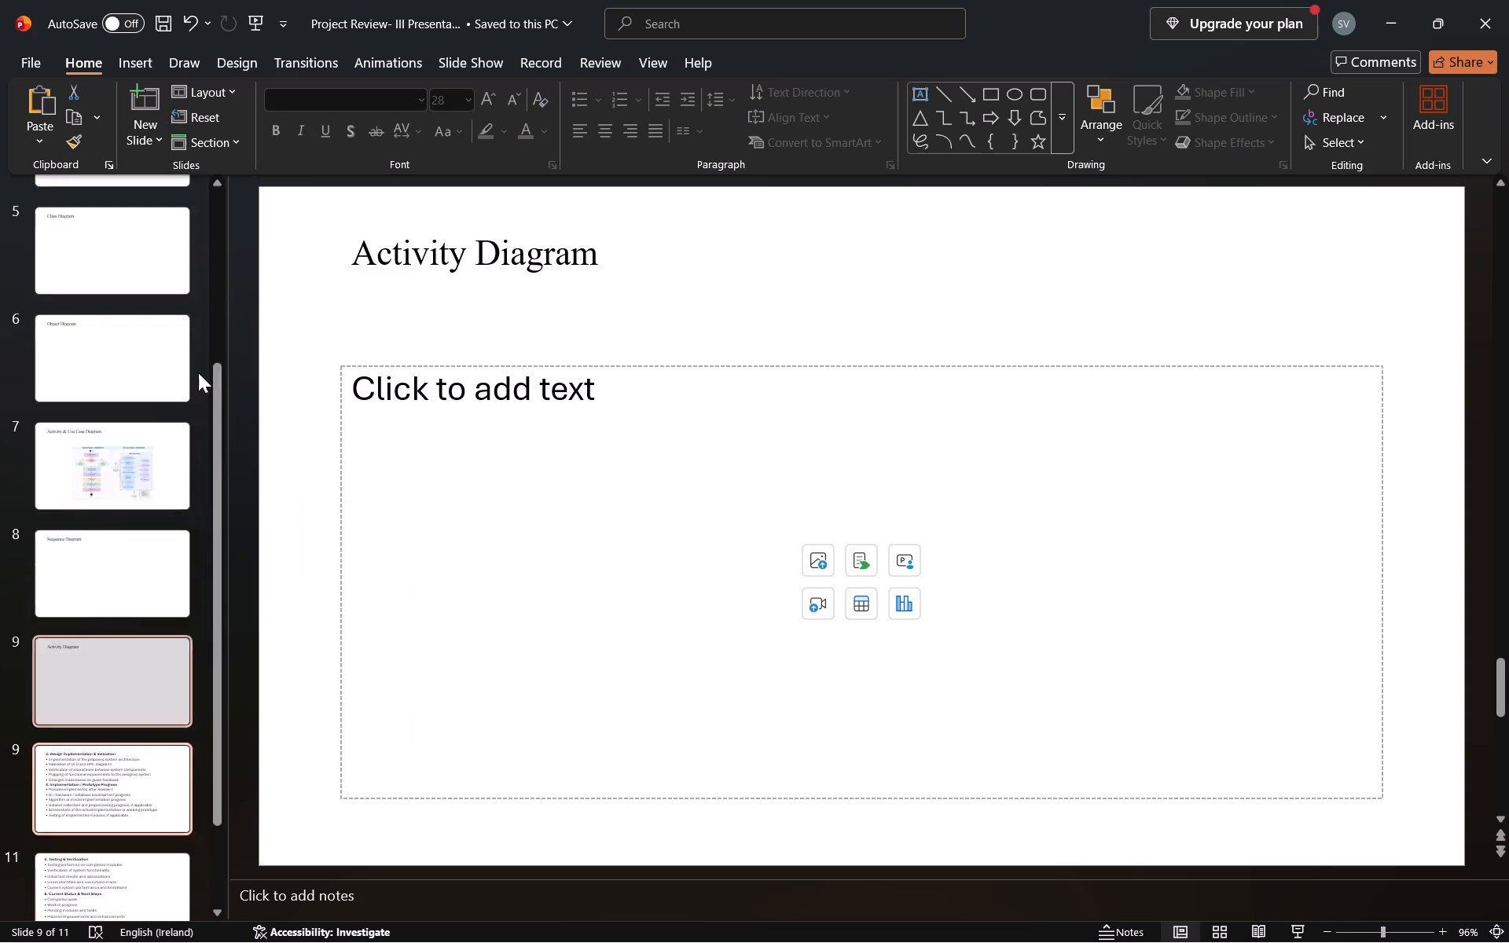
Check the Data Flow, Class, Object, Activity & Use Case, and Sequence Diagram slides in the Review-III presentation.
left_click(176, 371)
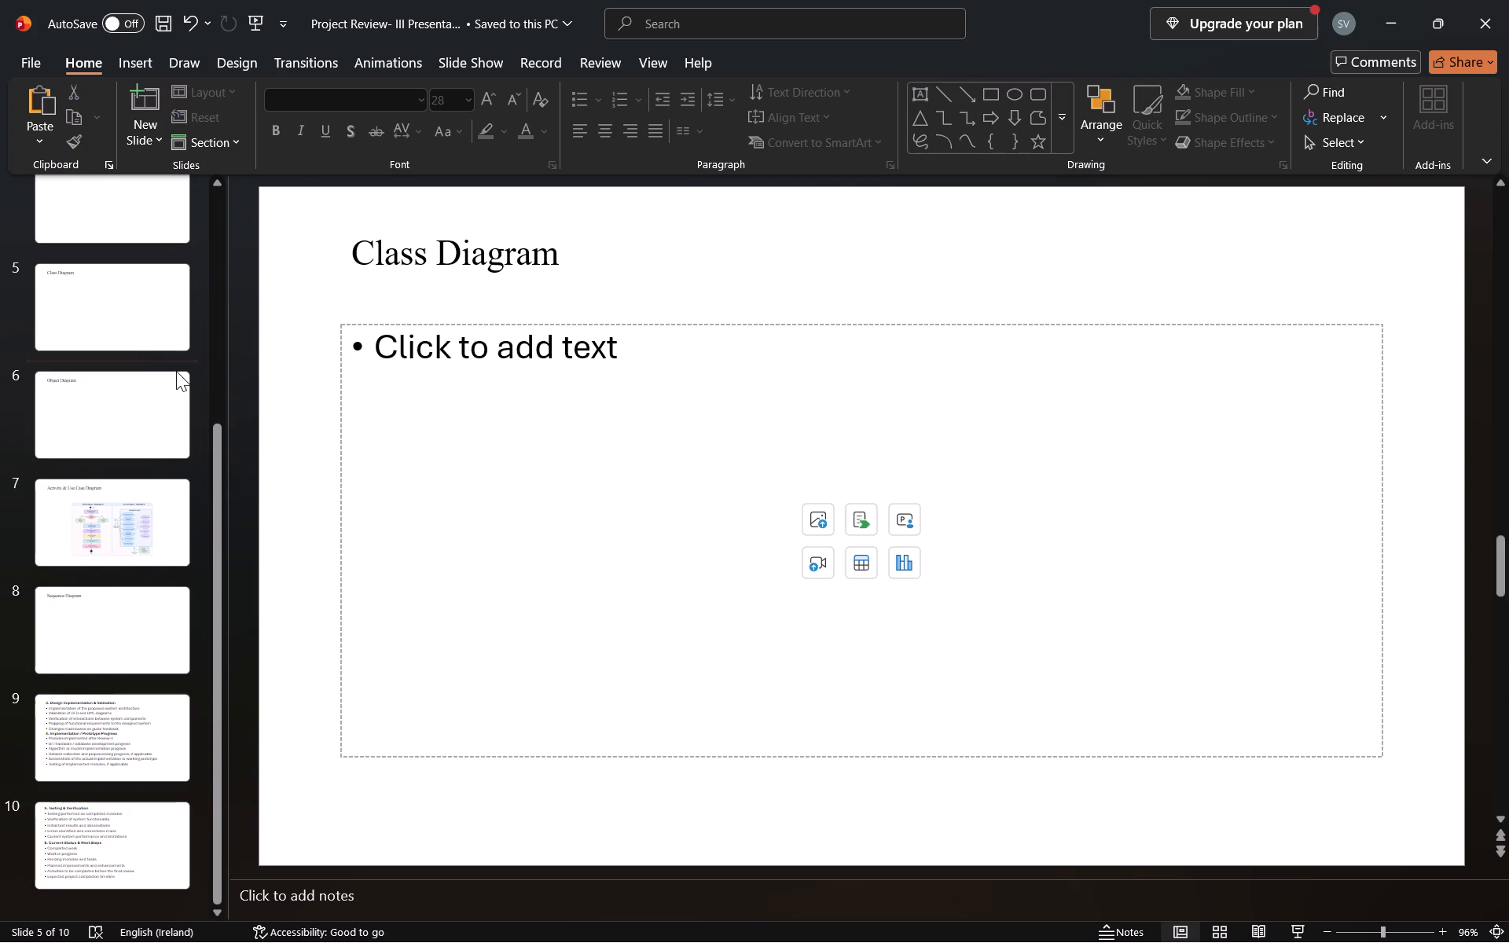
left_click(146, 285)
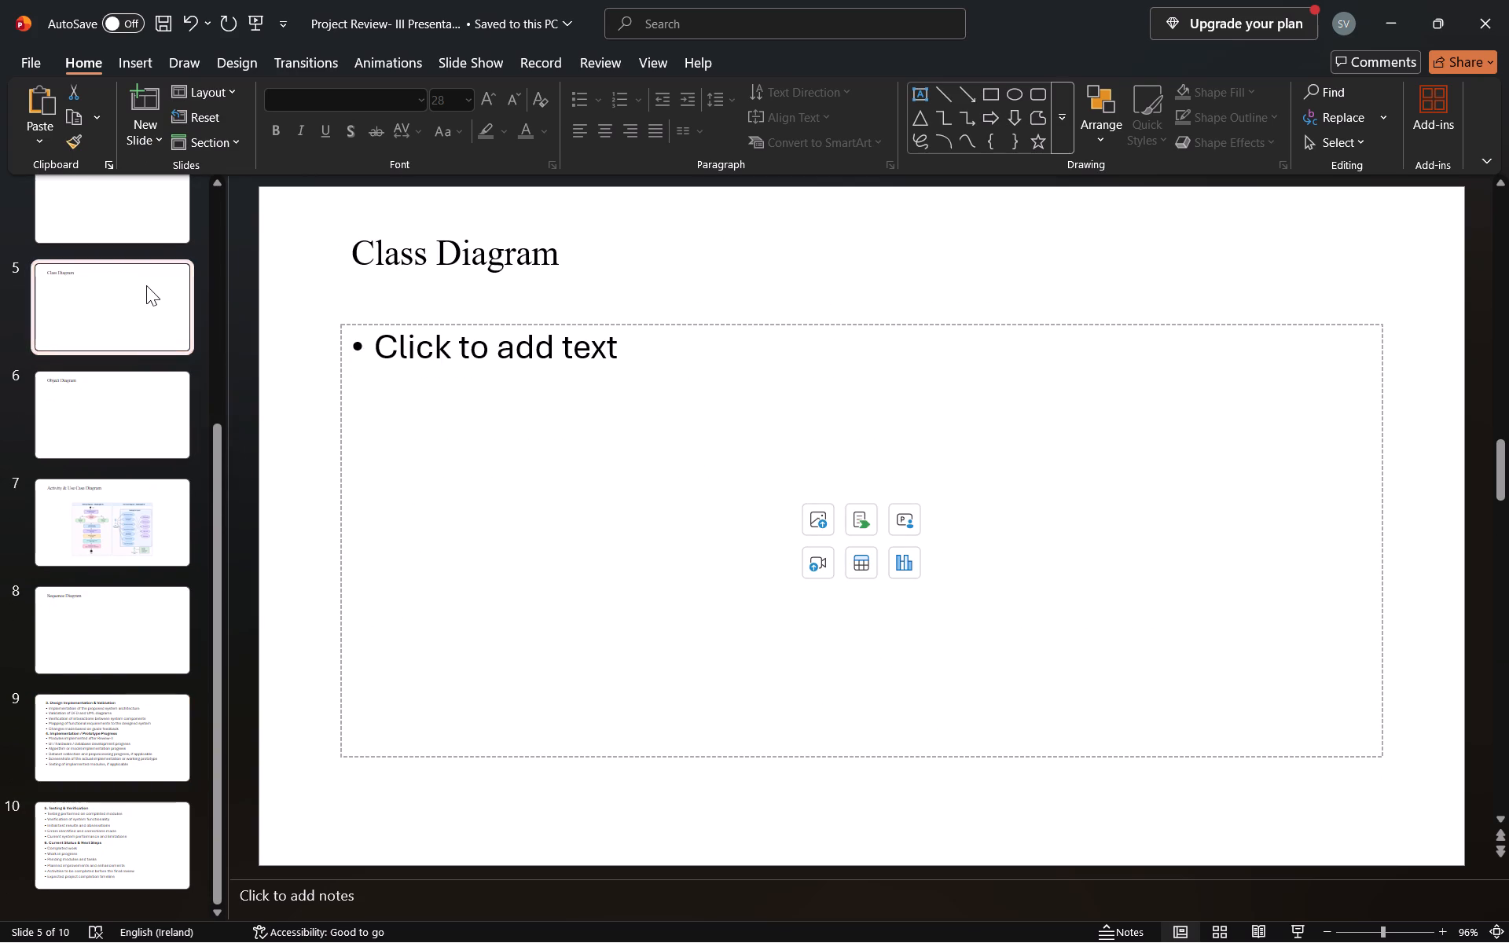
left_click(146, 254)
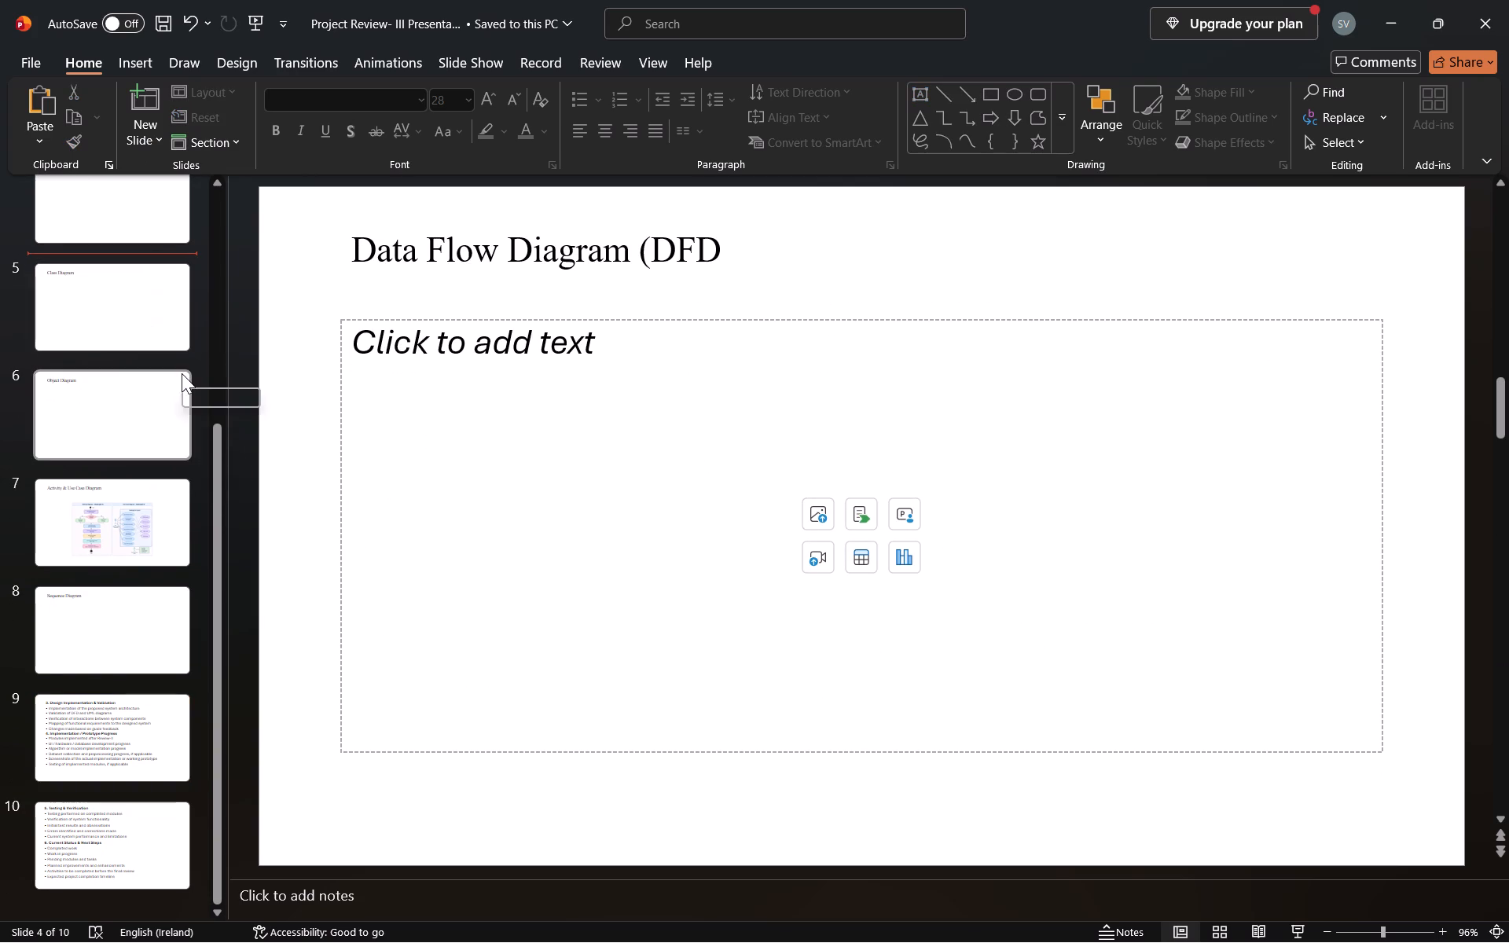
left_click(137, 341)
left_click(143, 442)
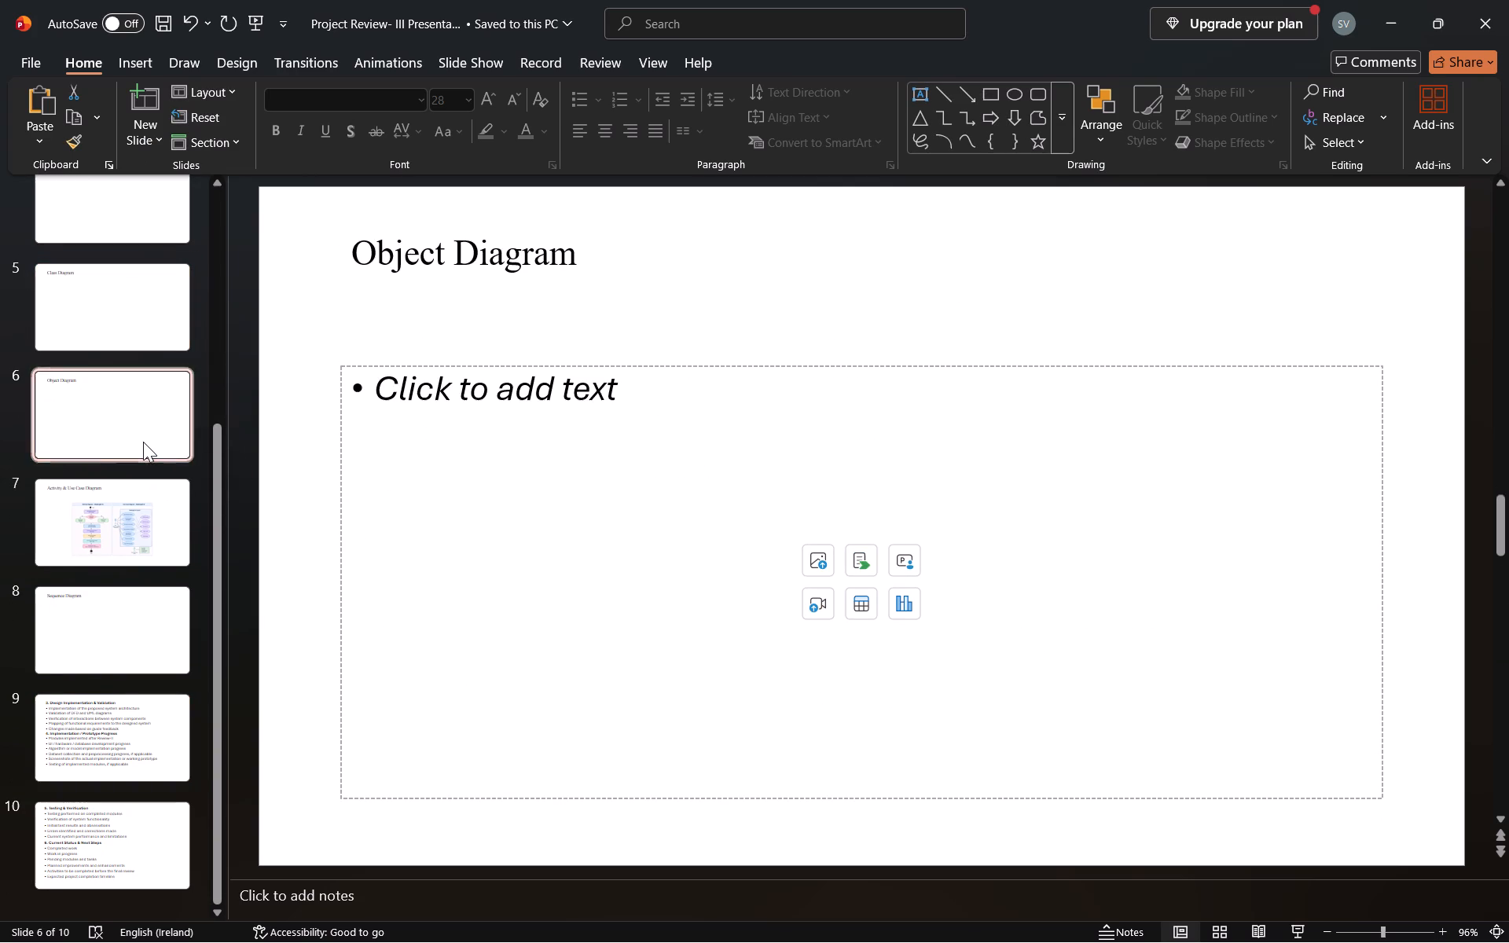
left_click(149, 545)
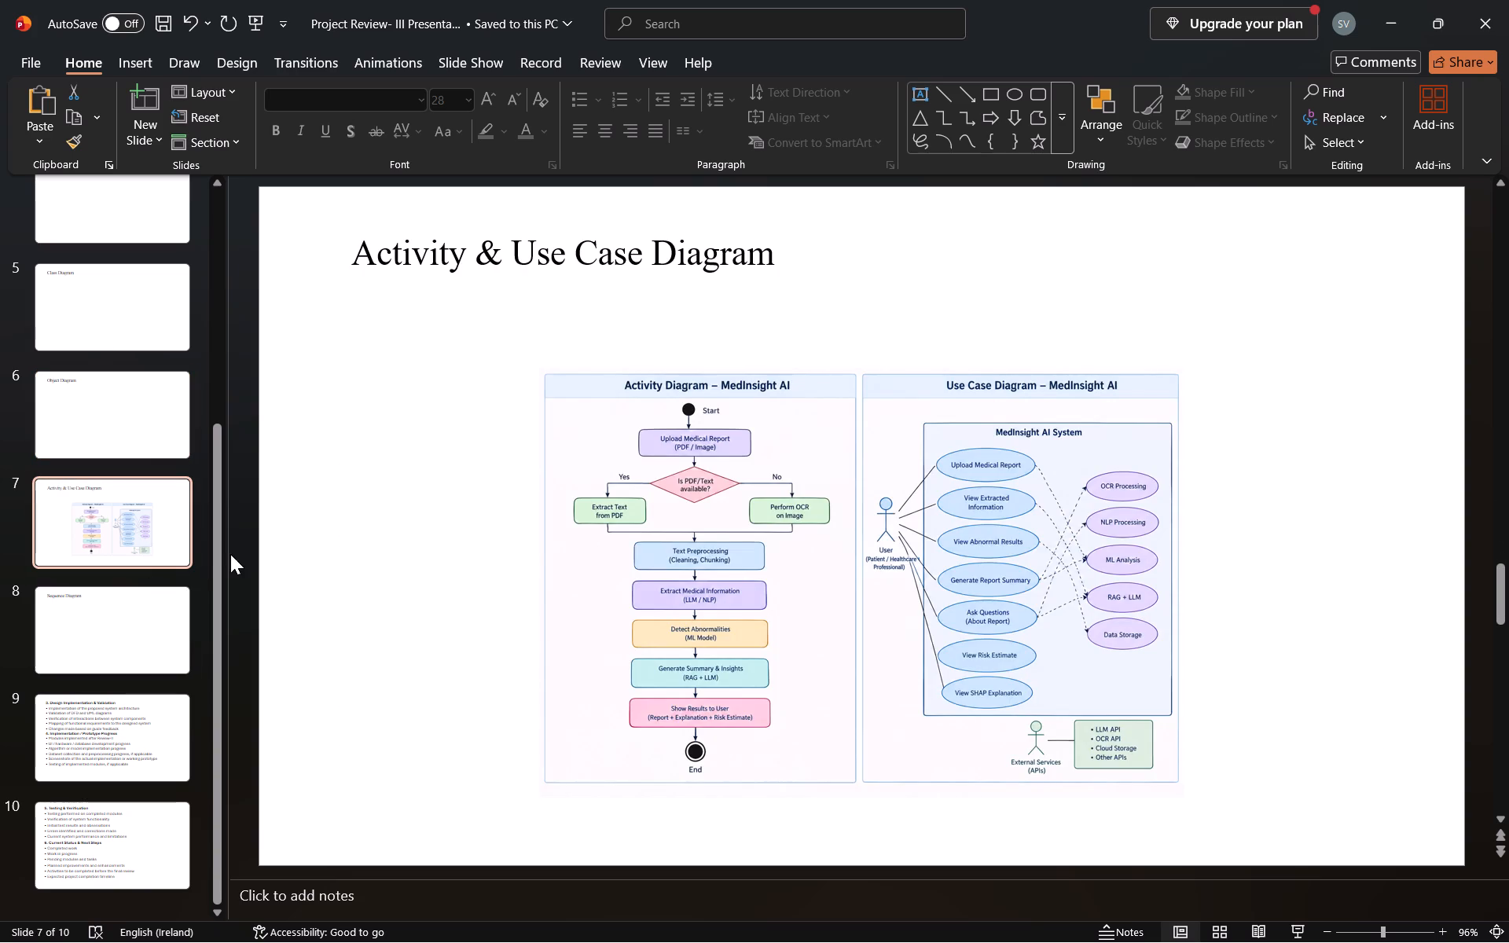
left_click(137, 609)
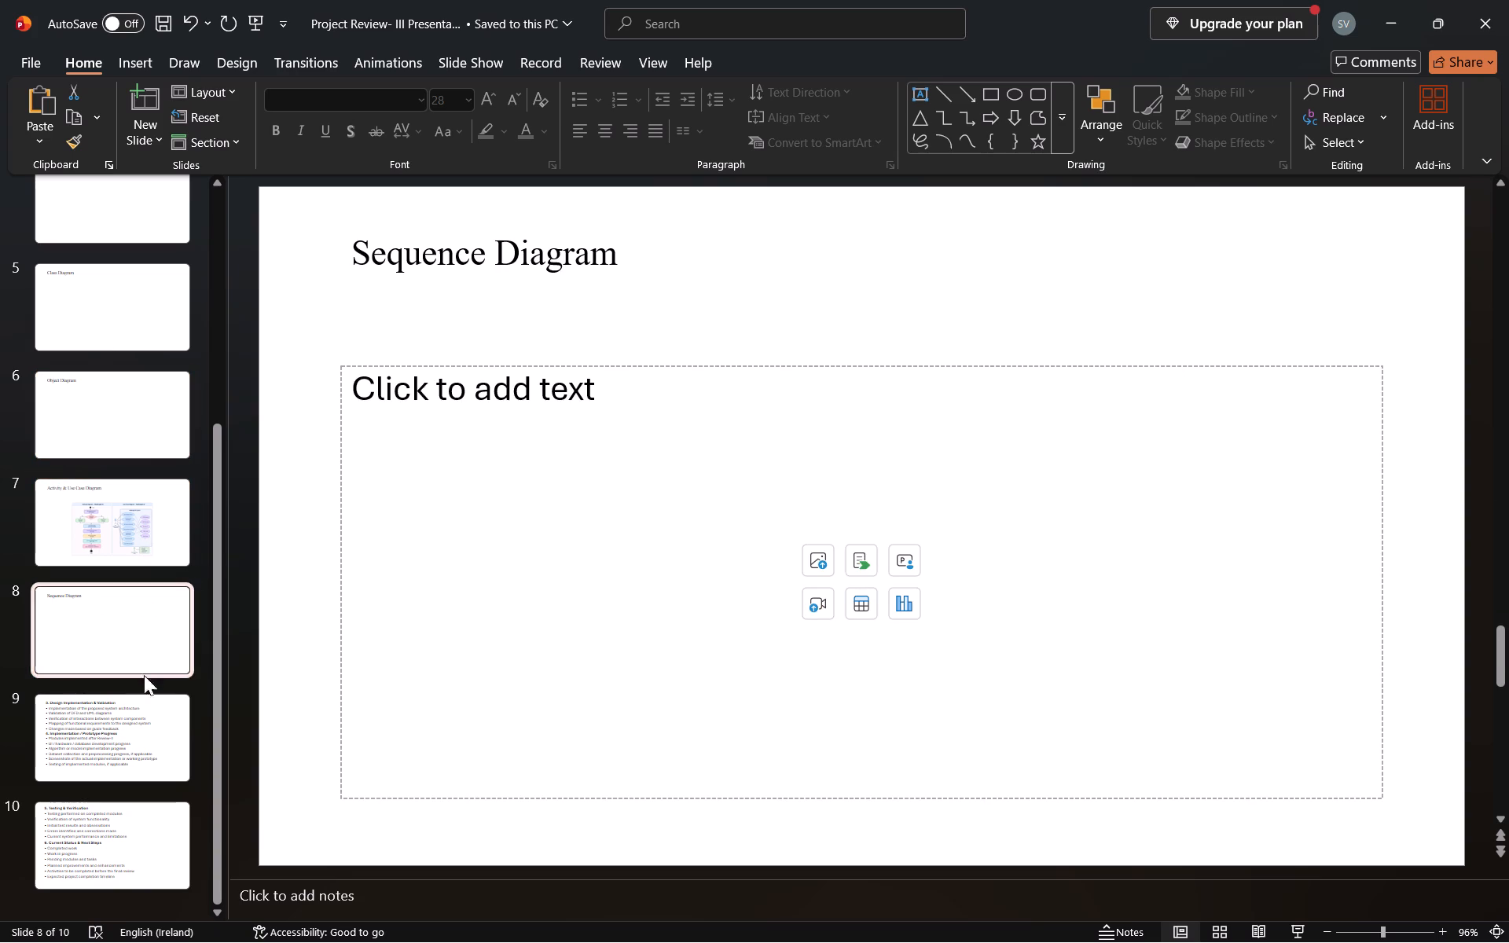
left_click(129, 749)
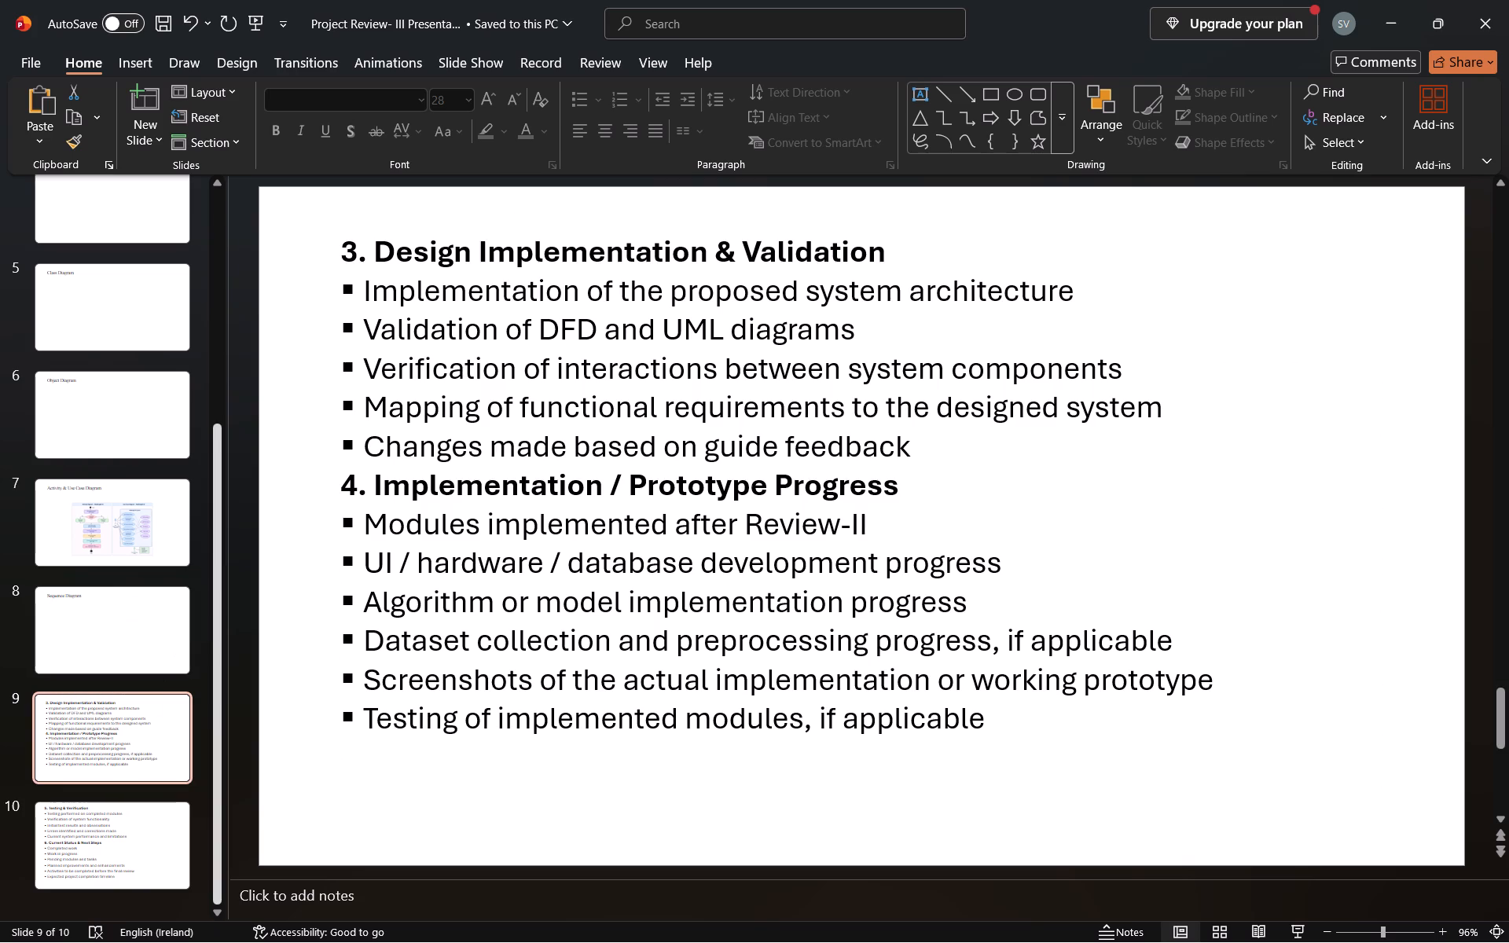
left_click_drag(373, 259, 1011, 433)
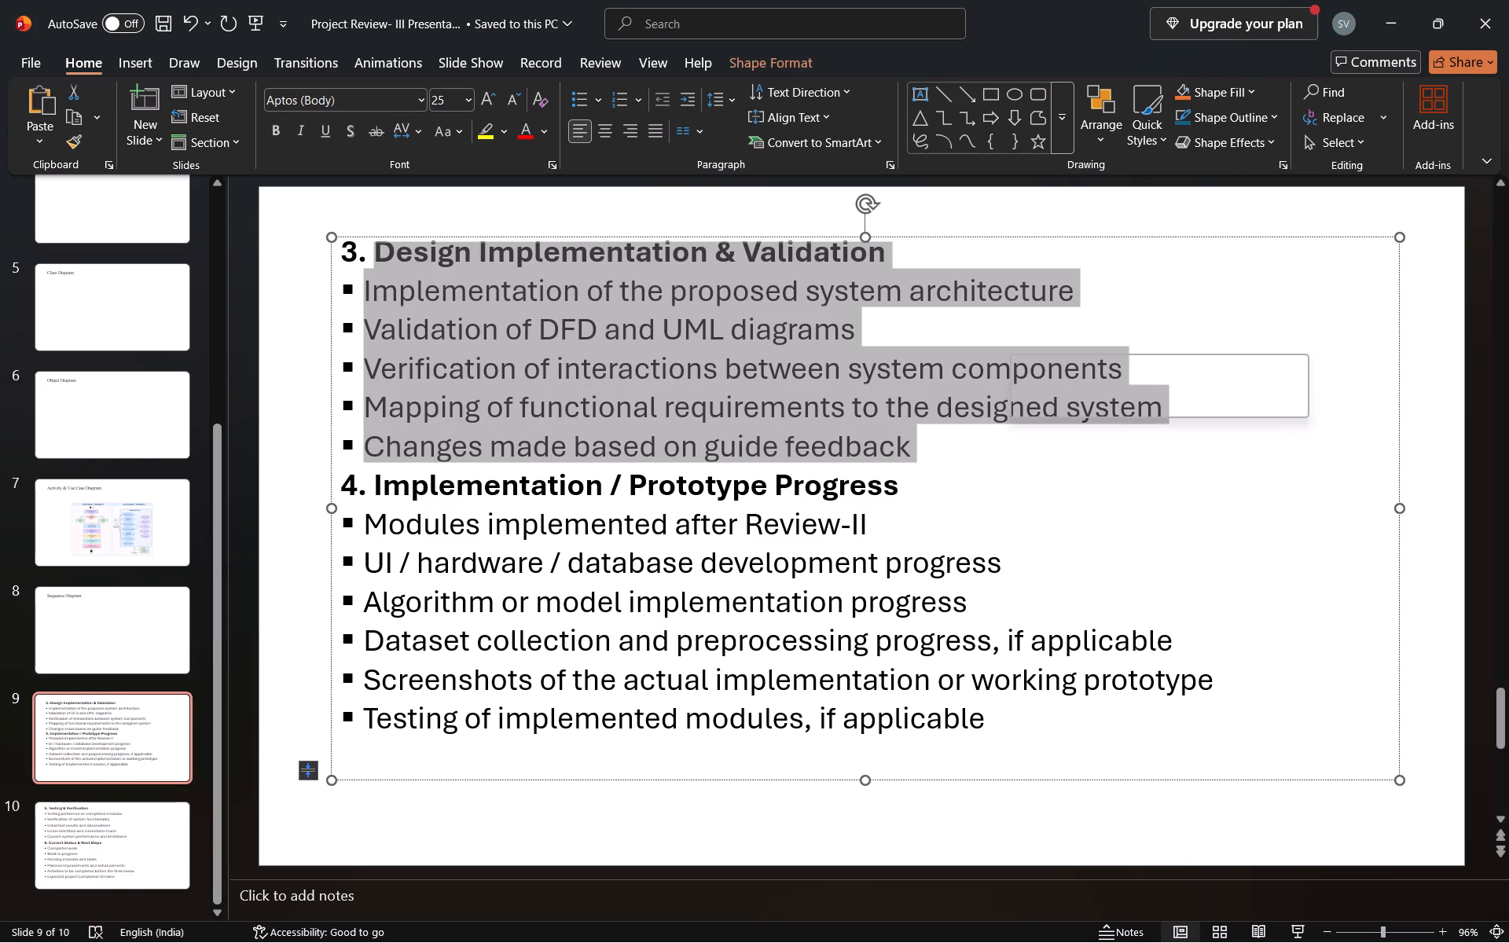
key("ctrl+c")
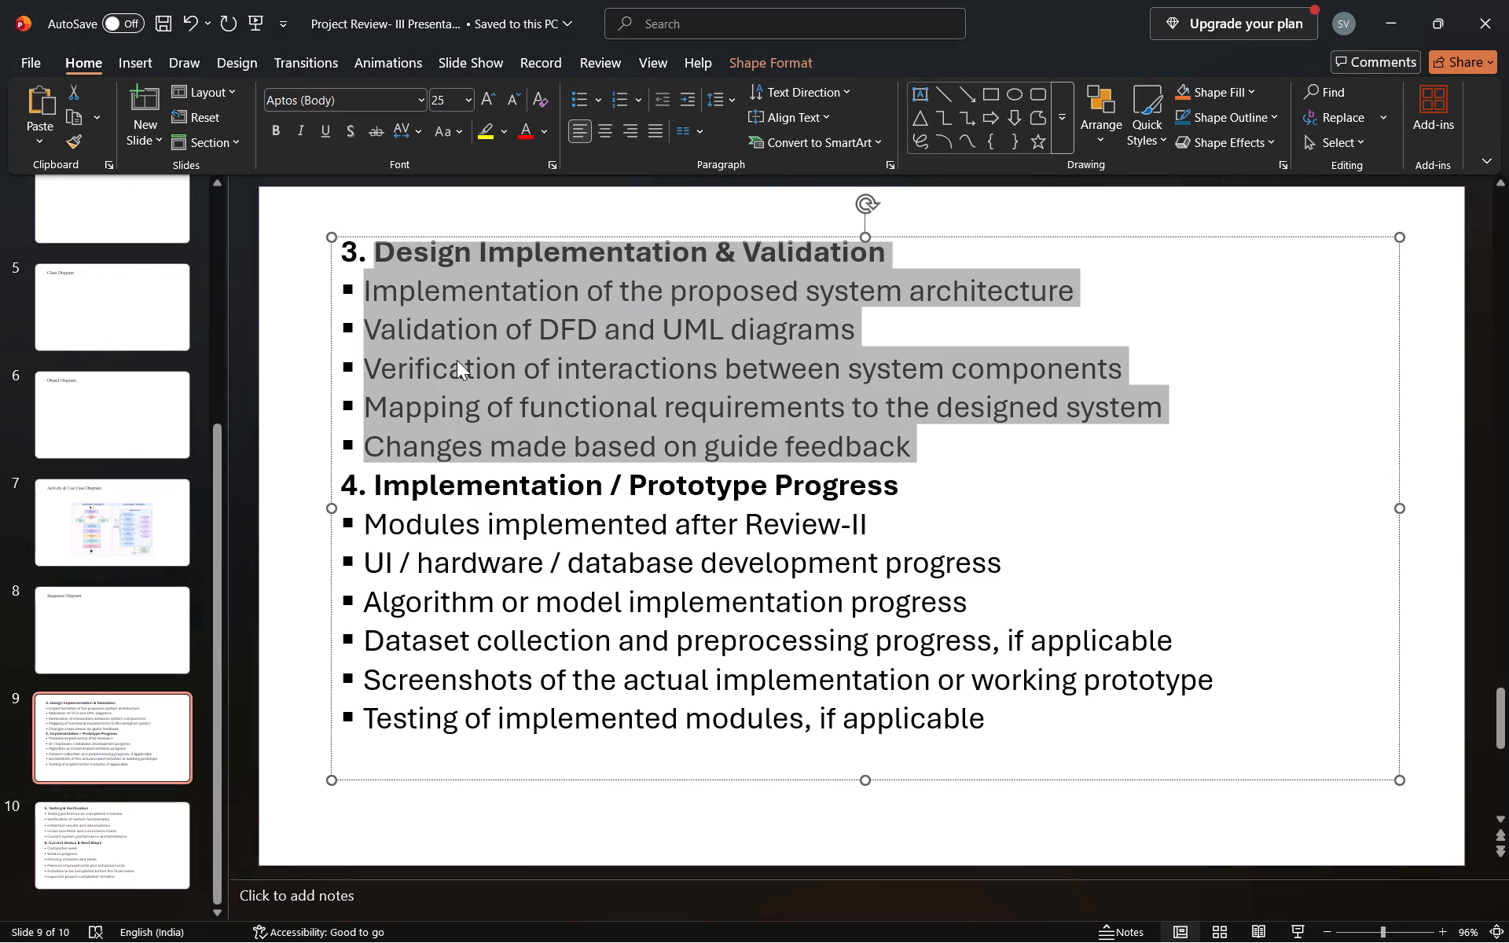
left_click(106, 604)
left_click(112, 718)
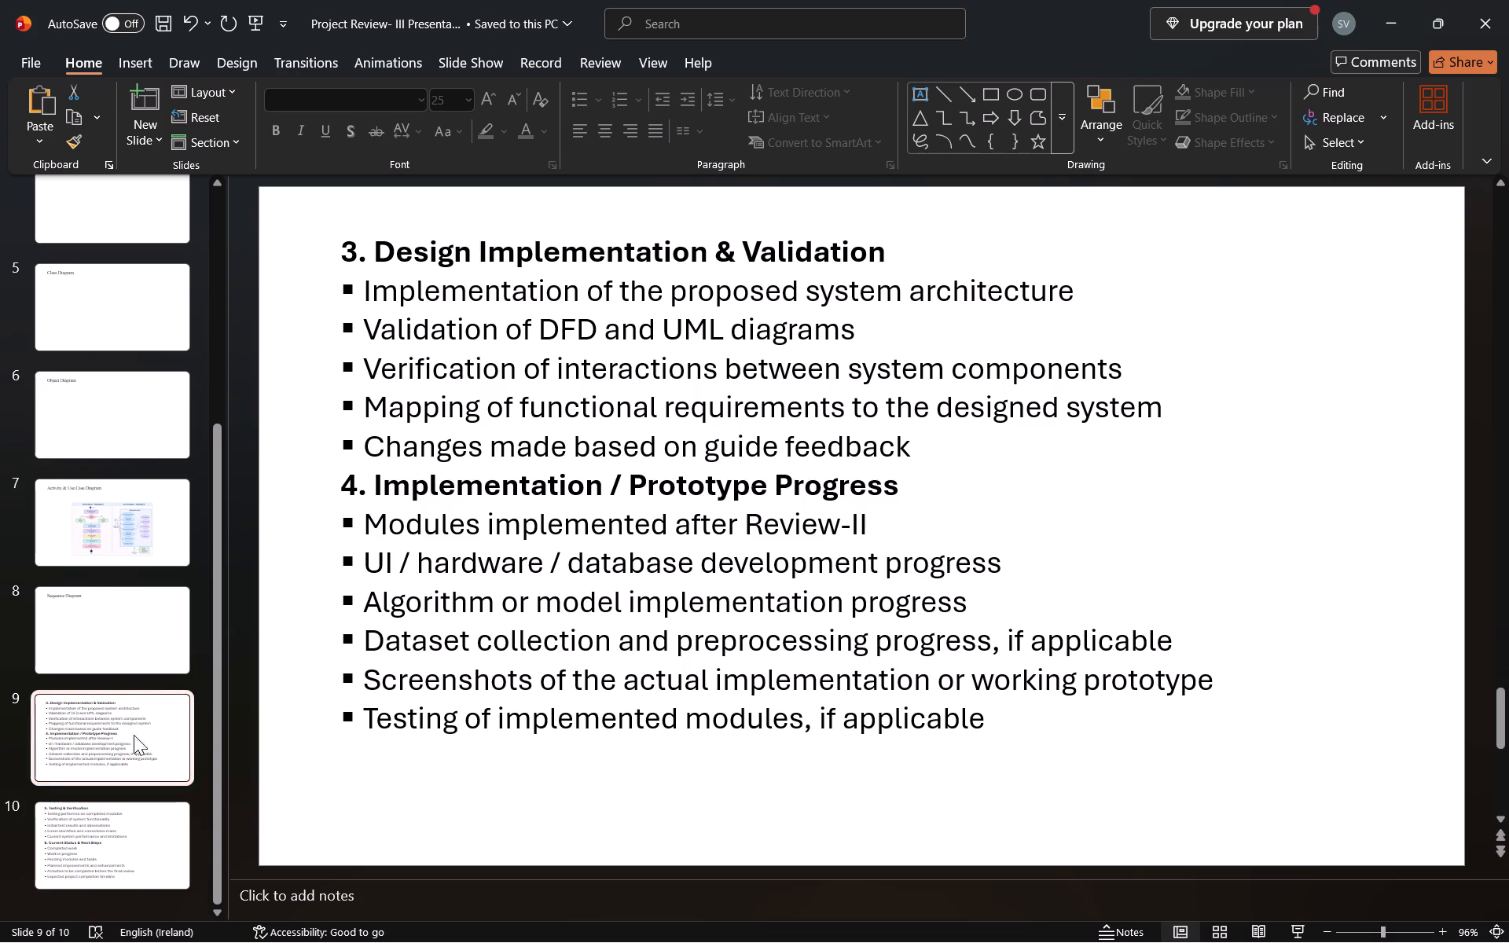
right_click(150, 682)
left_click(200, 758)
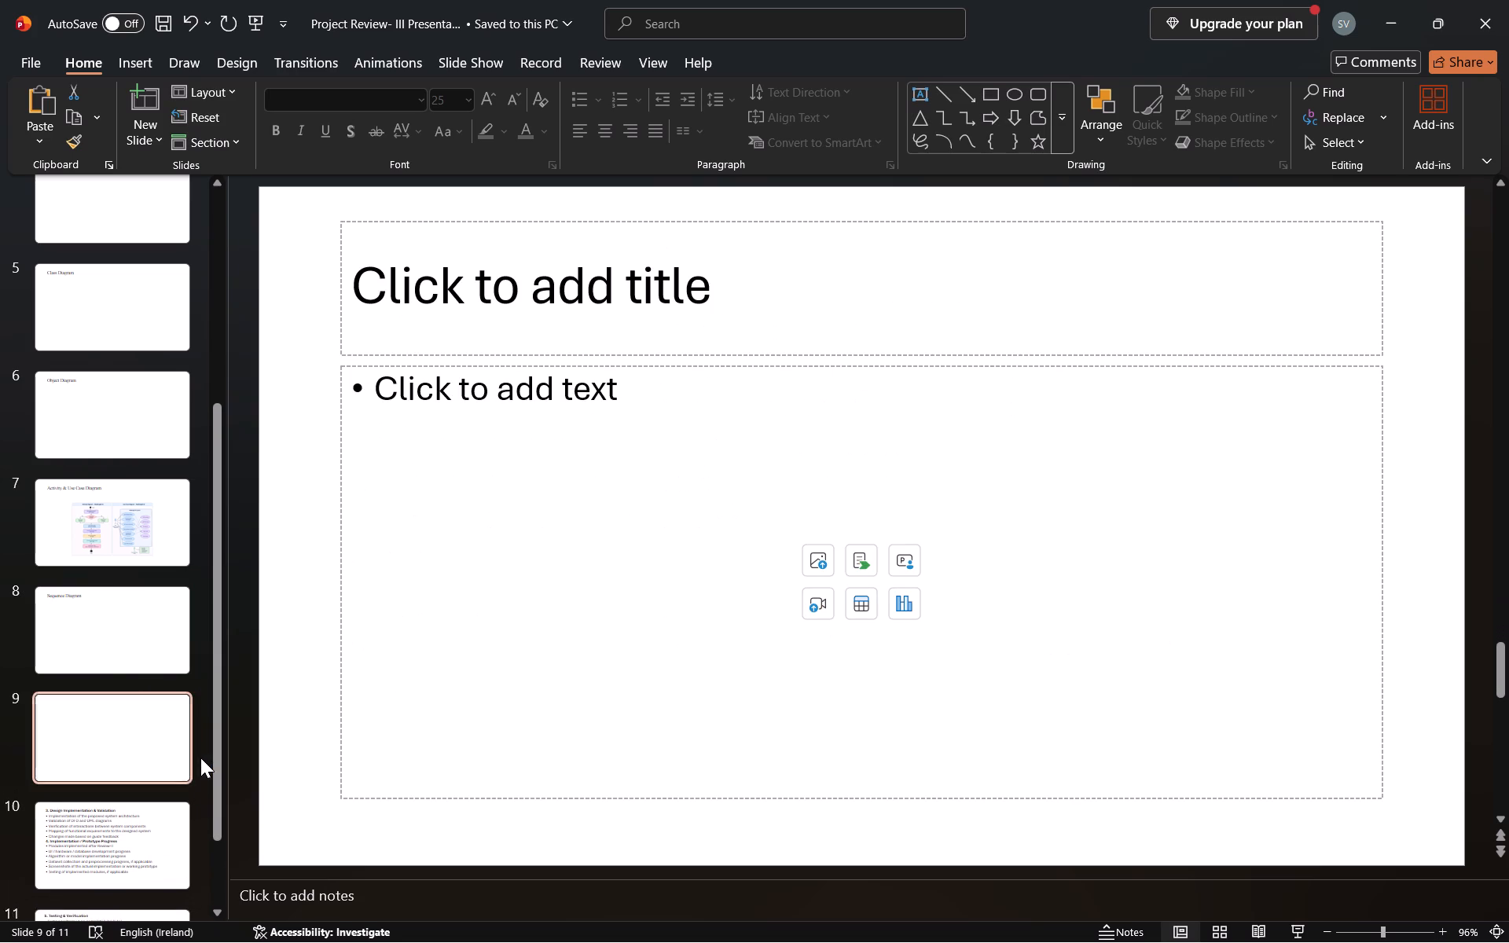
left_click(439, 483)
key("ctrl+v")
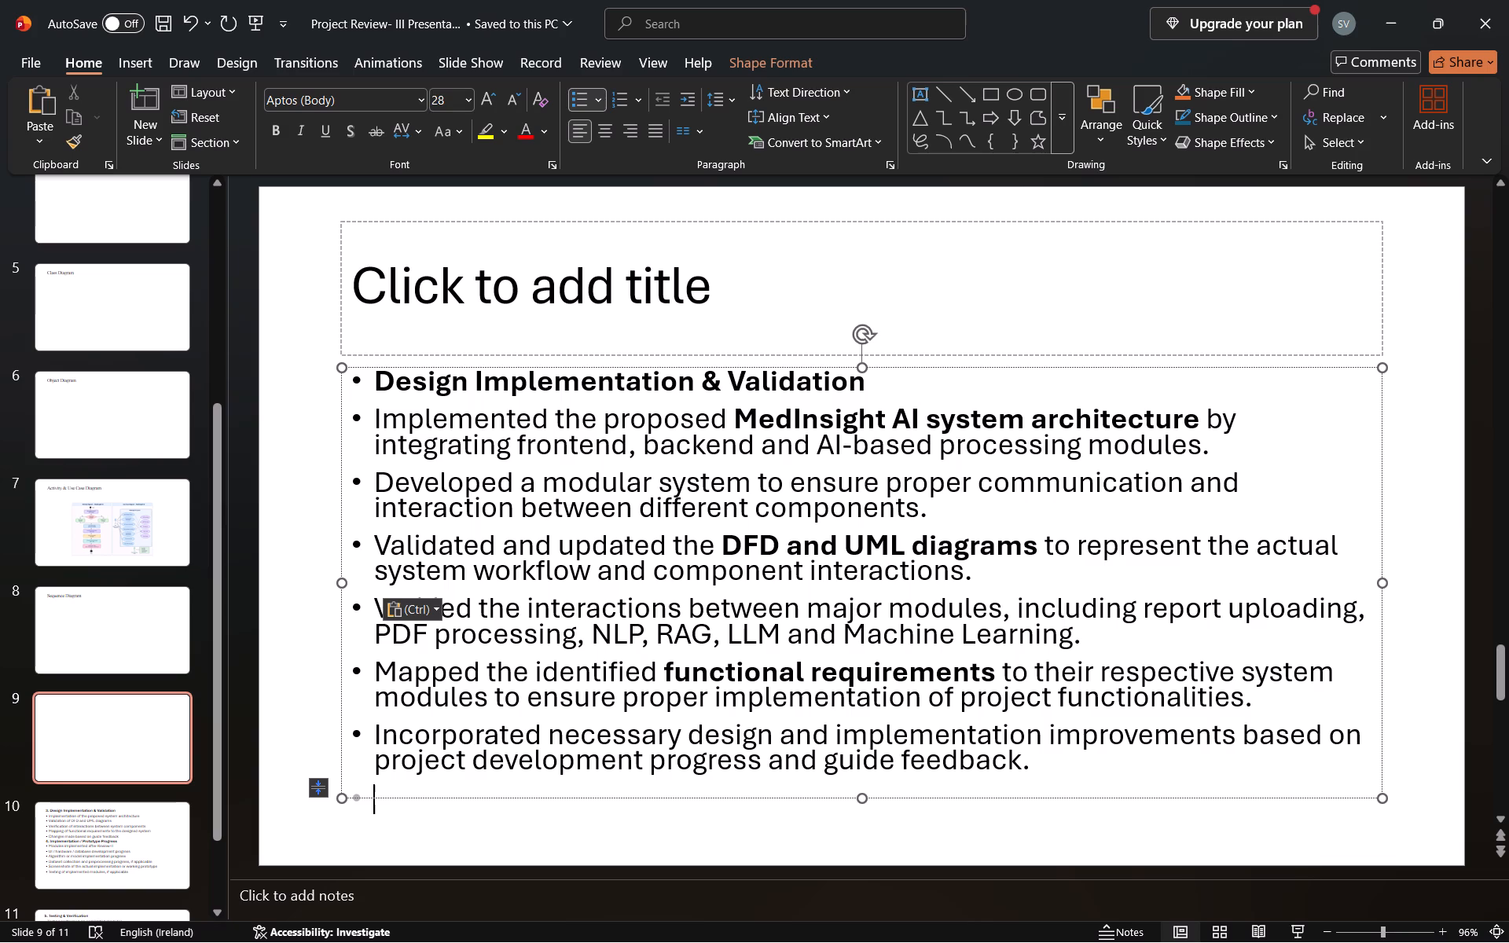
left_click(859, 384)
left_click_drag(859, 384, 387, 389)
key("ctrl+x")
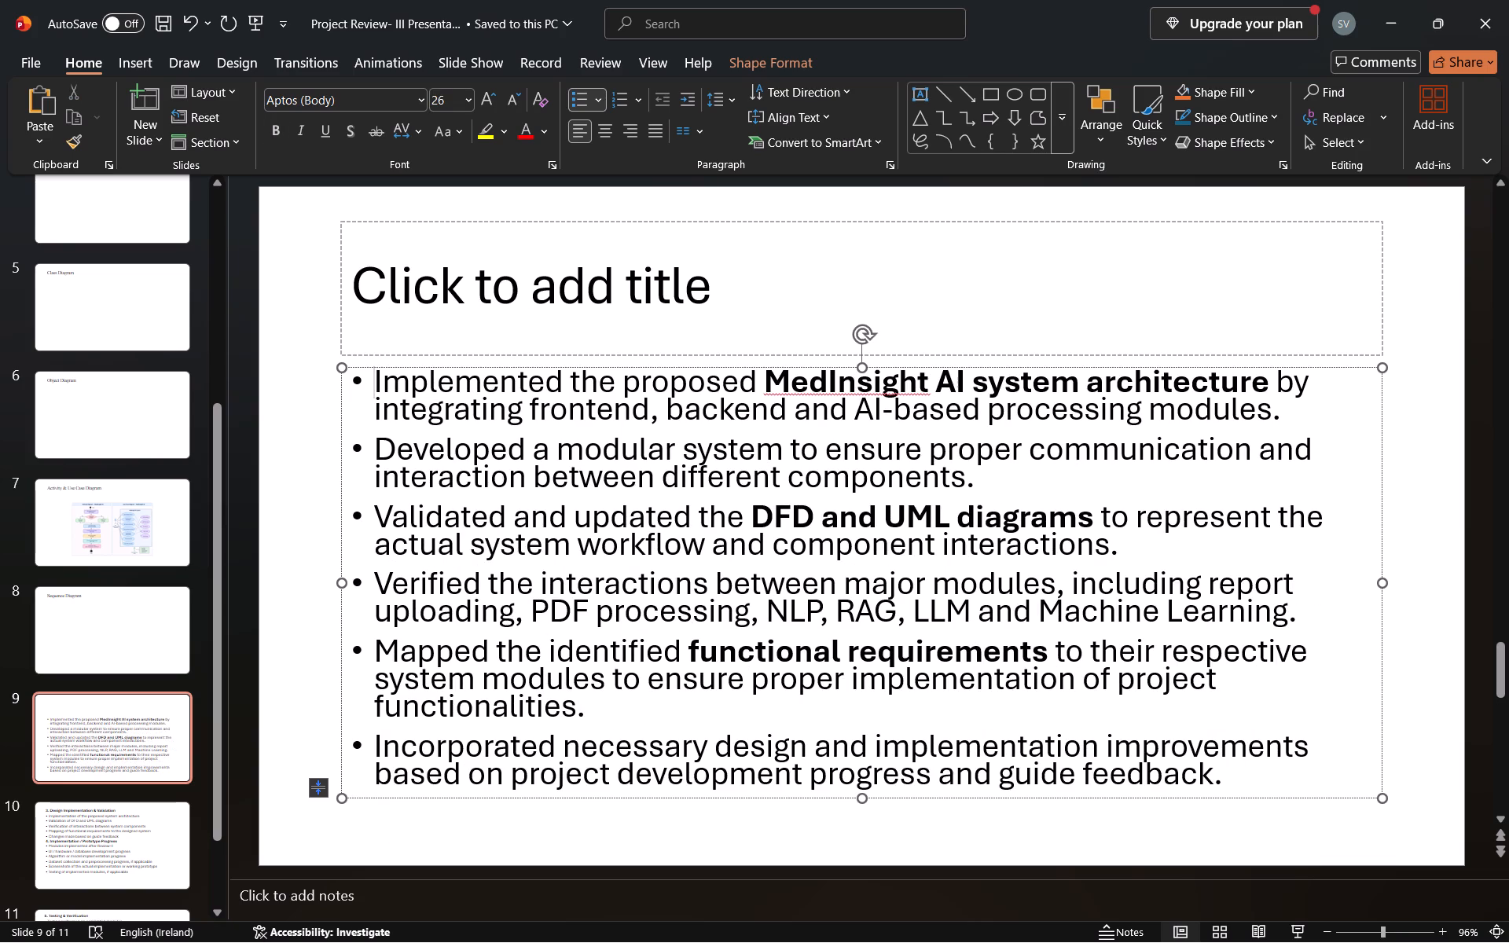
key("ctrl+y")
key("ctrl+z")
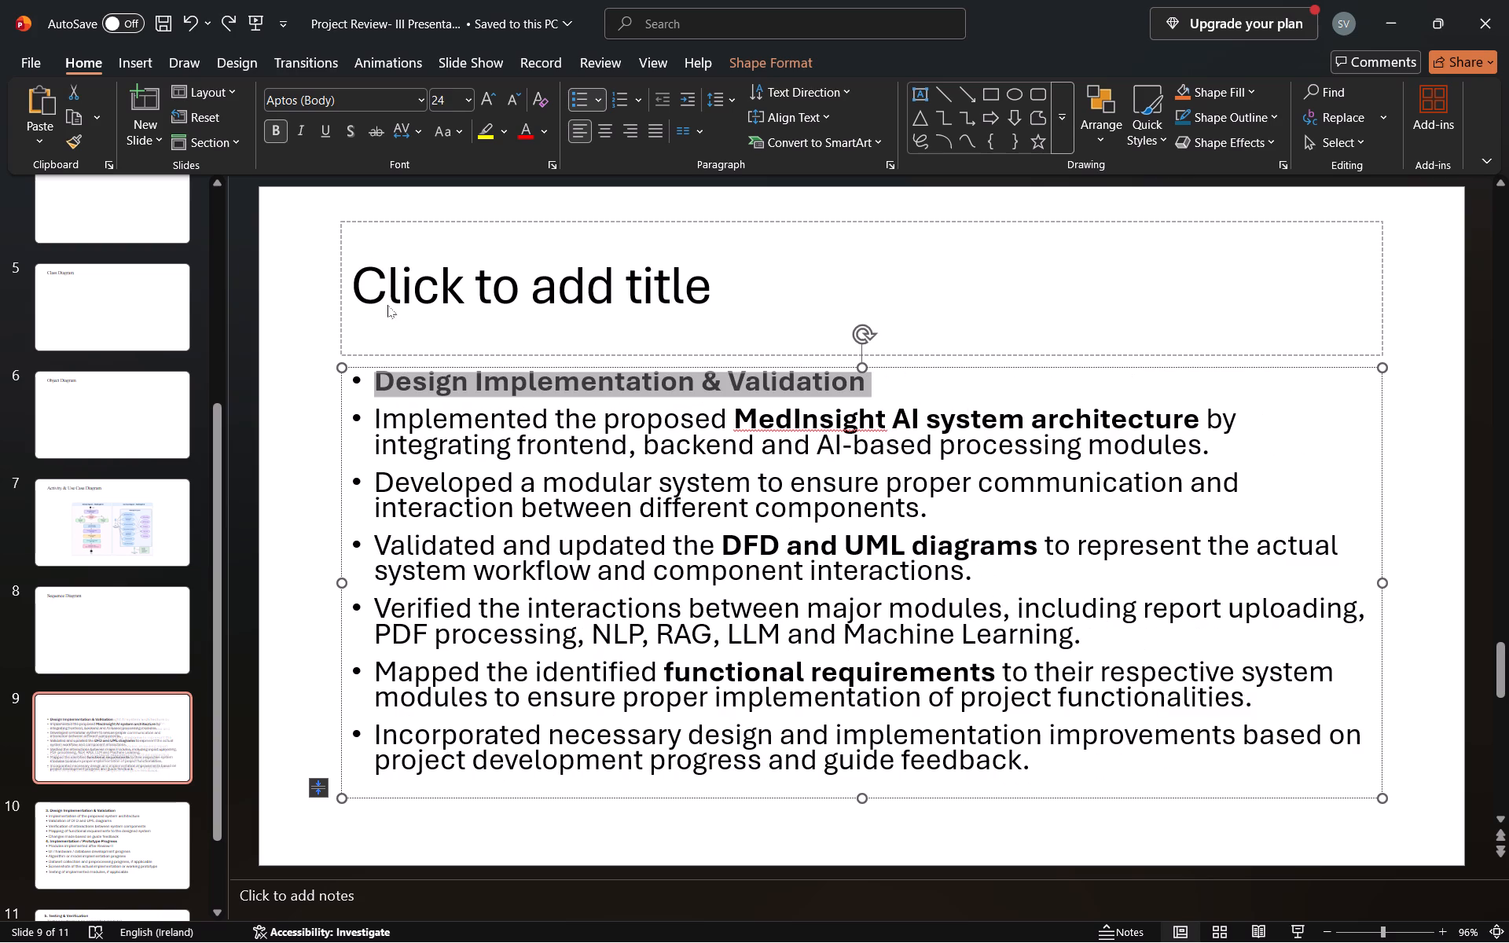
Replace the empty title placeholder on slide 9 with a copy of slide 8's "Sequence Diagram" title box.
left_click(112, 604)
double_click(535, 242)
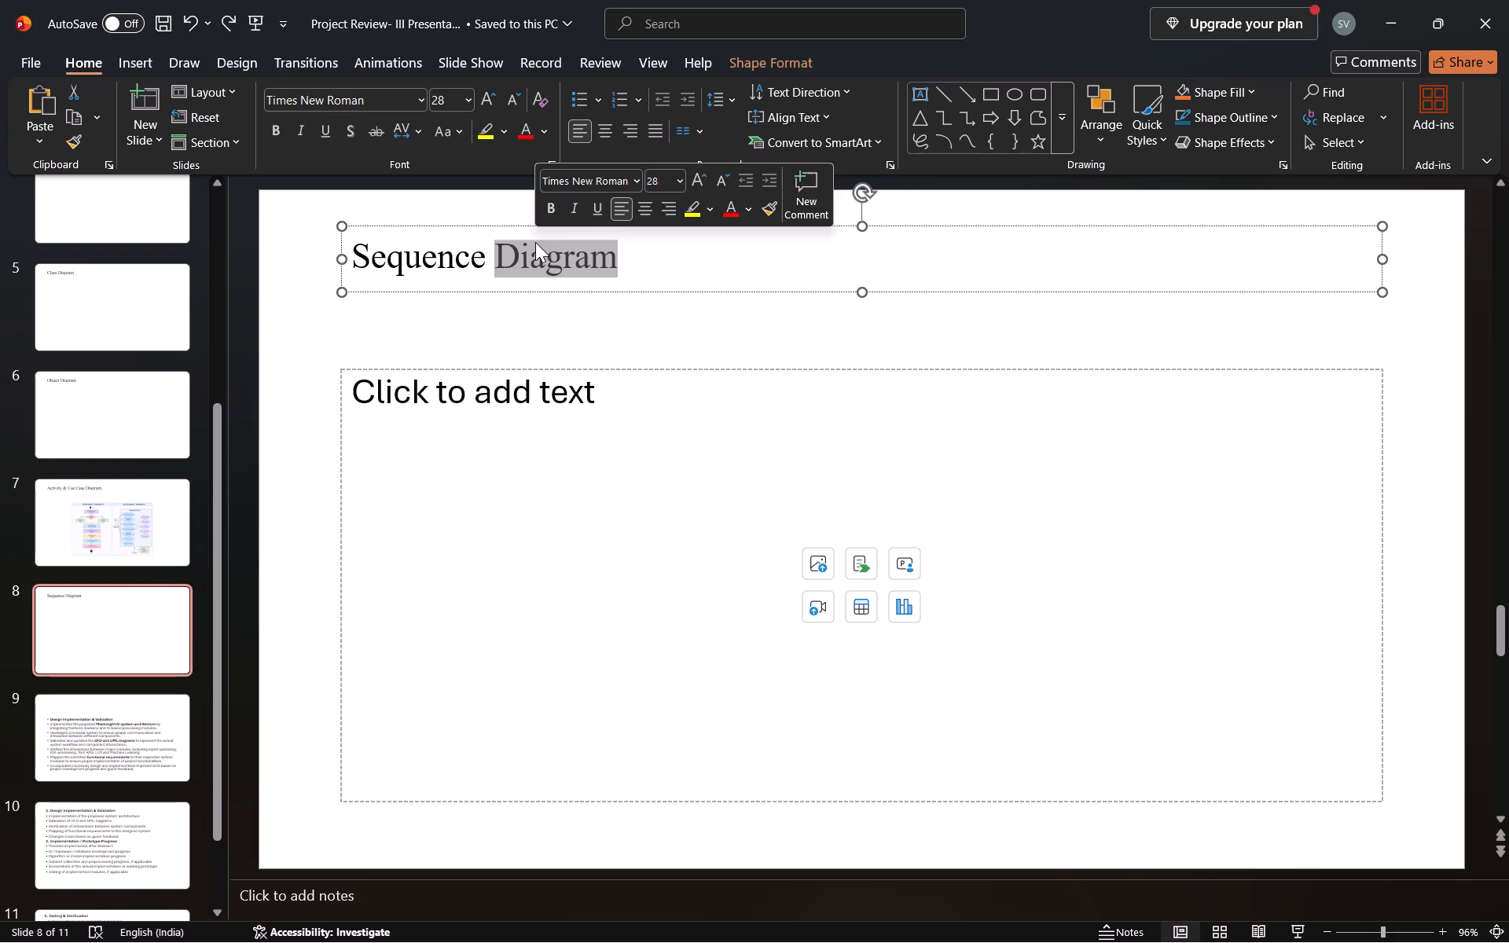
triple_click(428, 259)
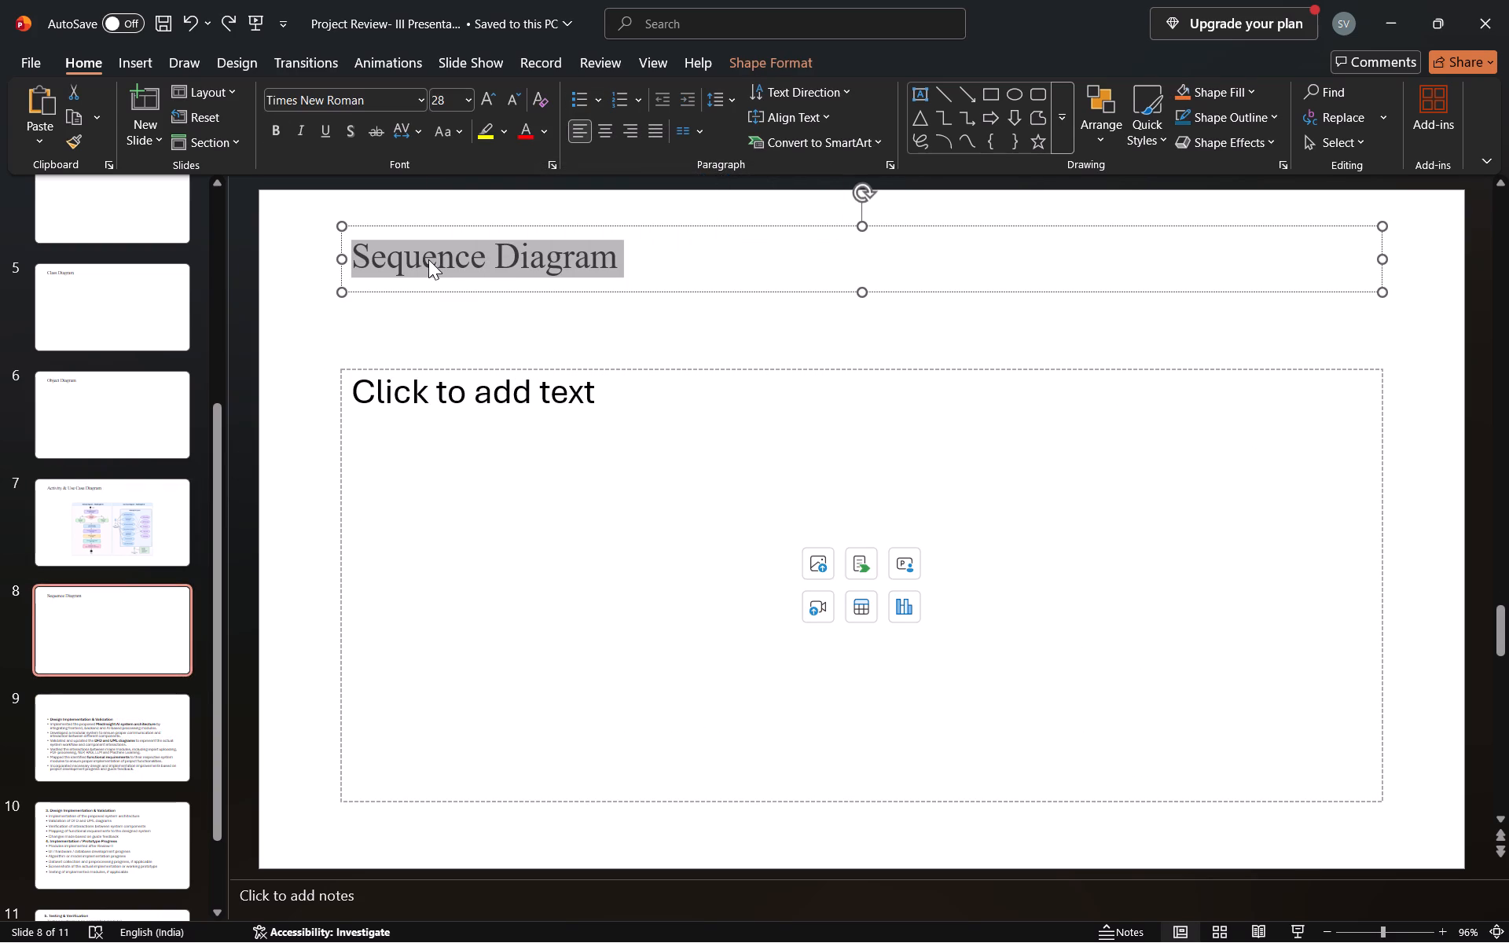
key("ctrl+c")
left_click(120, 715)
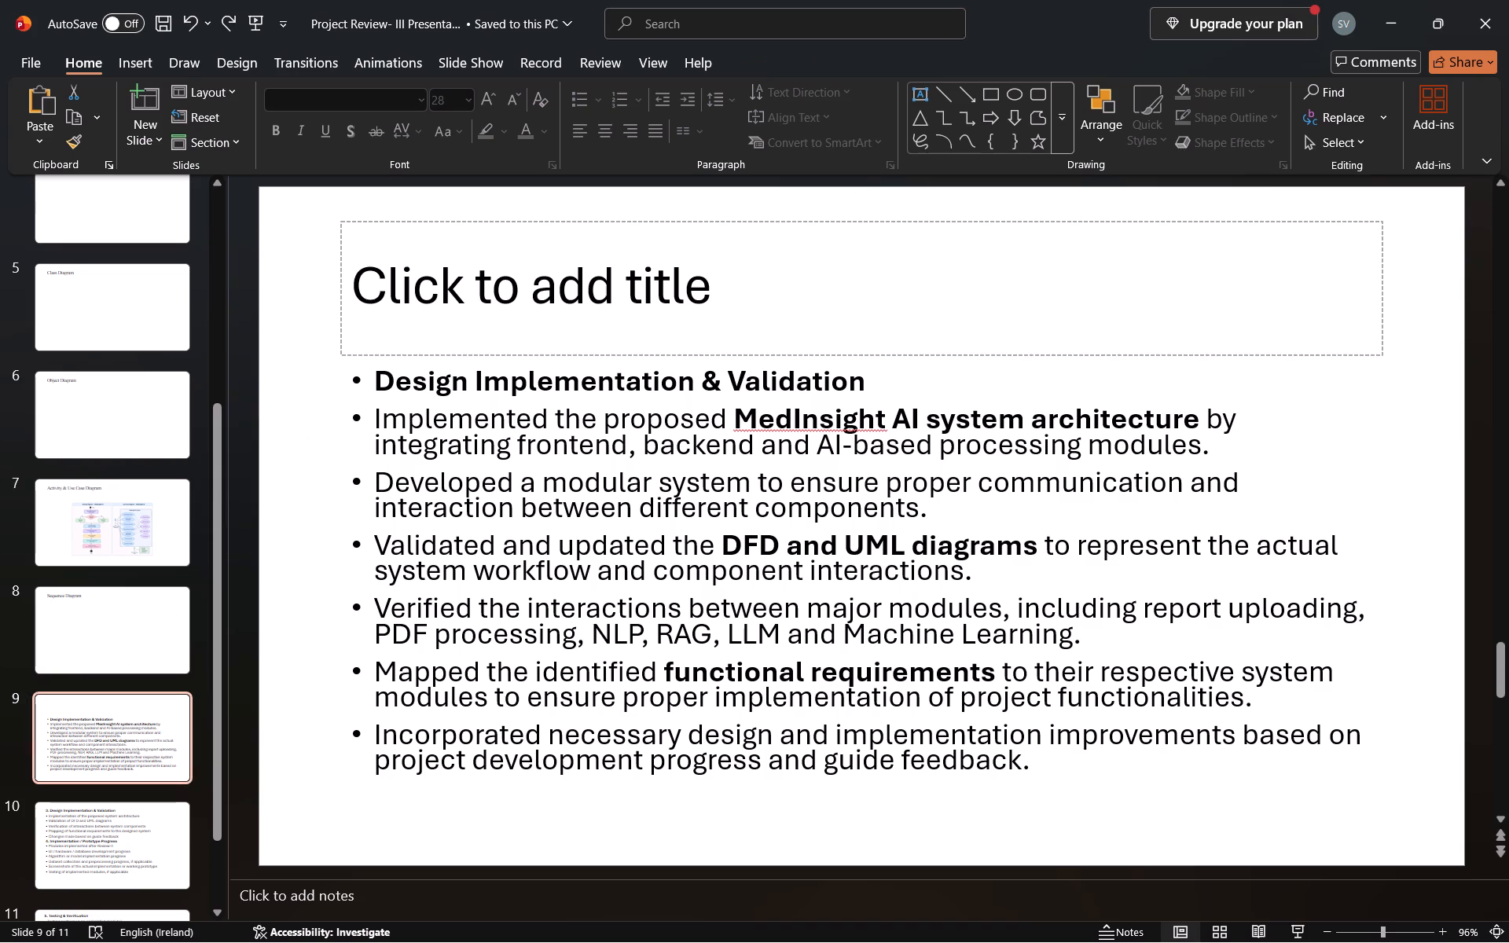
left_click(402, 266)
left_click(103, 596)
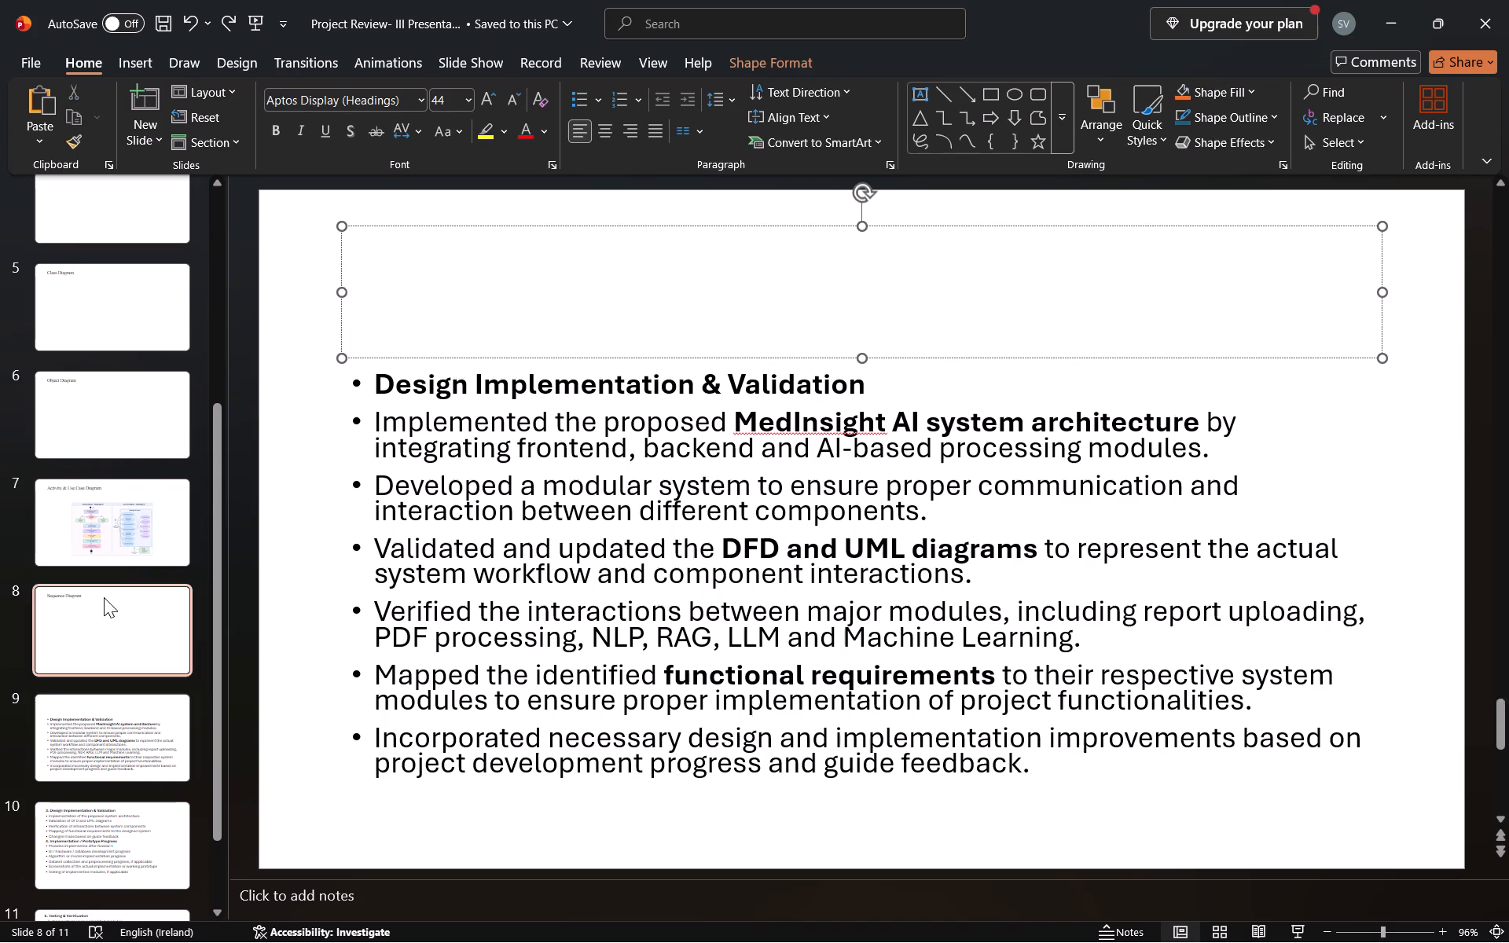
left_click(402, 222)
key("ctrl+c")
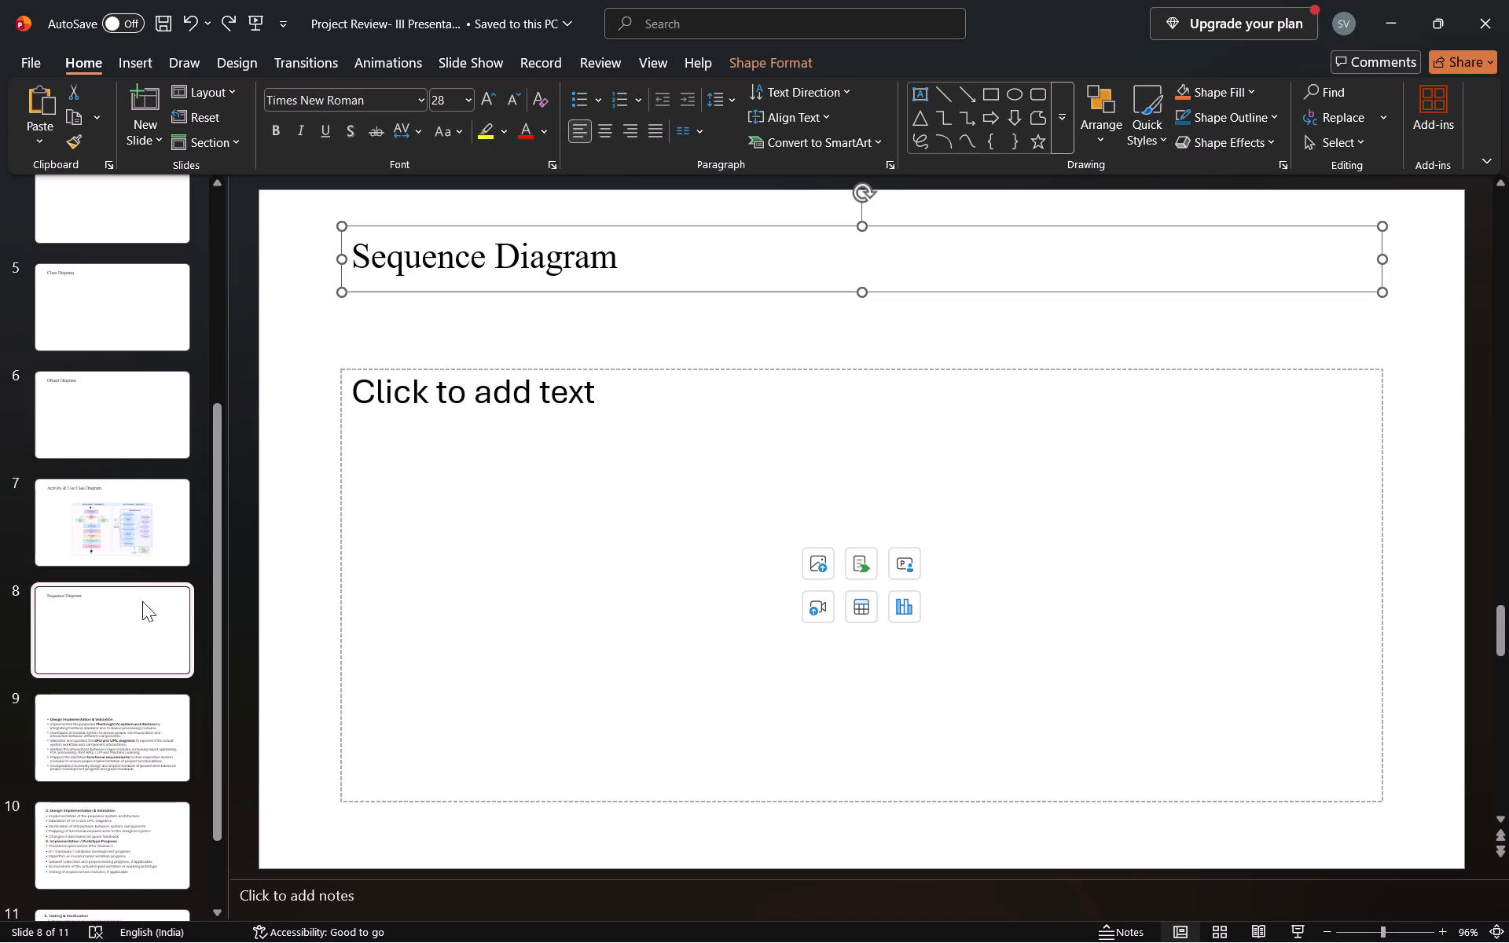
left_click(111, 684)
left_click(117, 717)
left_click(602, 221)
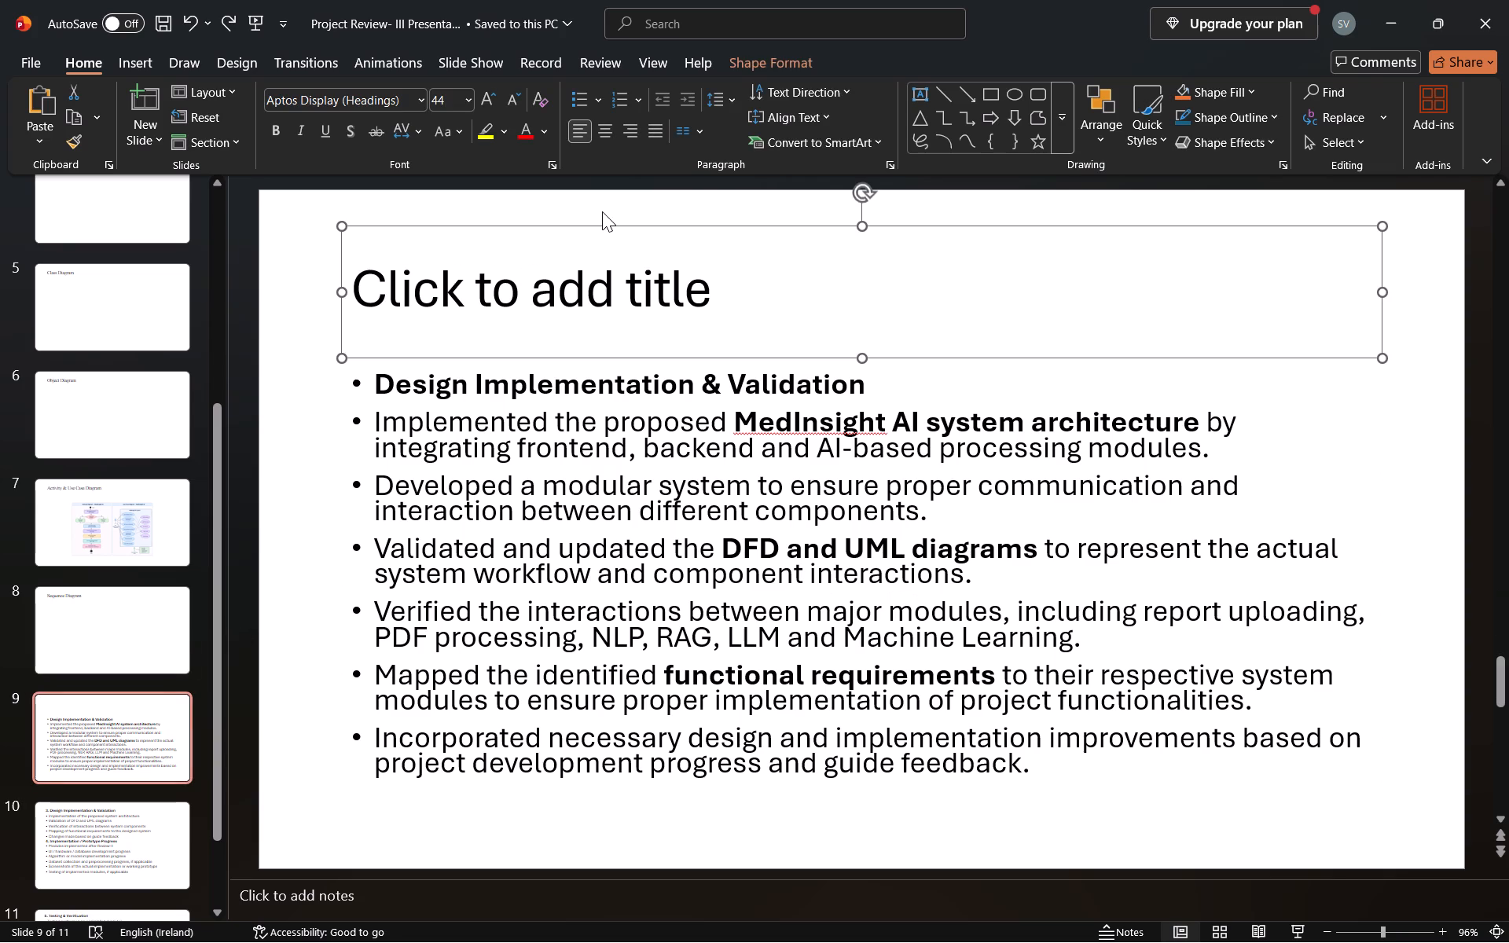
key("Delete")
key("ctrl+v")
Change the copied title on slide 9 to "Design Implementation & Validation".
left_click_drag(610, 267, 459, 267)
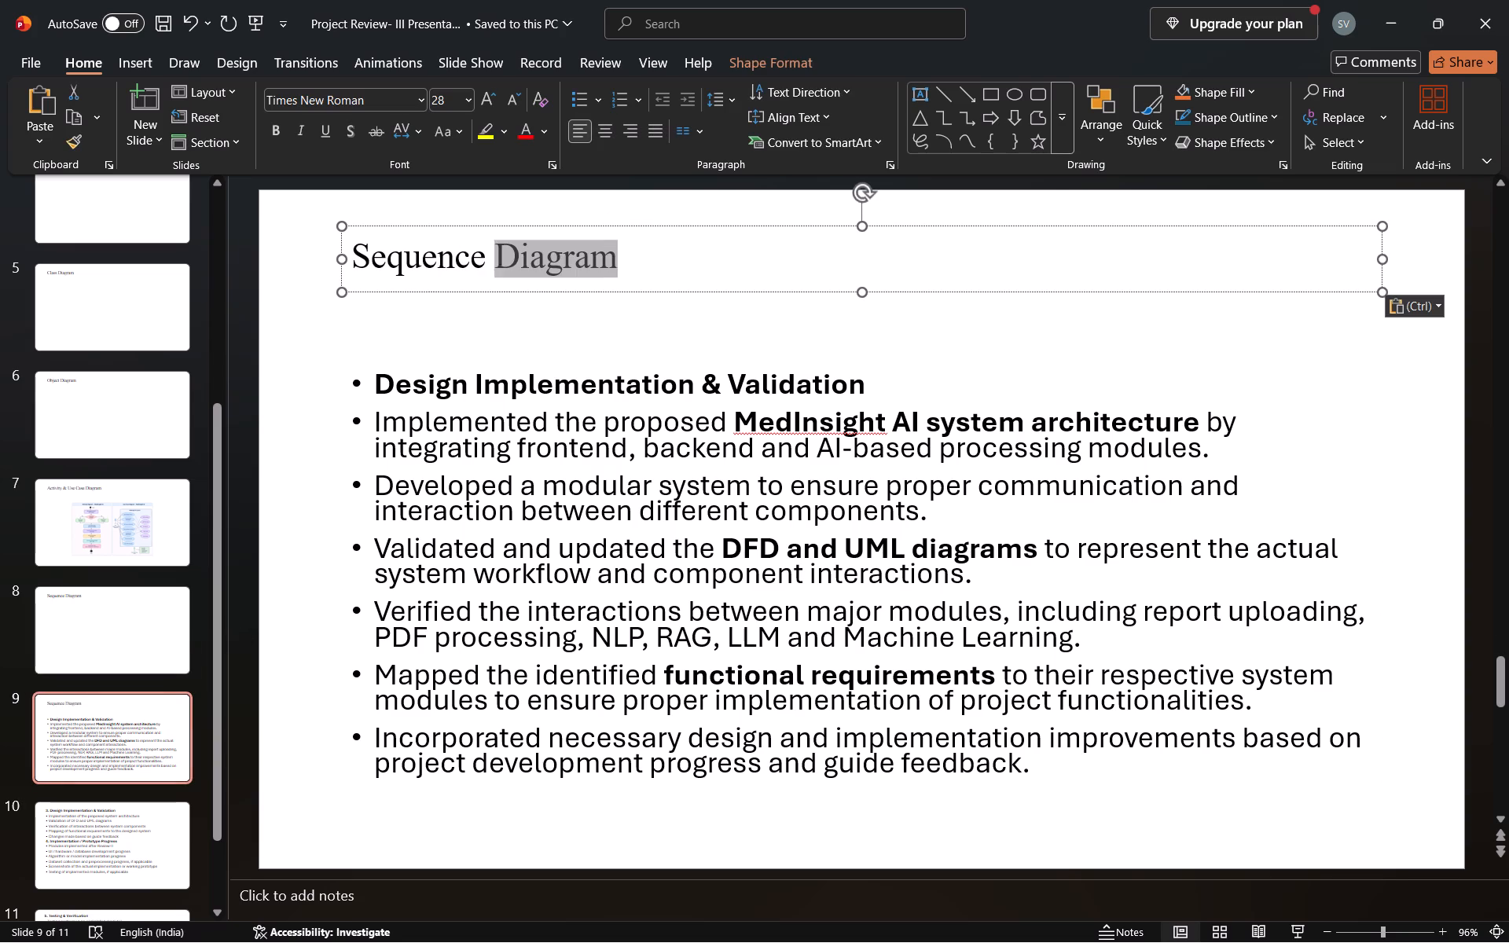
left_click_drag(459, 267, 389, 267)
type("Des")
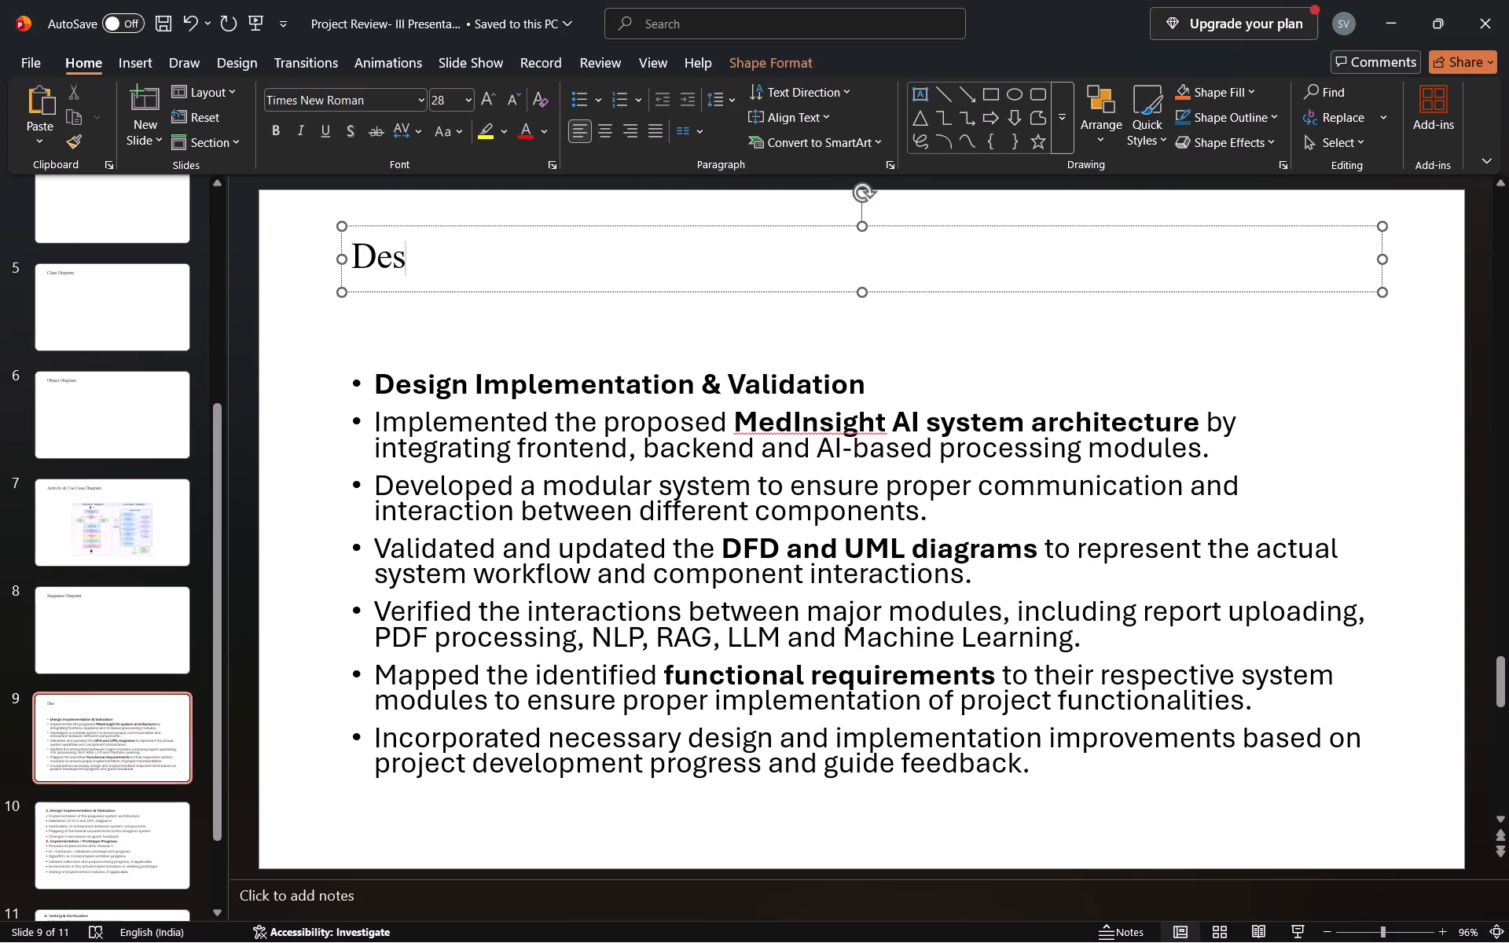
key("i")
type("gn Implementation")
key("space")
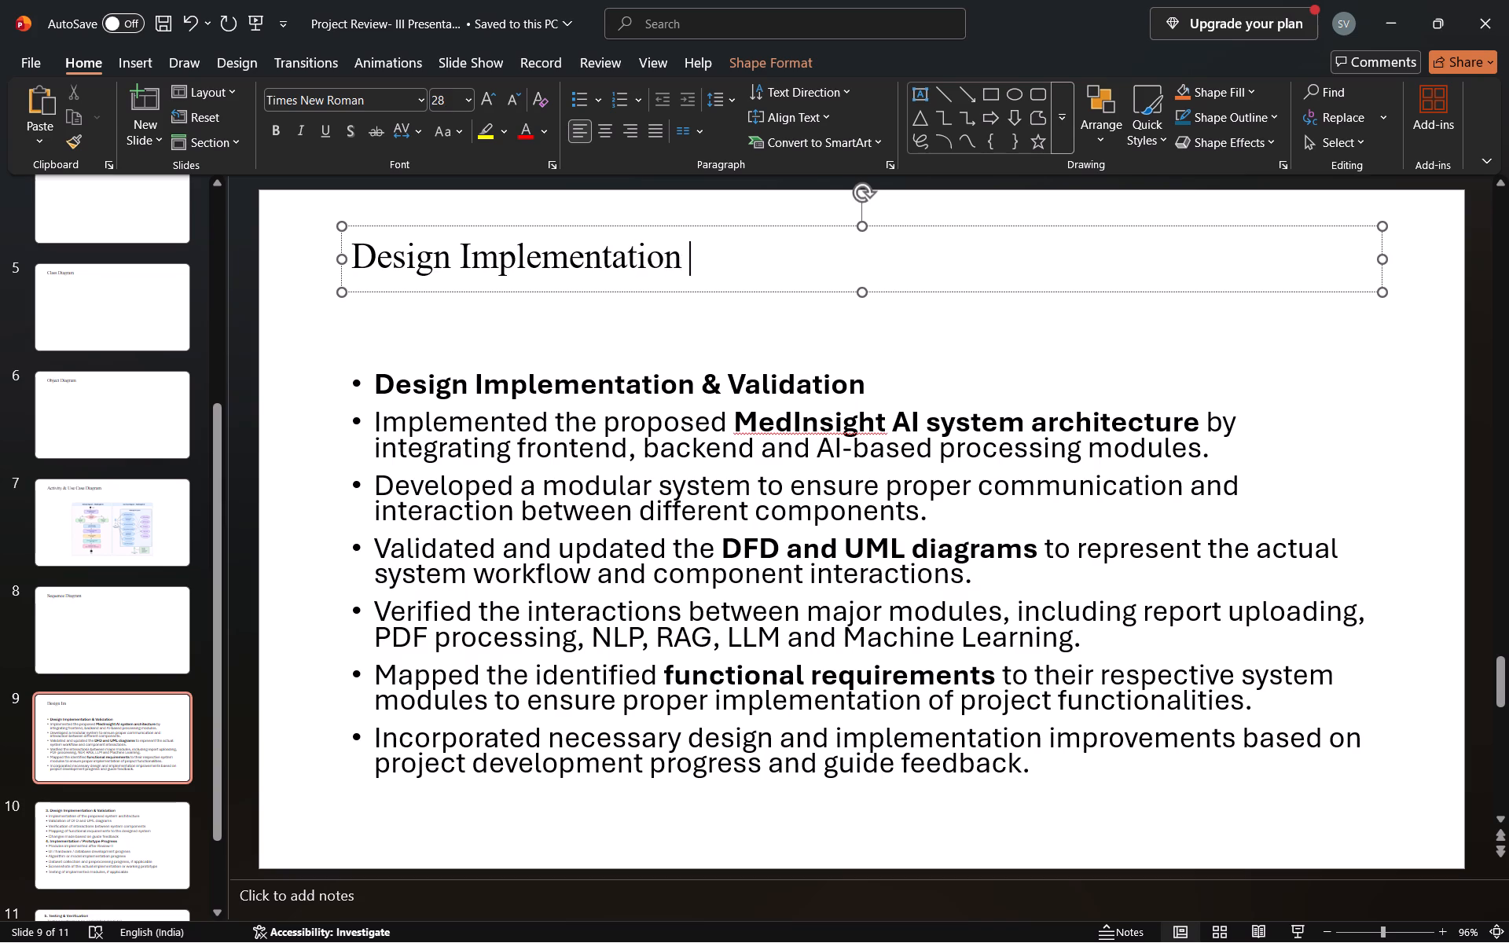
type("& Validation")
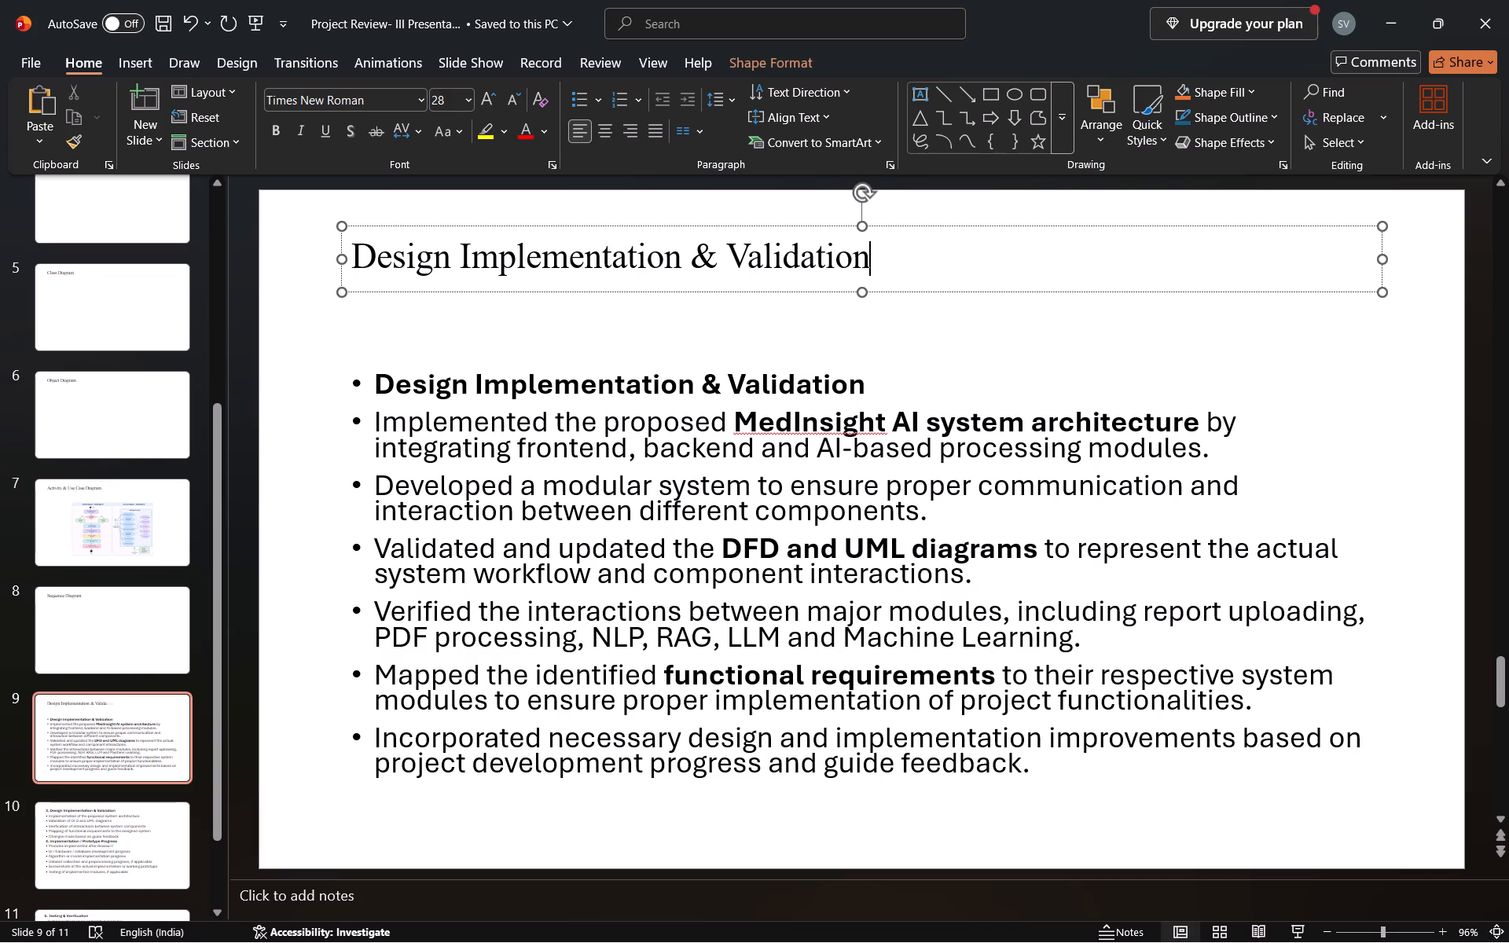
Delete the duplicate "Design Implementation & Validation" line from slide 9's body, keeping the bullet on the first remaining point.
left_click_drag(899, 379, 318, 377)
key("BackSpace")
key("BackSpace")
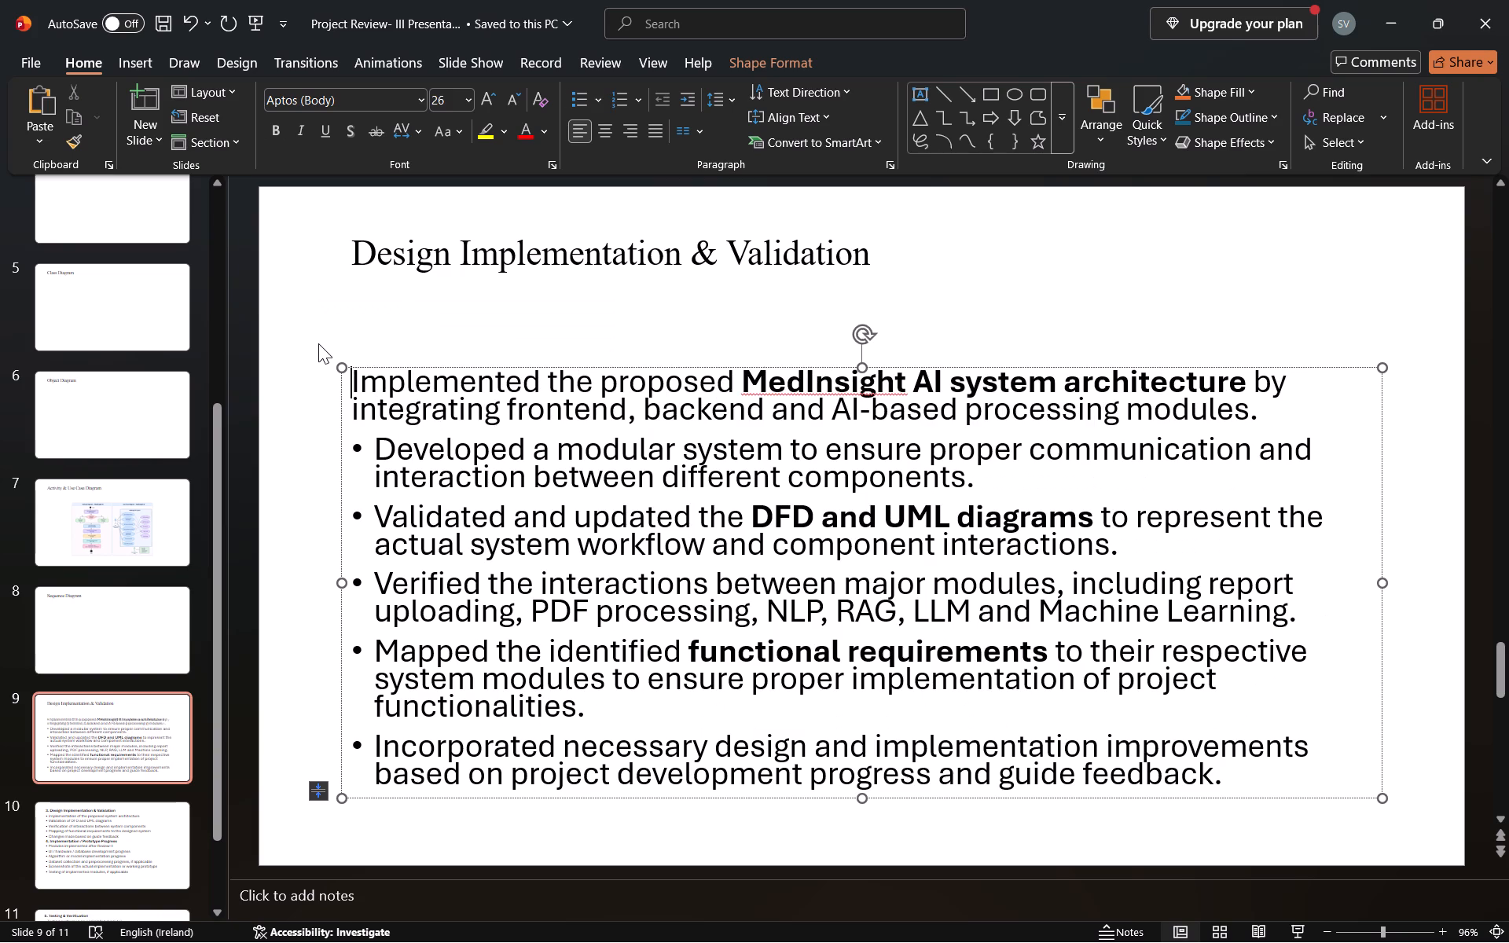
key("ctrl+z")
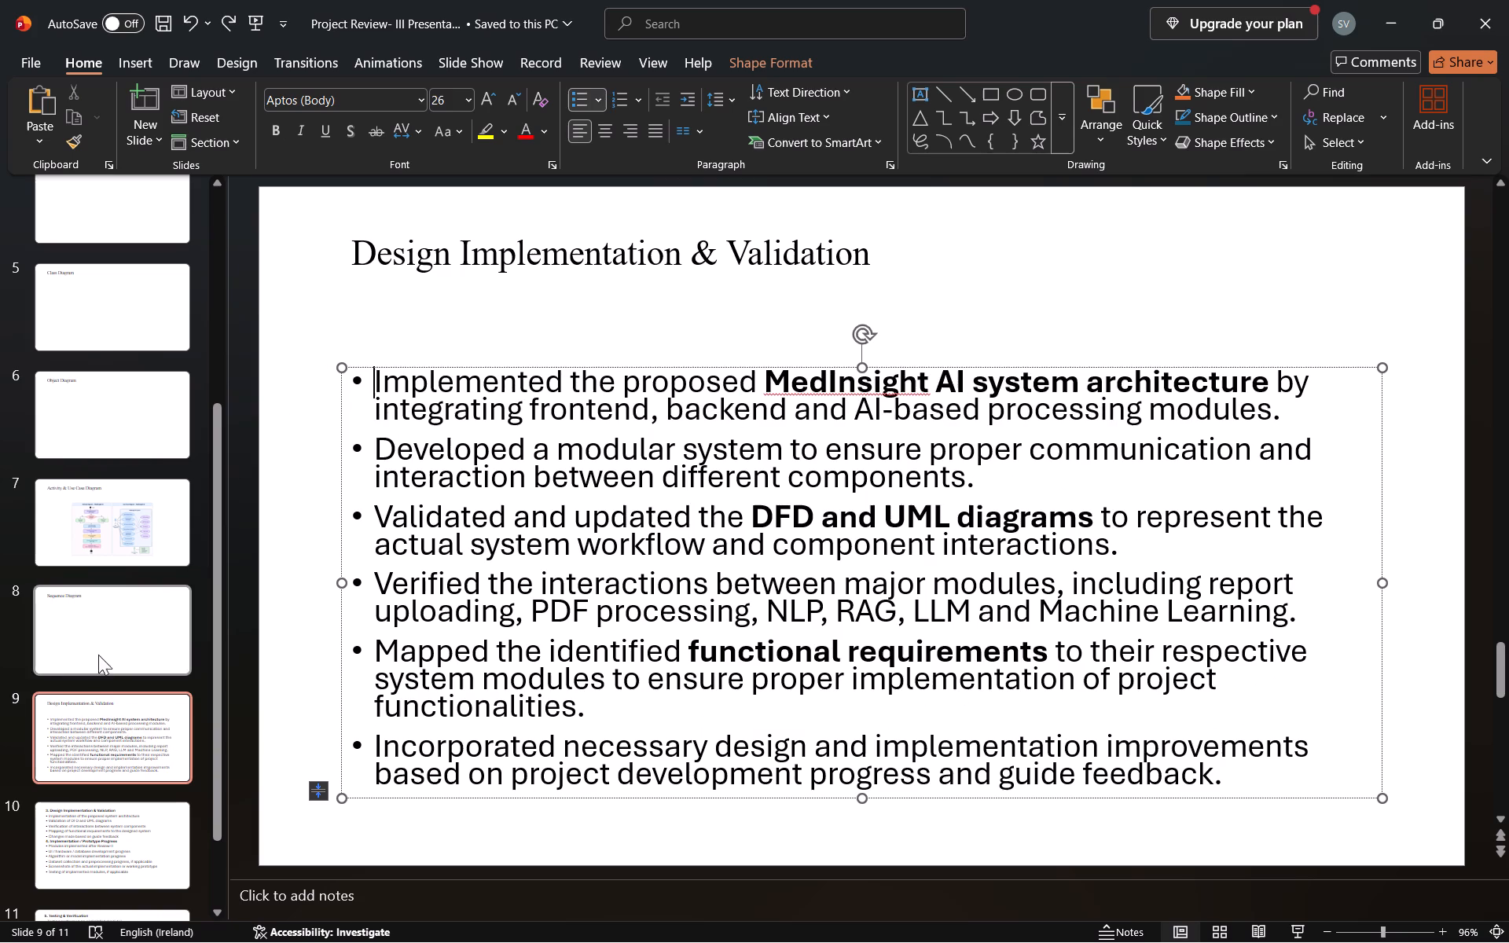
Look back through the earlier slides and examine the body text formatting on the "Progress After Review-II" slide.
left_click(114, 730)
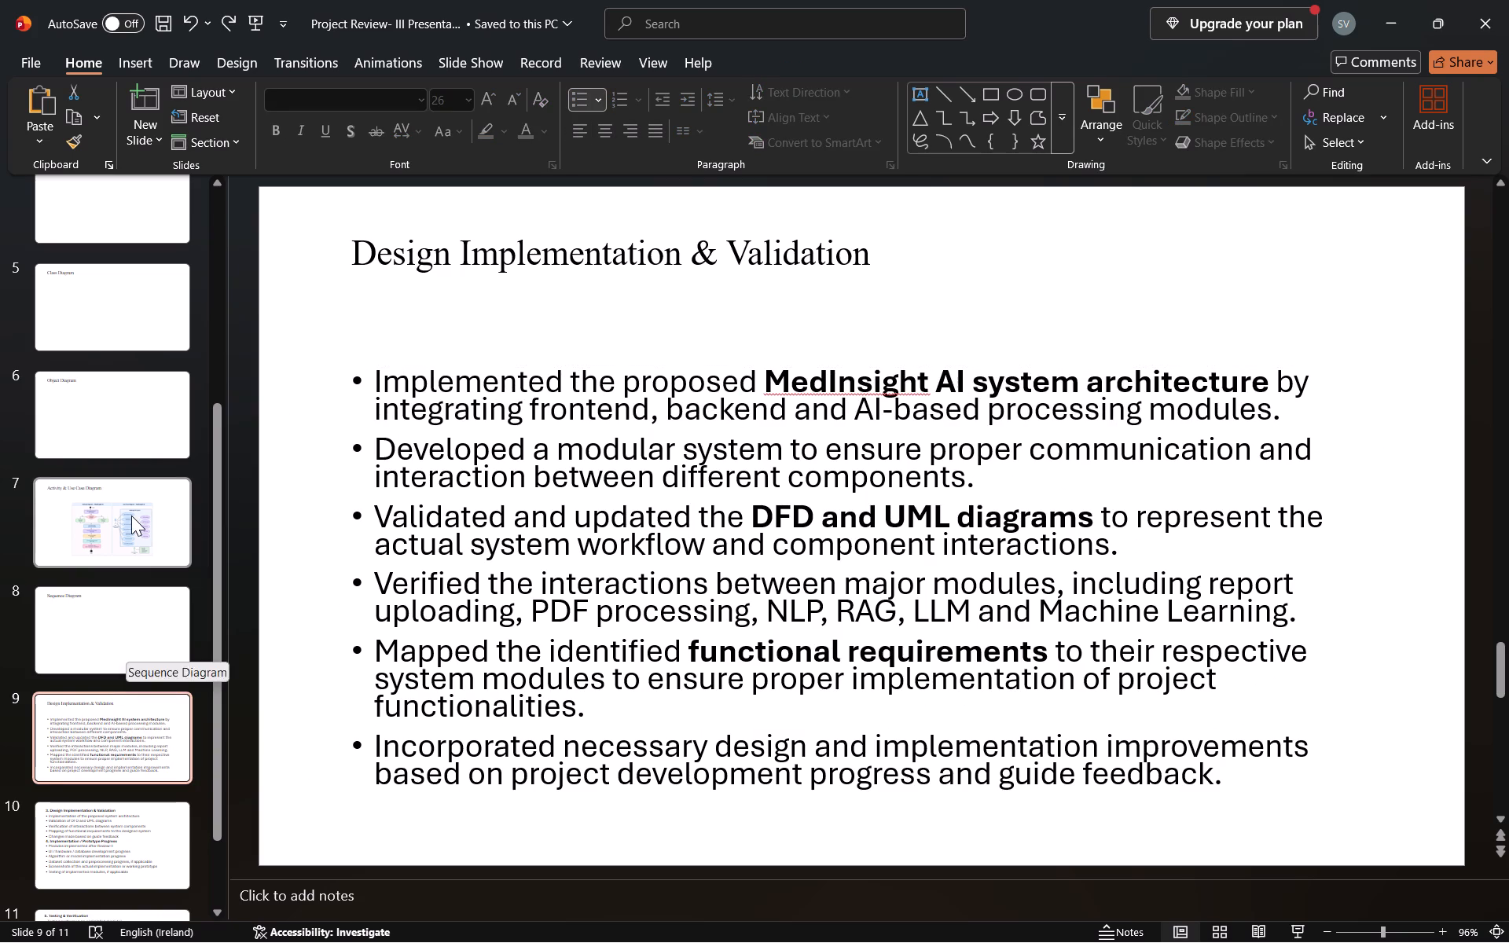
left_click(131, 516)
left_click(129, 397)
left_click(119, 297)
left_click(101, 231)
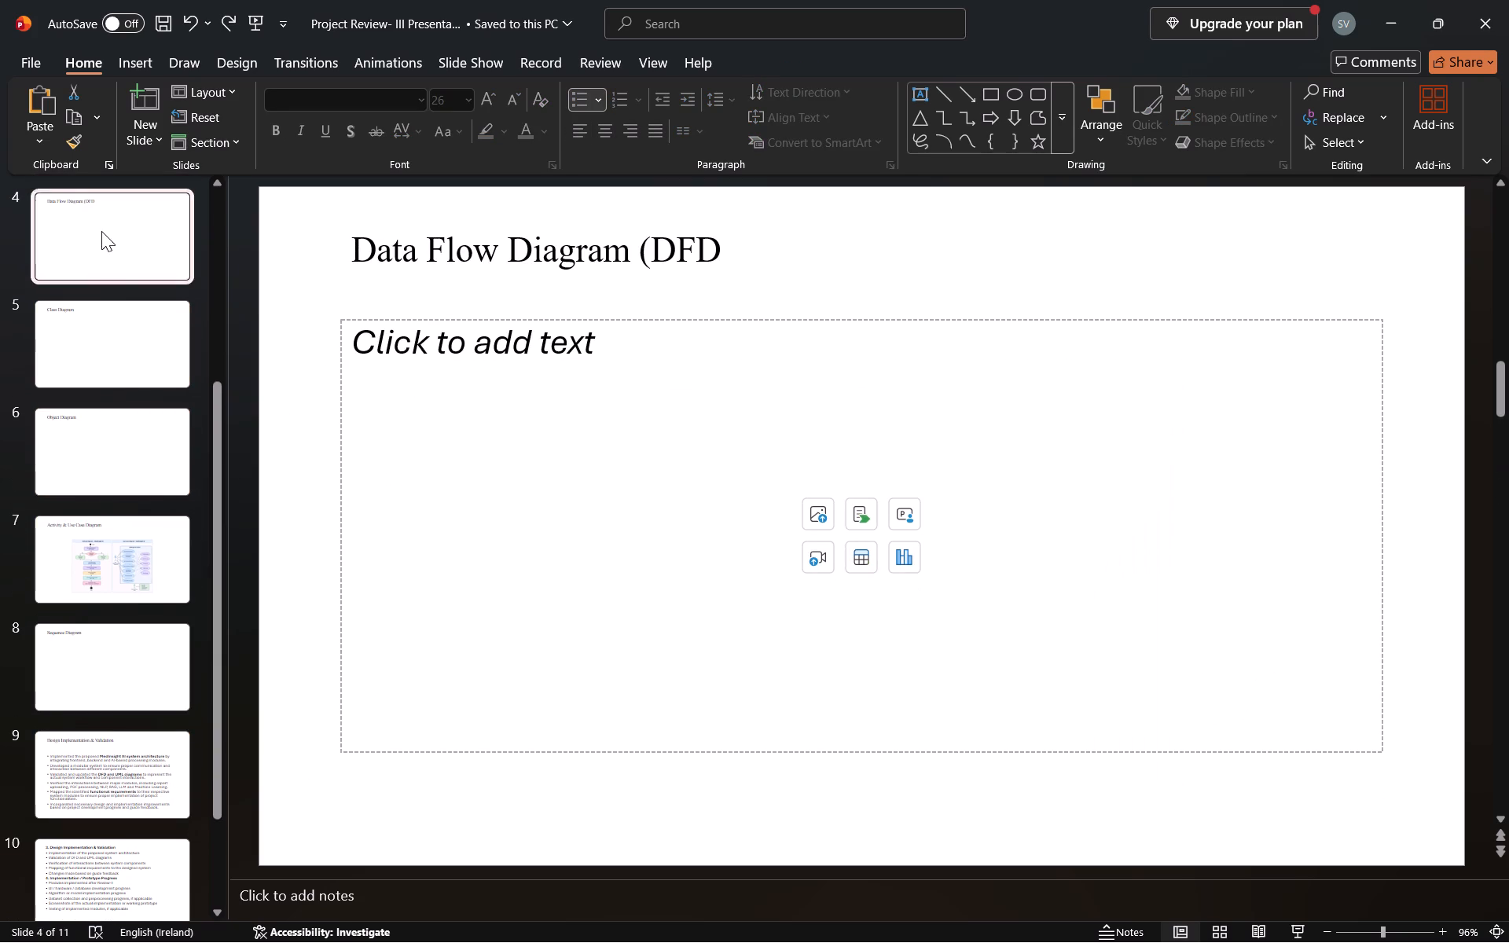
scroll(101, 231, "up", 1)
left_click(101, 231)
triple_click(424, 402)
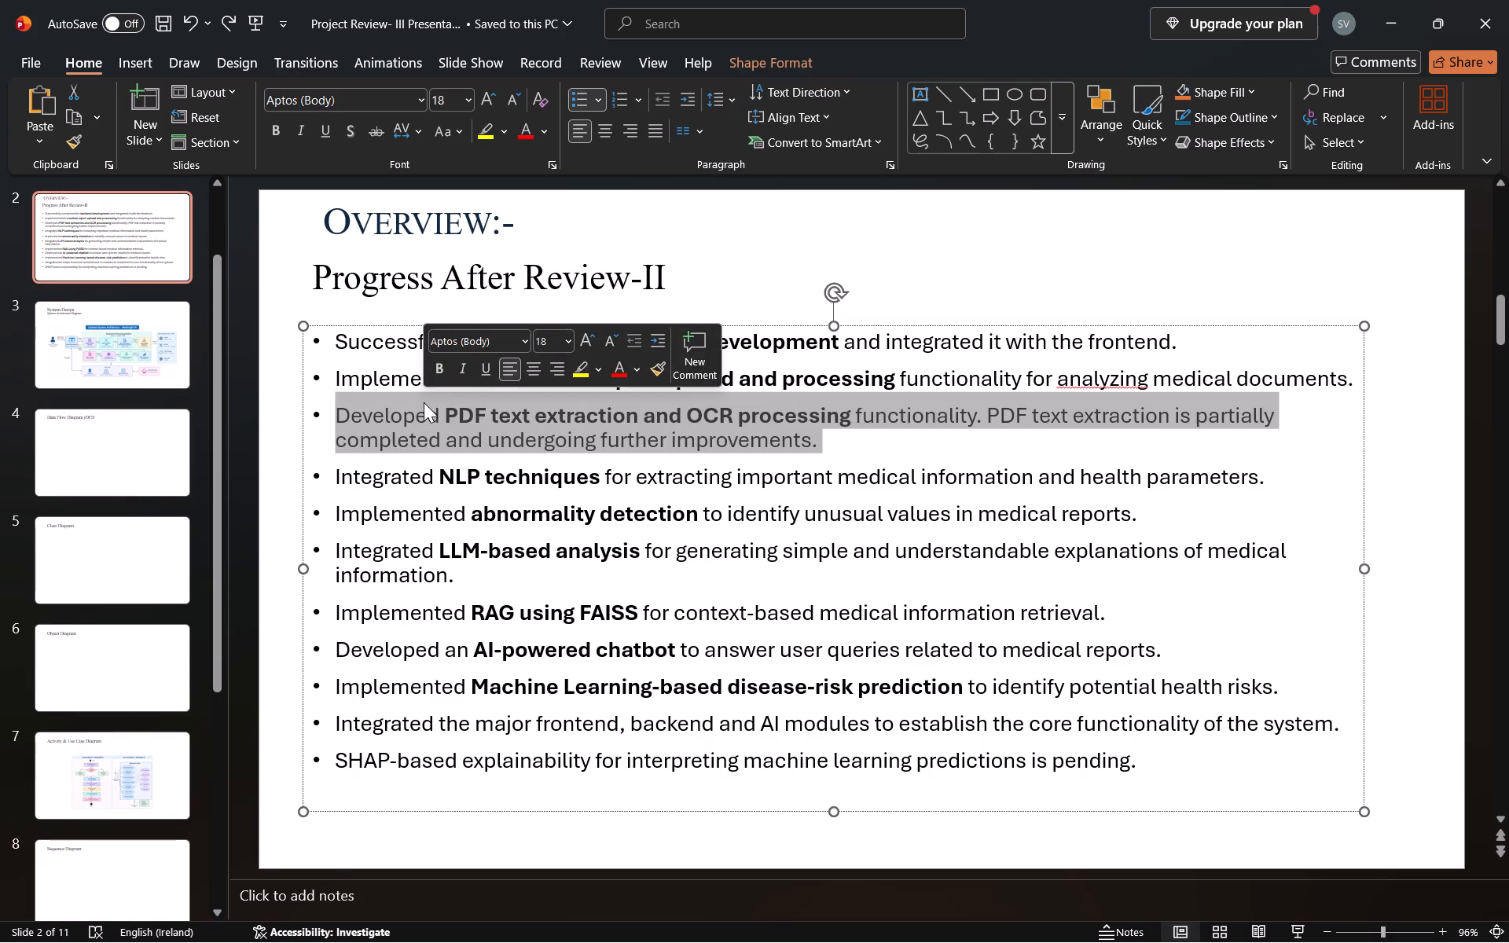
scroll(103, 615, "down", 1)
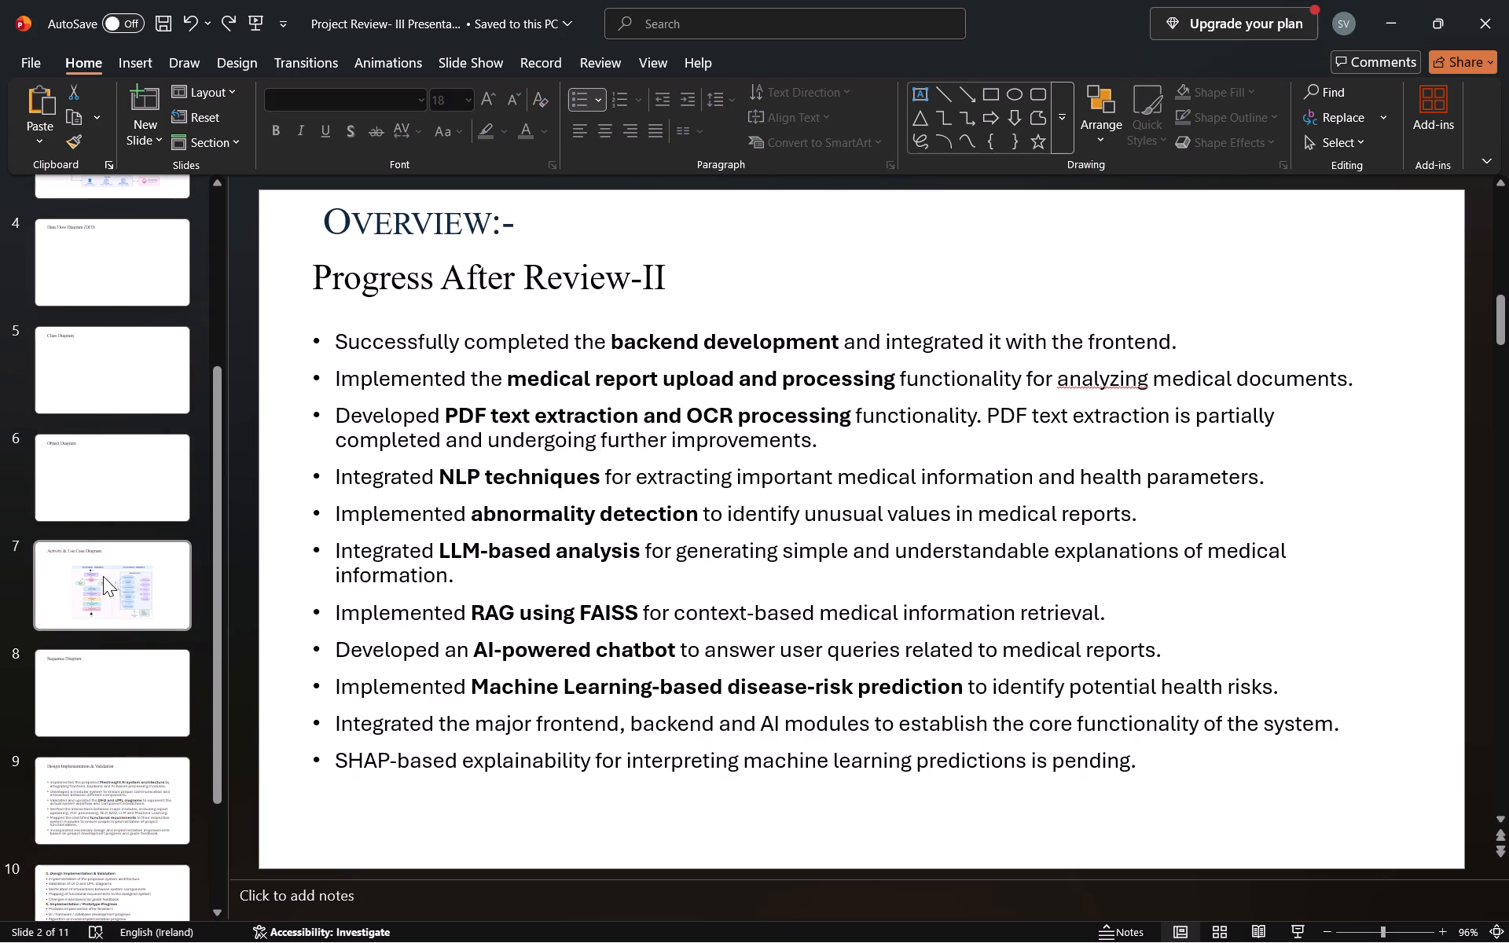
Select all the body bullets on slide 9, "Design Implementation & Validation".
left_click(116, 768)
double_click(383, 416)
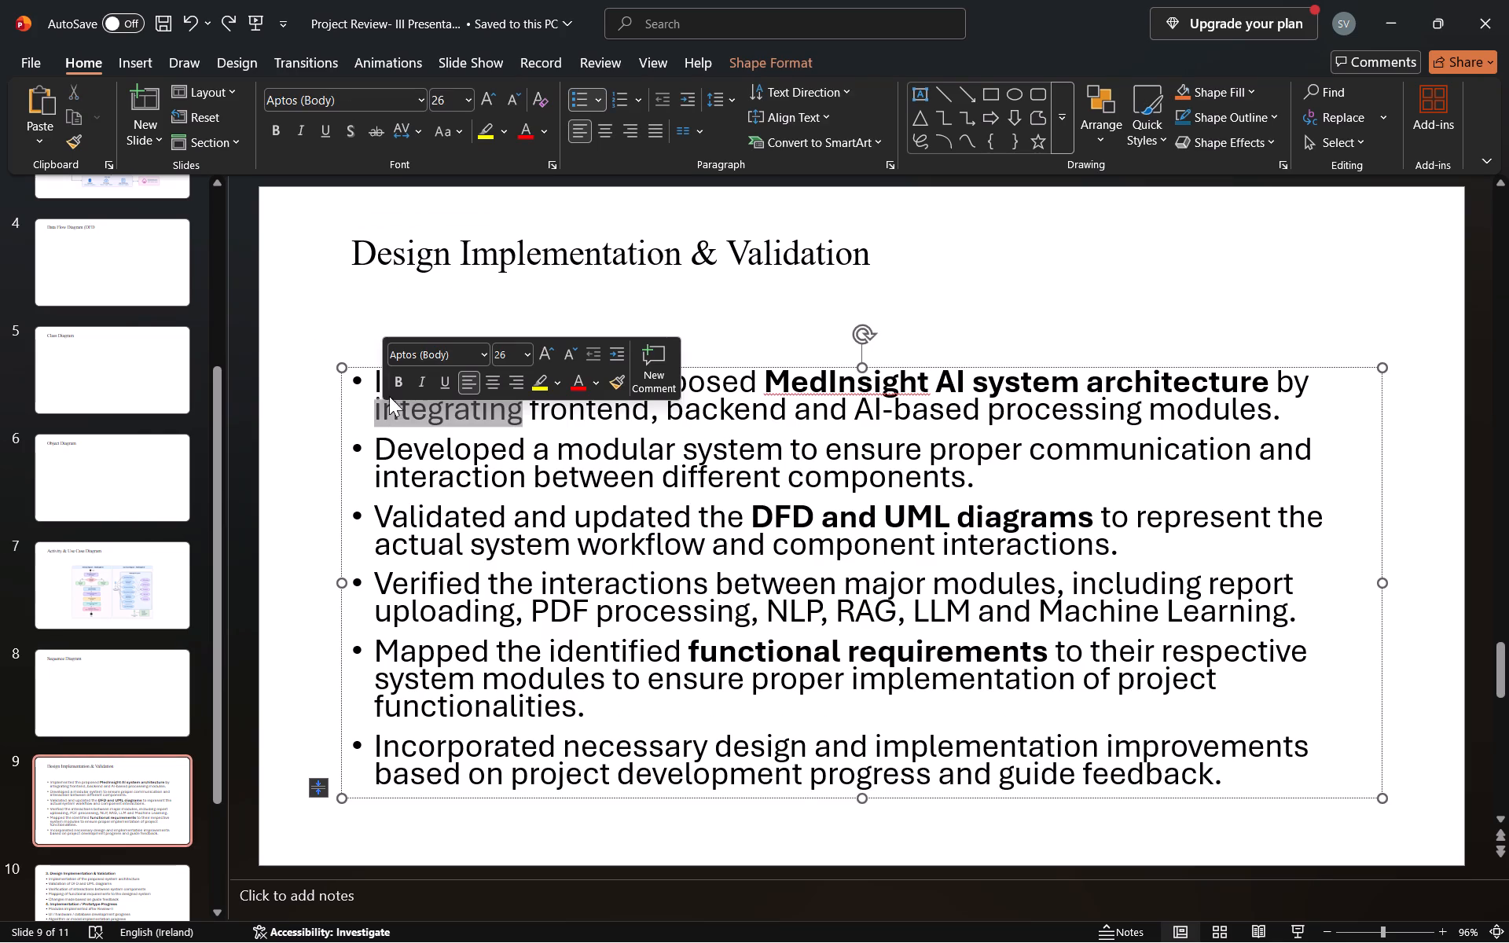
left_click(363, 383)
left_click_drag(363, 383, 1184, 742)
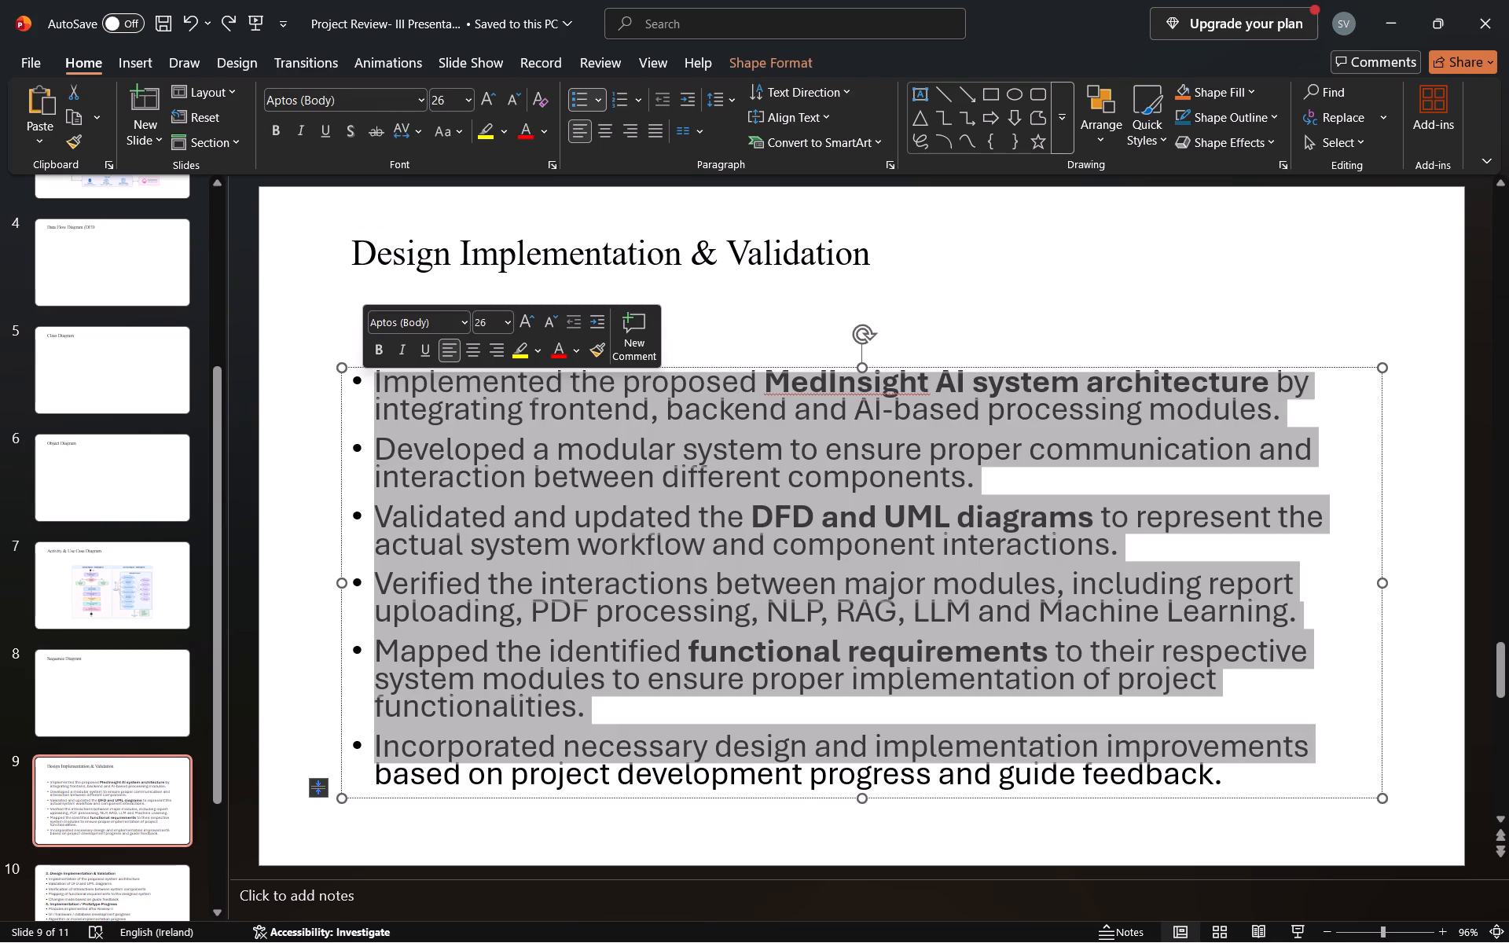
left_click_drag(1184, 742, 1239, 793)
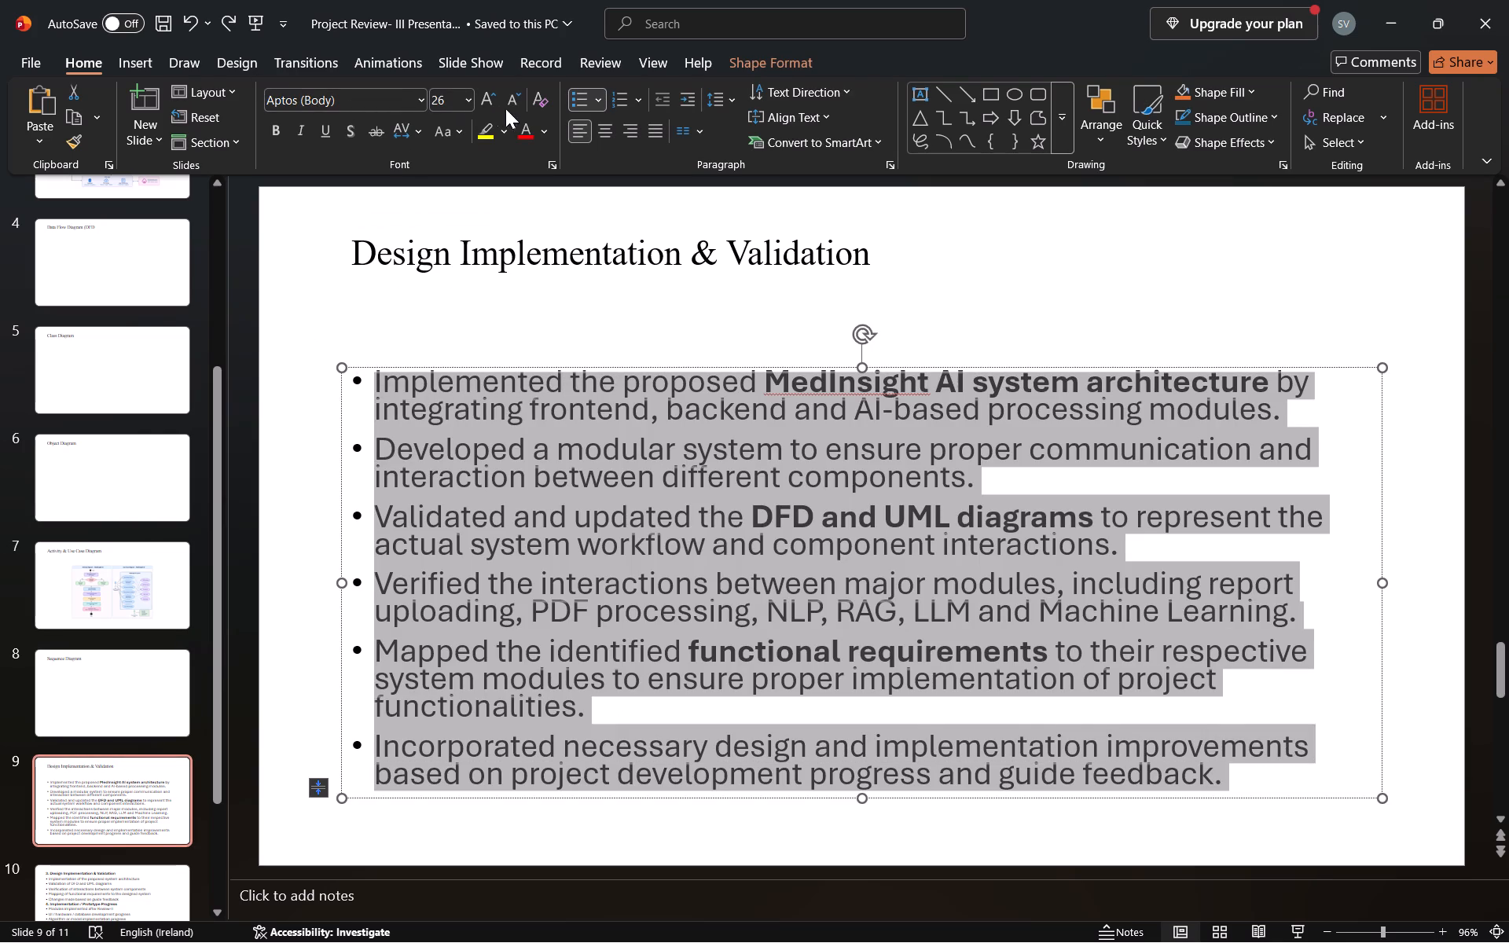
Reduce the selected body bullets on slide 9, "Design Implementation & Validation", to font size 18.
left_click(515, 108)
left_click(515, 108)
left_click(515, 108)
left_click(515, 108)
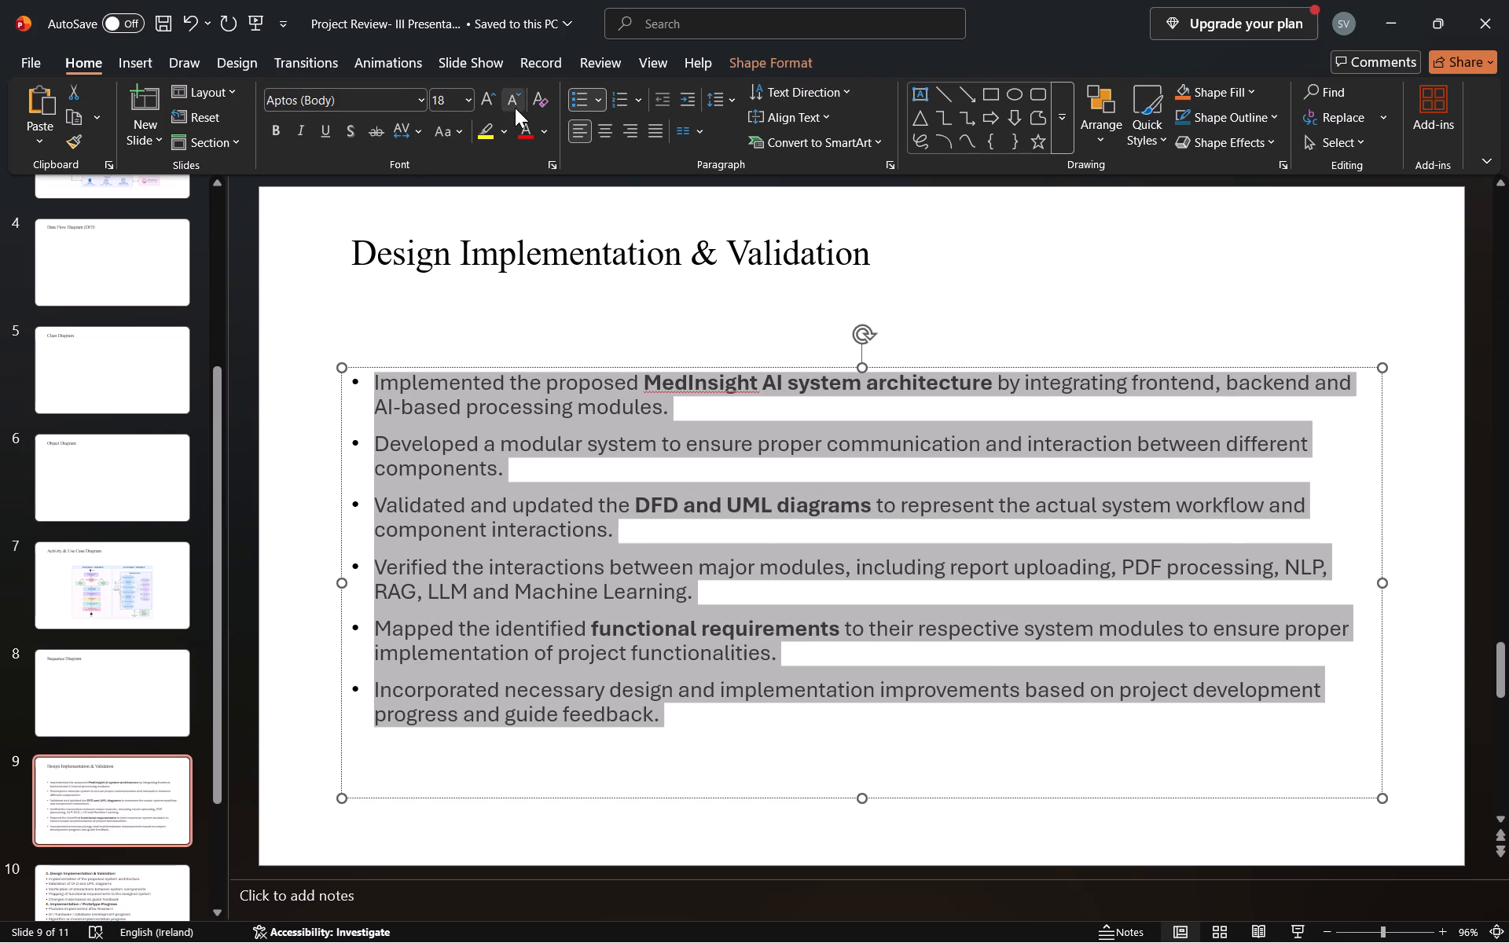
left_click(649, 670)
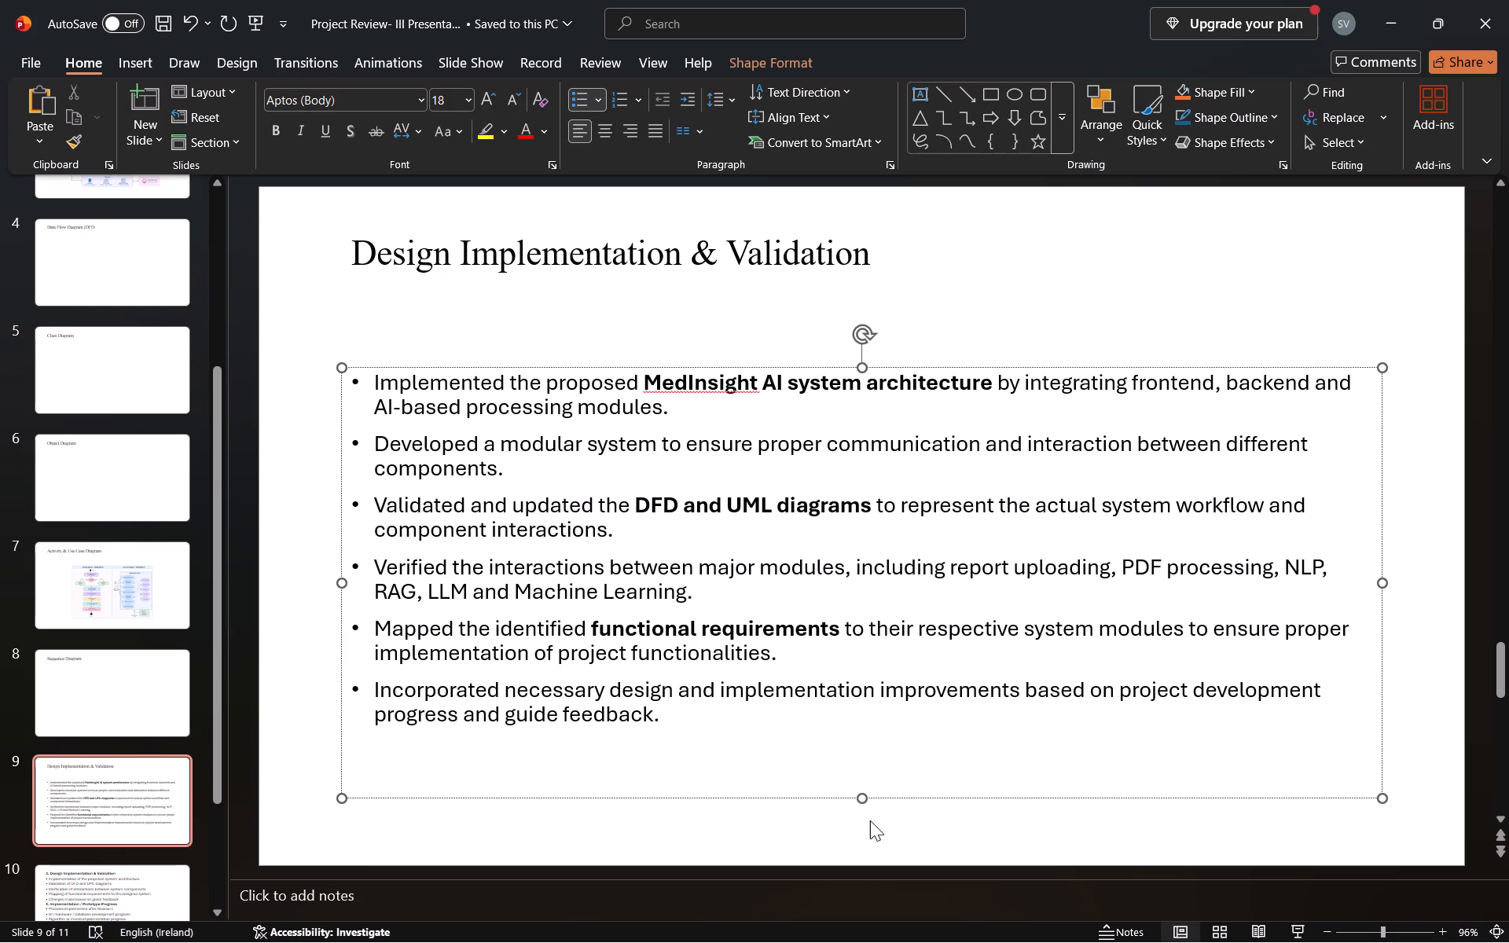
Shorten the body text box on slide 9 slightly from its bottom edge and deselect it.
left_click_drag(862, 794, 858, 761)
left_click(818, 802)
left_click(665, 308)
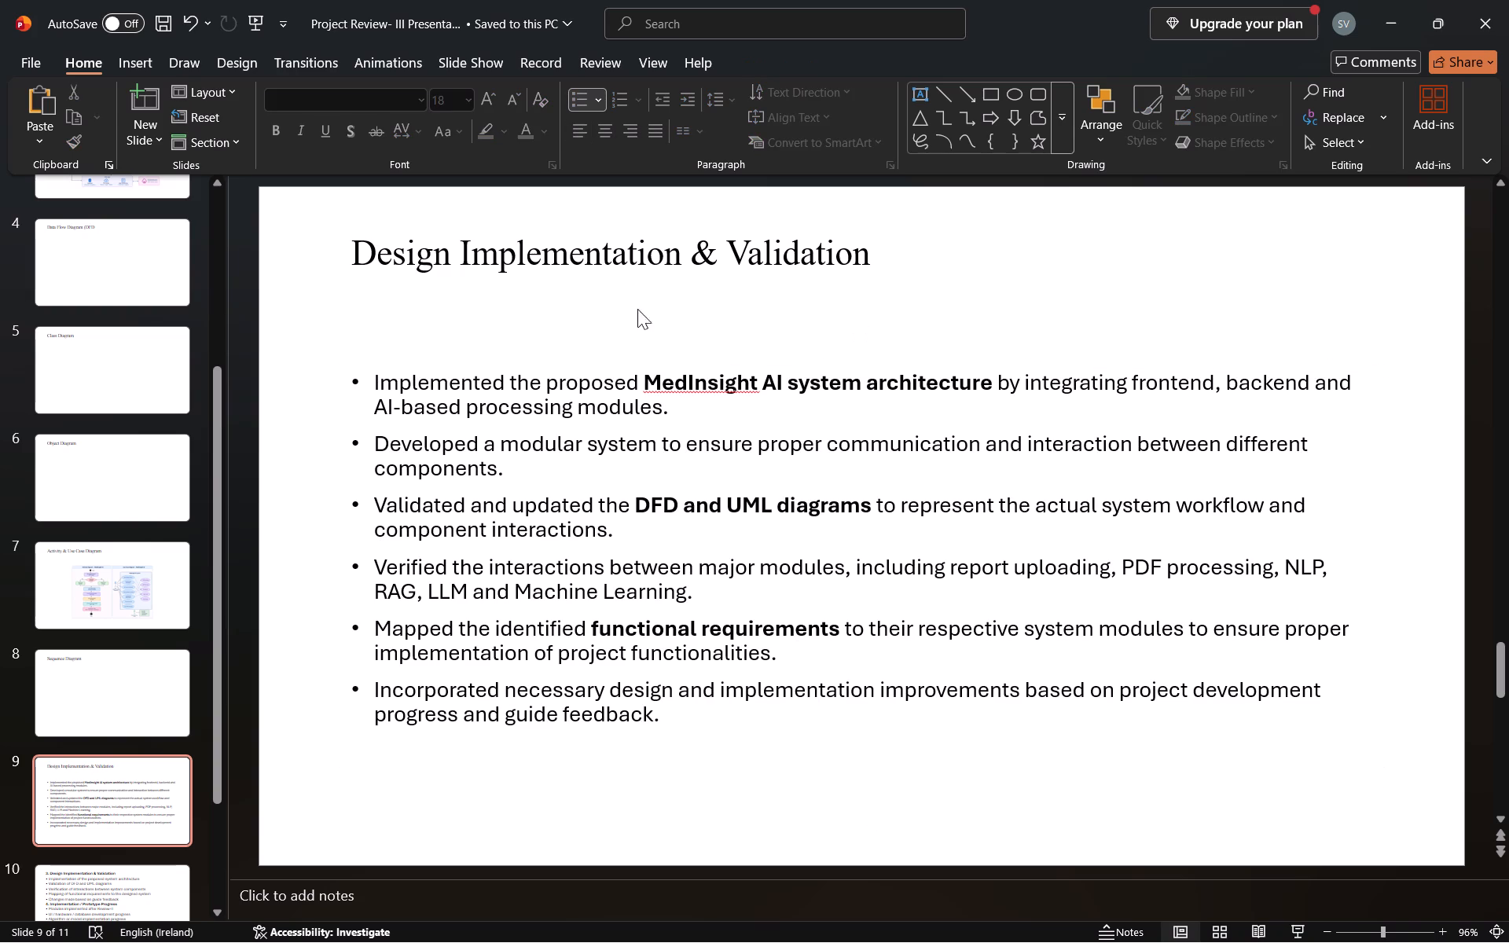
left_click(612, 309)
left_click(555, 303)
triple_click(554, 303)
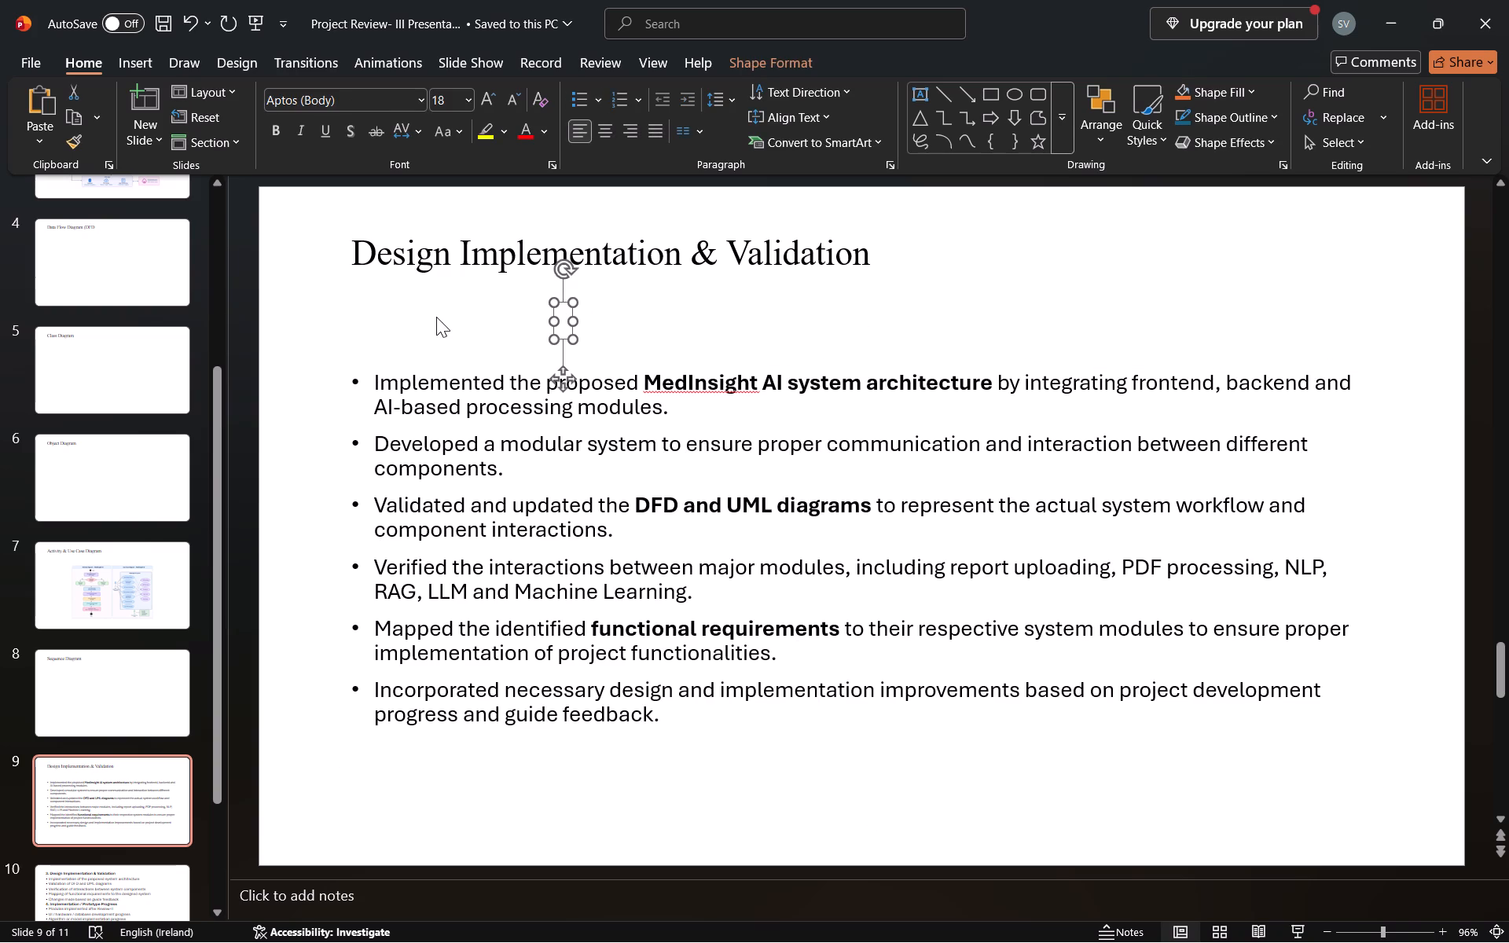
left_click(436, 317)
Delete the "3. Design Implementation & Validation" heading and its five bullets from slide 10, leaving section 4 at the start.
scroll(101, 773, "down", 1)
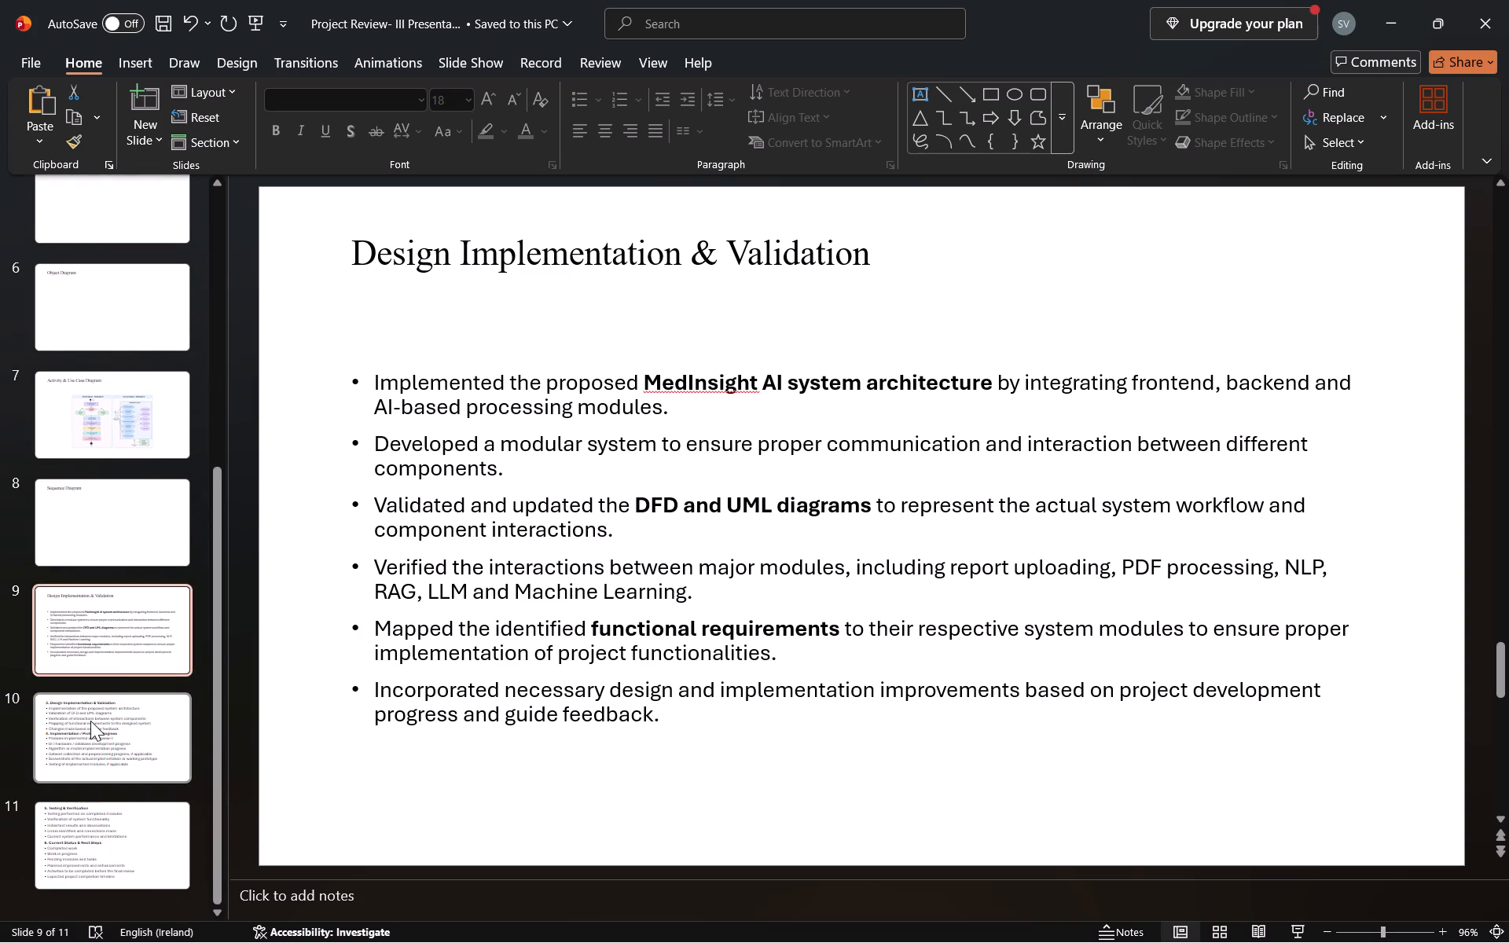
left_click(90, 721)
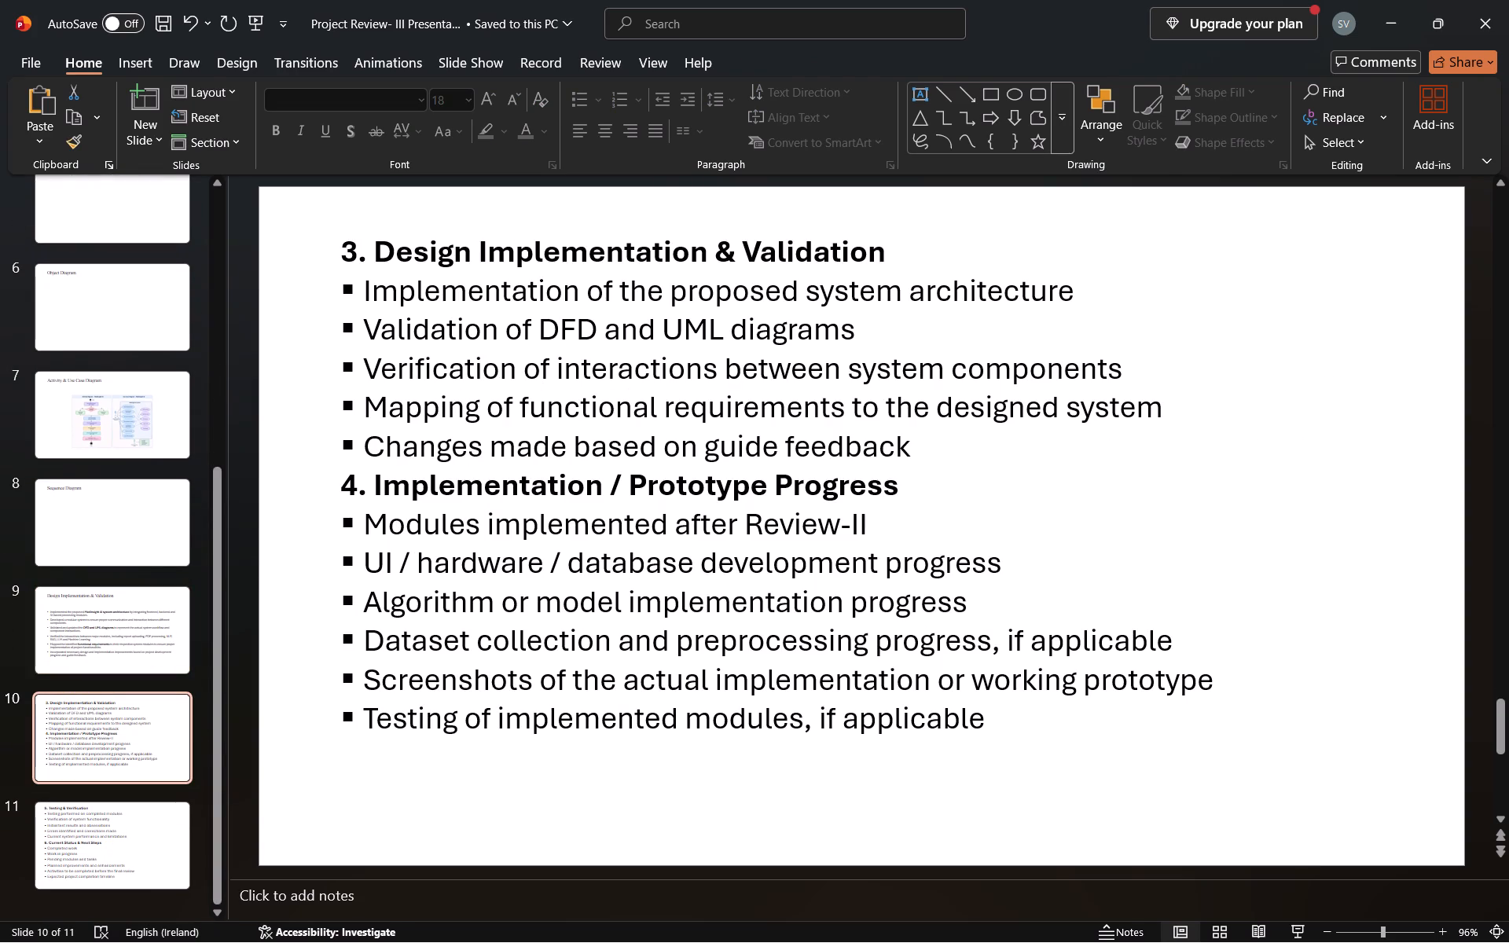
left_click_drag(949, 453, 383, 244)
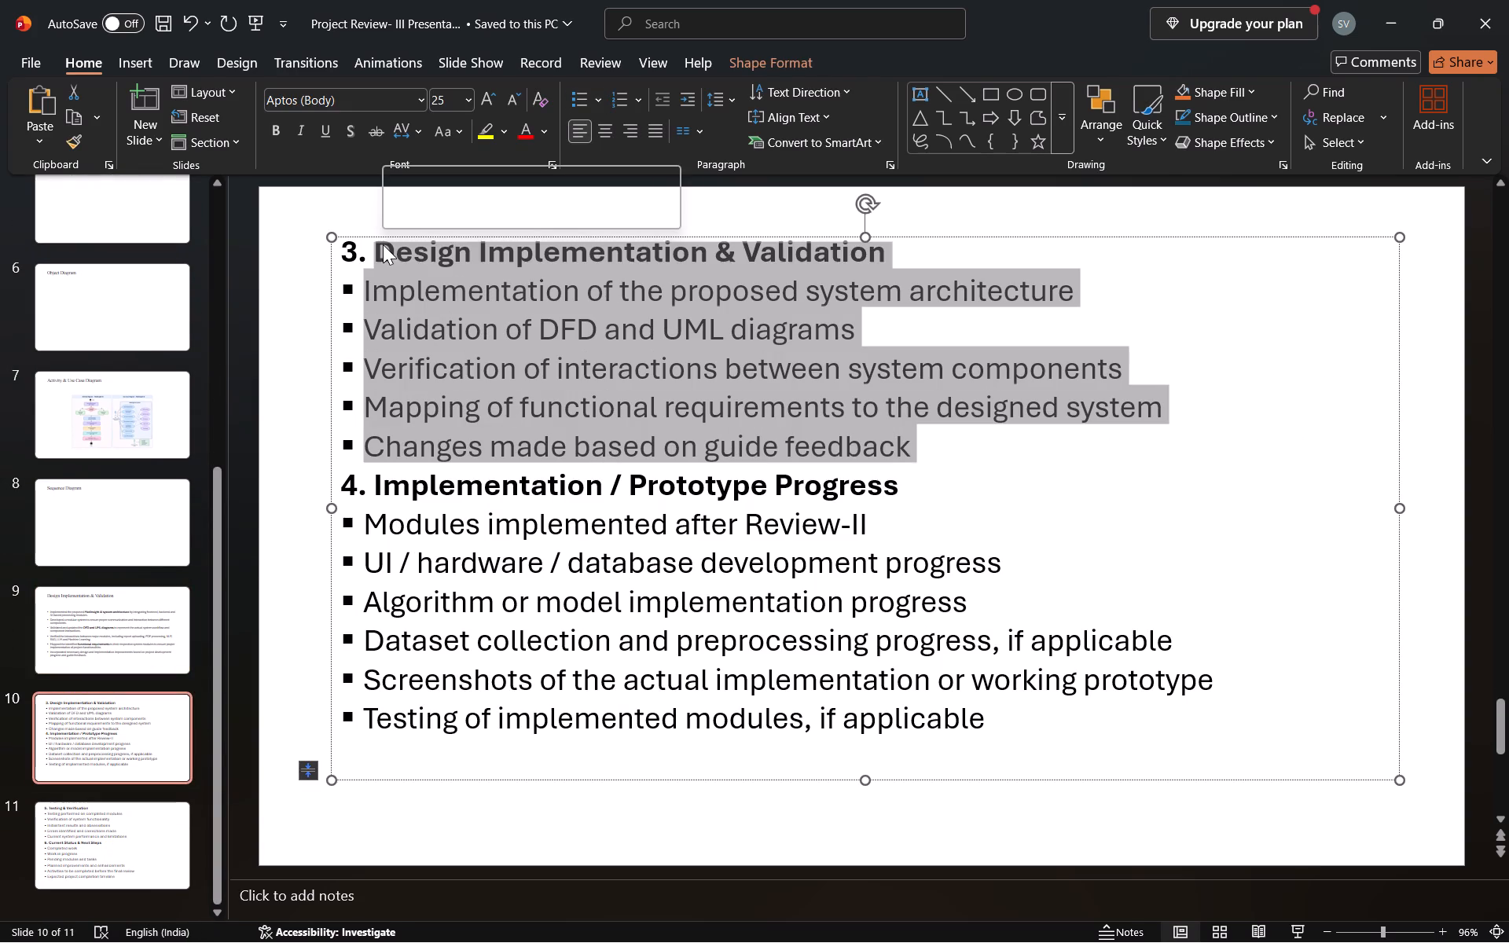
key("BackSpace")
key("BackSpace")
key("BackSpace")
key("BackSpace")
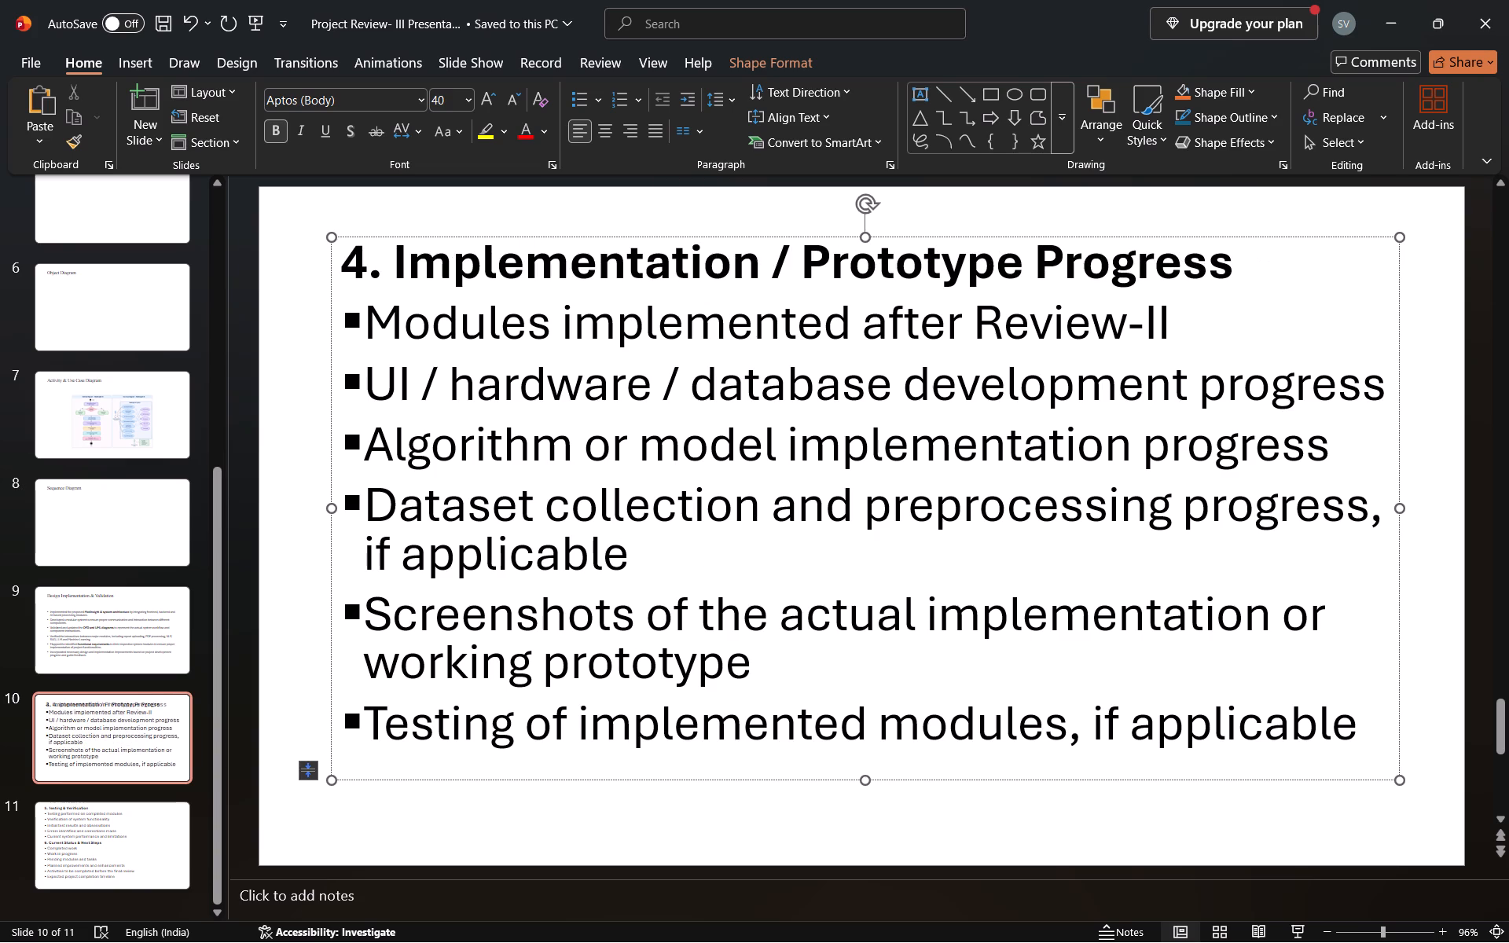
Save the presentation.
key("ctrl+s")
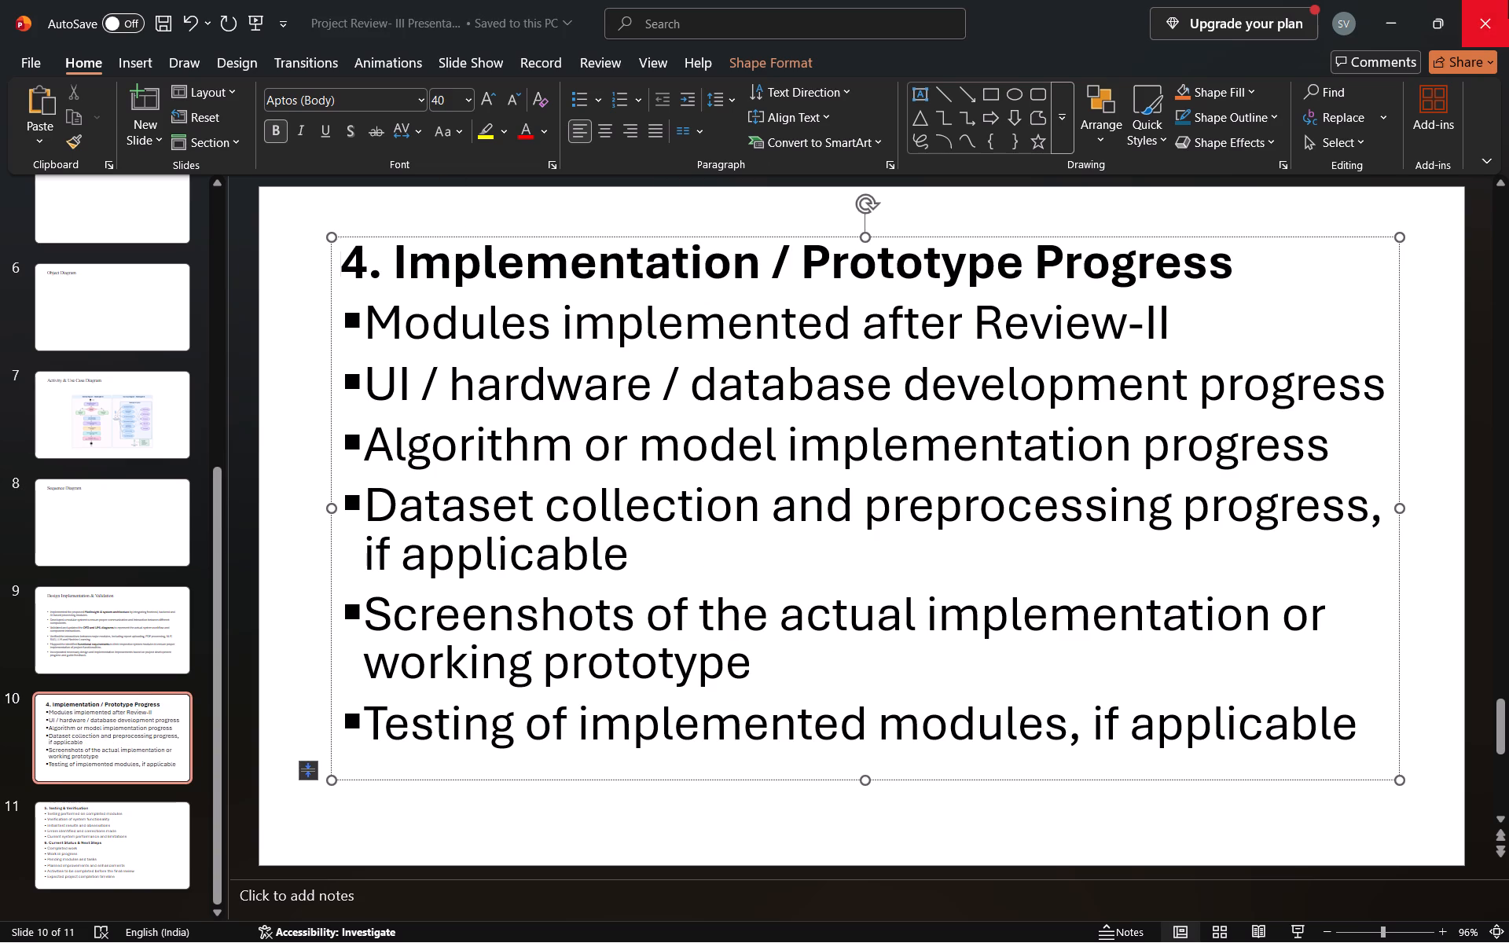
Close the presentation, the Chrome browser and the Downloads folder windows to return to the desktop.
left_click(1508, 0)
left_click(1508, 0)
triple_click(1508, 0)
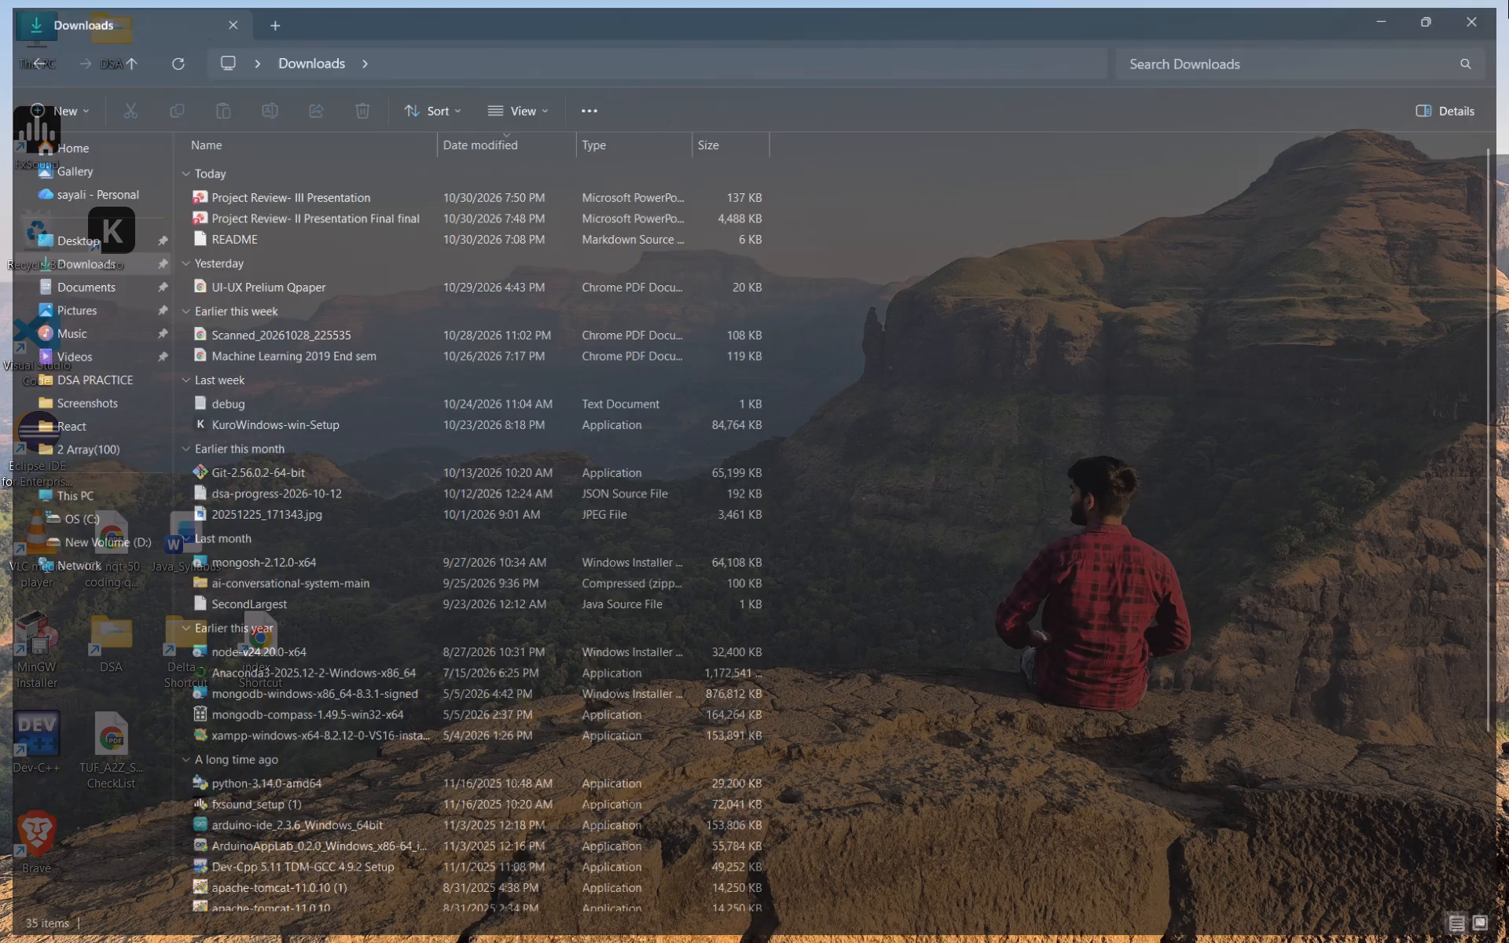
Turn off the computer's Wi-Fi and Bluetooth in the Windows quick settings.
left_click(1397, 923)
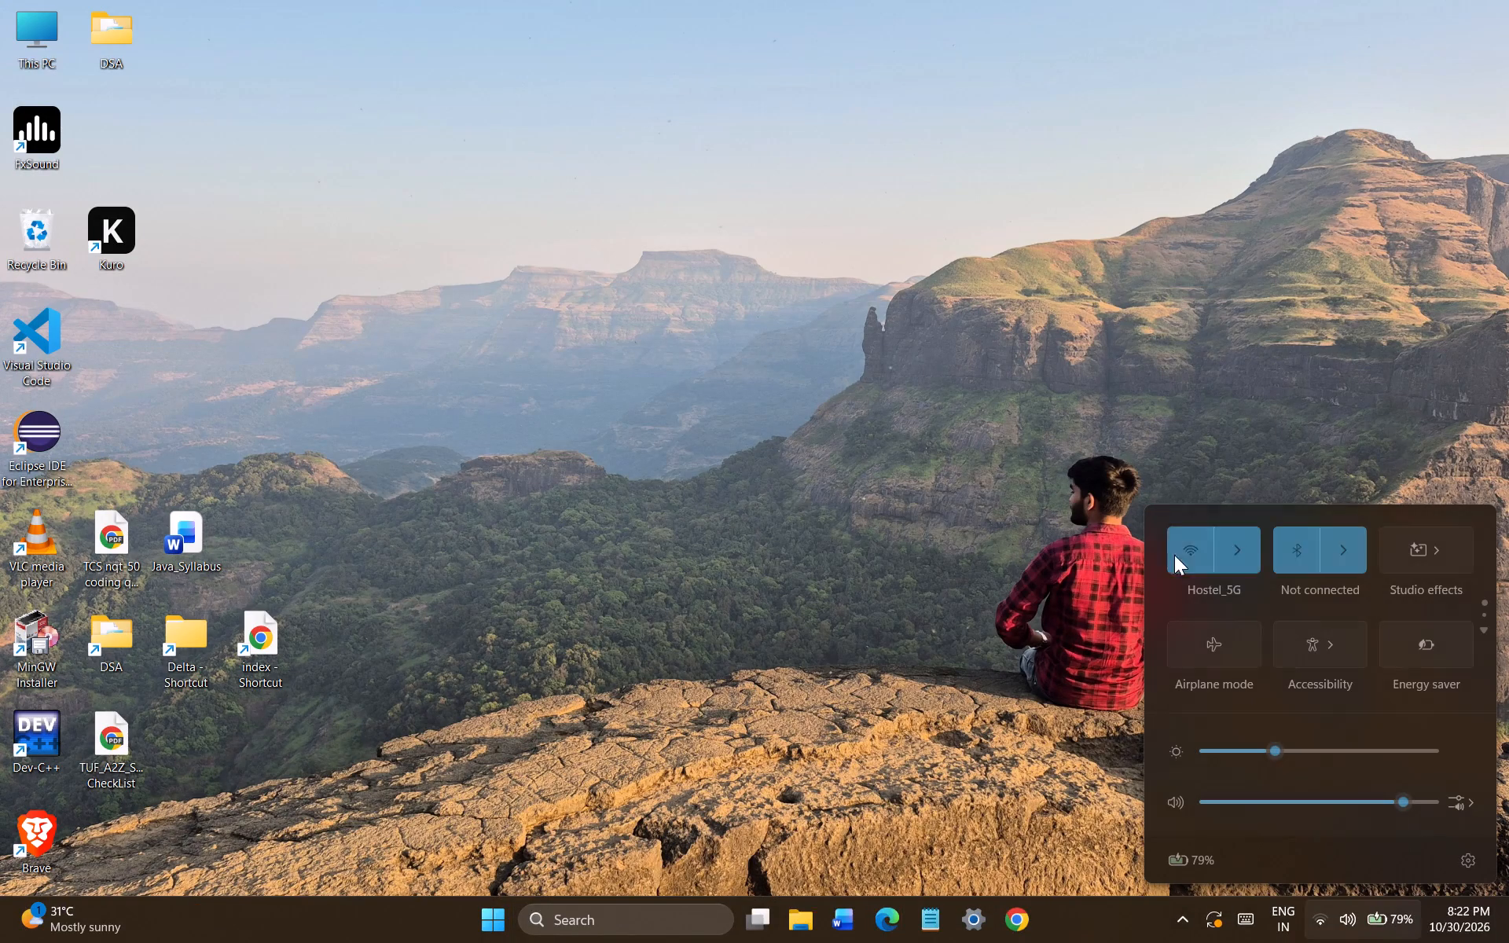
left_click(1188, 530)
left_click(1278, 561)
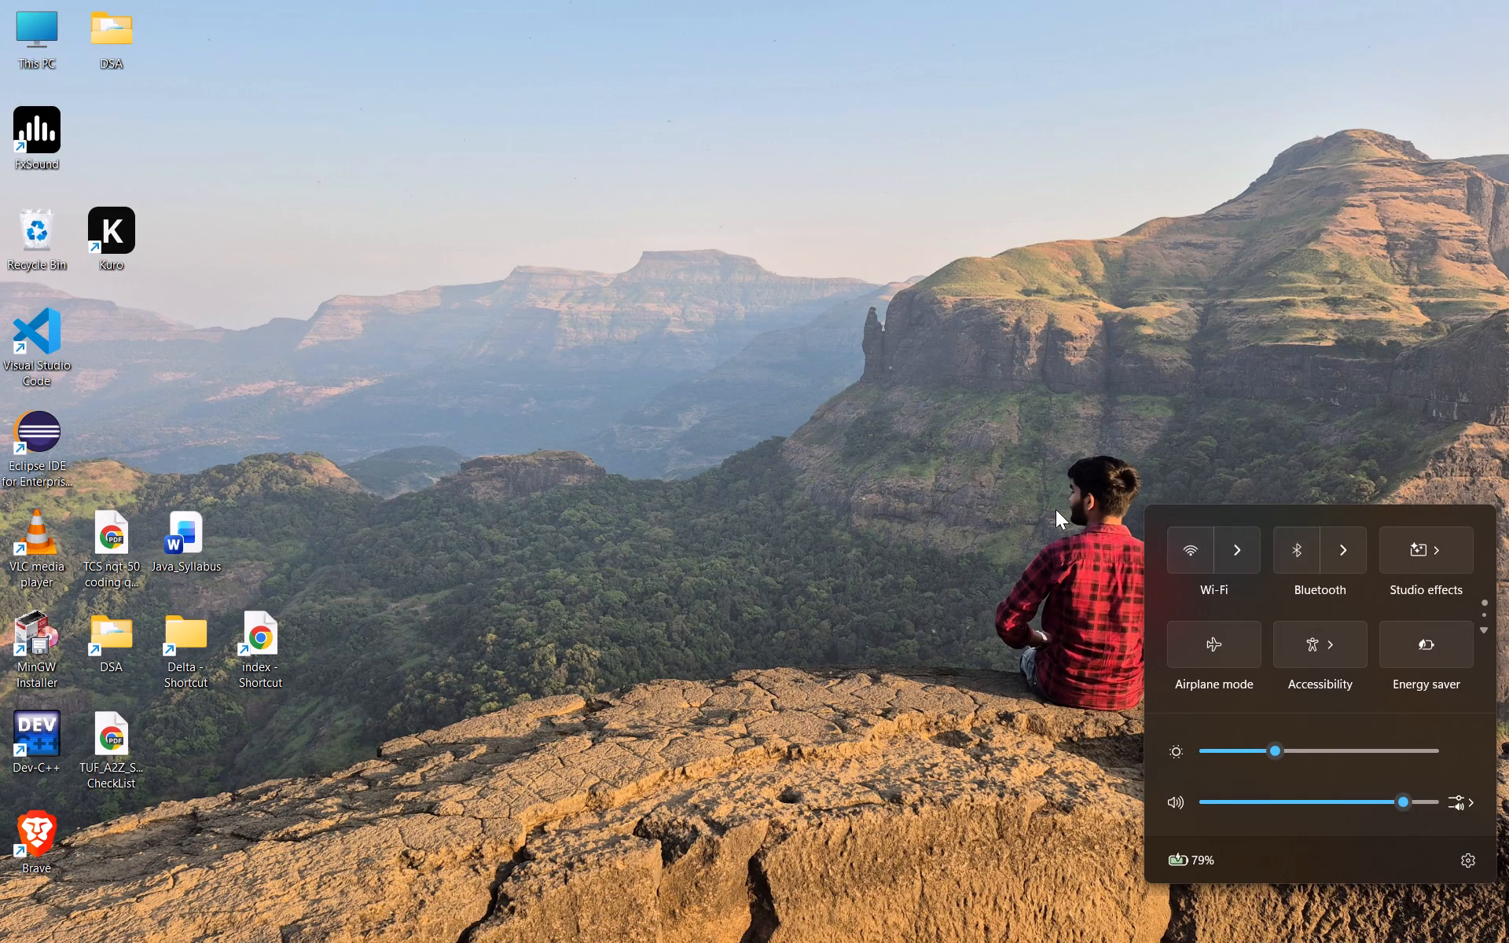
left_click(996, 497)
Put the computer into Sleep mode through the Shut Down Windows dialog.
key("alt+F4")
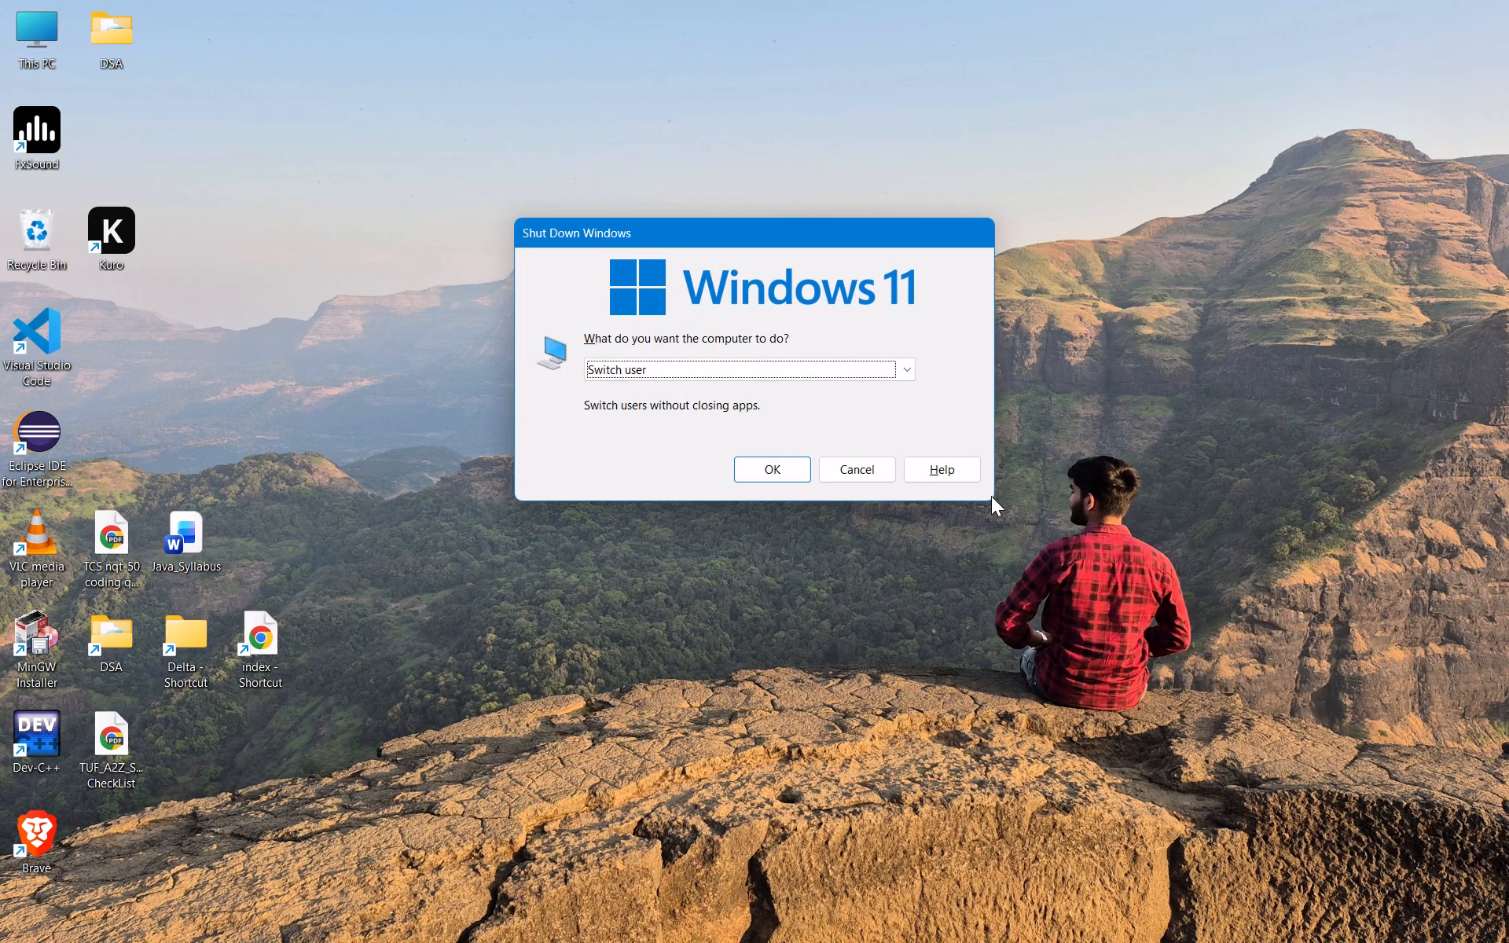
key("Down")
key("Down")
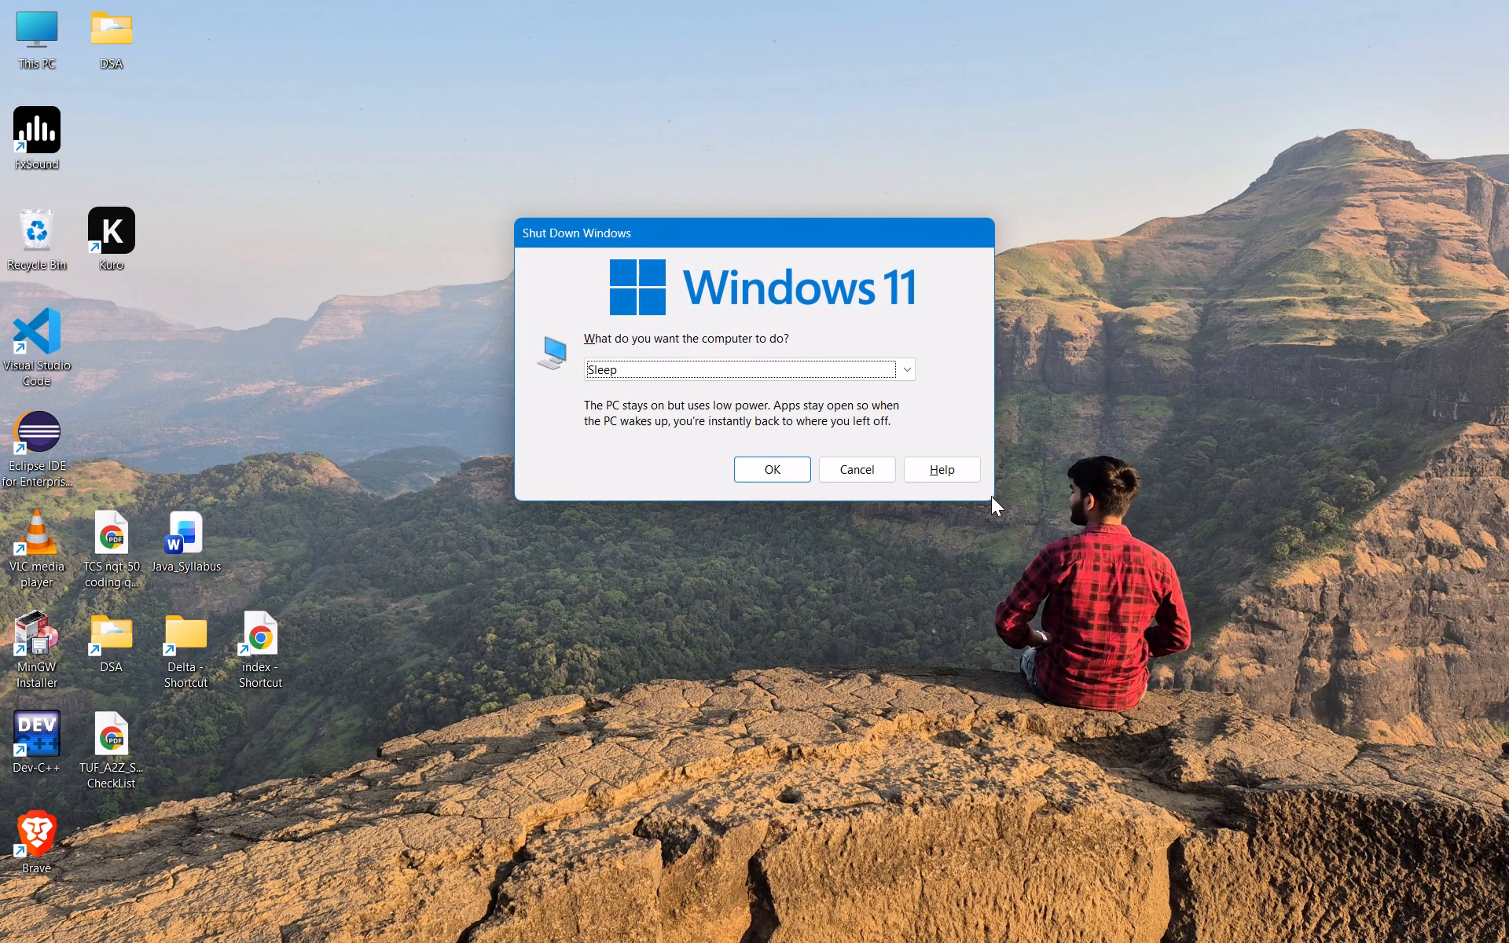
key("Return")
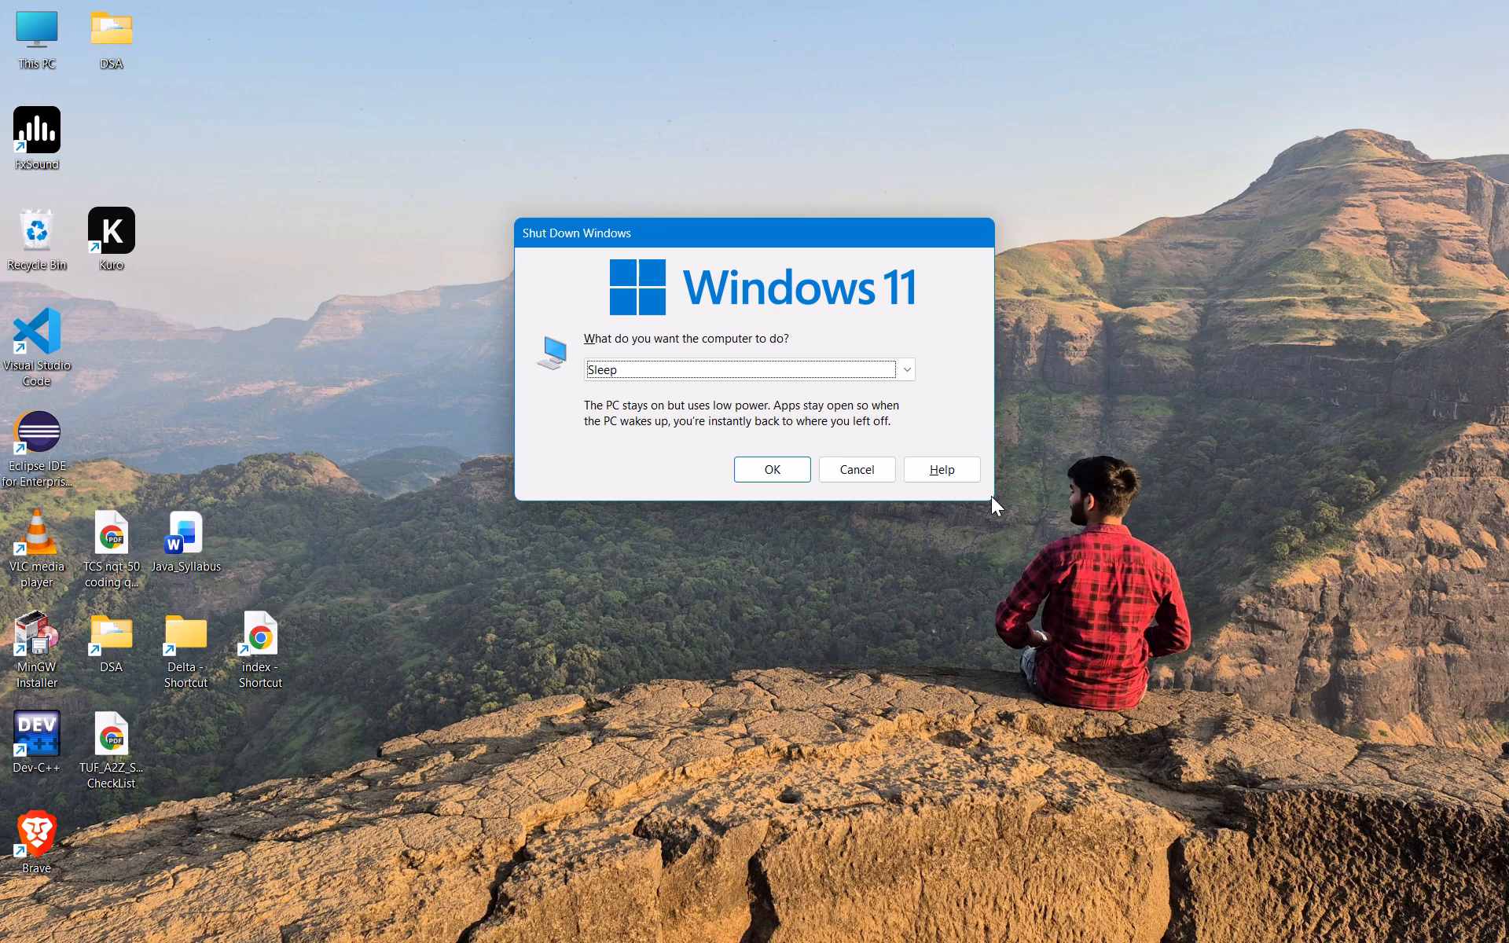